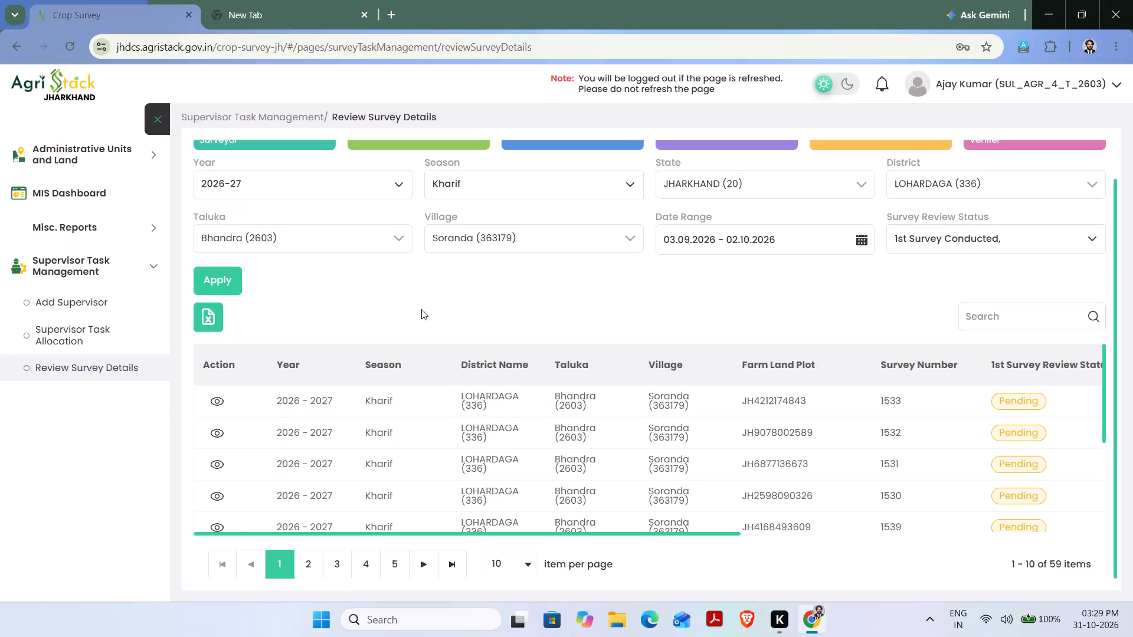
Reload the filtered survey list and reopen survey 1533's details repeatedly to check whether it is available for review.
{"action": "left_click", "coordinate": [227, 288]}
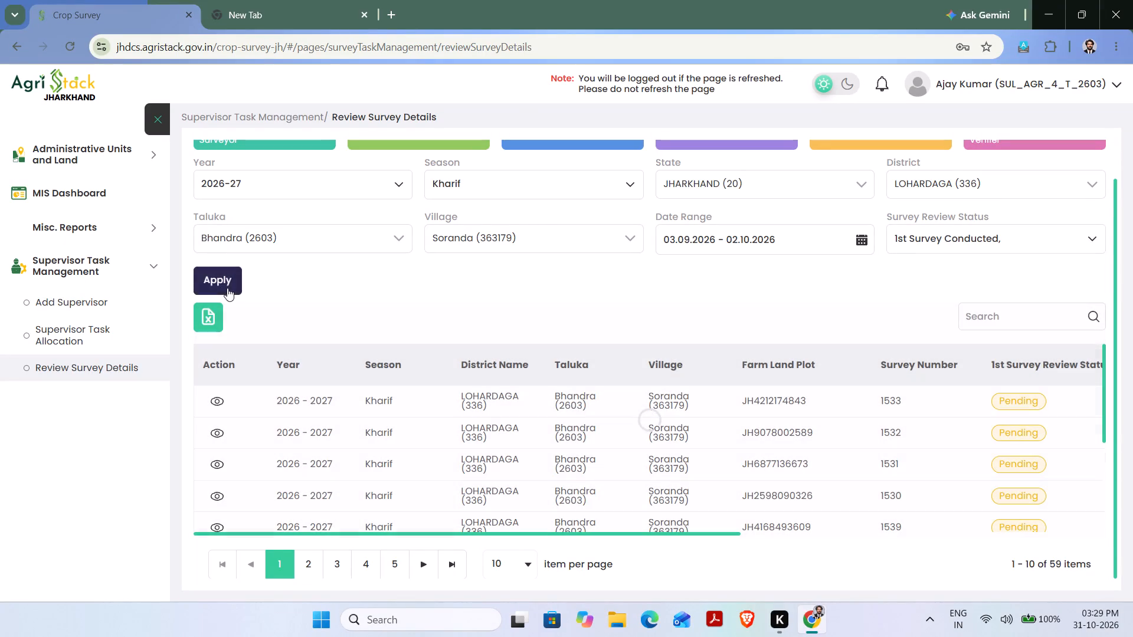
{"action": "left_click", "coordinate": [212, 400]}
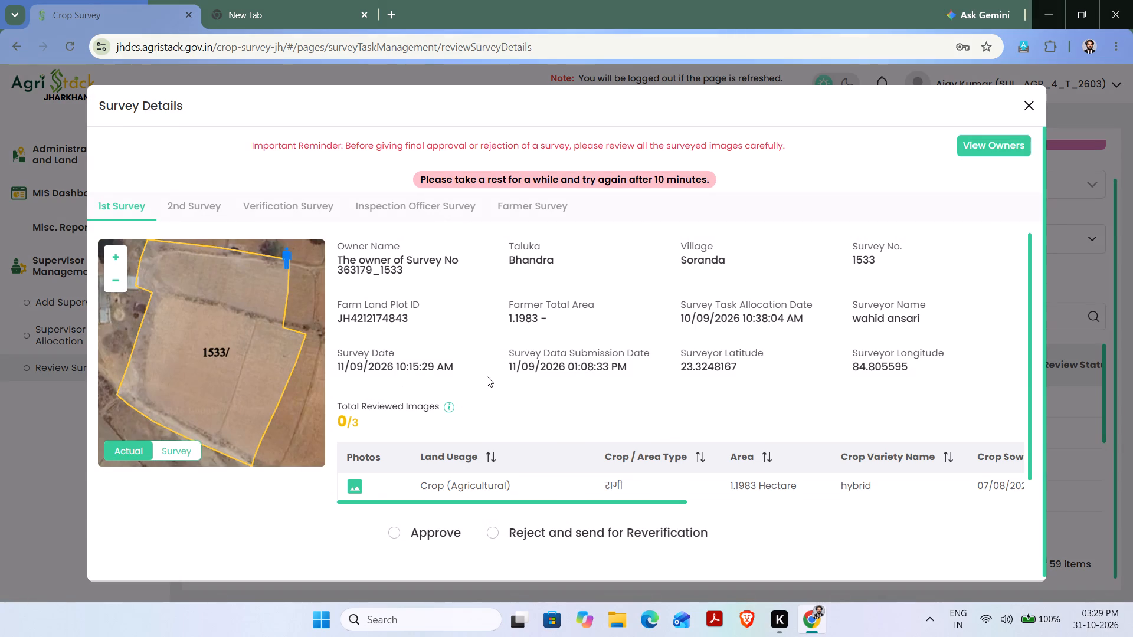
{"action": "triple_click", "coordinate": [376, 265]}
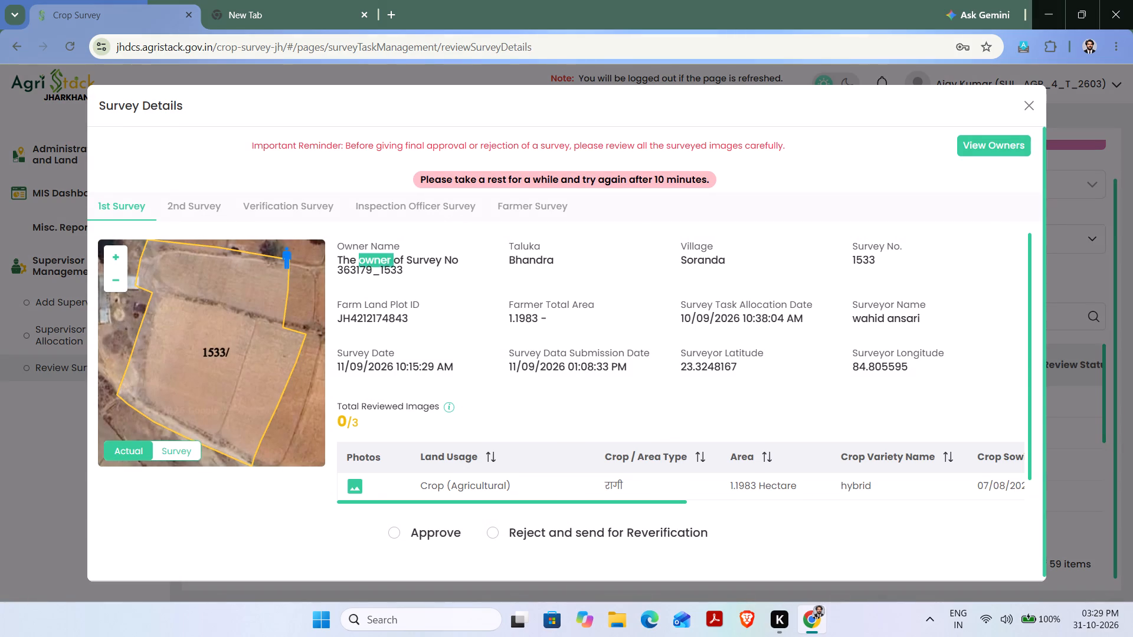
{"action": "left_click", "coordinate": [401, 299]}
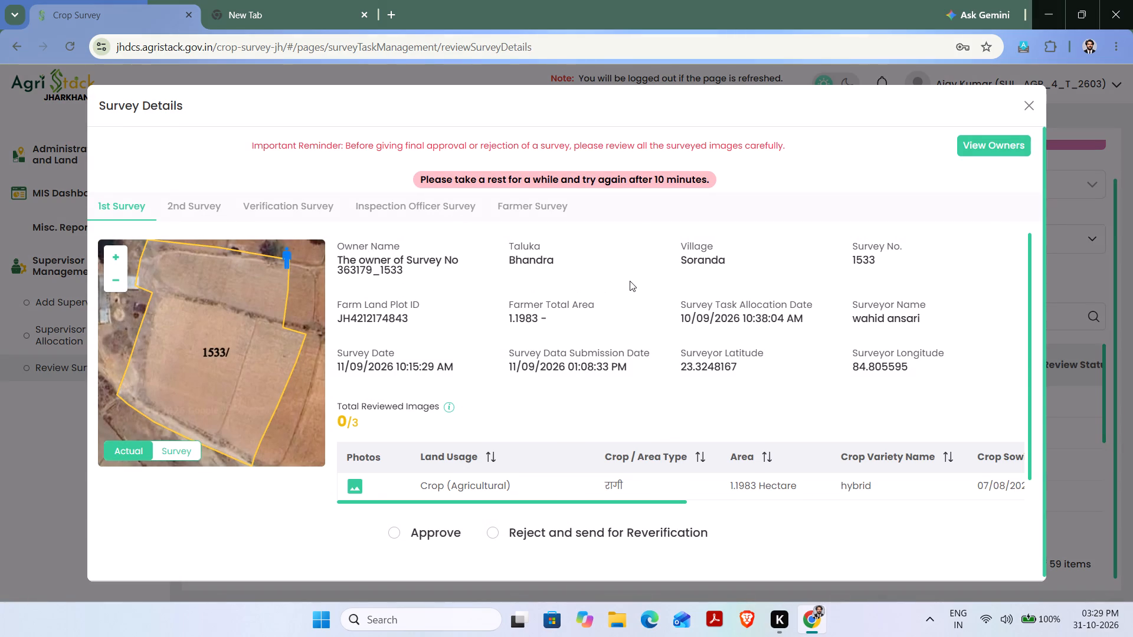
{"action": "left_click", "coordinate": [1029, 106]}
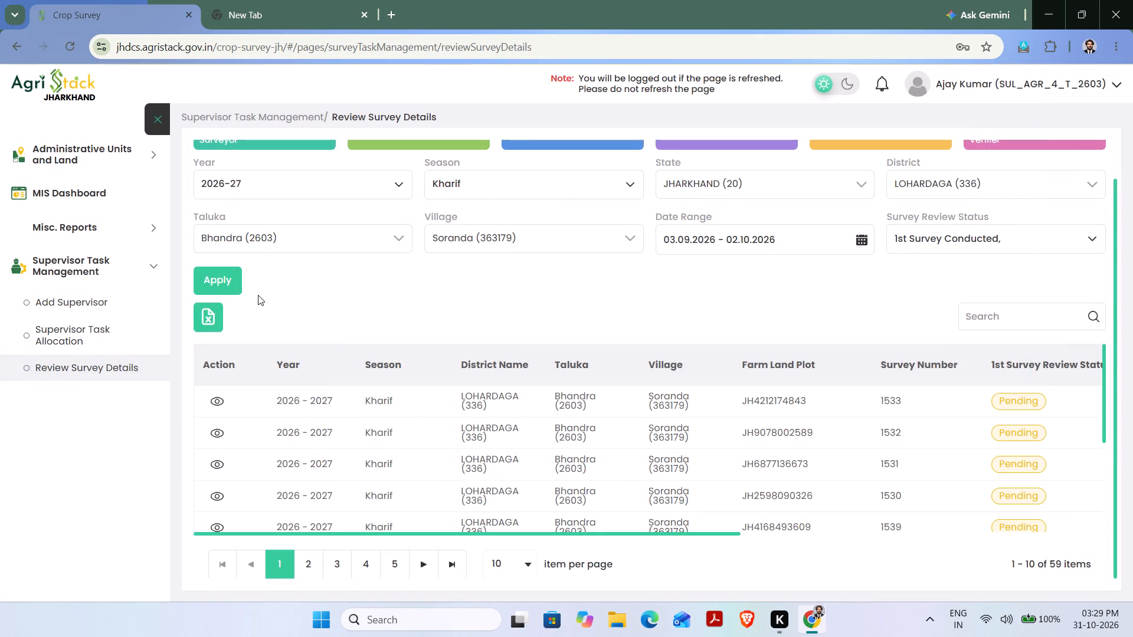
{"action": "left_click", "coordinate": [234, 289]}
{"action": "left_click", "coordinate": [217, 398]}
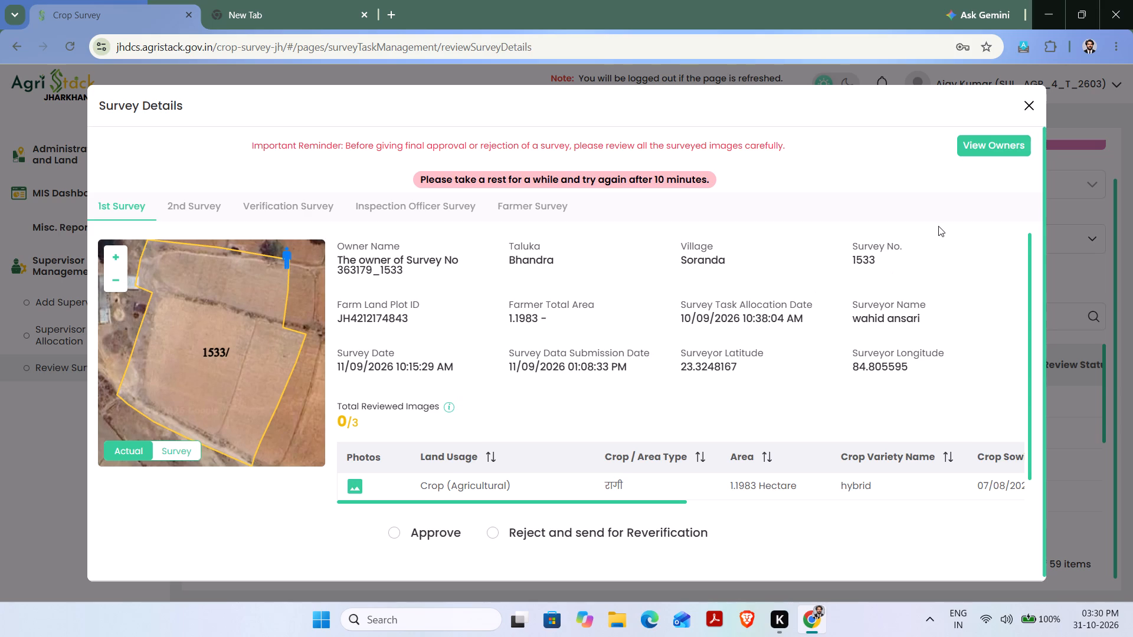
{"action": "left_click", "coordinate": [1036, 111]}
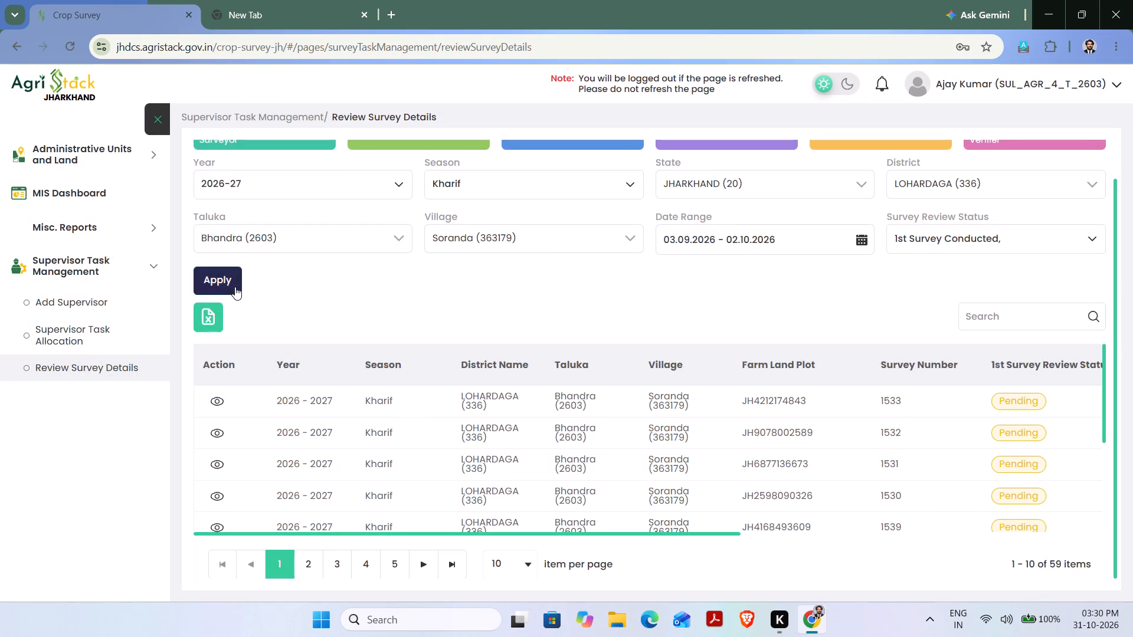
{"action": "left_click", "coordinate": [235, 287]}
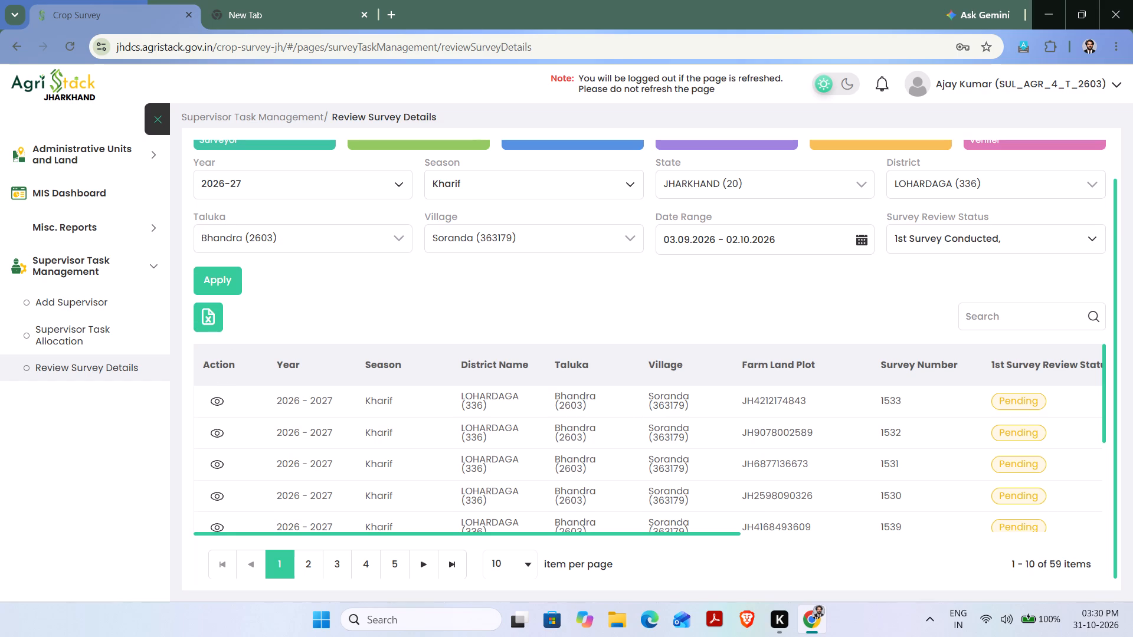
{"action": "left_click", "coordinate": [215, 396]}
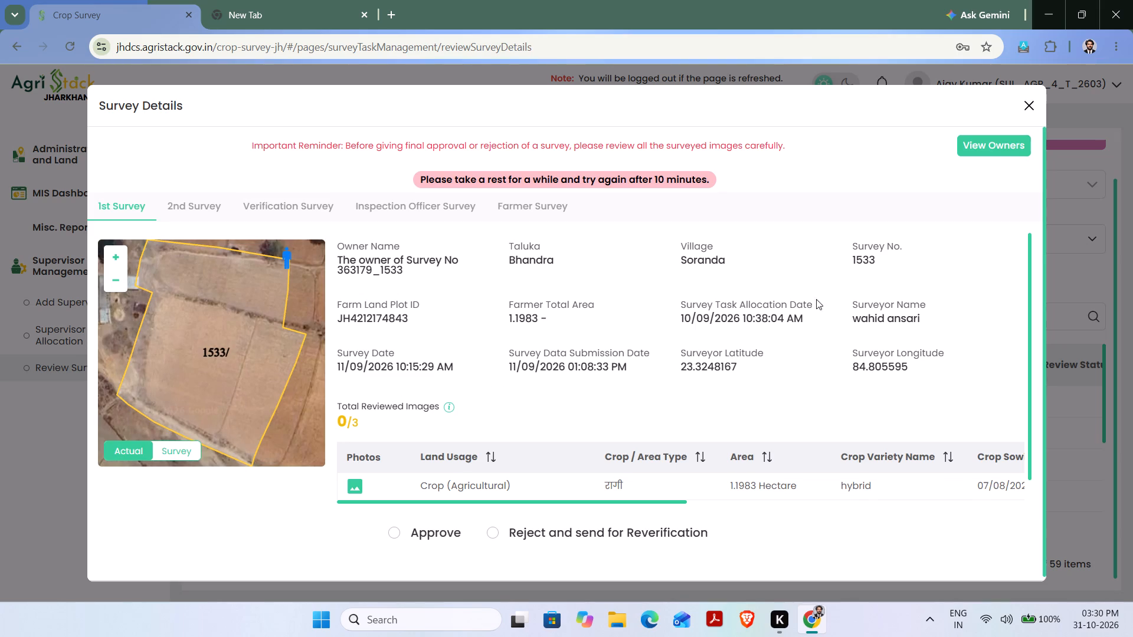
{"action": "left_click", "coordinate": [1022, 111]}
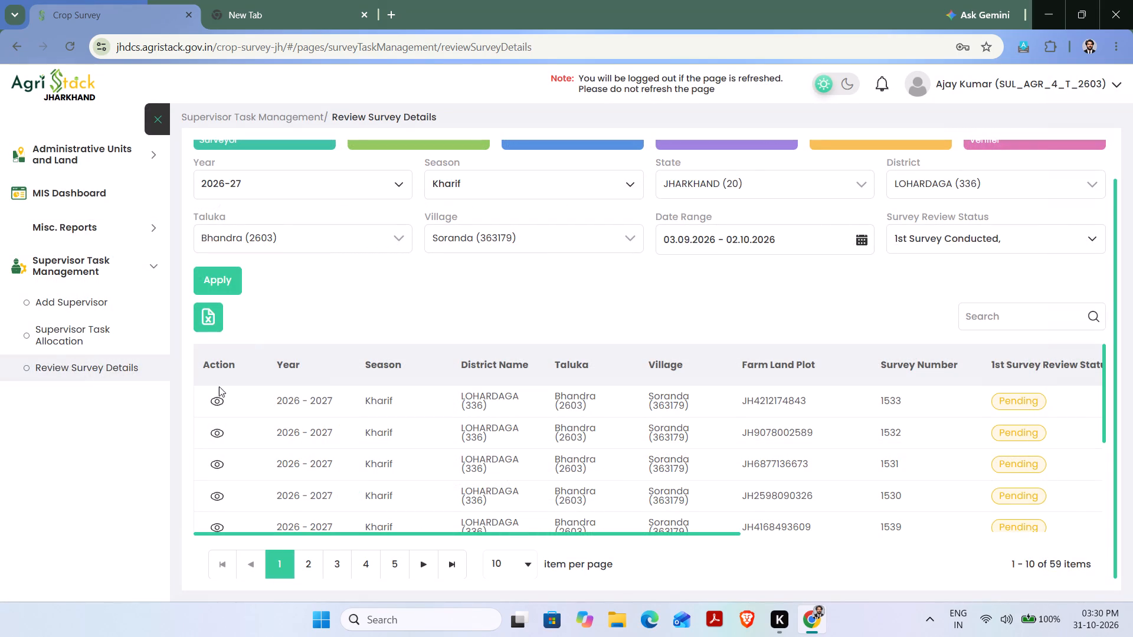
{"action": "left_click", "coordinate": [212, 290]}
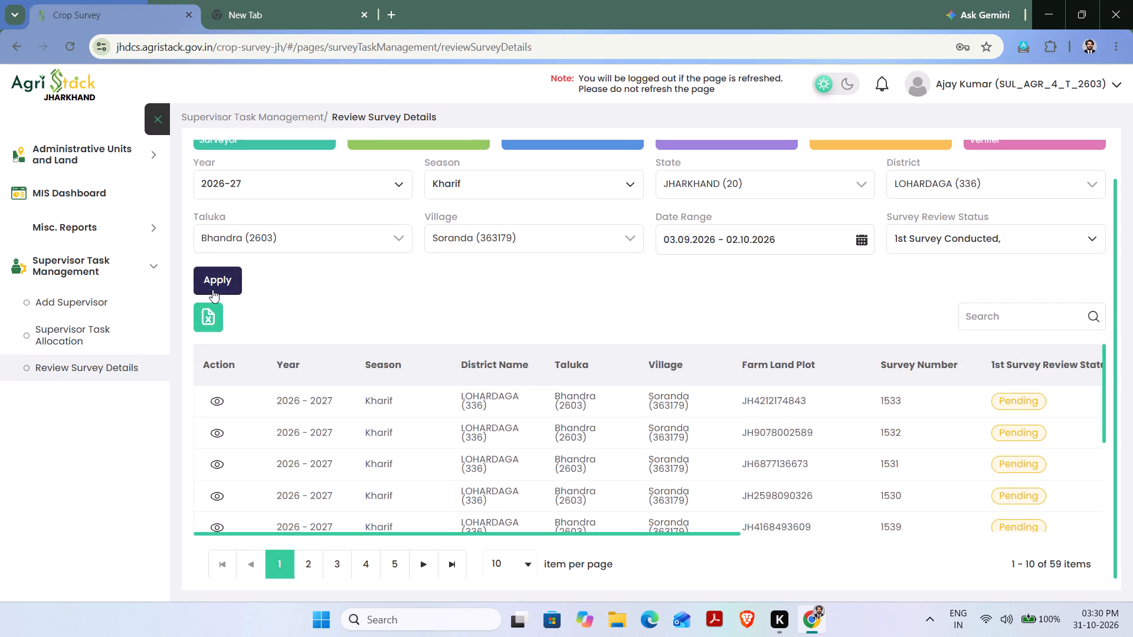
{"action": "left_click", "coordinate": [217, 393]}
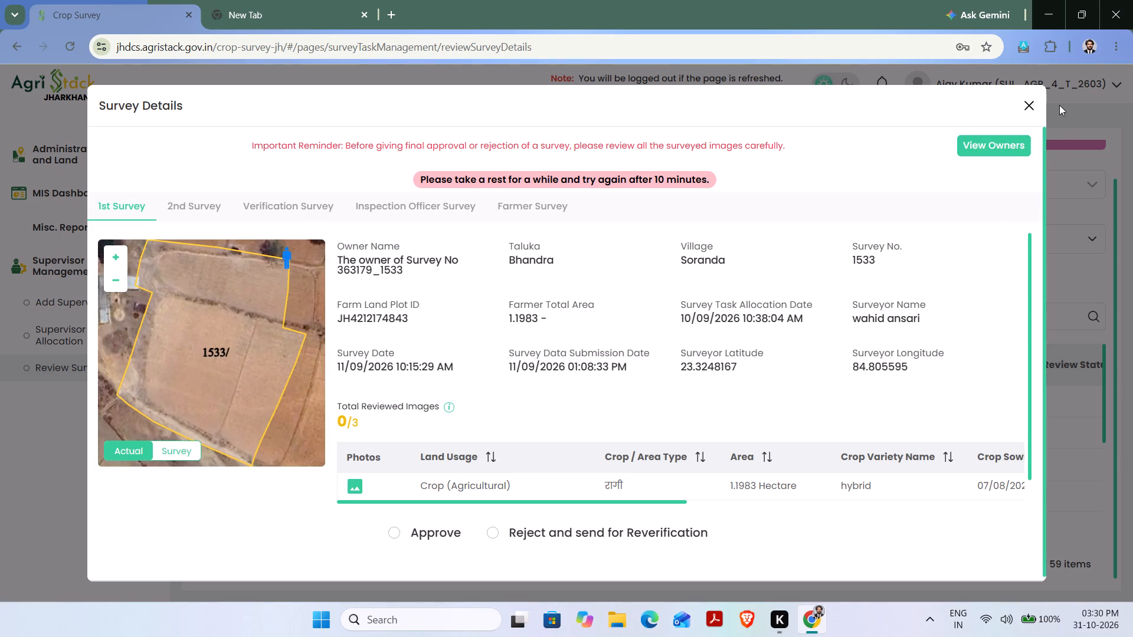
{"action": "left_click", "coordinate": [1022, 107]}
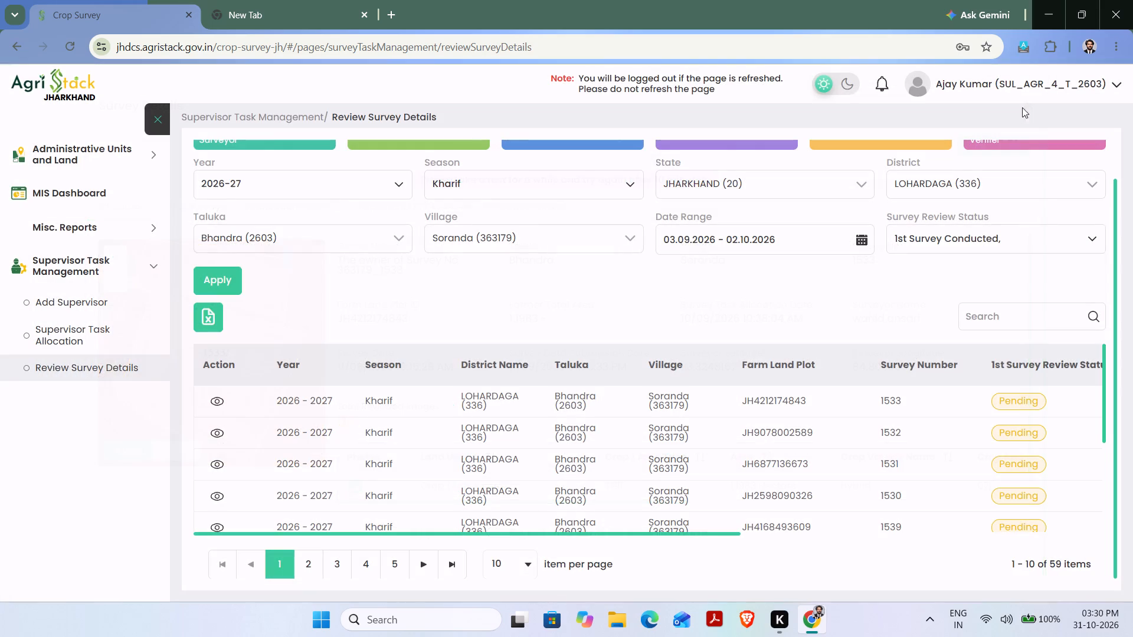
Reload the filtered survey list and examine survey 1533's plot and surroundings on the satellite map in its details.
{"action": "left_click", "coordinate": [223, 283]}
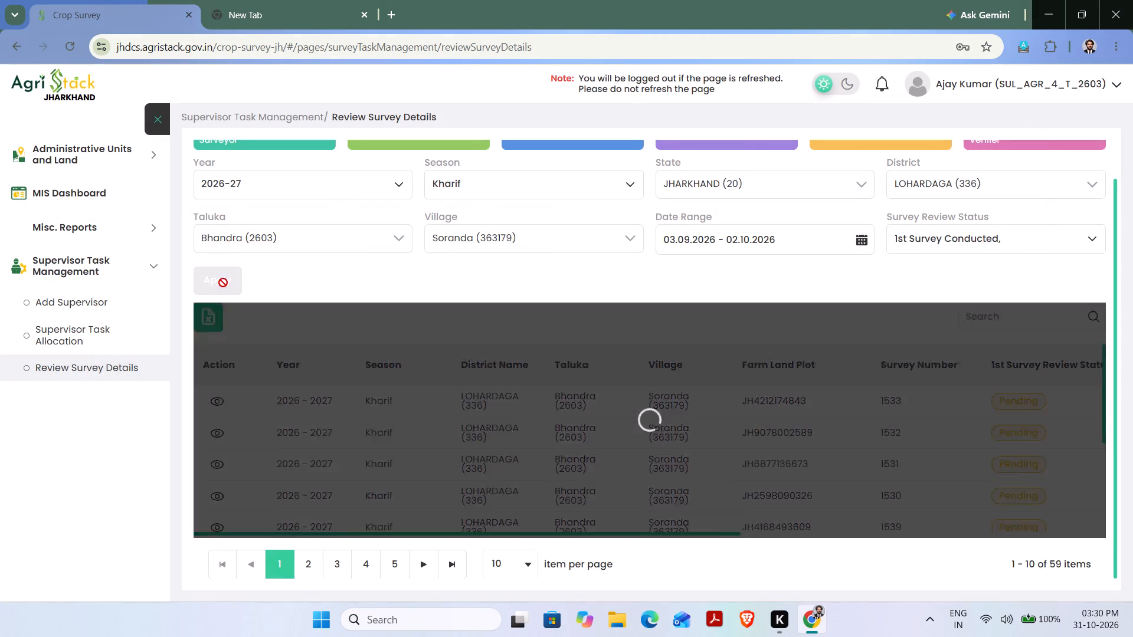
{"action": "left_click", "coordinate": [216, 403]}
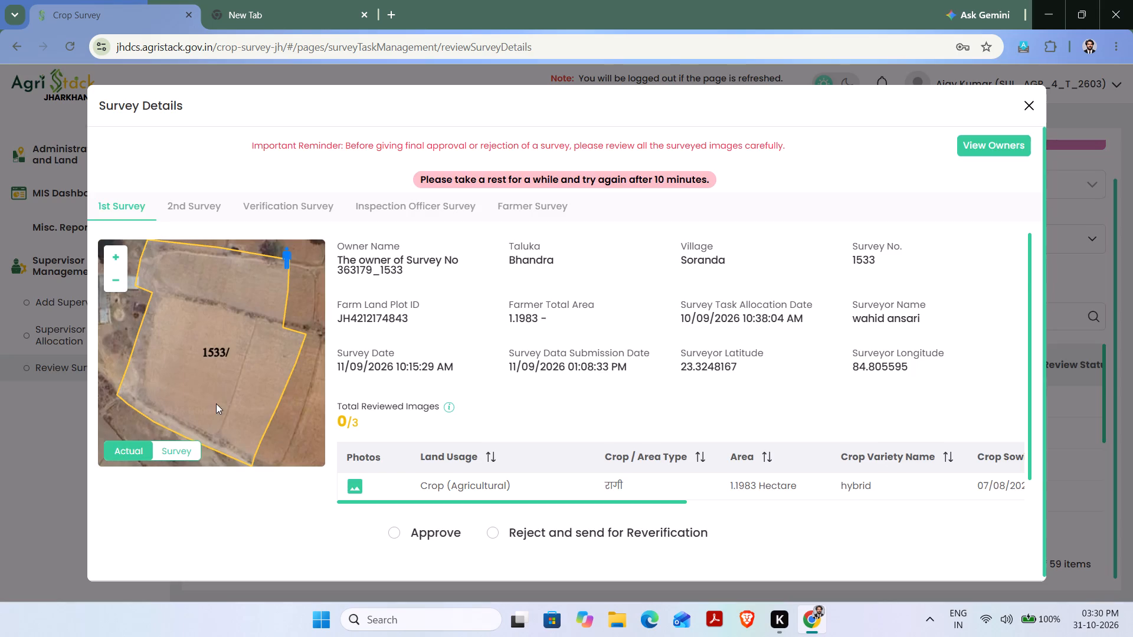
{"action": "scroll", "coordinate": [243, 447], "scroll_direction": "left", "scroll_amount": 1}
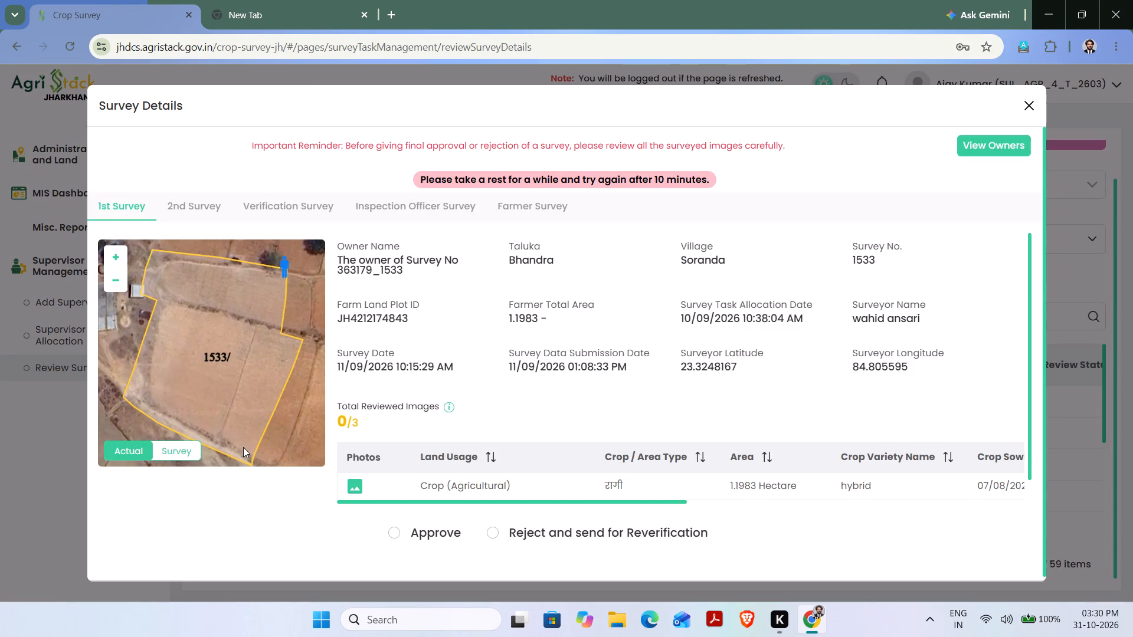
{"action": "scroll", "coordinate": [243, 447], "scroll_direction": "left", "scroll_amount": 1}
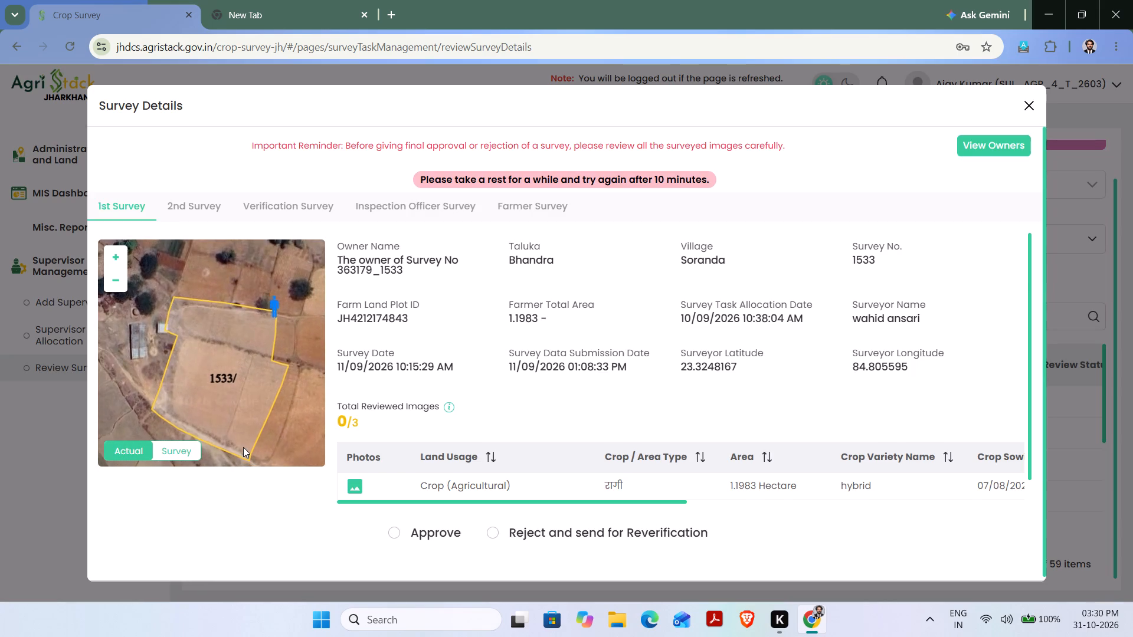
{"action": "scroll", "coordinate": [243, 447], "scroll_direction": "left", "scroll_amount": 1}
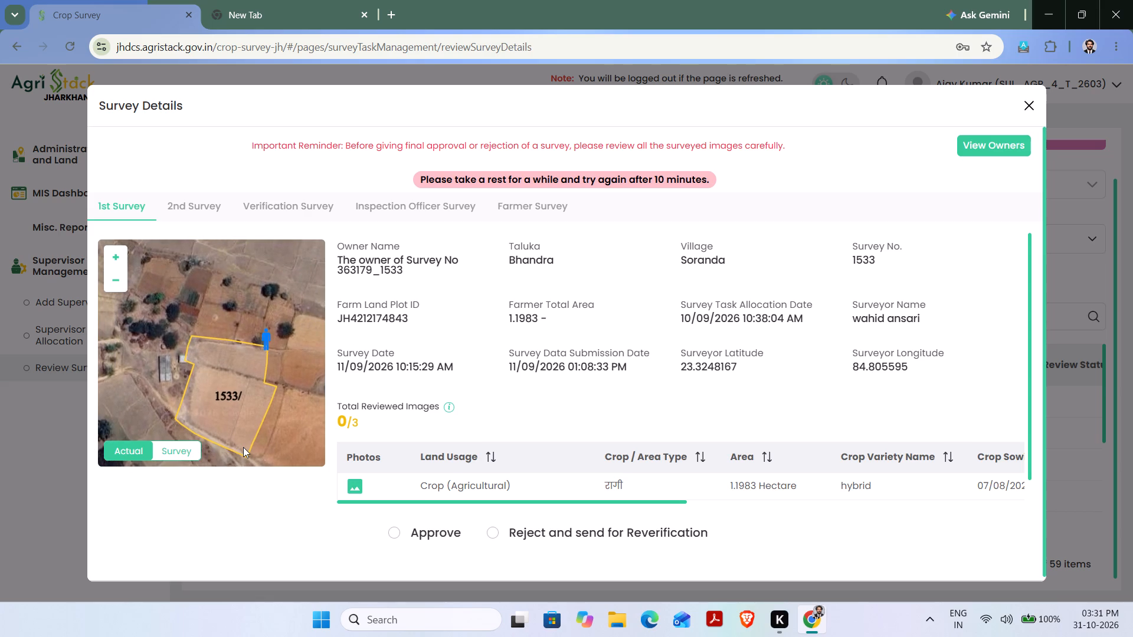
{"action": "scroll", "coordinate": [243, 447], "scroll_direction": "left", "scroll_amount": 1}
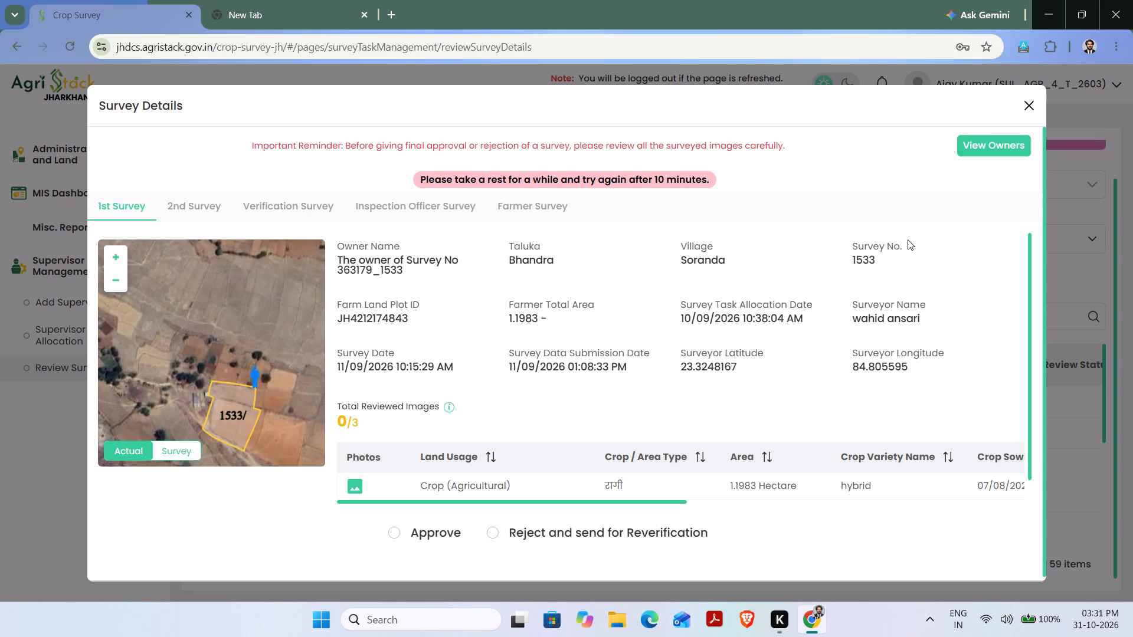
{"action": "left_click", "coordinate": [1033, 100]}
Reload the survey list, open the farm images of survey 1533 and approve all three photos.
{"action": "left_click", "coordinate": [221, 272]}
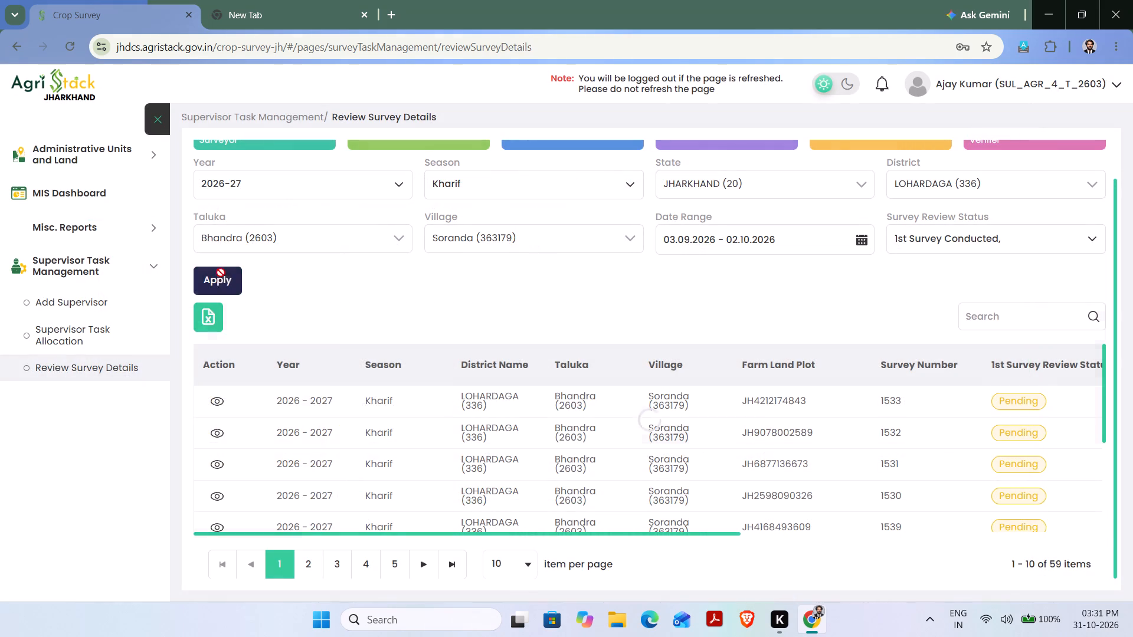
{"action": "left_click", "coordinate": [221, 401]}
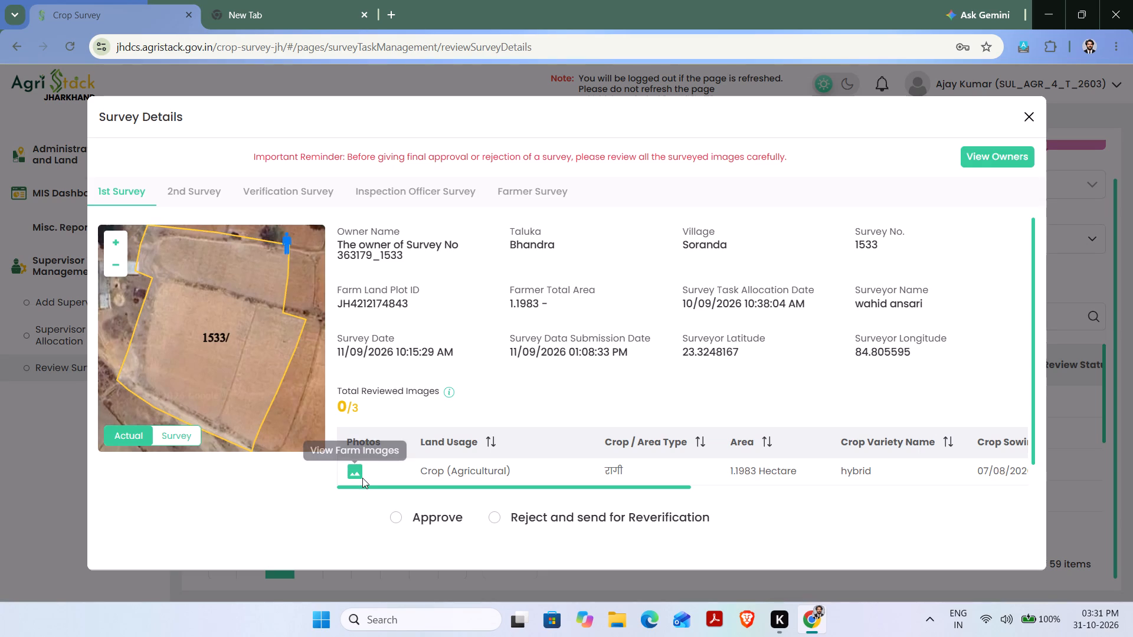
{"action": "left_click", "coordinate": [358, 472]}
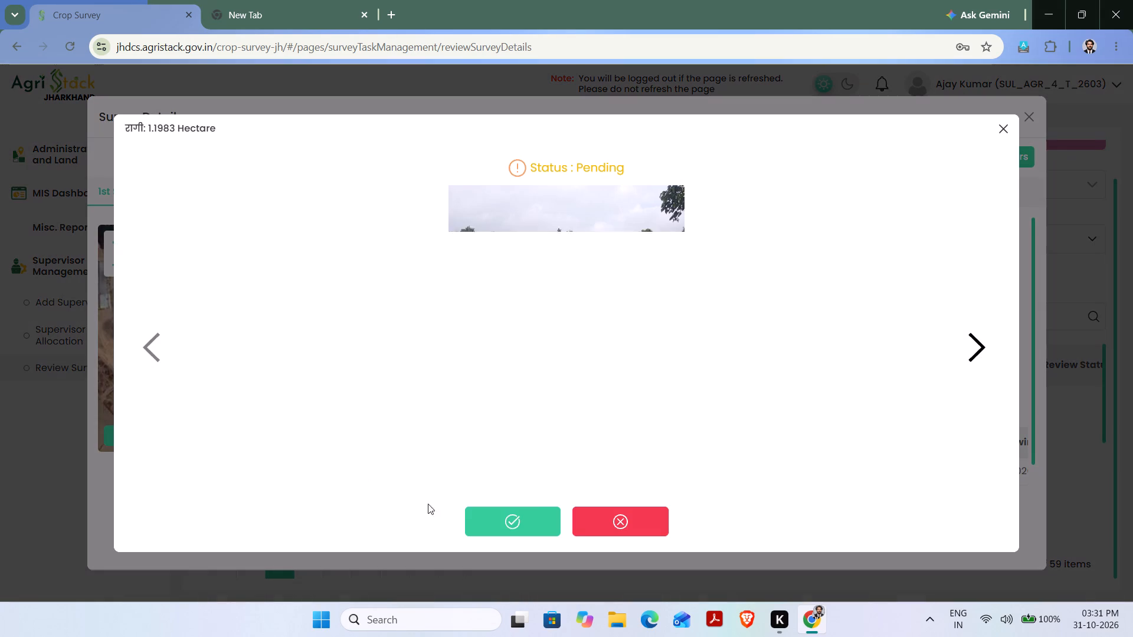
{"action": "left_click", "coordinate": [488, 526]}
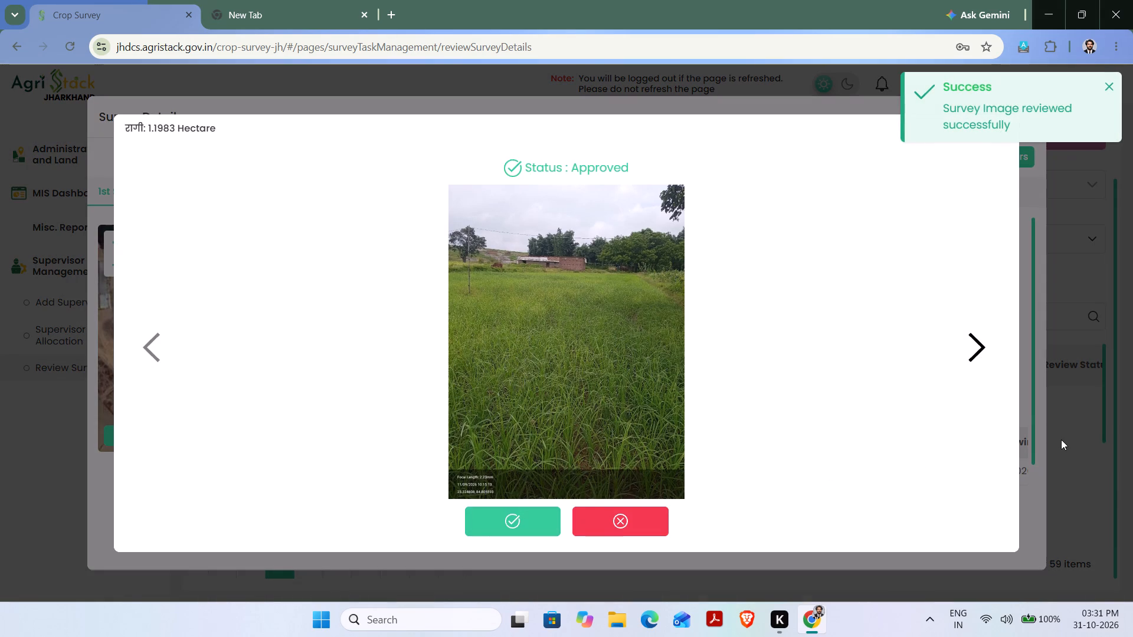
{"action": "left_click", "coordinate": [982, 348]}
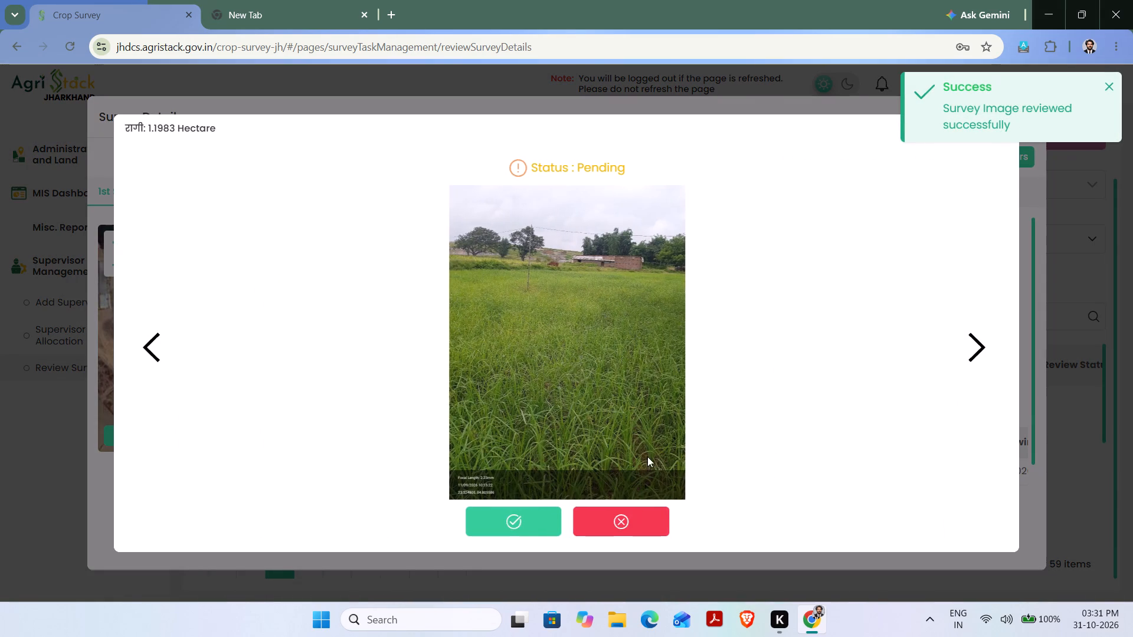
{"action": "left_click", "coordinate": [531, 511]}
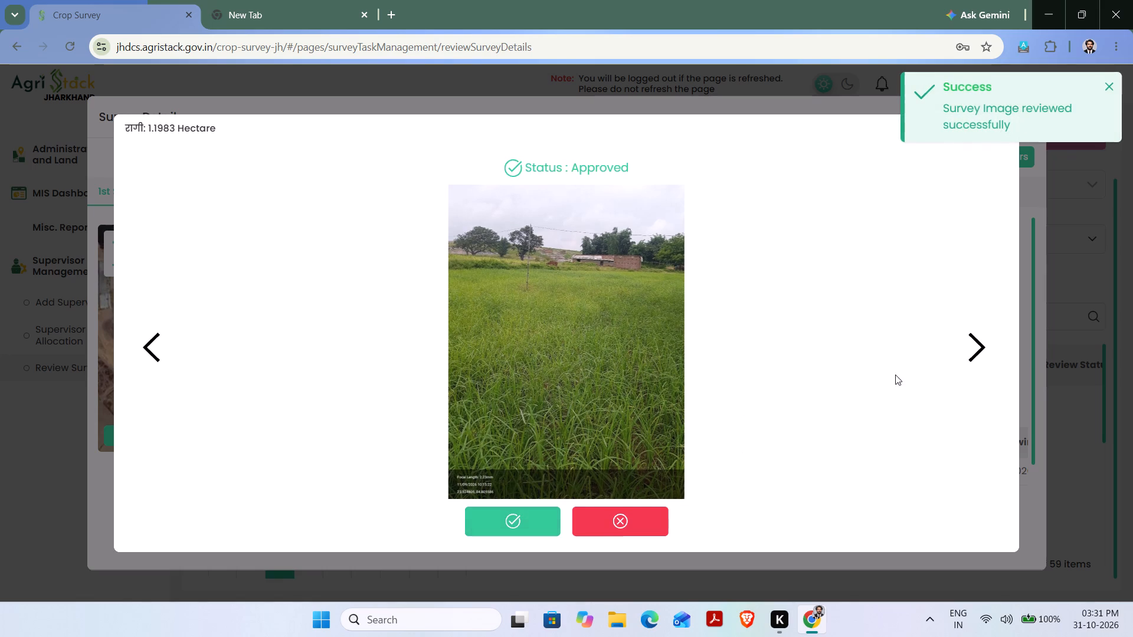
{"action": "left_click", "coordinate": [989, 349]}
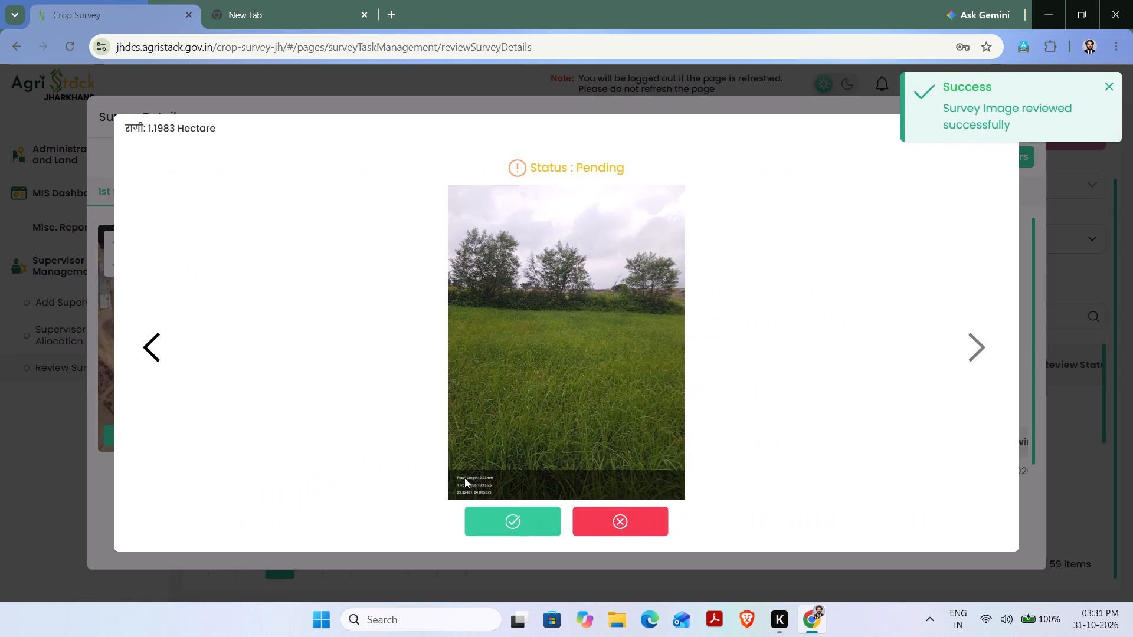
{"action": "left_click", "coordinate": [494, 514]}
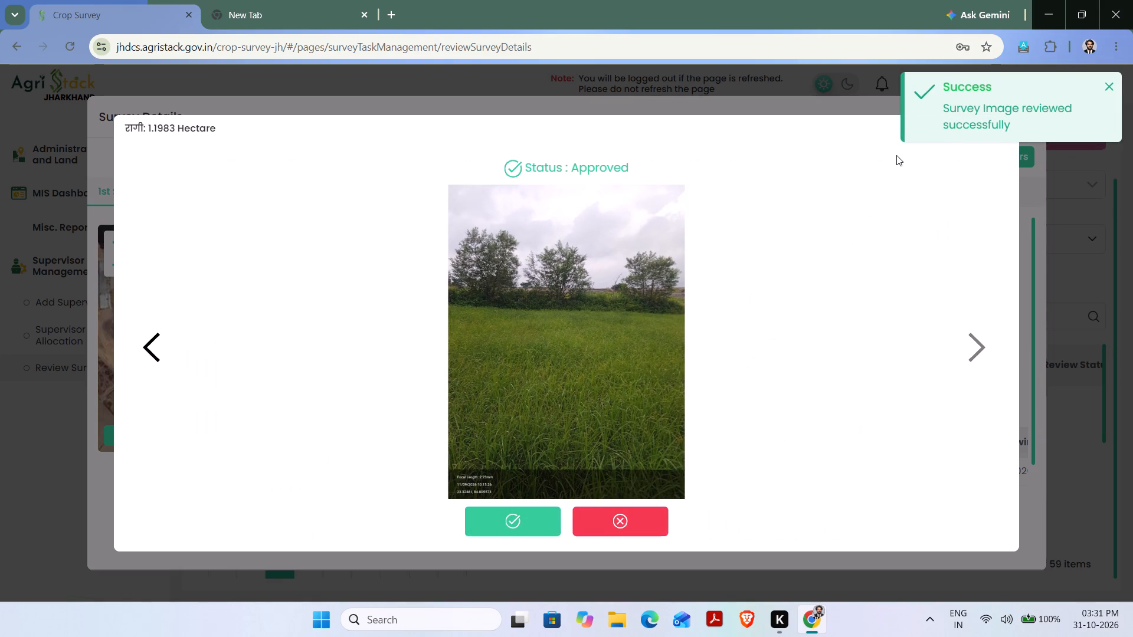
{"action": "left_click", "coordinate": [999, 126]}
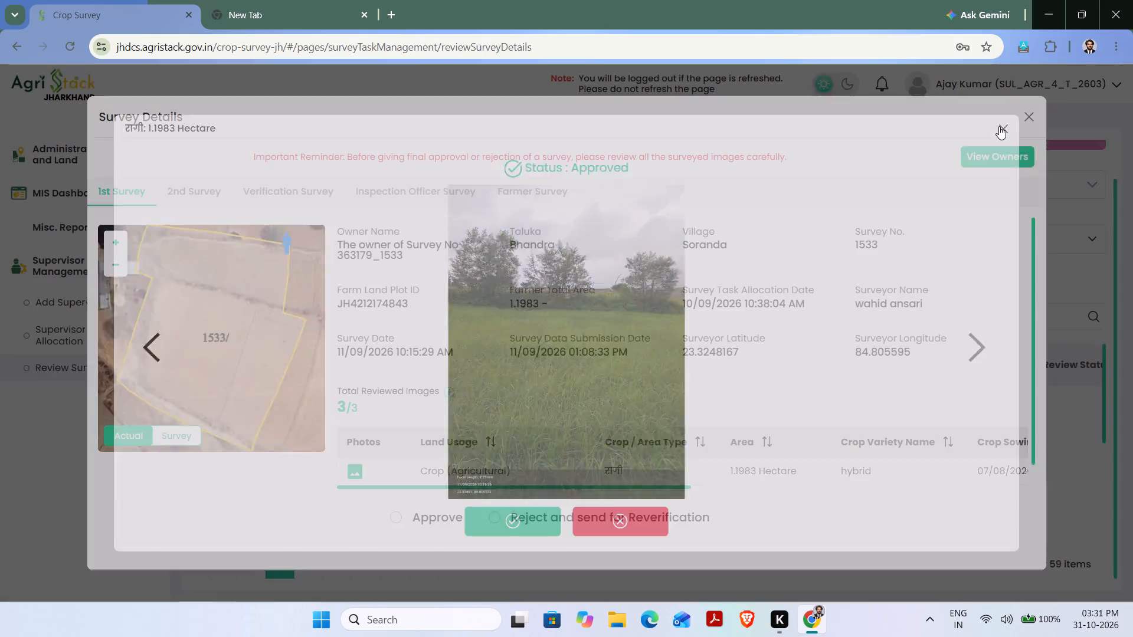
Mark the 1st Survey of survey 1533 as Approve and save the review decision.
{"action": "scroll", "coordinate": [407, 352], "scroll_direction": "down", "scroll_amount": 2}
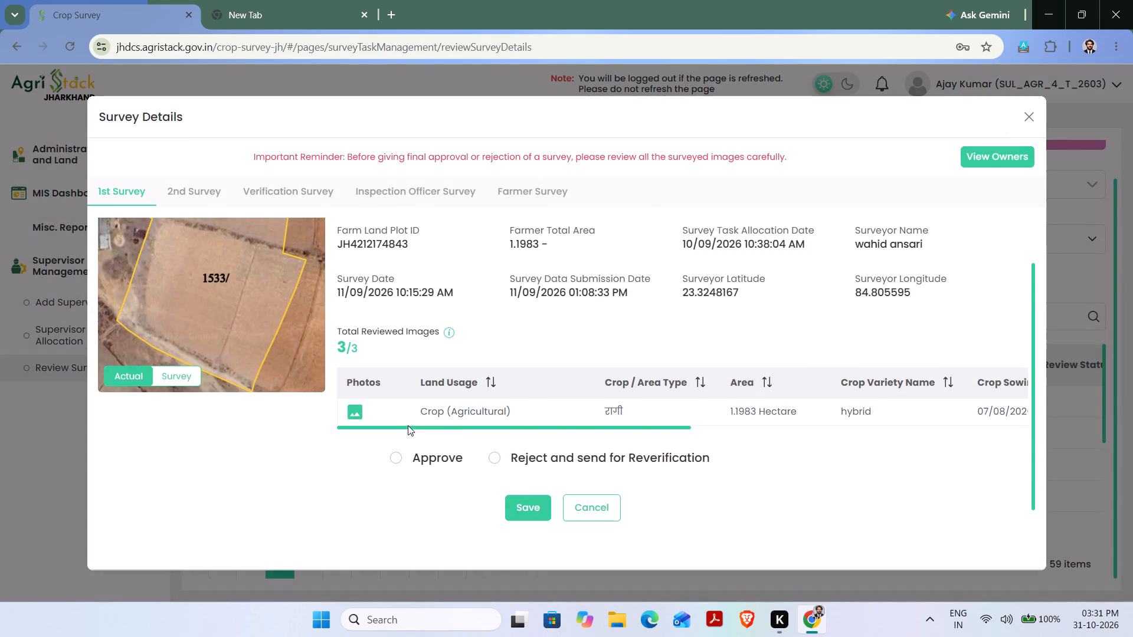
{"action": "left_click", "coordinate": [407, 425]}
{"action": "left_click", "coordinate": [519, 469]}
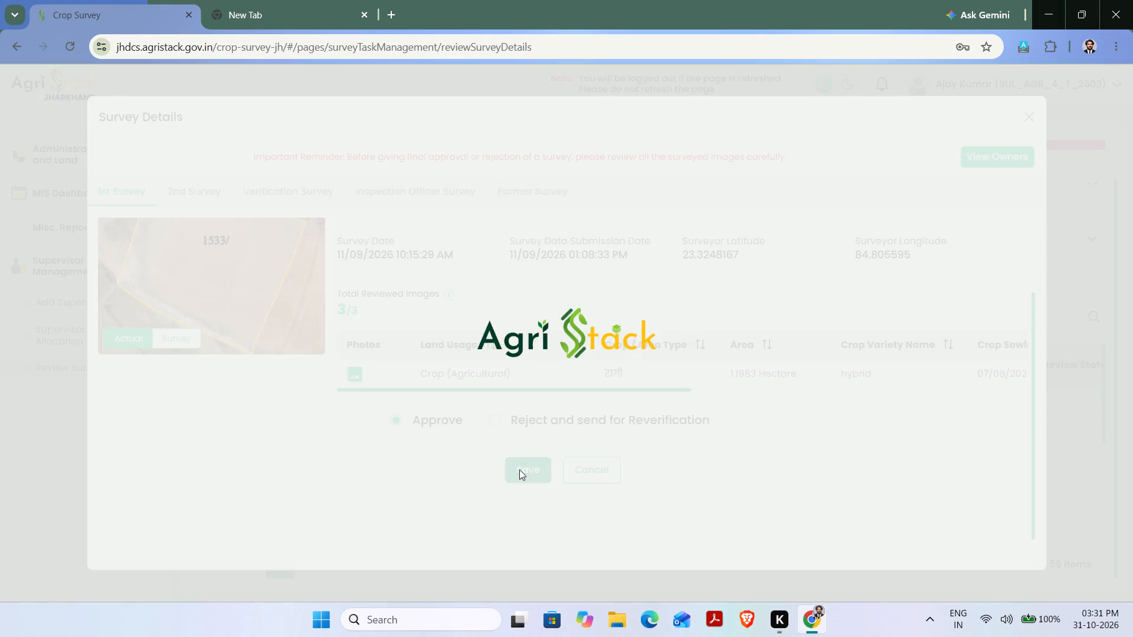
{"action": "left_click", "coordinate": [531, 377]}
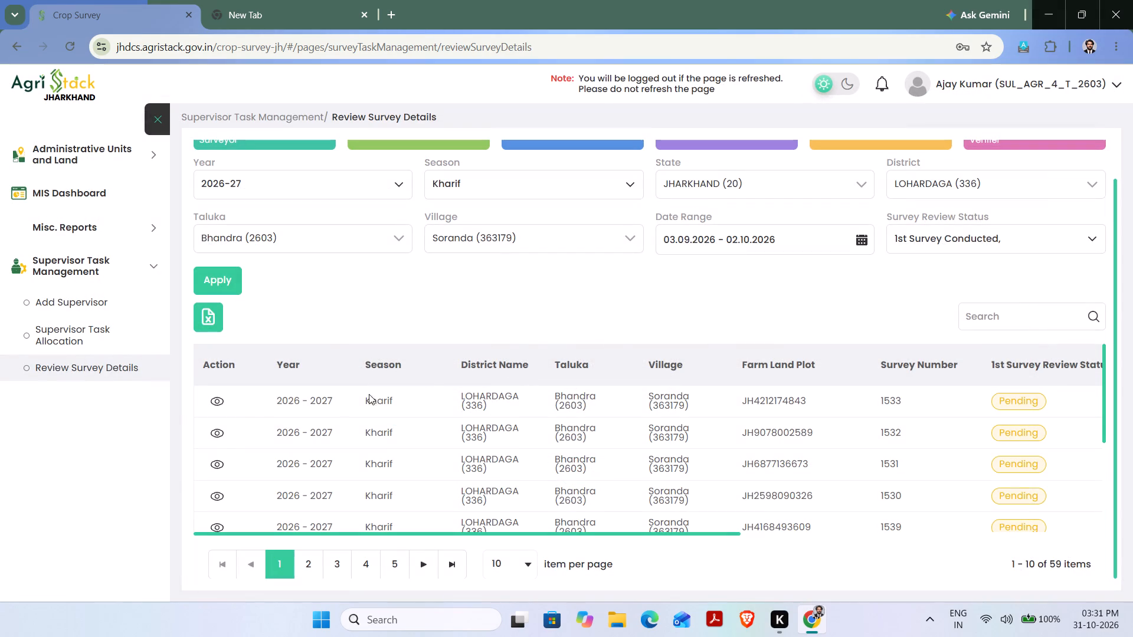
Open the farm images of survey 1532 and approve all three photos.
{"action": "left_click", "coordinate": [220, 430]}
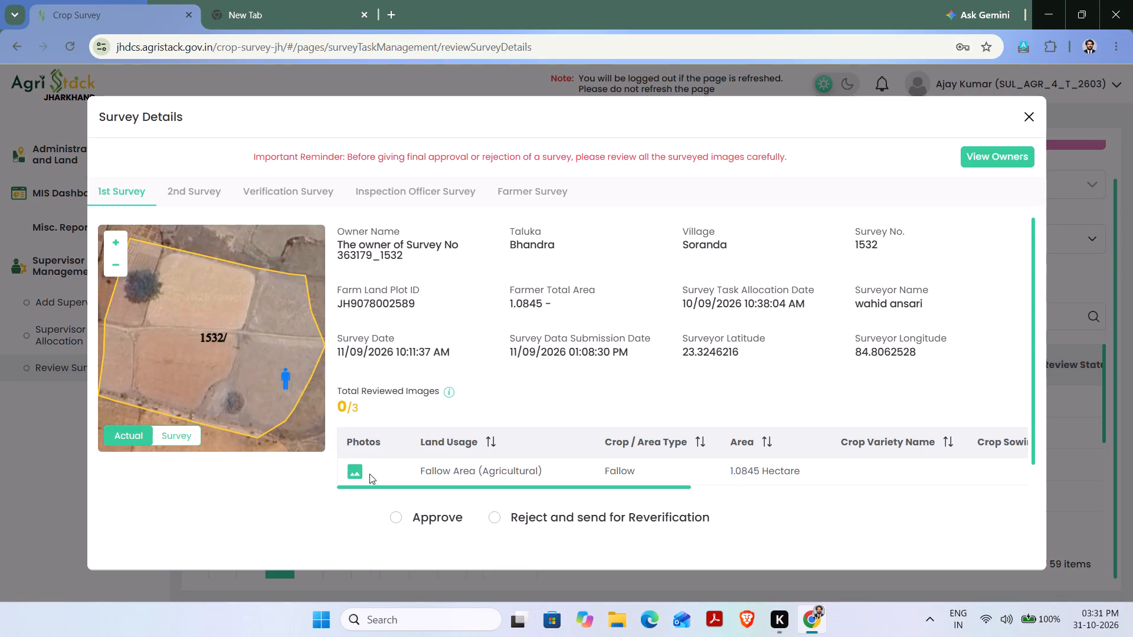
{"action": "left_click", "coordinate": [358, 470]}
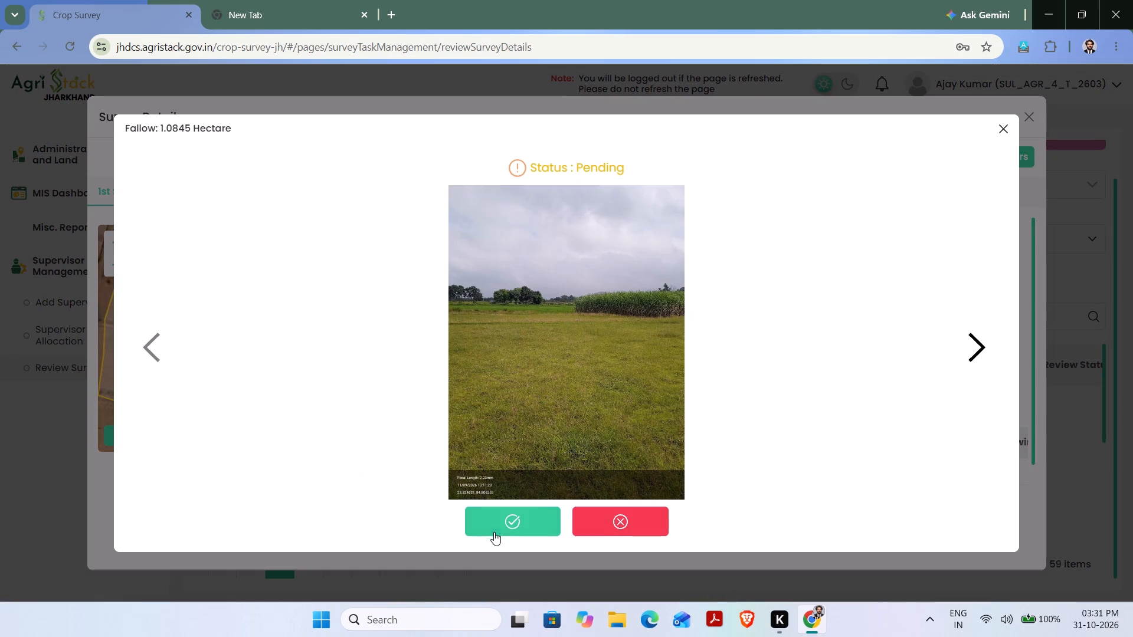
{"action": "left_click", "coordinate": [496, 529]}
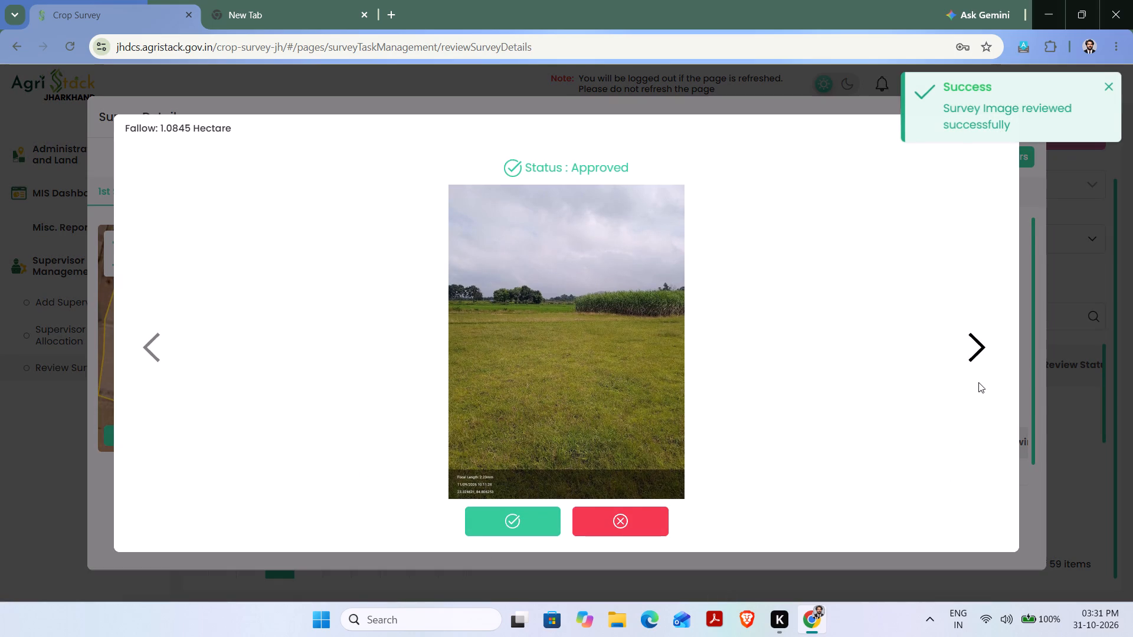
{"action": "left_click", "coordinate": [984, 354]}
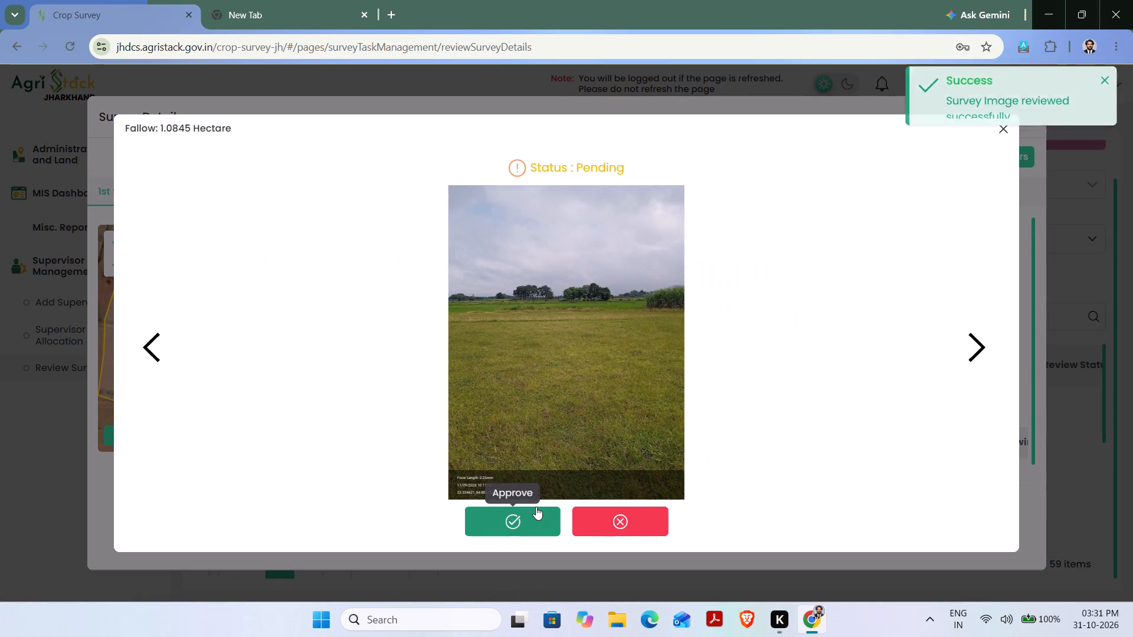
{"action": "left_click", "coordinate": [536, 507]}
{"action": "left_click", "coordinate": [987, 354]}
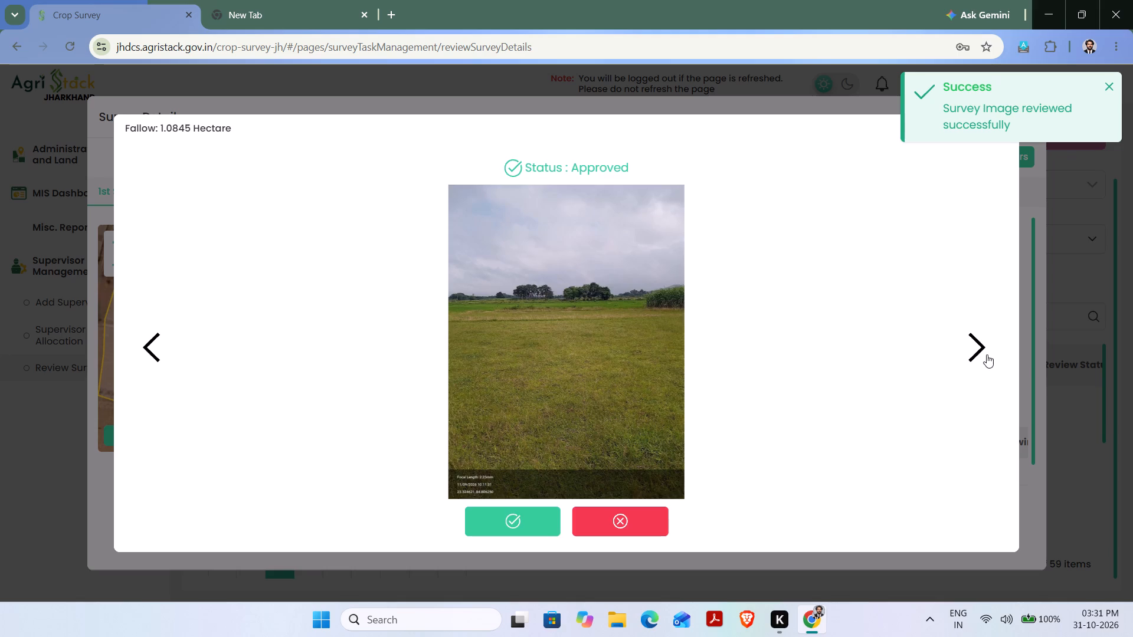
{"action": "left_click", "coordinate": [530, 526]}
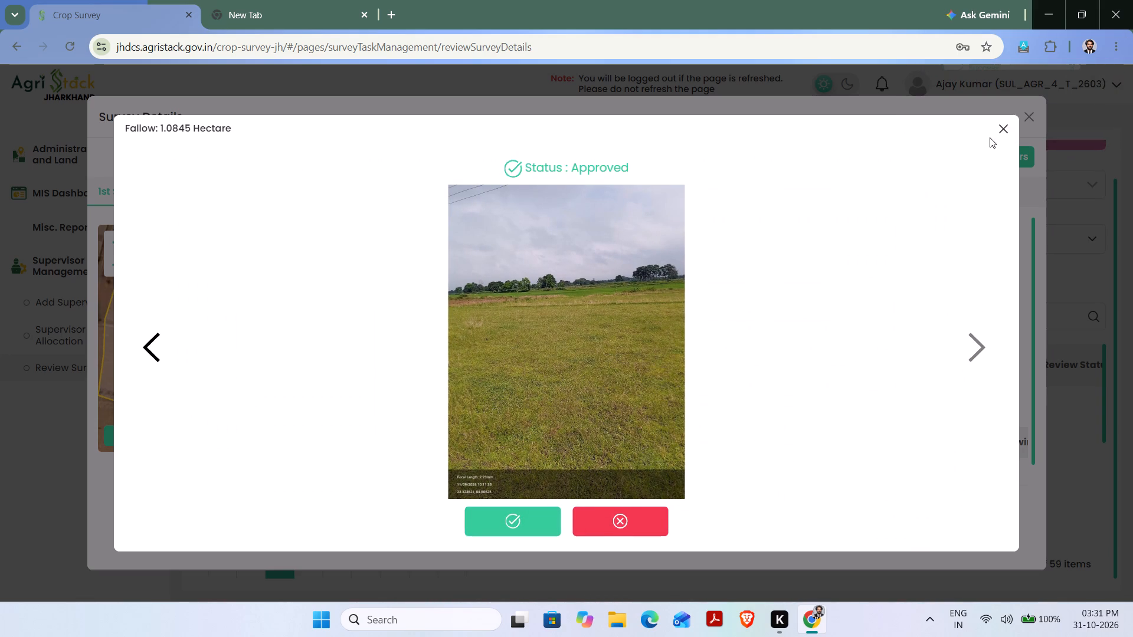
{"action": "left_click", "coordinate": [1009, 133]}
{"action": "left_click", "coordinate": [1008, 133]}
Mark the 1st Survey of survey 1532 as Approve, save the review decision and recheck its saved details.
{"action": "scroll", "coordinate": [566, 390], "scroll_direction": "down", "scroll_amount": 2}
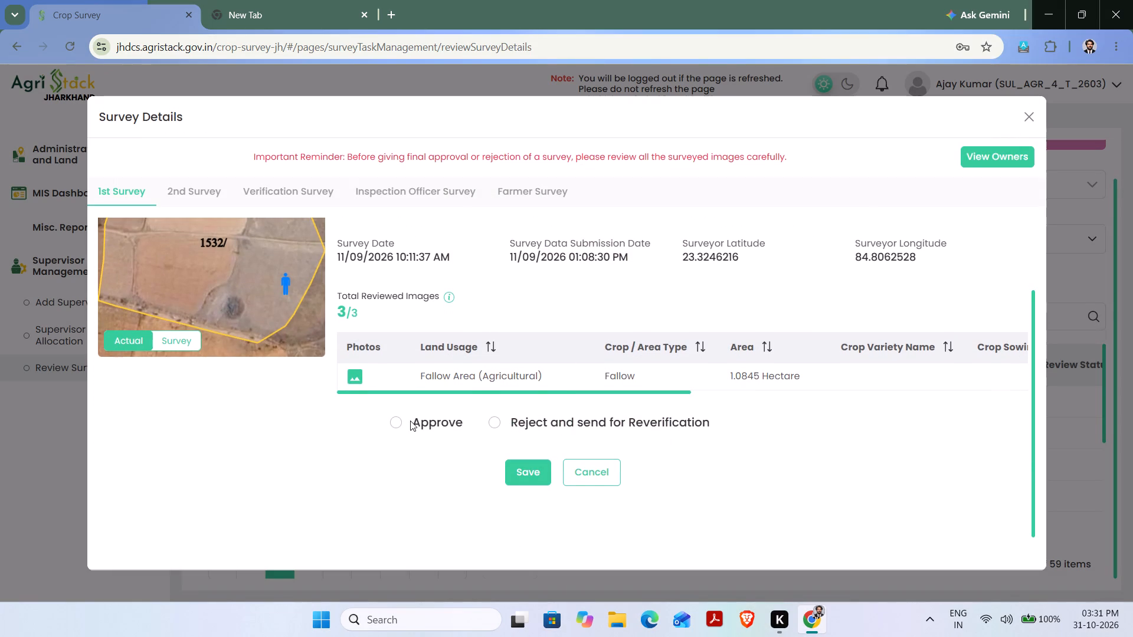
{"action": "left_click", "coordinate": [410, 421]}
{"action": "left_click", "coordinate": [530, 466]}
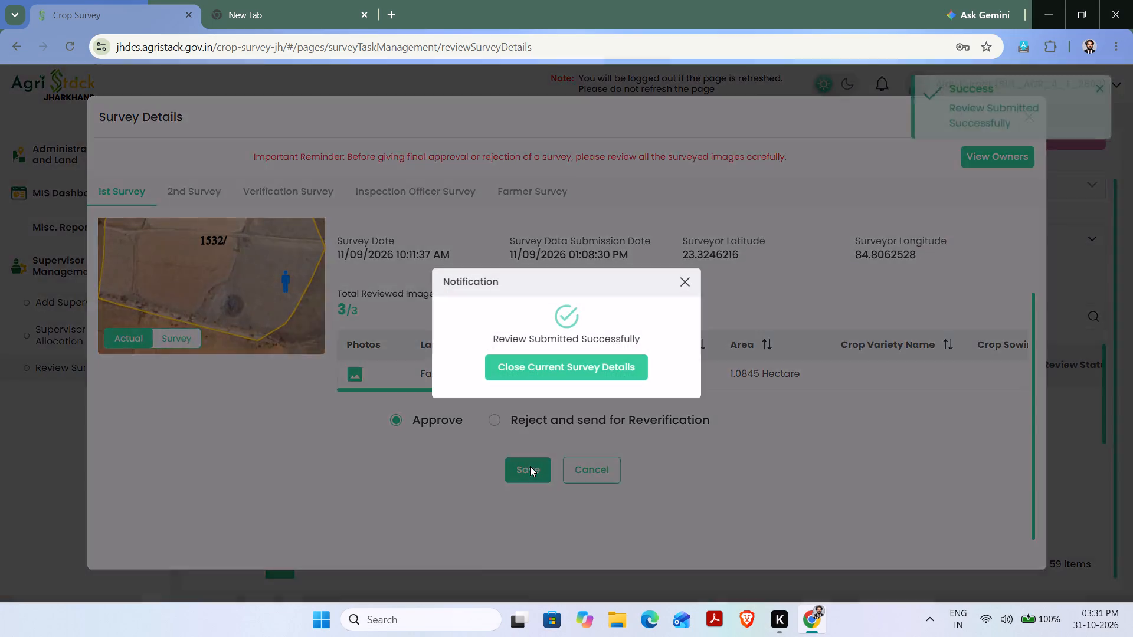
{"action": "left_click", "coordinate": [559, 376]}
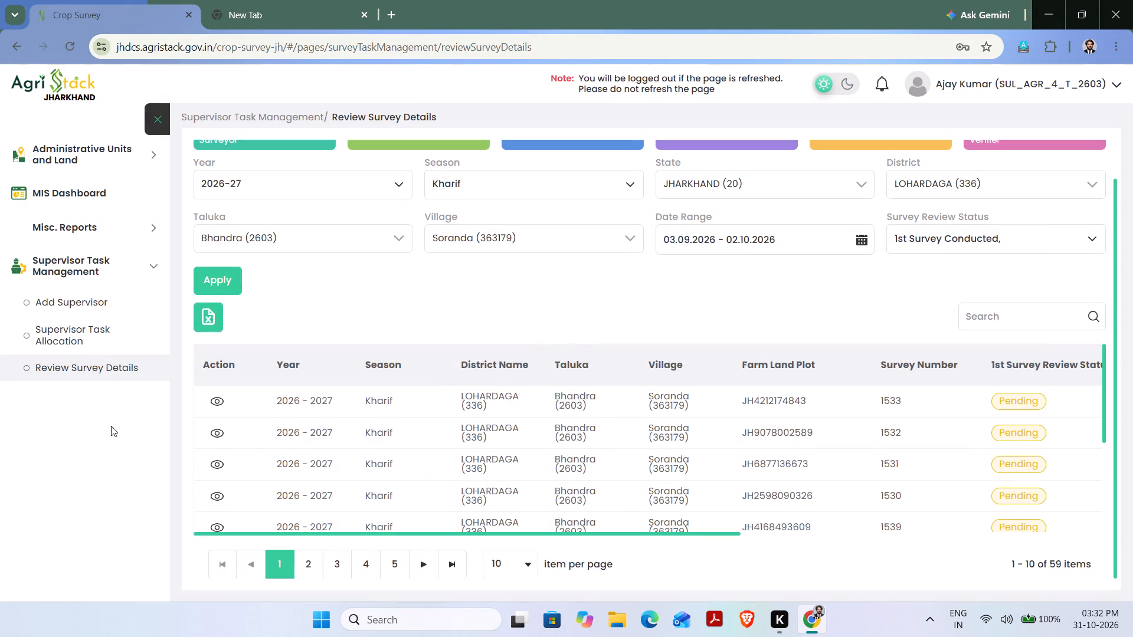
{"action": "left_click", "coordinate": [212, 432]}
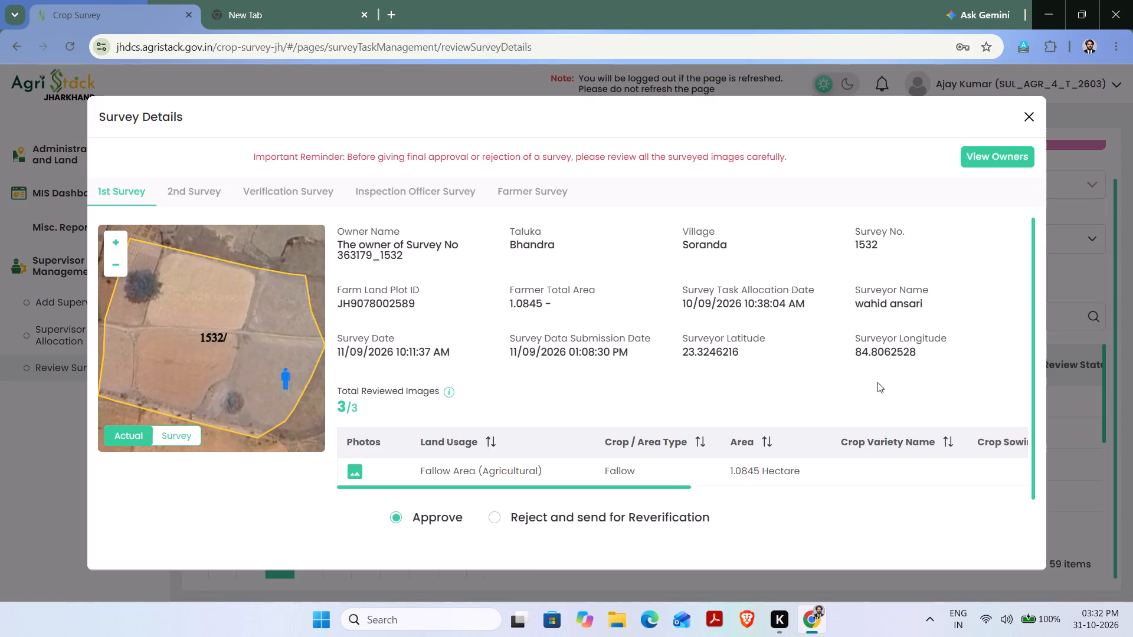
{"action": "left_click", "coordinate": [1025, 116]}
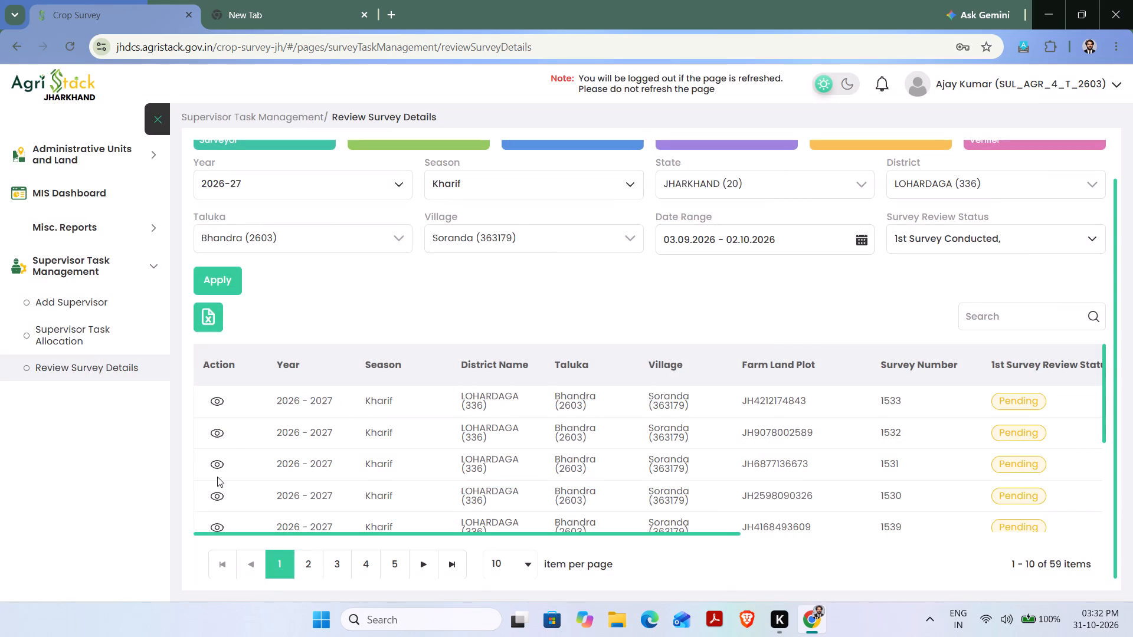
Open the farm images of survey 1531 and approve all three photos.
{"action": "left_click", "coordinate": [218, 464]}
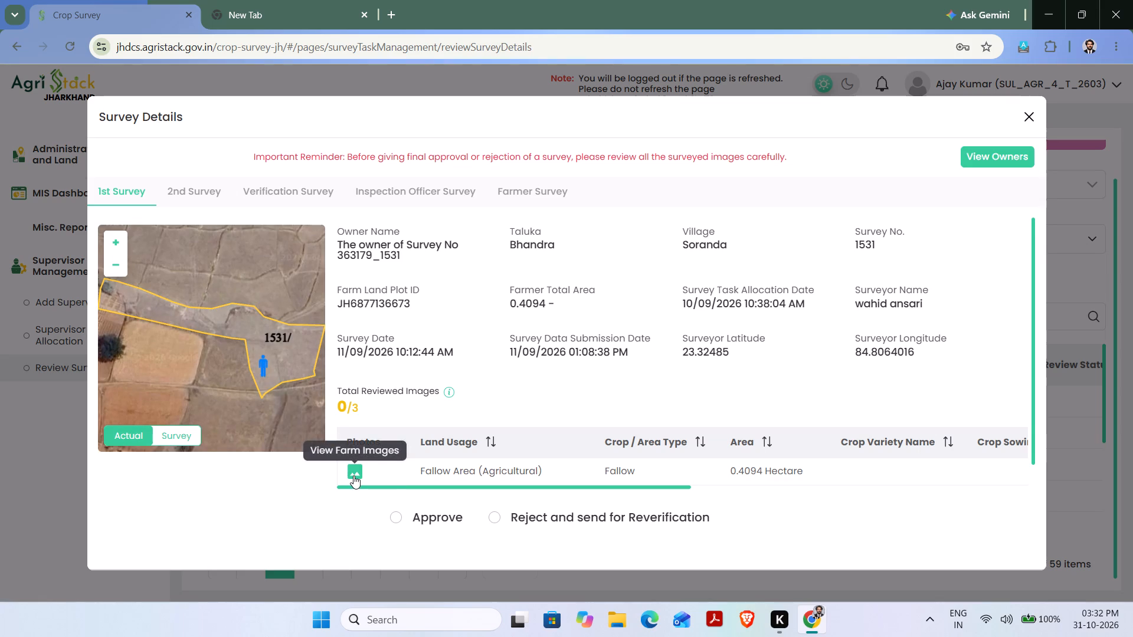
{"action": "left_click", "coordinate": [353, 475]}
{"action": "left_click", "coordinate": [490, 526]}
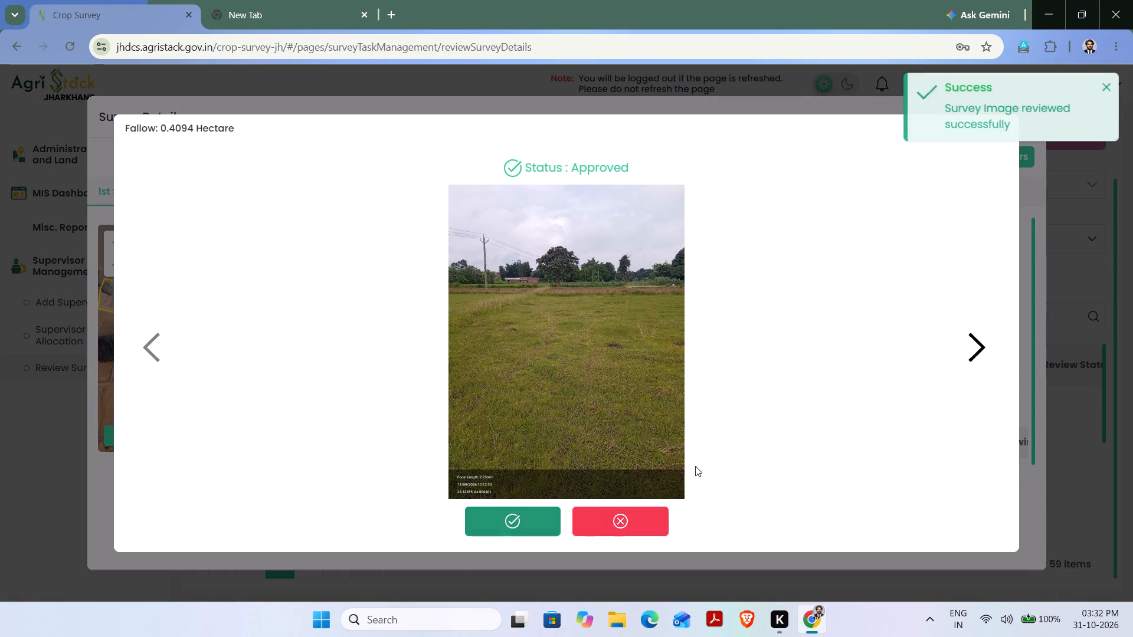
{"action": "left_click", "coordinate": [962, 367]}
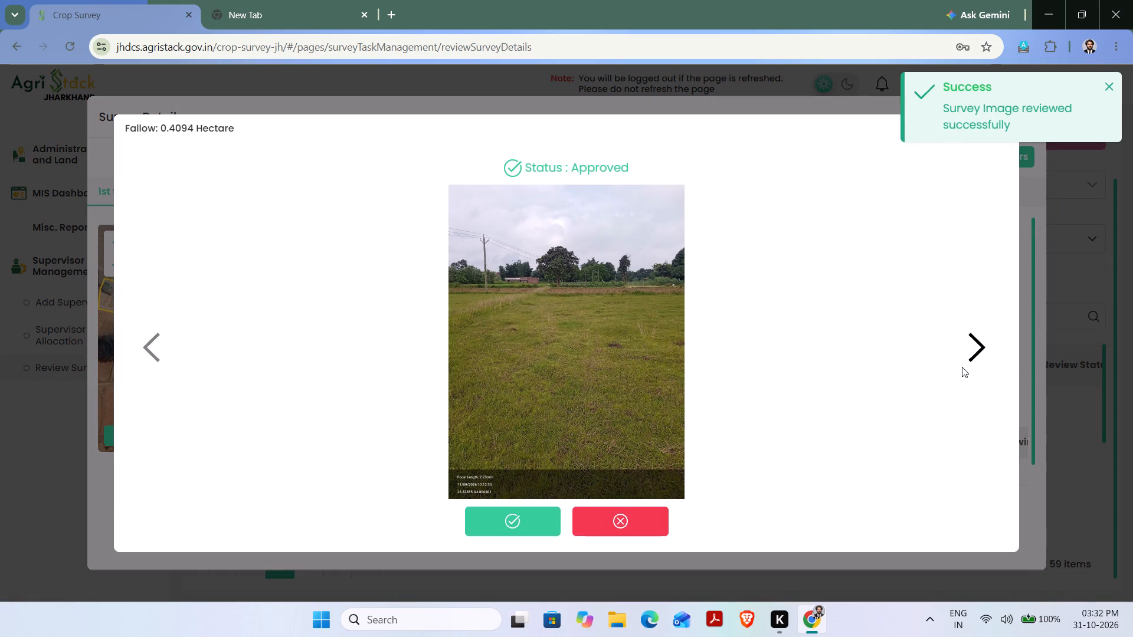
{"action": "left_click", "coordinate": [971, 357]}
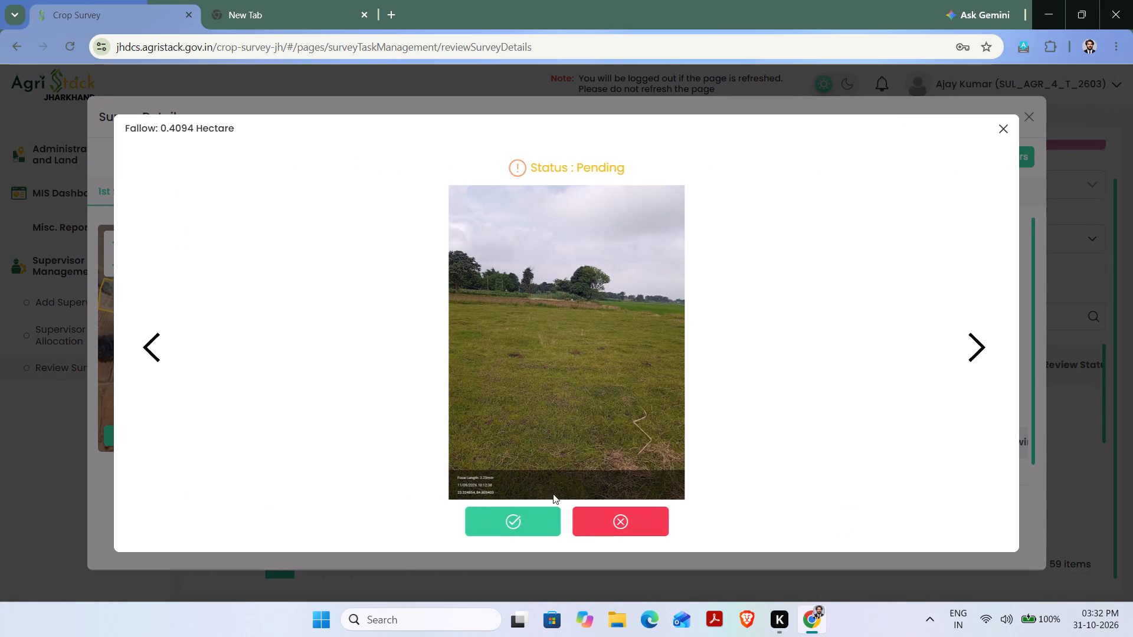
{"action": "left_click", "coordinate": [516, 523]}
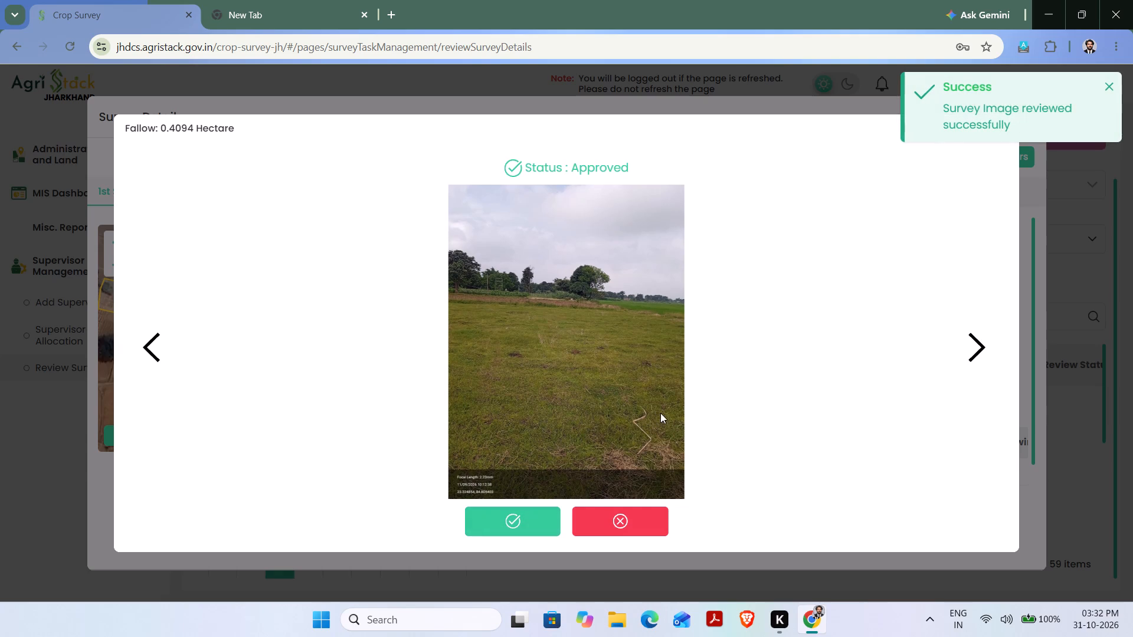
{"action": "left_click", "coordinate": [980, 343]}
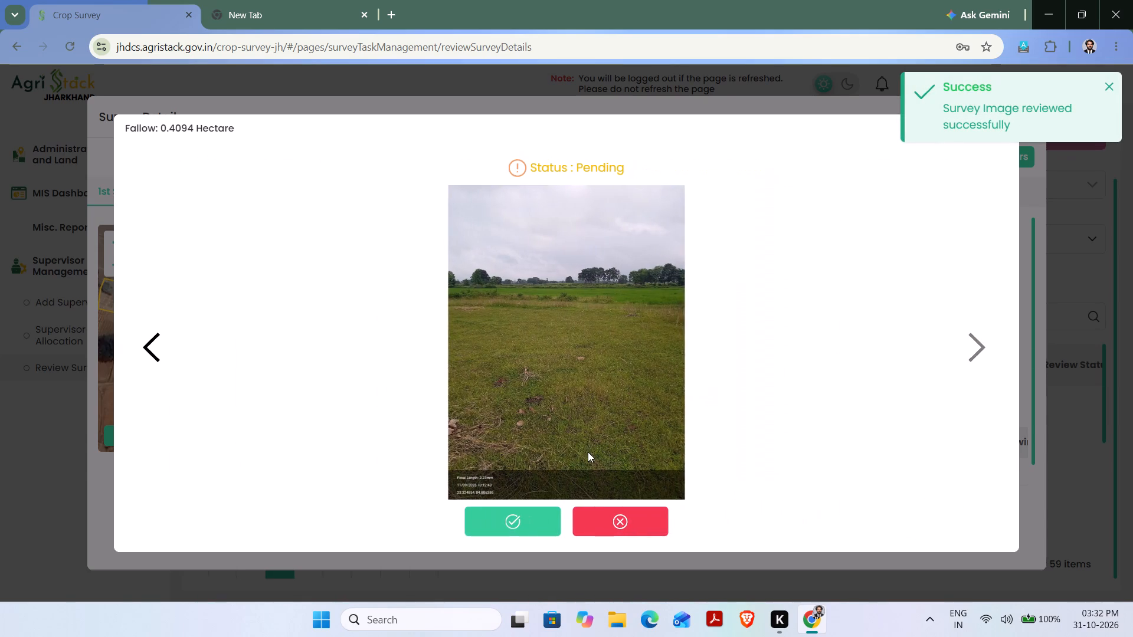
{"action": "left_click", "coordinate": [516, 511]}
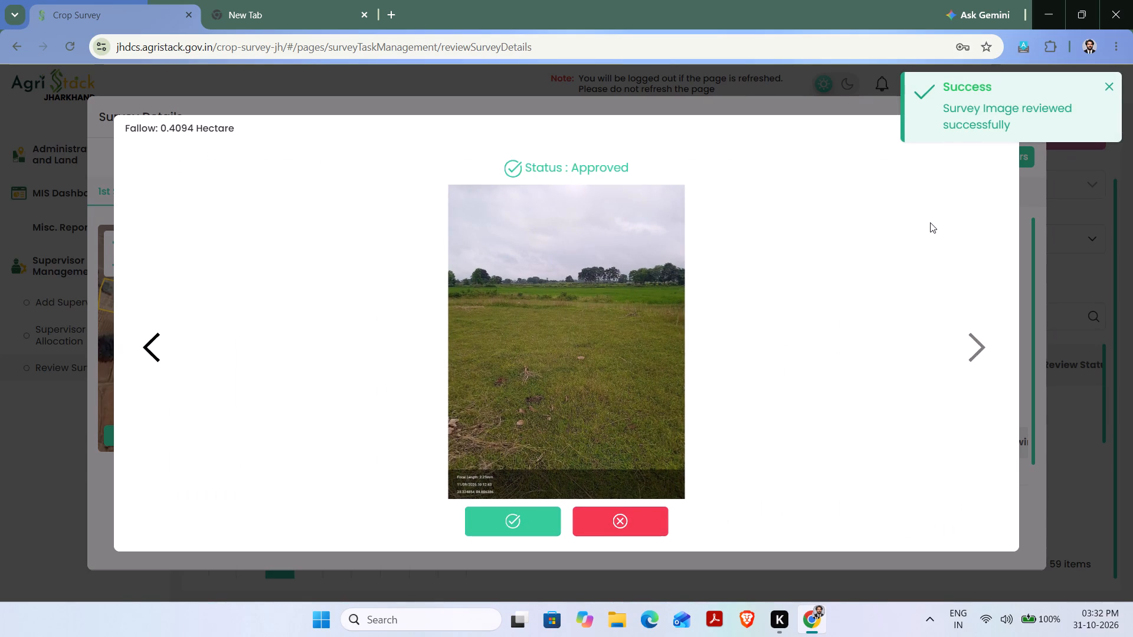
{"action": "left_click", "coordinate": [1003, 126]}
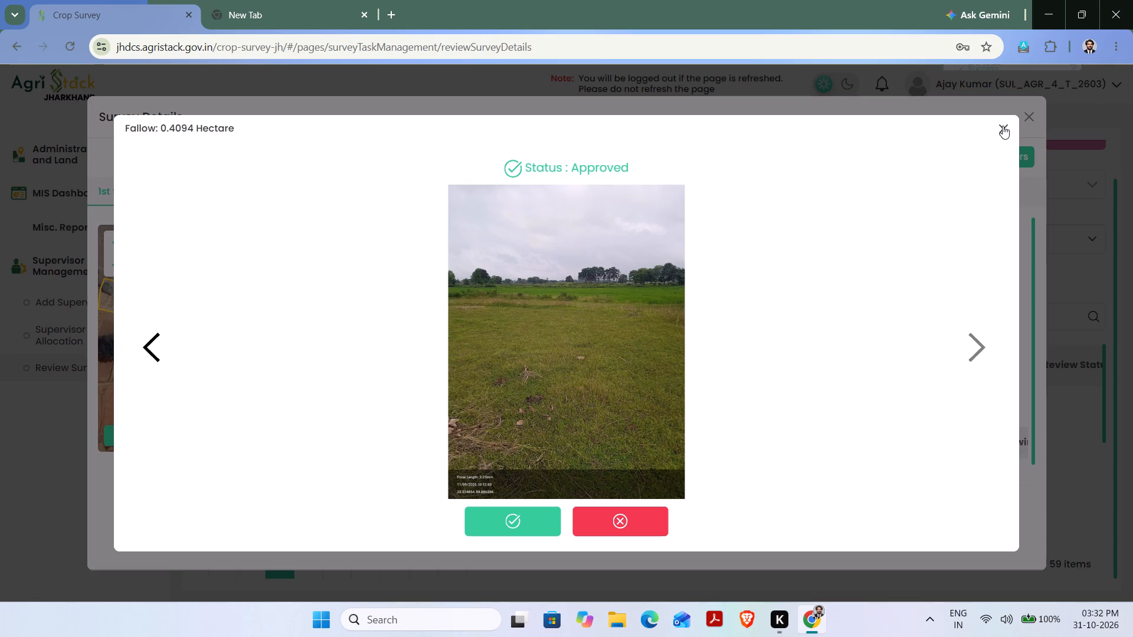
Mark the 1st Survey of survey 1531 as Approve, save the review decision and return to the survey list.
{"action": "scroll", "coordinate": [590, 336], "scroll_direction": "down", "scroll_amount": 1}
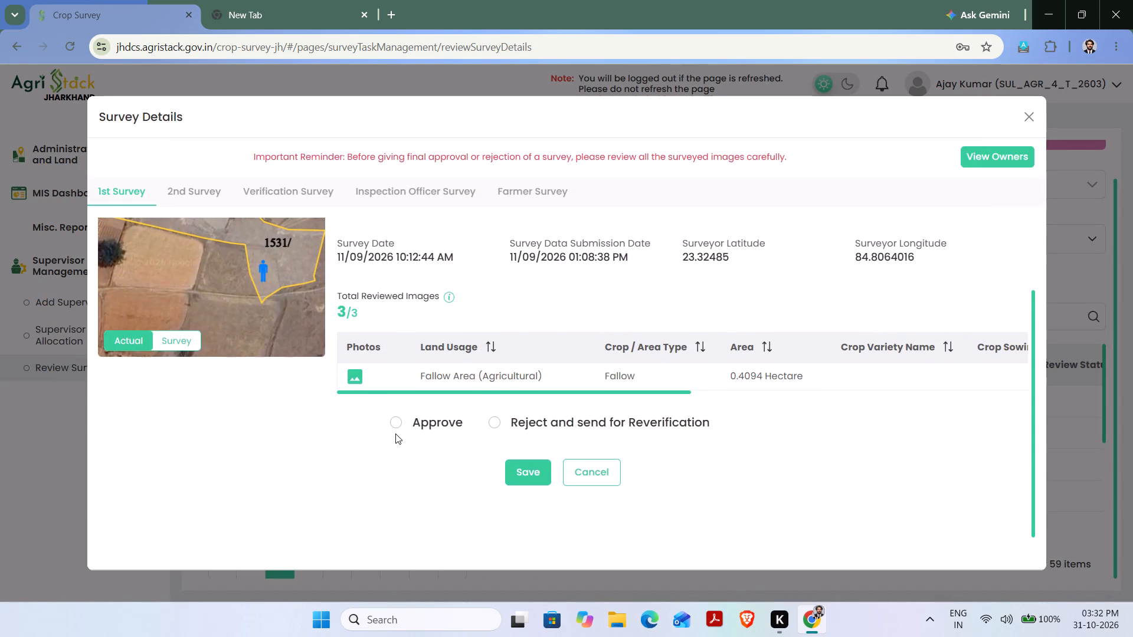
{"action": "left_click", "coordinate": [405, 418]}
{"action": "left_click", "coordinate": [523, 478]}
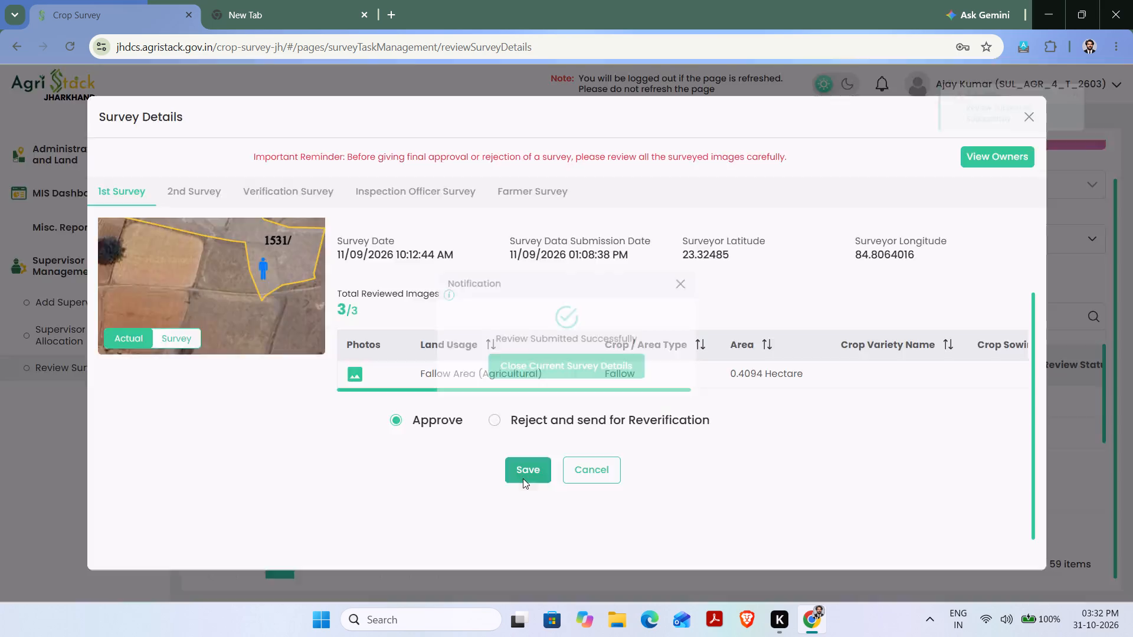
{"action": "left_click", "coordinate": [539, 377]}
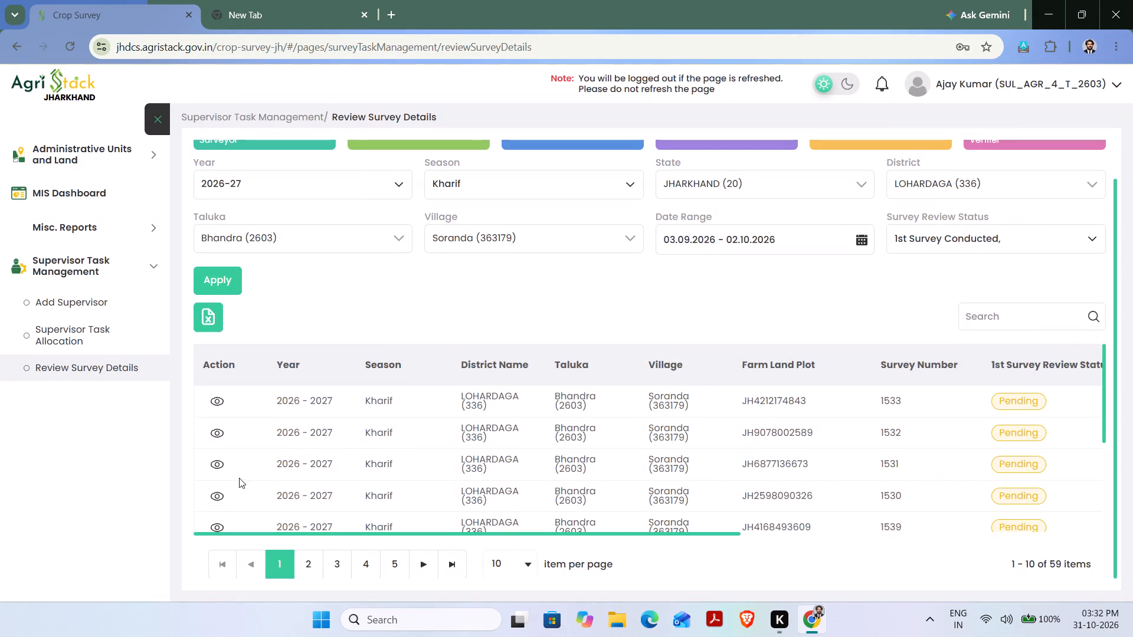
Open the farm images of survey 1530 and approve all three photos.
{"action": "left_click", "coordinate": [215, 492]}
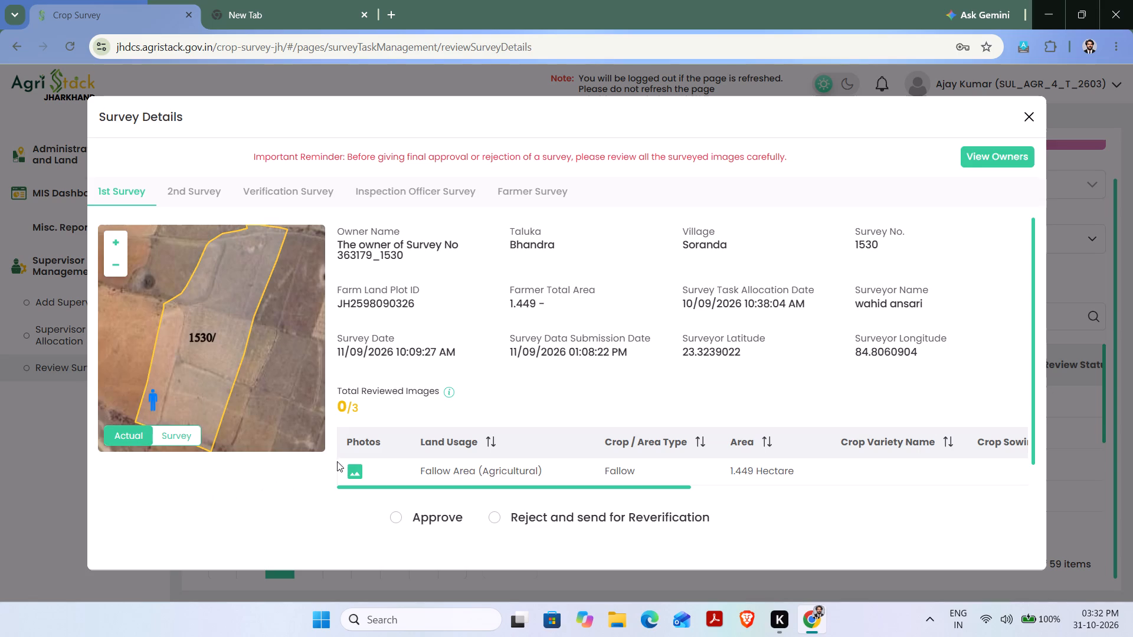
{"action": "left_click", "coordinate": [346, 467]}
{"action": "left_click", "coordinate": [350, 470]}
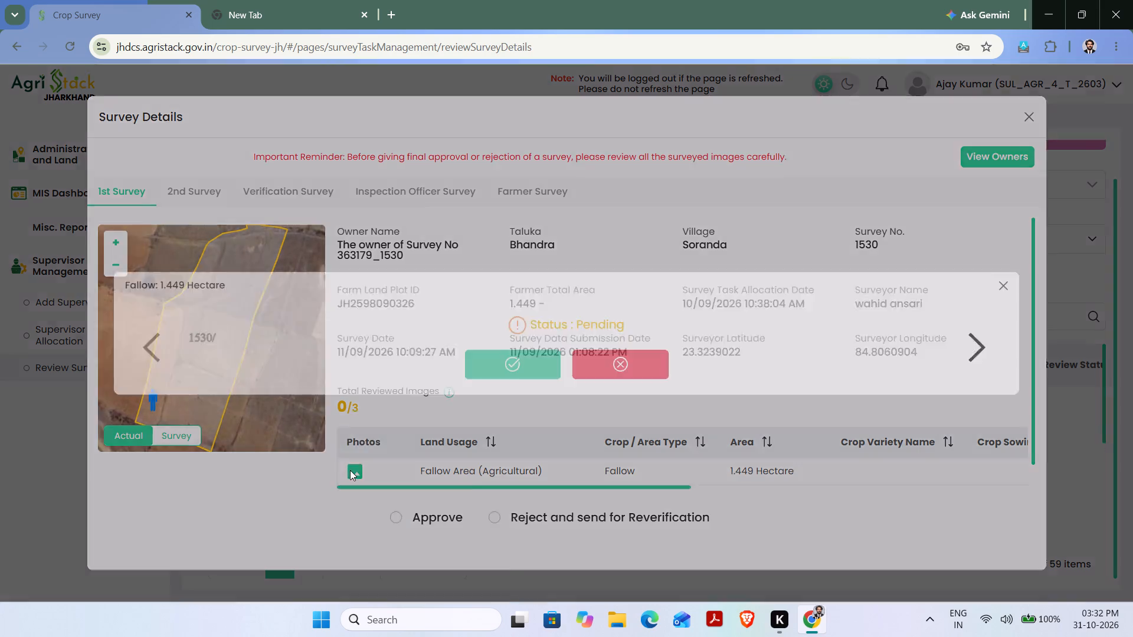
{"action": "left_click", "coordinate": [522, 533]}
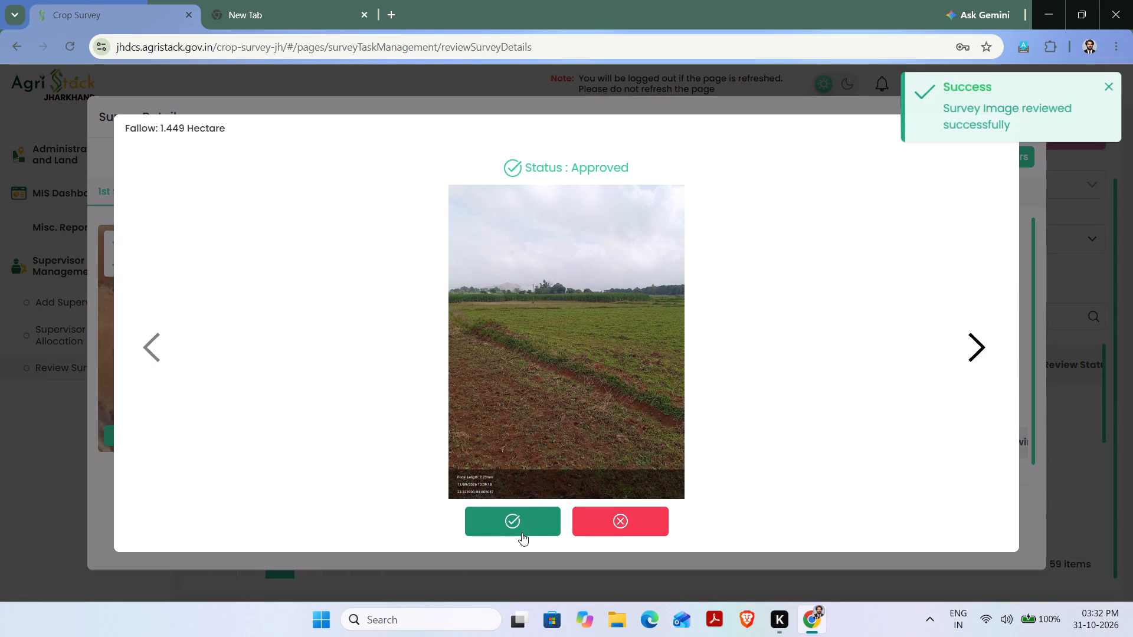
{"action": "left_click", "coordinate": [967, 349]}
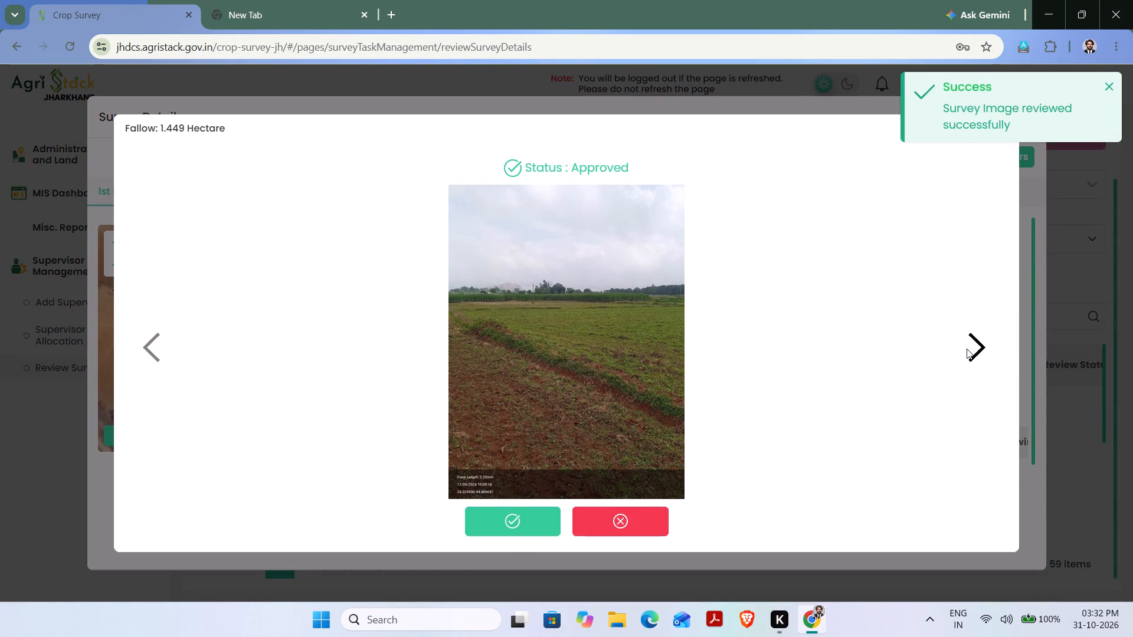
{"action": "left_click", "coordinate": [977, 347]}
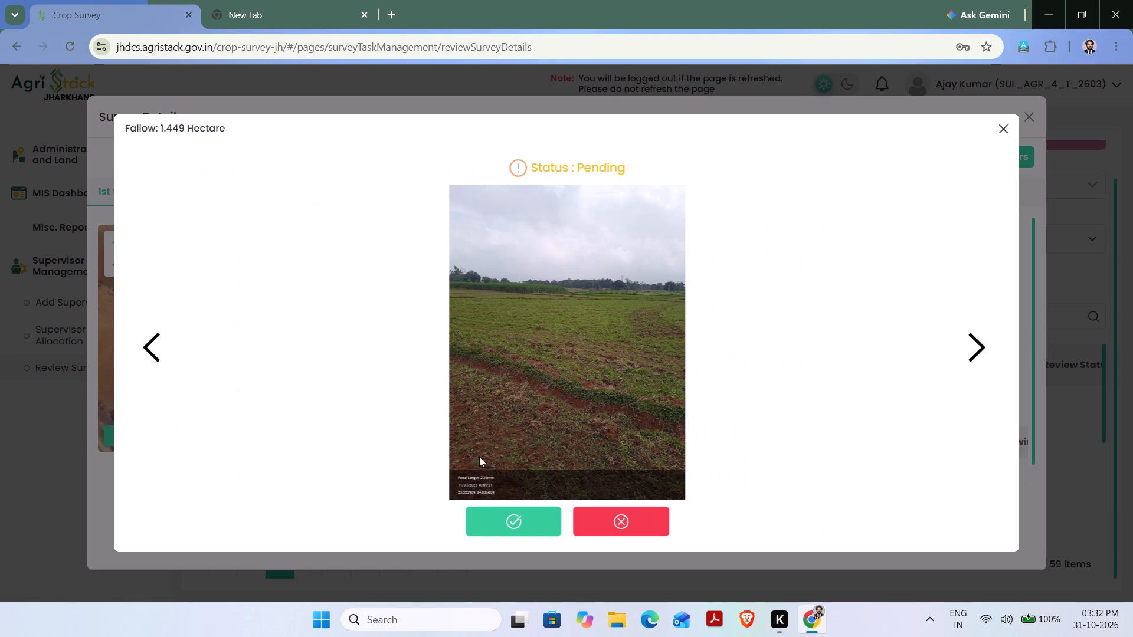
{"action": "left_click", "coordinate": [491, 517]}
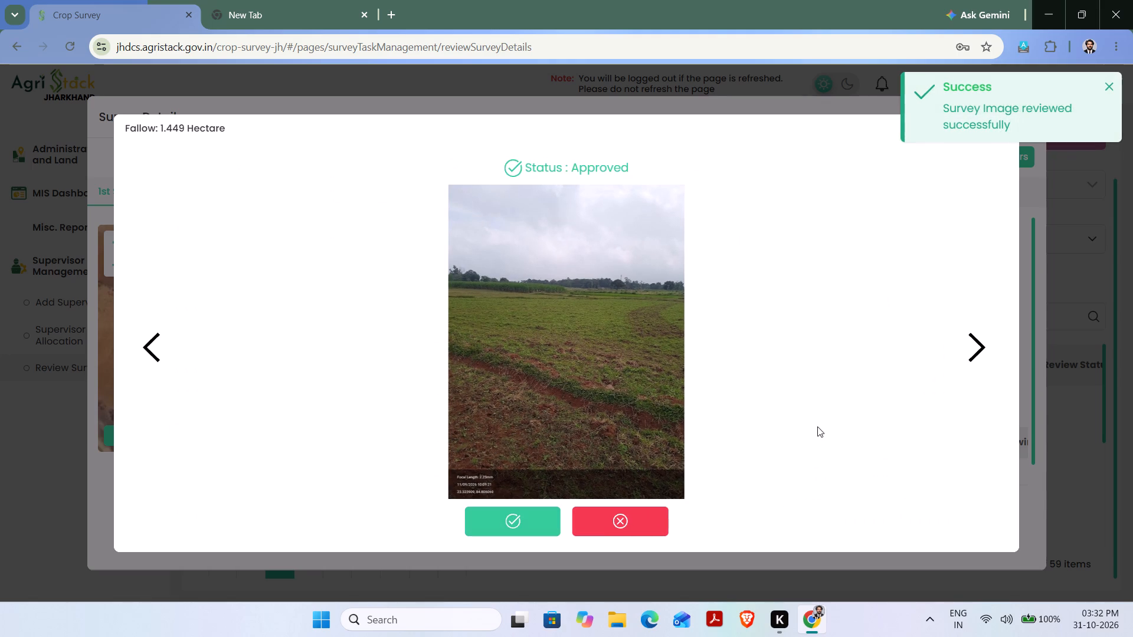
{"action": "left_click", "coordinate": [974, 345]}
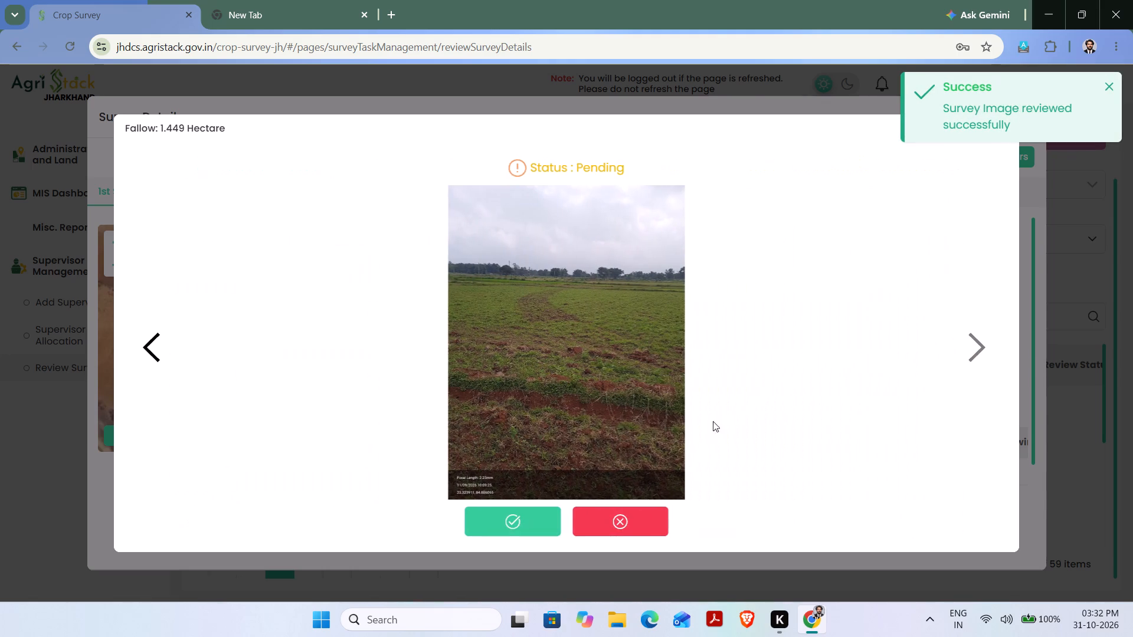
{"action": "left_click", "coordinate": [545, 526]}
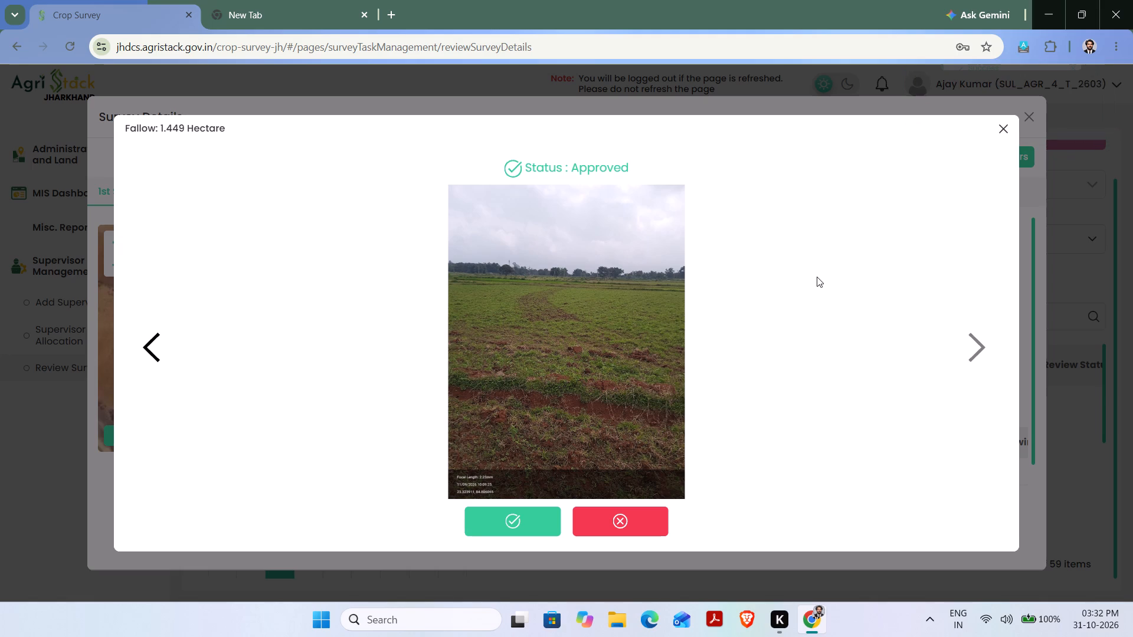
{"action": "left_click", "coordinate": [1003, 130]}
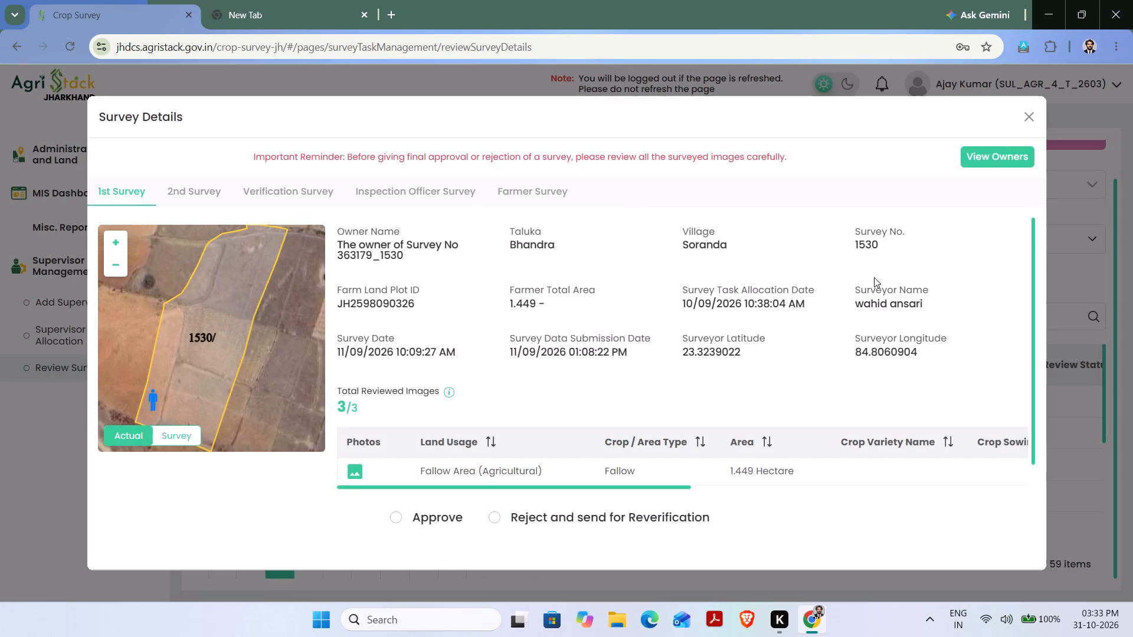
Mark the 1st Survey of survey 1530 as Approve, save the review decision and return to the survey list.
{"action": "scroll", "coordinate": [757, 397], "scroll_direction": "down", "scroll_amount": 1}
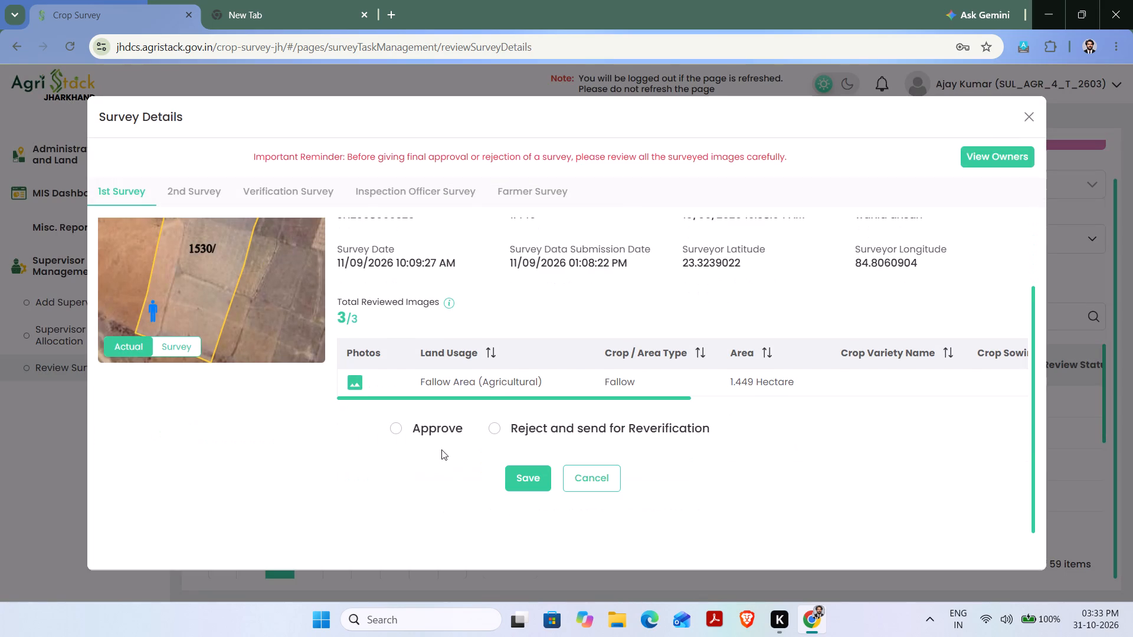
{"action": "left_click", "coordinate": [440, 422]}
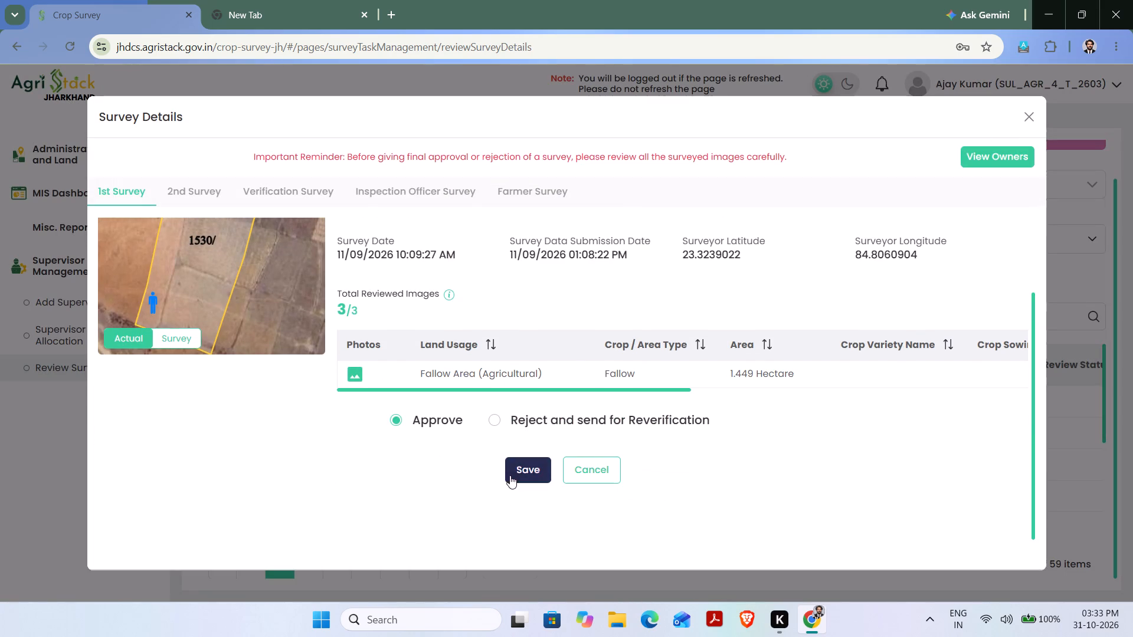
{"action": "left_click", "coordinate": [510, 475]}
{"action": "left_click", "coordinate": [535, 377]}
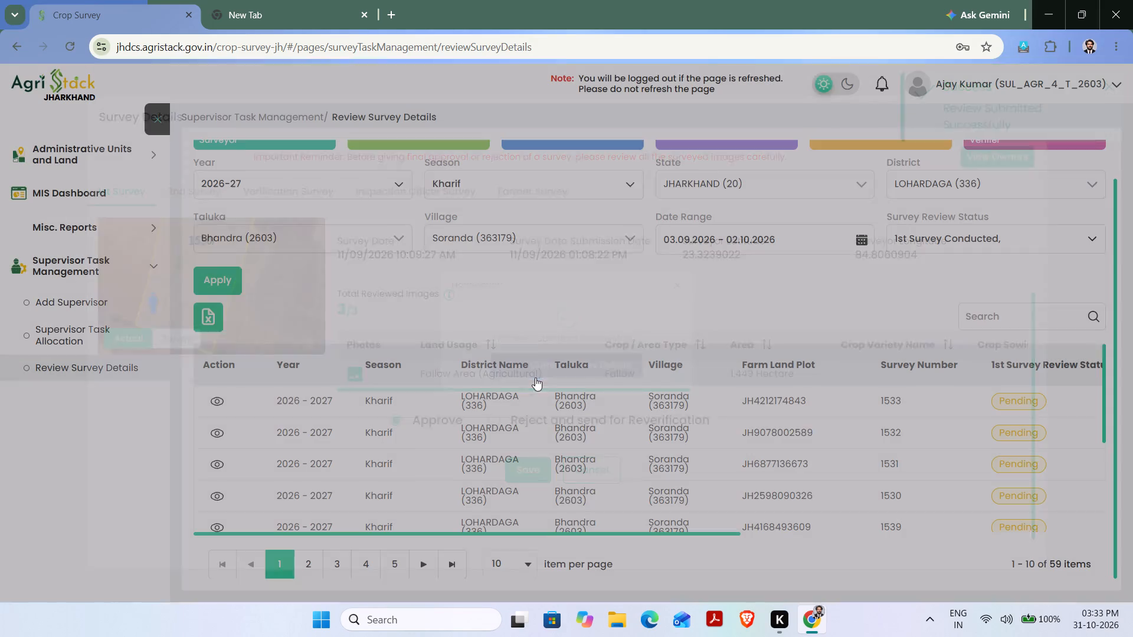
Open the farm images of survey 1539 and approve all three photos.
{"action": "left_click_drag", "start_coordinate": [214, 519], "coordinate": [214, 524]}
{"action": "left_click", "coordinate": [214, 524]}
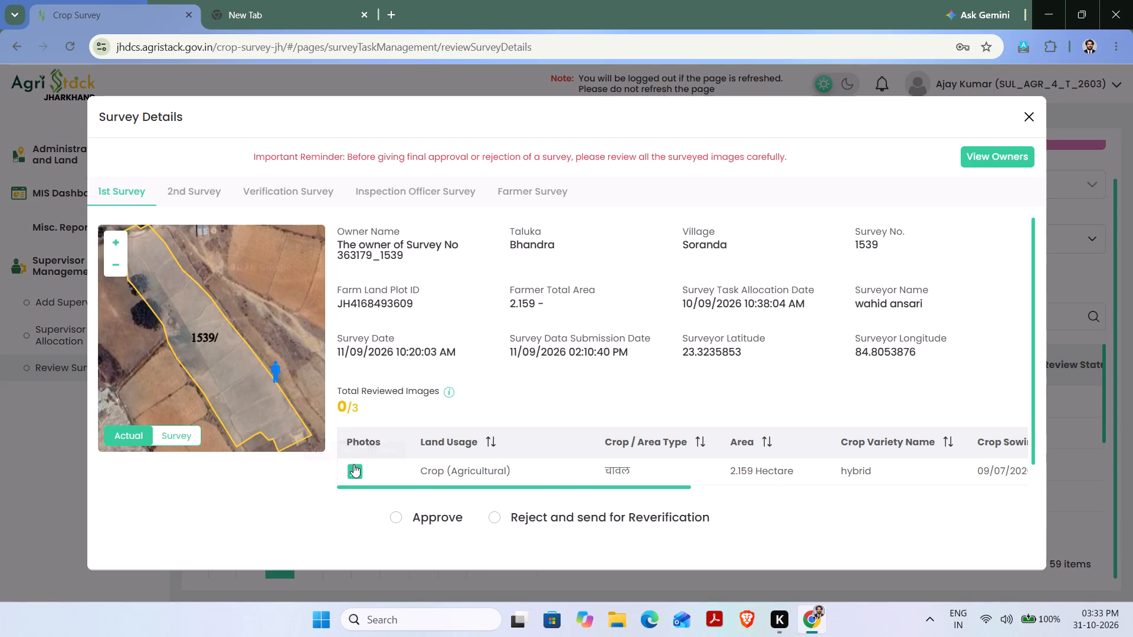
{"action": "left_click", "coordinate": [352, 466]}
{"action": "left_click", "coordinate": [481, 528]}
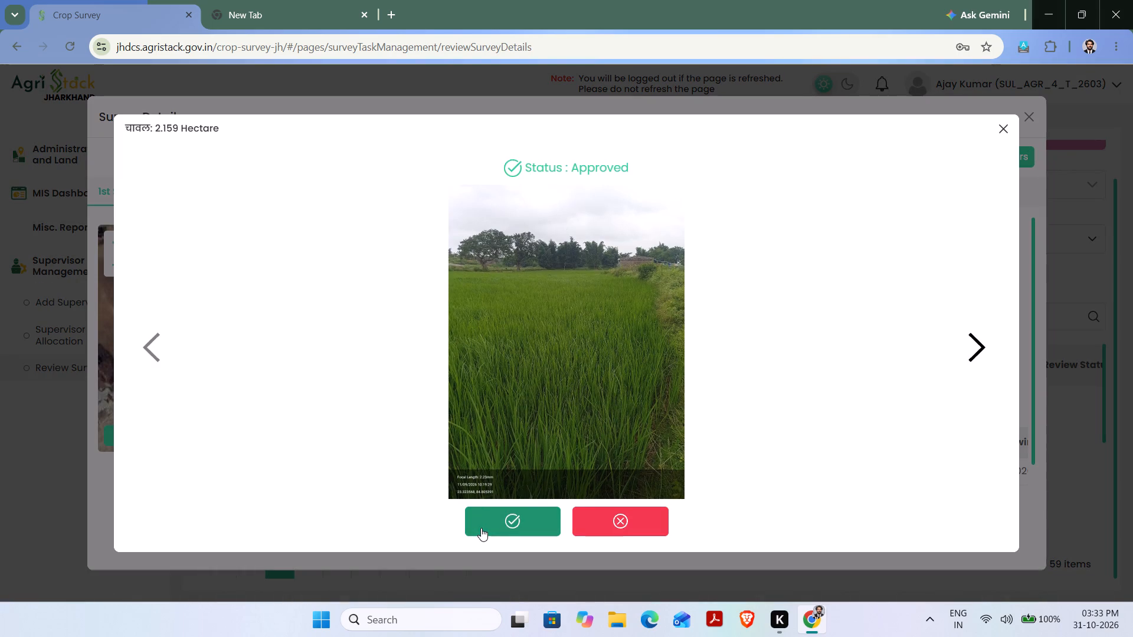
{"action": "left_click", "coordinate": [977, 349]}
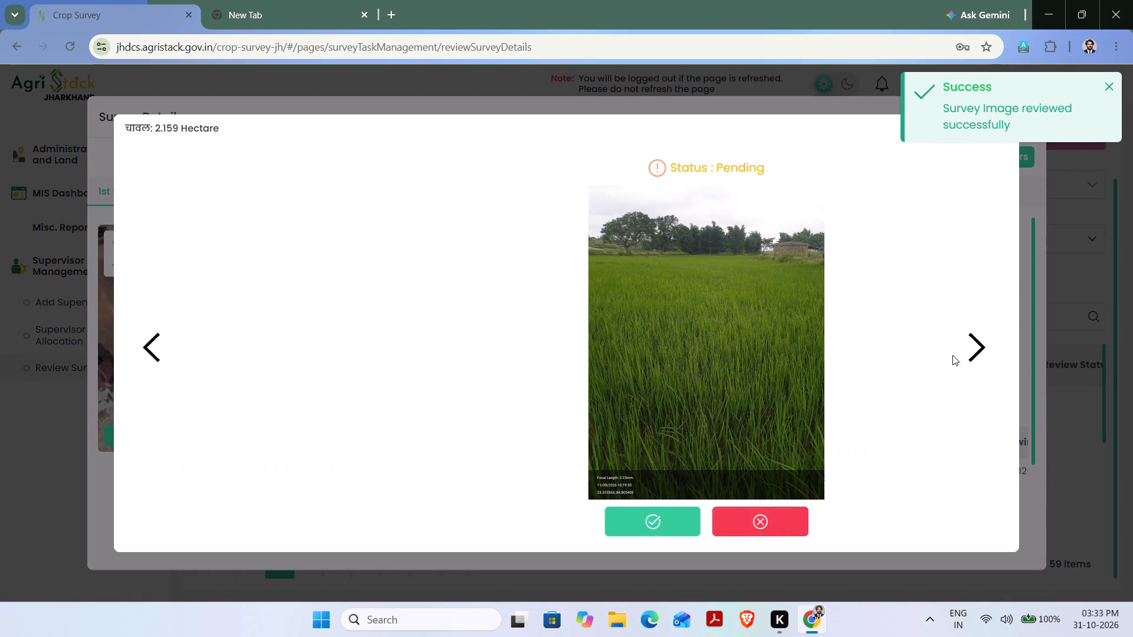
{"action": "left_click", "coordinate": [509, 521]}
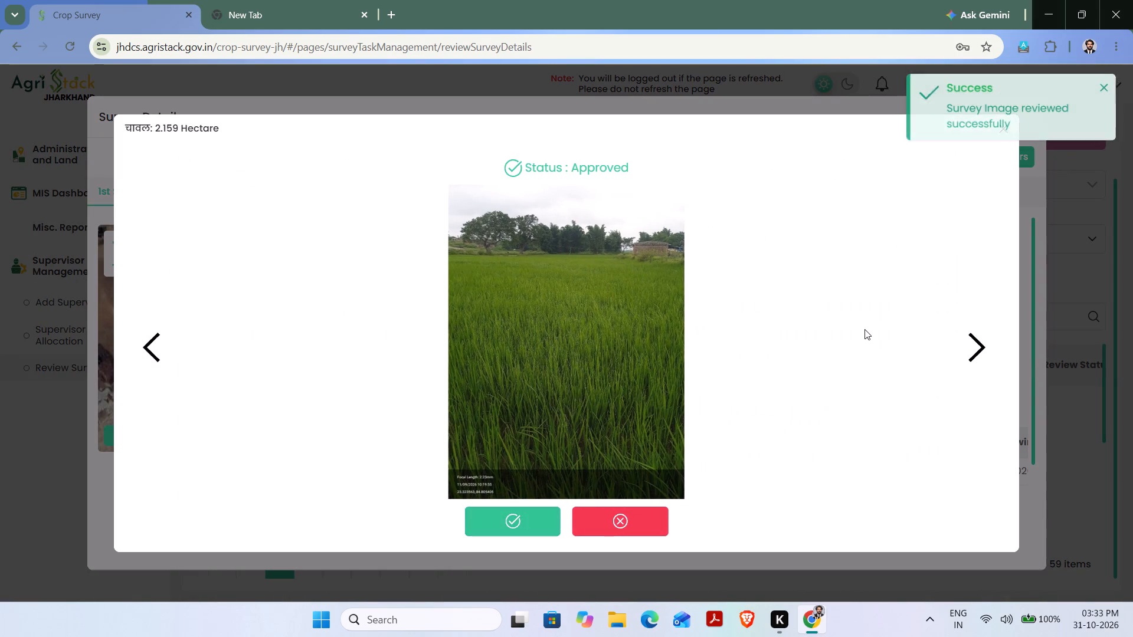
{"action": "left_click", "coordinate": [970, 353]}
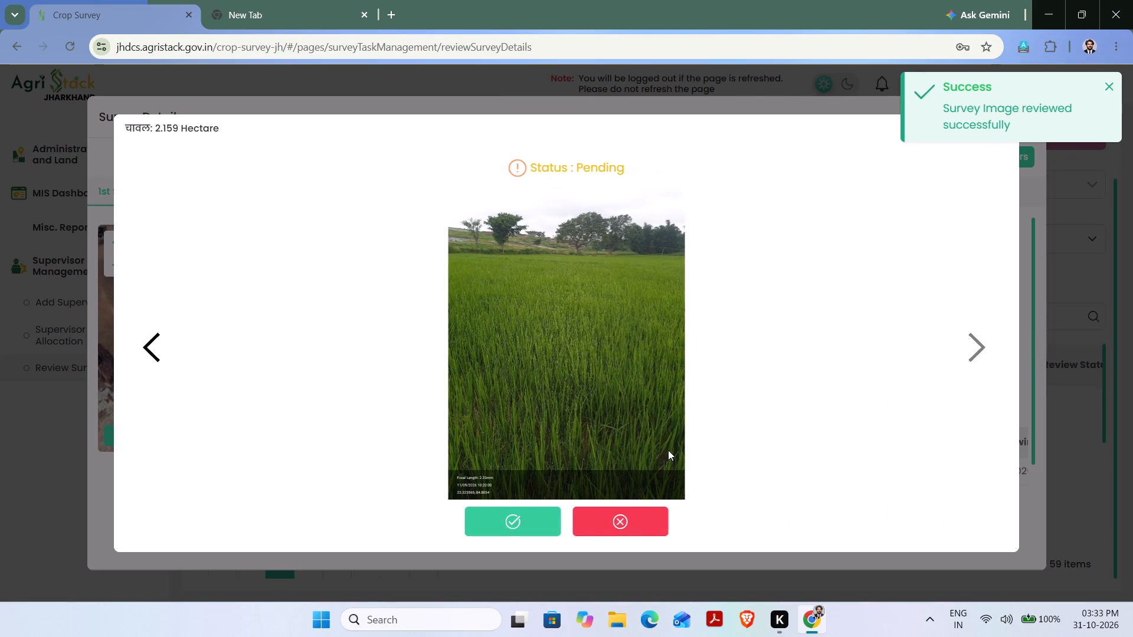
{"action": "left_click", "coordinate": [499, 526]}
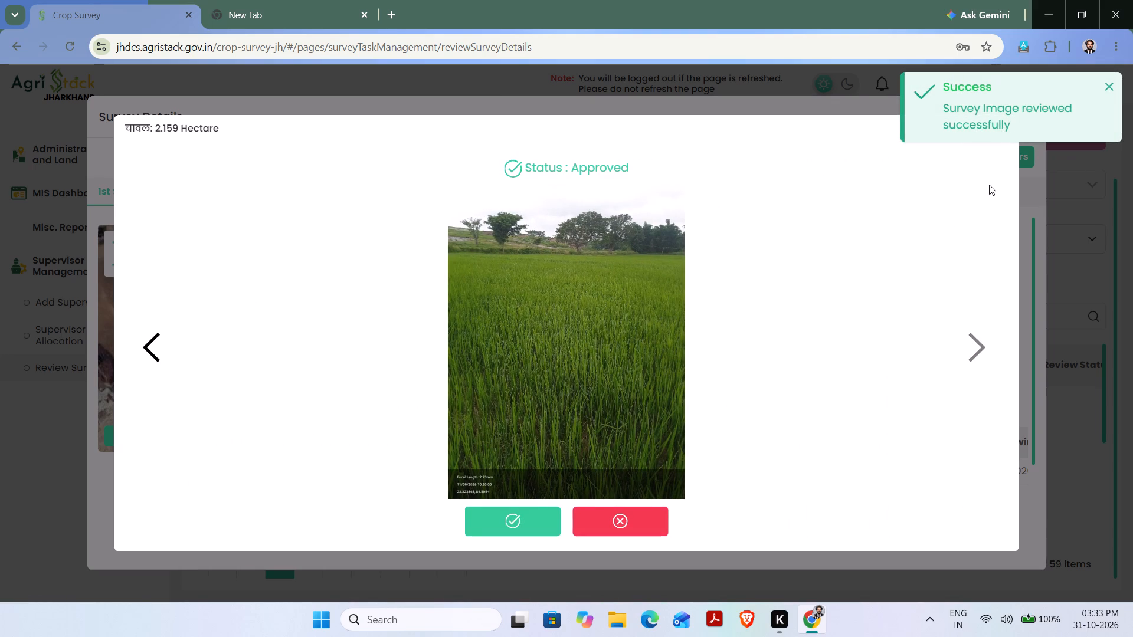
{"action": "left_click", "coordinate": [1003, 126]}
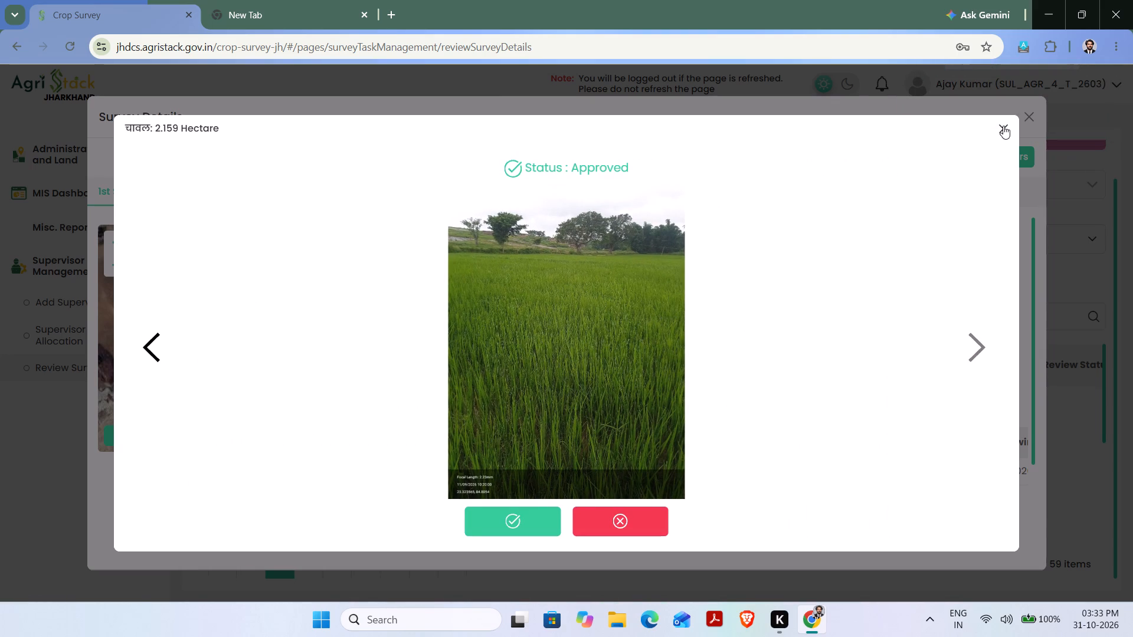
Mark the 1st Survey of survey 1539 as Approve, save the review decision and return to the survey list.
{"action": "scroll", "coordinate": [607, 405], "scroll_direction": "down", "scroll_amount": 2}
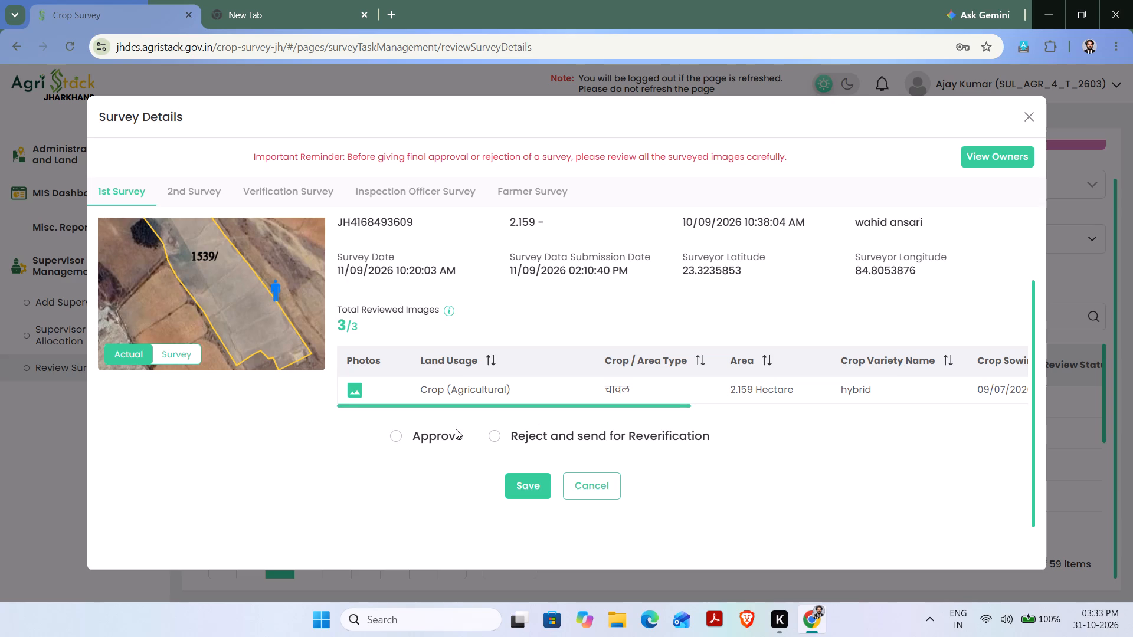
{"action": "left_click", "coordinate": [449, 423]}
{"action": "left_click", "coordinate": [527, 469]}
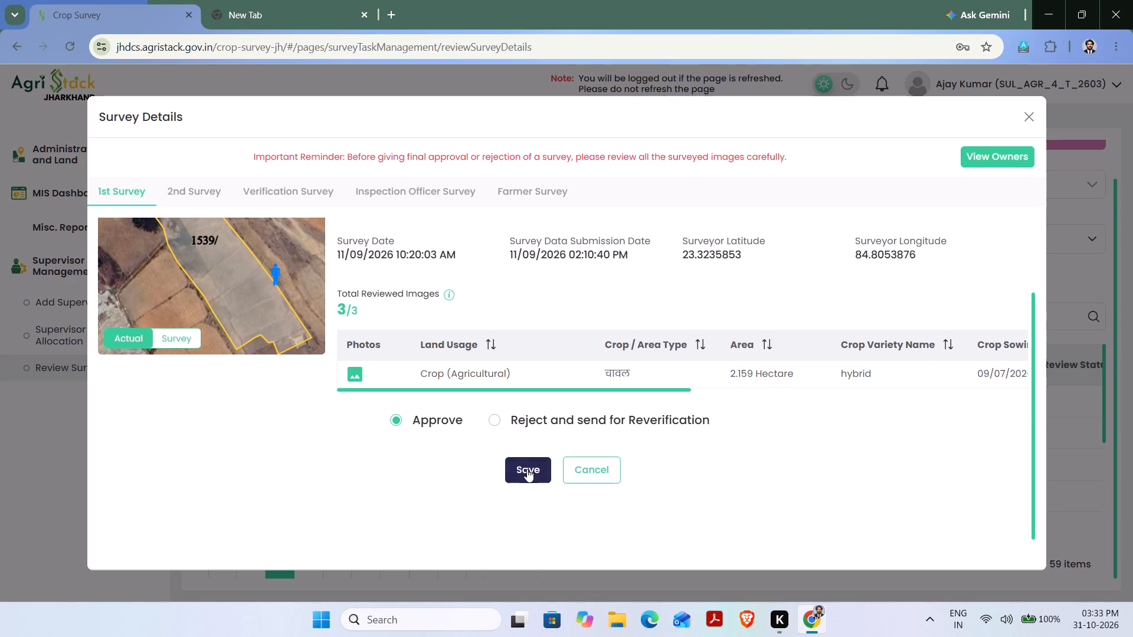
{"action": "left_click", "coordinate": [540, 357]}
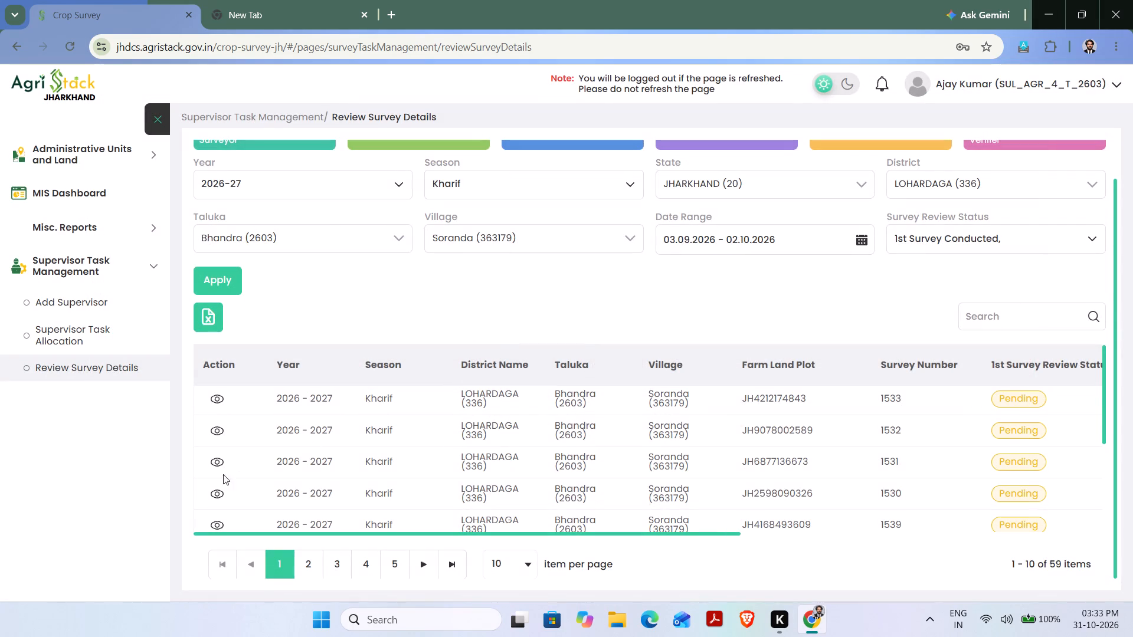
{"action": "left_click", "coordinate": [215, 494]}
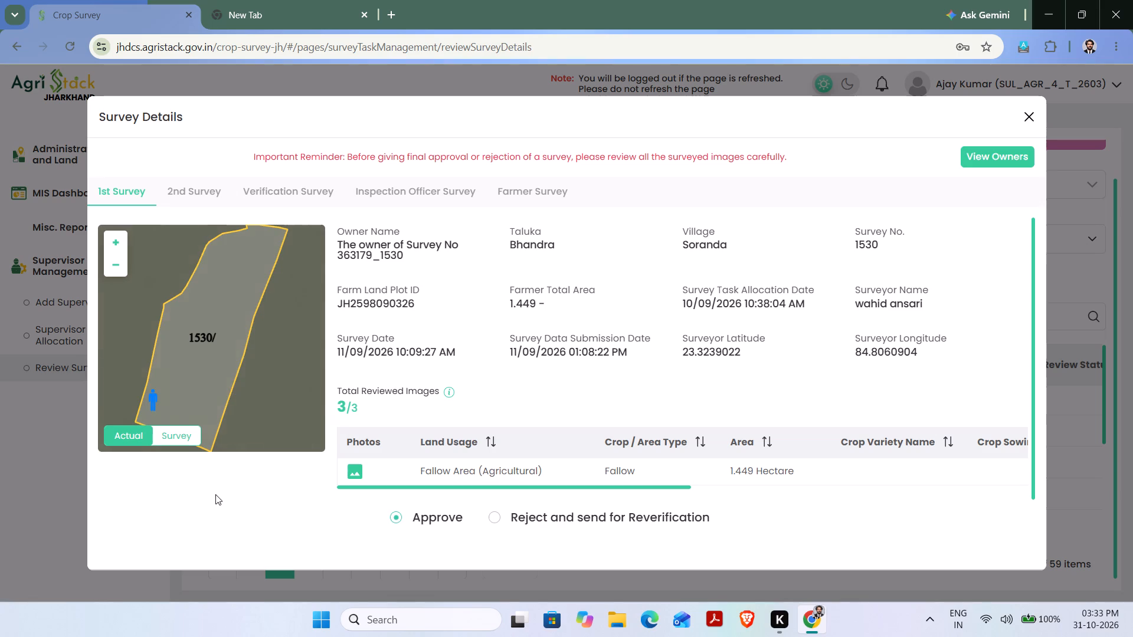
{"action": "left_click", "coordinate": [1023, 113]}
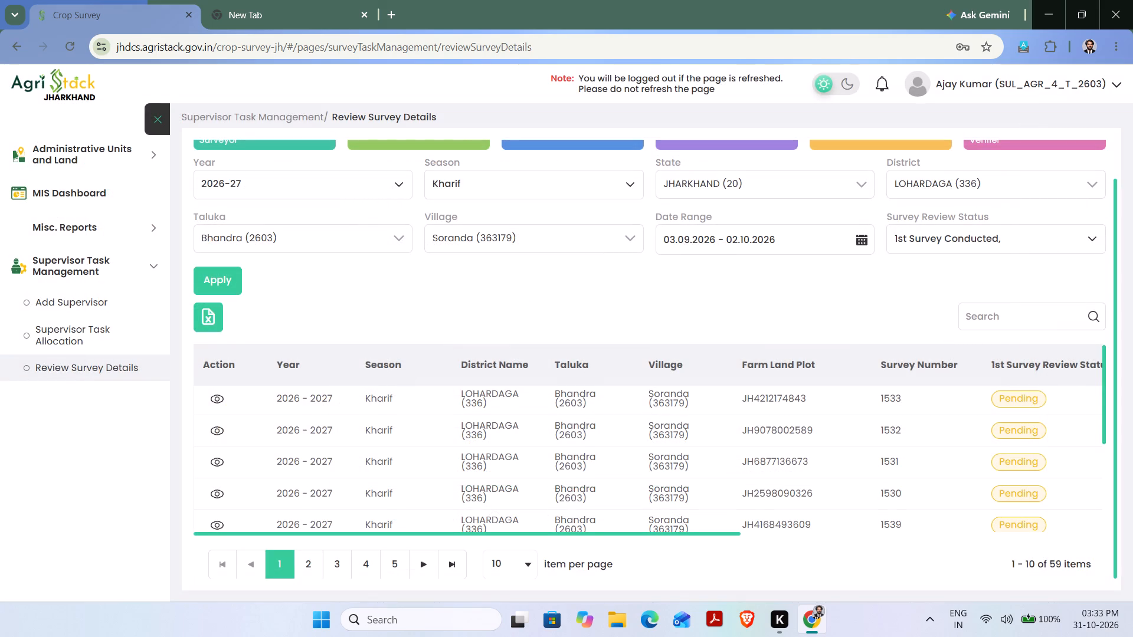
Open the farm images of survey 1538 and approve all three photos.
{"action": "scroll", "coordinate": [279, 456], "scroll_direction": "down", "scroll_amount": 6}
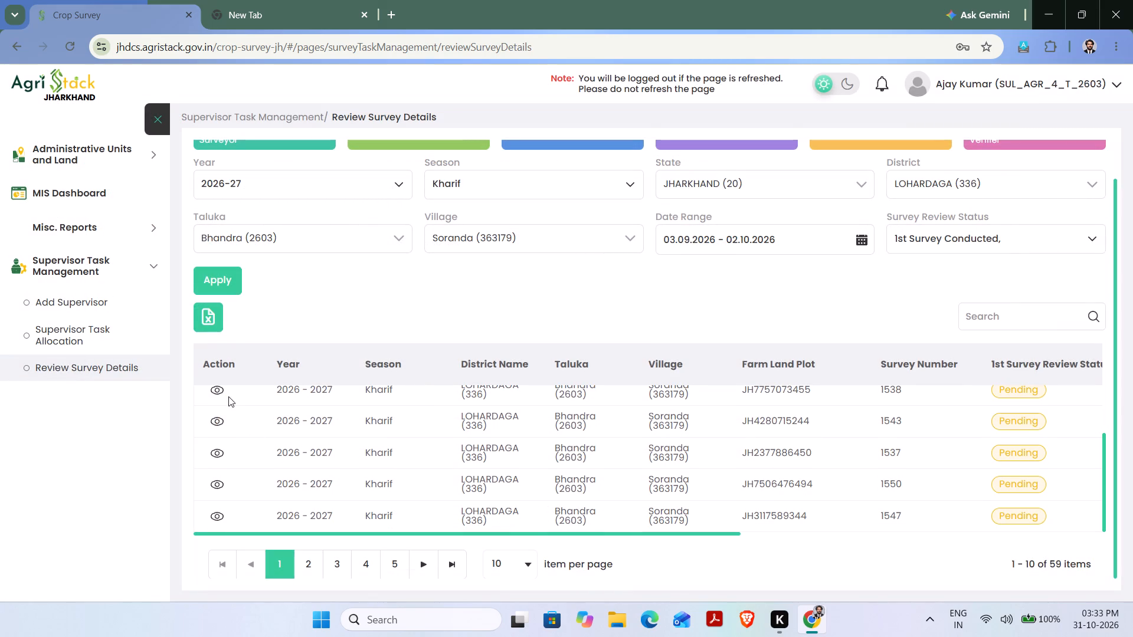
{"action": "left_click", "coordinate": [217, 390]}
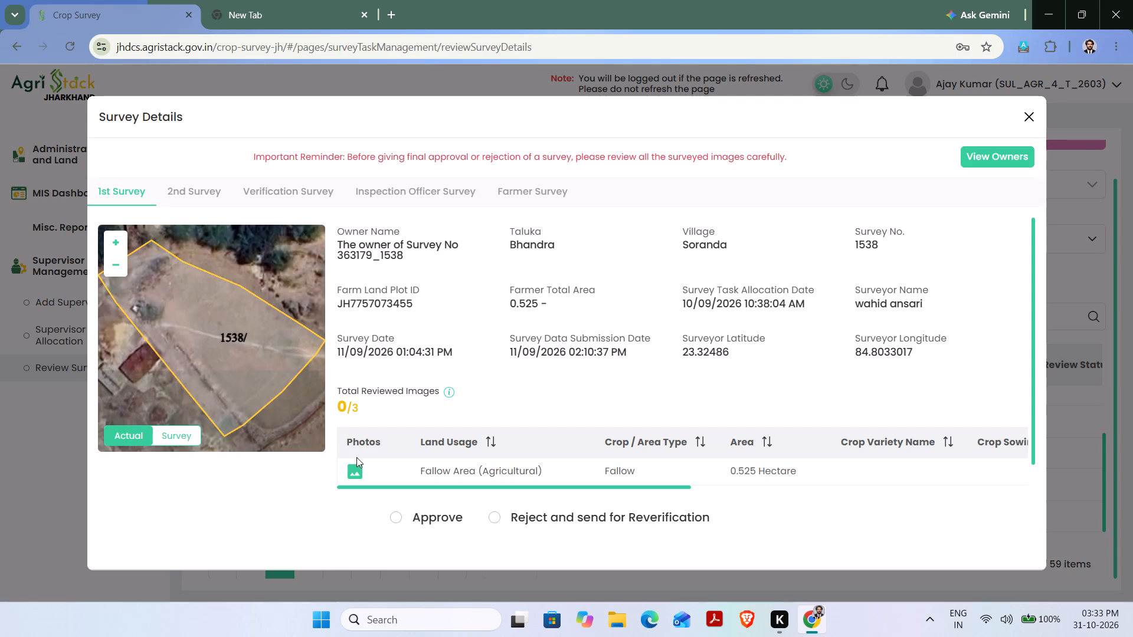
{"action": "left_click", "coordinate": [349, 464]}
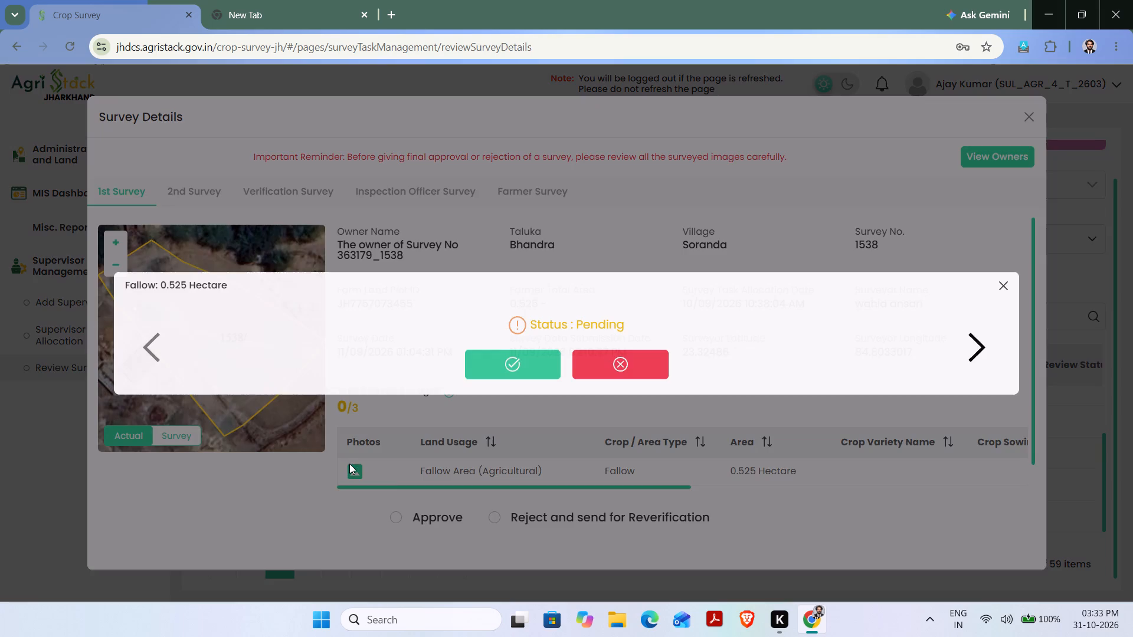
{"action": "left_click", "coordinate": [512, 514]}
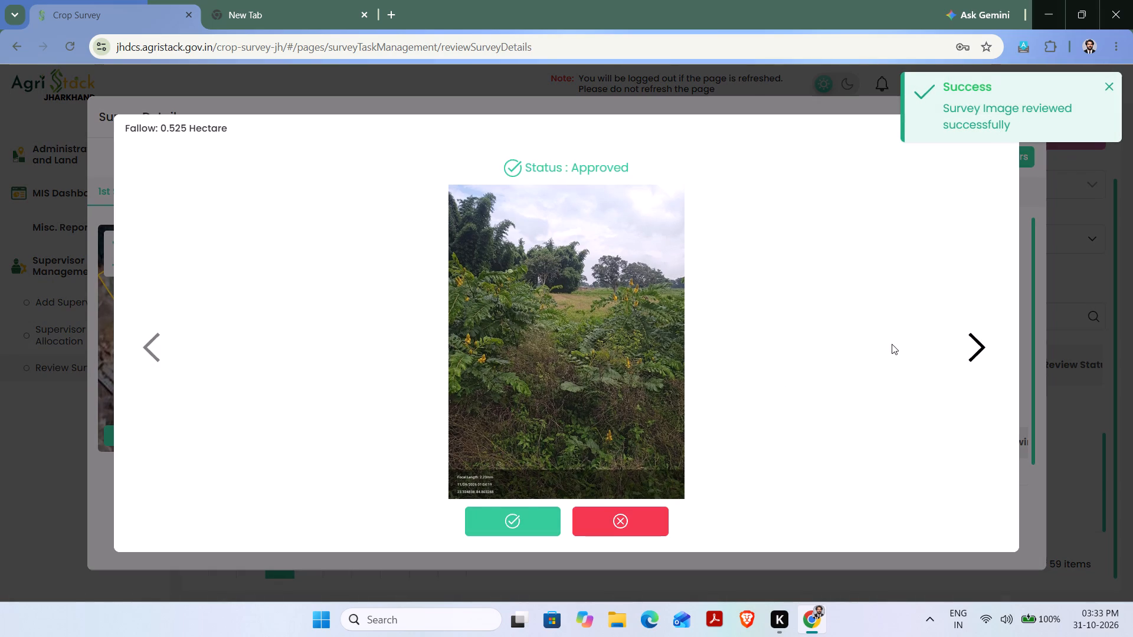
{"action": "left_click", "coordinate": [981, 358]}
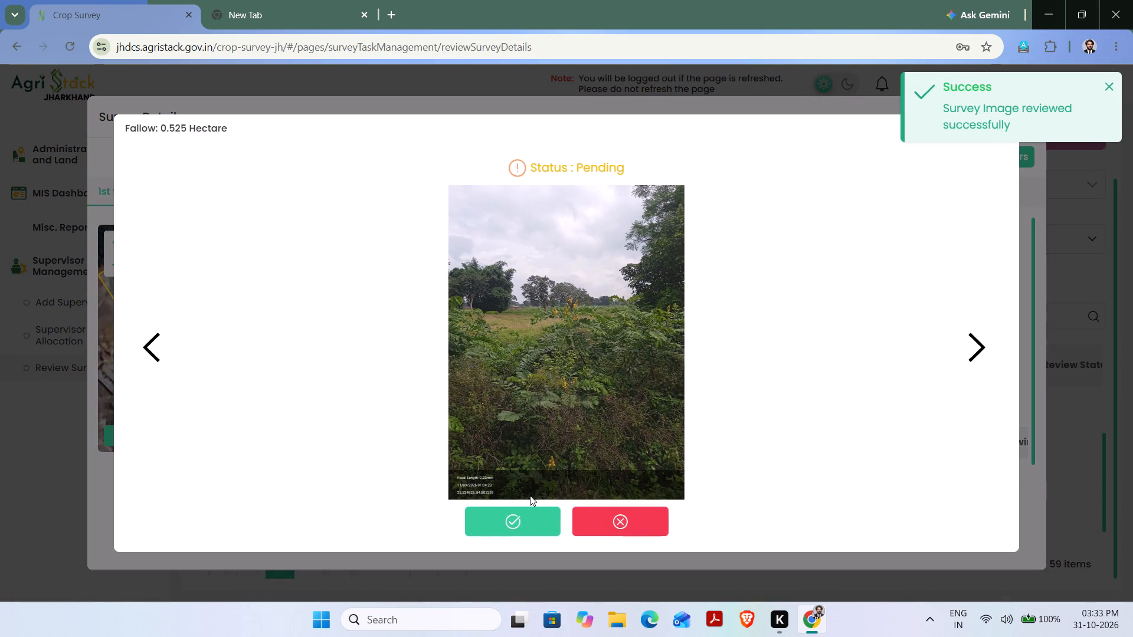
{"action": "left_click", "coordinate": [520, 517]}
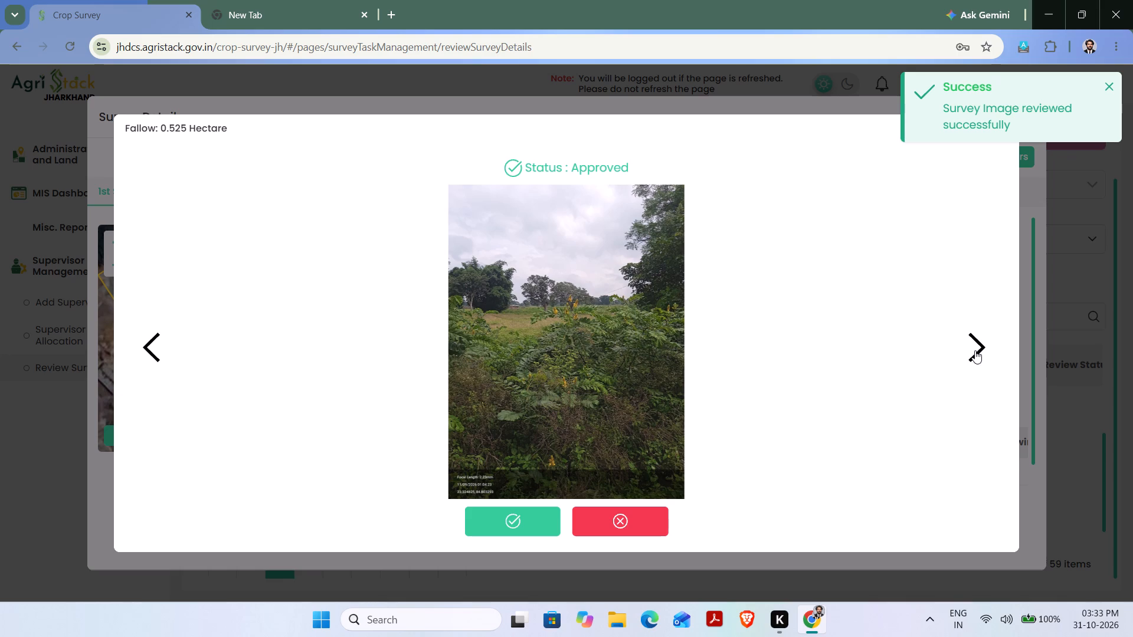
{"action": "left_click", "coordinate": [975, 350]}
{"action": "left_click", "coordinate": [496, 532]}
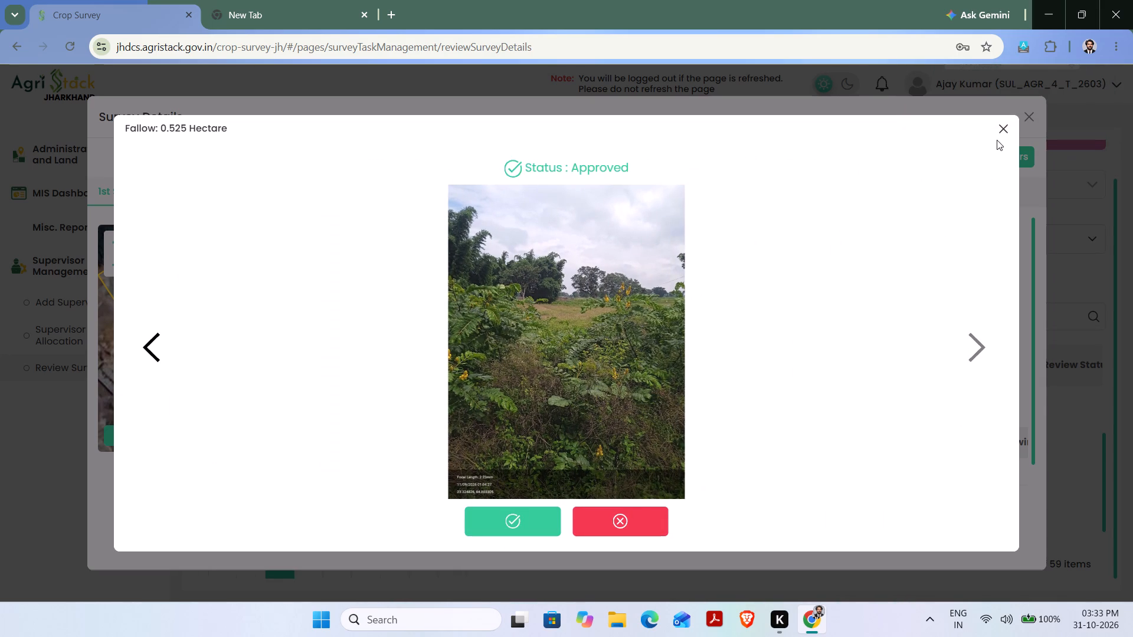
{"action": "left_click", "coordinate": [1001, 133]}
Mark the 1st Survey of survey 1538 as Approve, save the review decision and return to the survey list.
{"action": "scroll", "coordinate": [682, 377], "scroll_direction": "down", "scroll_amount": 3}
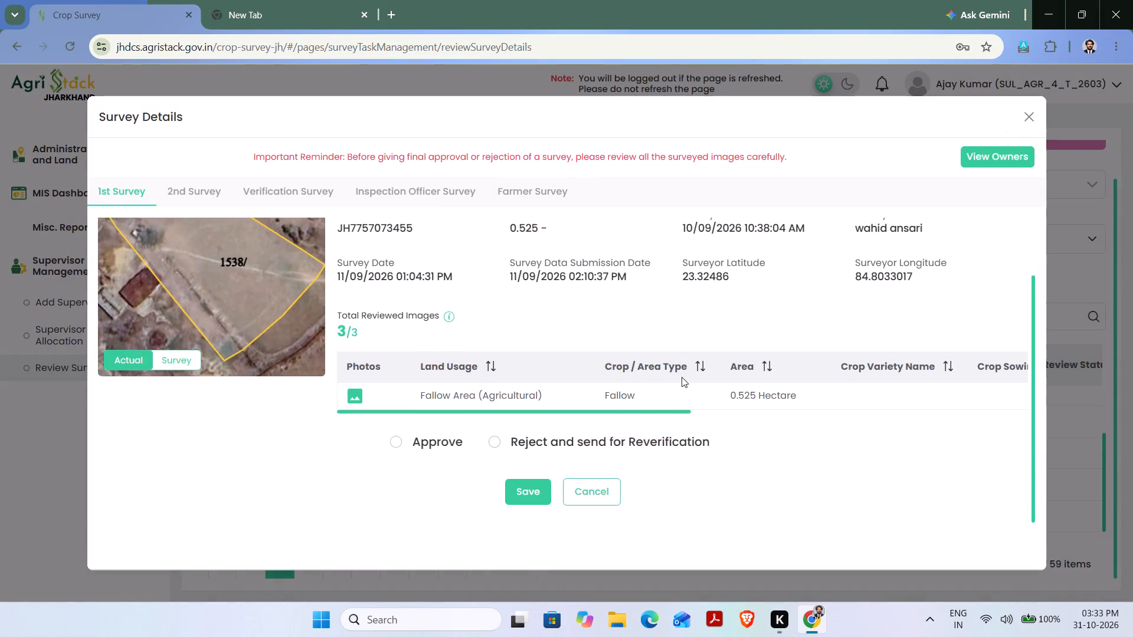
{"action": "left_click", "coordinate": [434, 423]}
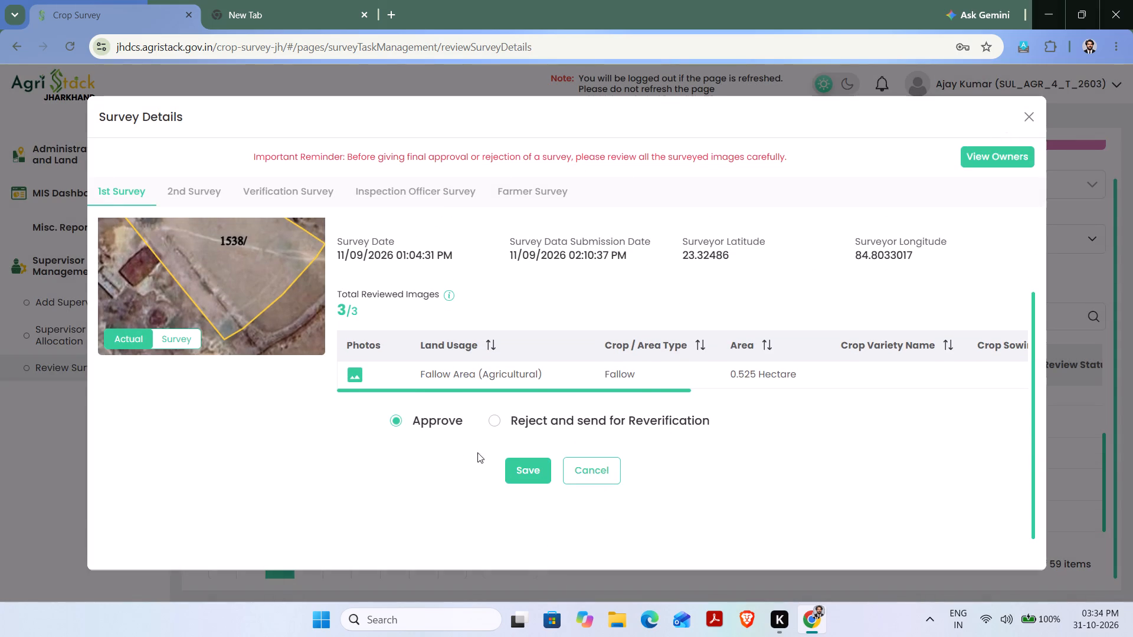
{"action": "left_click", "coordinate": [519, 474]}
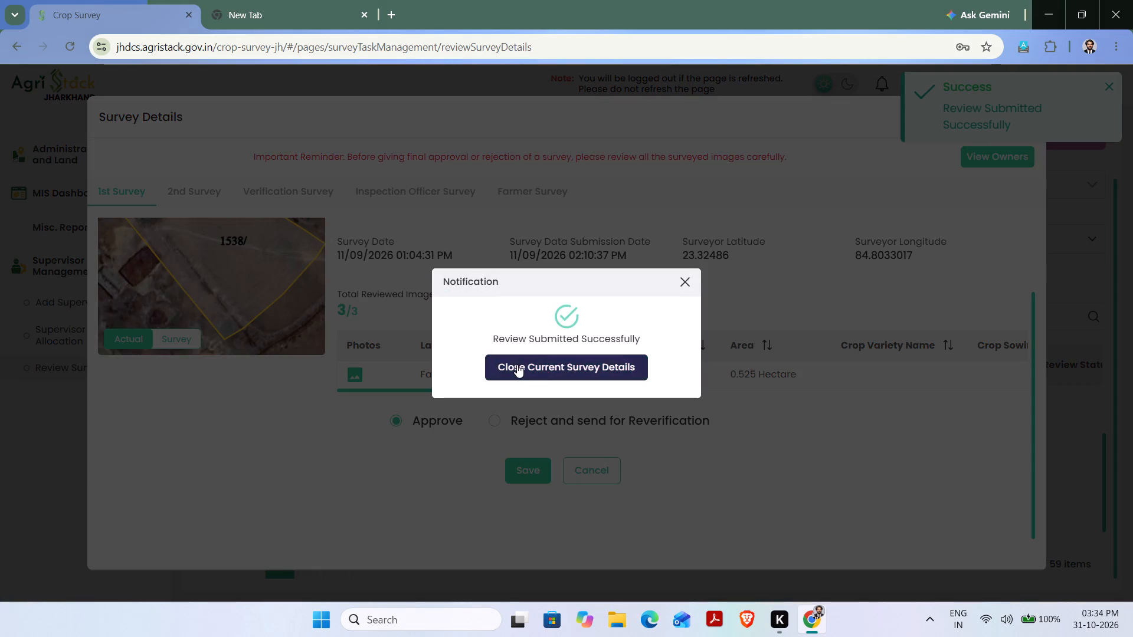
{"action": "left_click", "coordinate": [517, 365]}
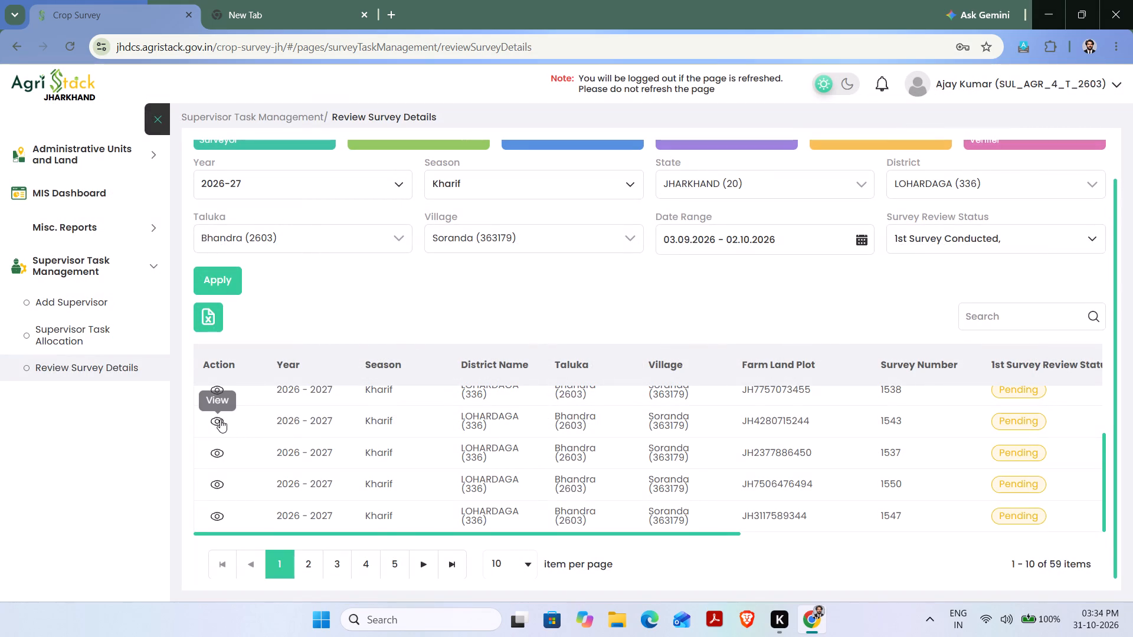
Open the farm images of survey 1543 and approve both photos.
{"action": "left_click", "coordinate": [219, 419]}
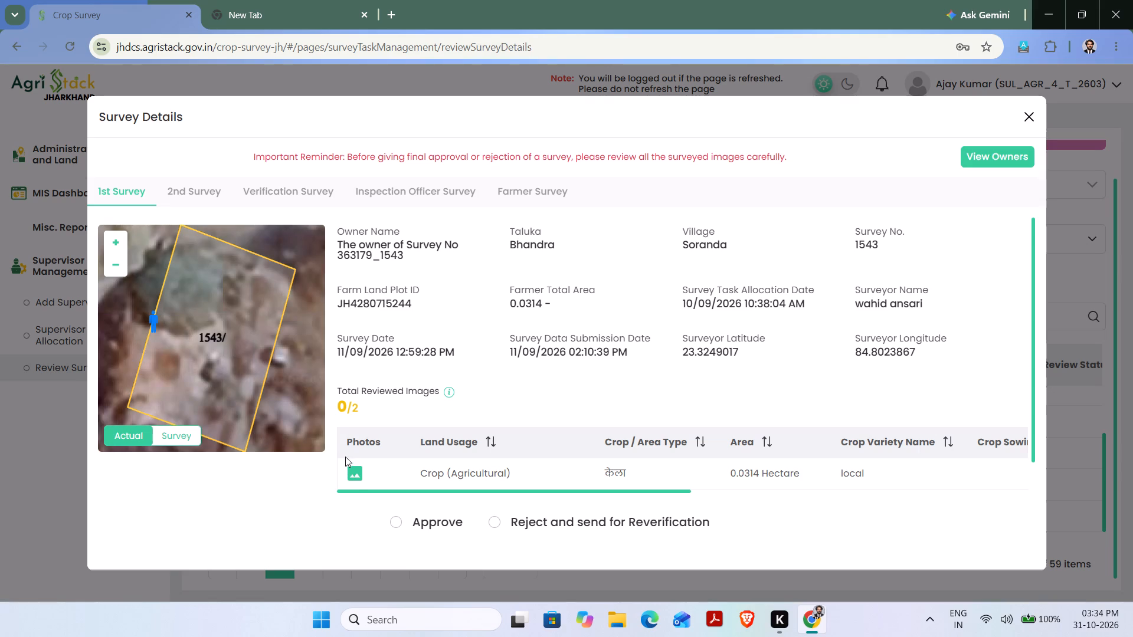
{"action": "left_click", "coordinate": [350, 471]}
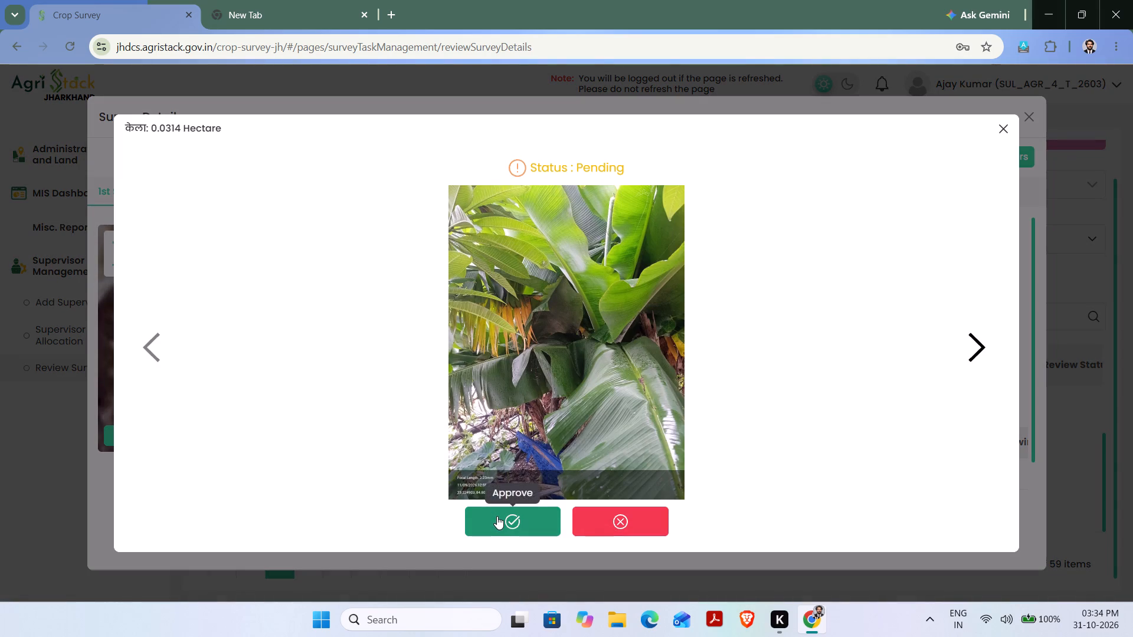
{"action": "left_click", "coordinate": [497, 516]}
{"action": "left_click", "coordinate": [975, 352]}
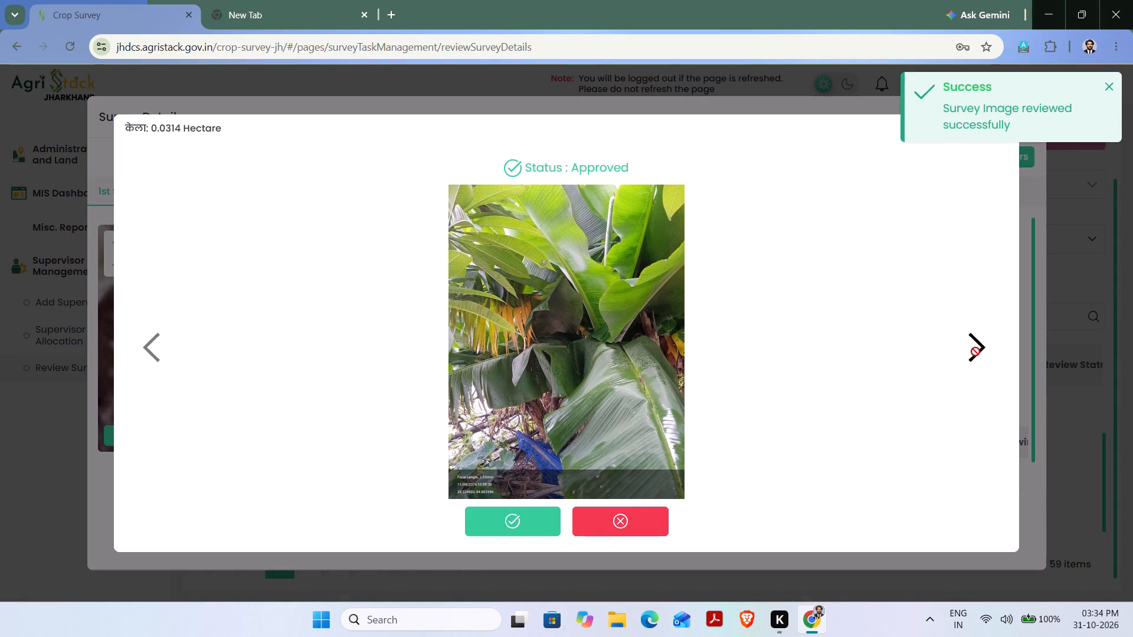
{"action": "left_click", "coordinate": [536, 534]}
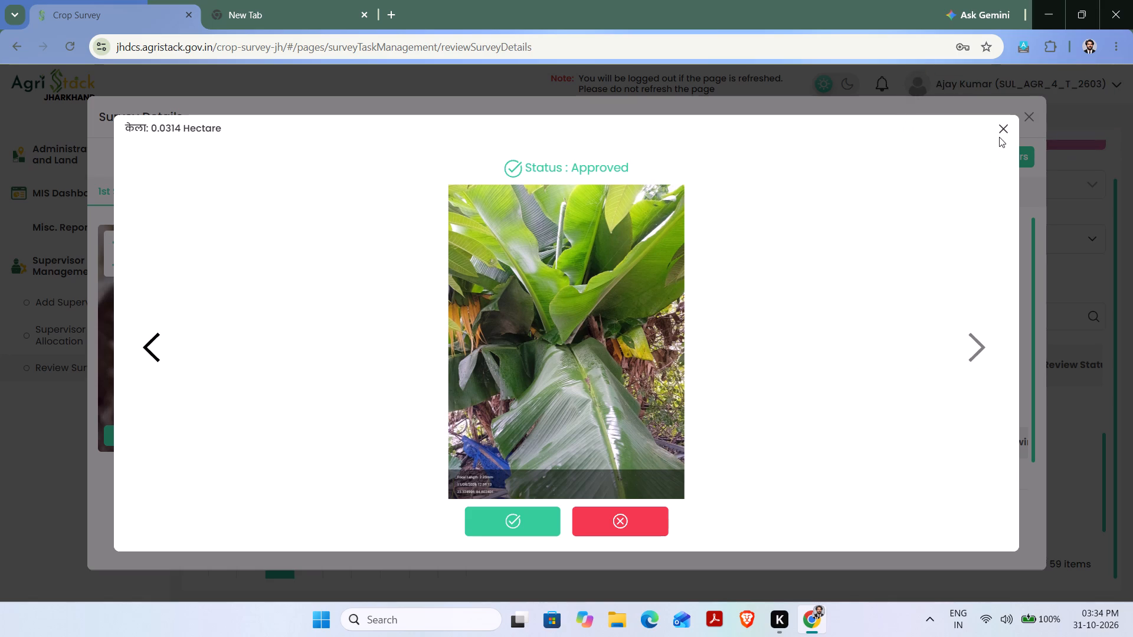
{"action": "left_click", "coordinate": [1001, 132]}
Mark the 1st Survey of survey 1543 as Approve, save the review decision and return to the survey list.
{"action": "scroll", "coordinate": [595, 400], "scroll_direction": "down", "scroll_amount": 2}
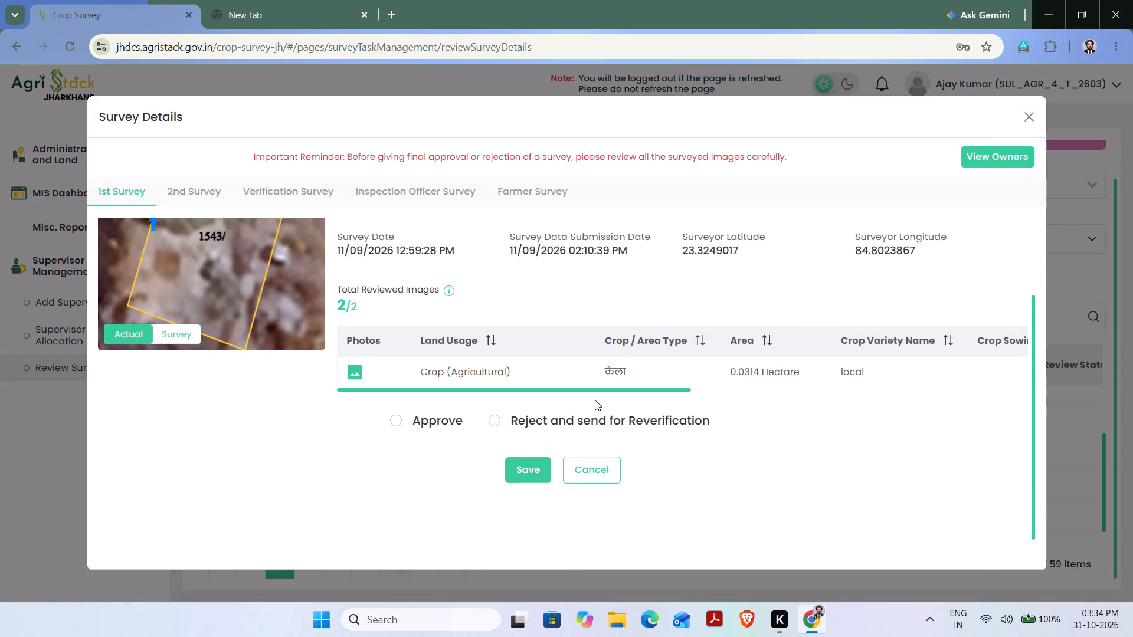
{"action": "left_click_drag", "start_coordinate": [444, 422], "coordinate": [507, 471]}
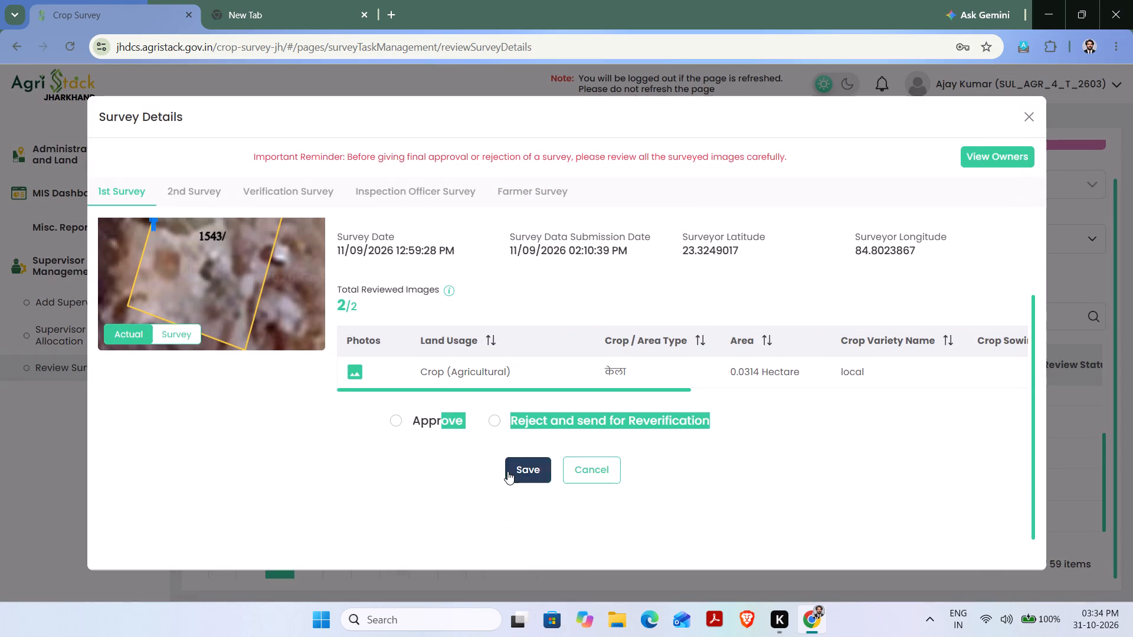
{"action": "left_click_drag", "start_coordinate": [507, 471], "coordinate": [506, 470]}
{"action": "left_click", "coordinate": [430, 421]}
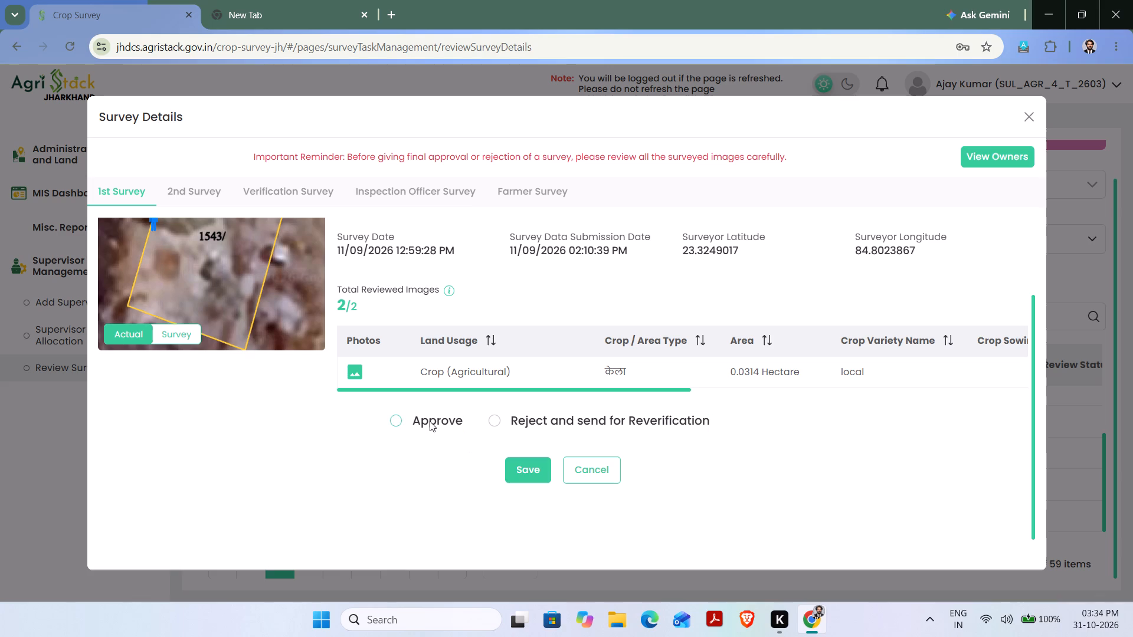
{"action": "left_click", "coordinate": [529, 475]}
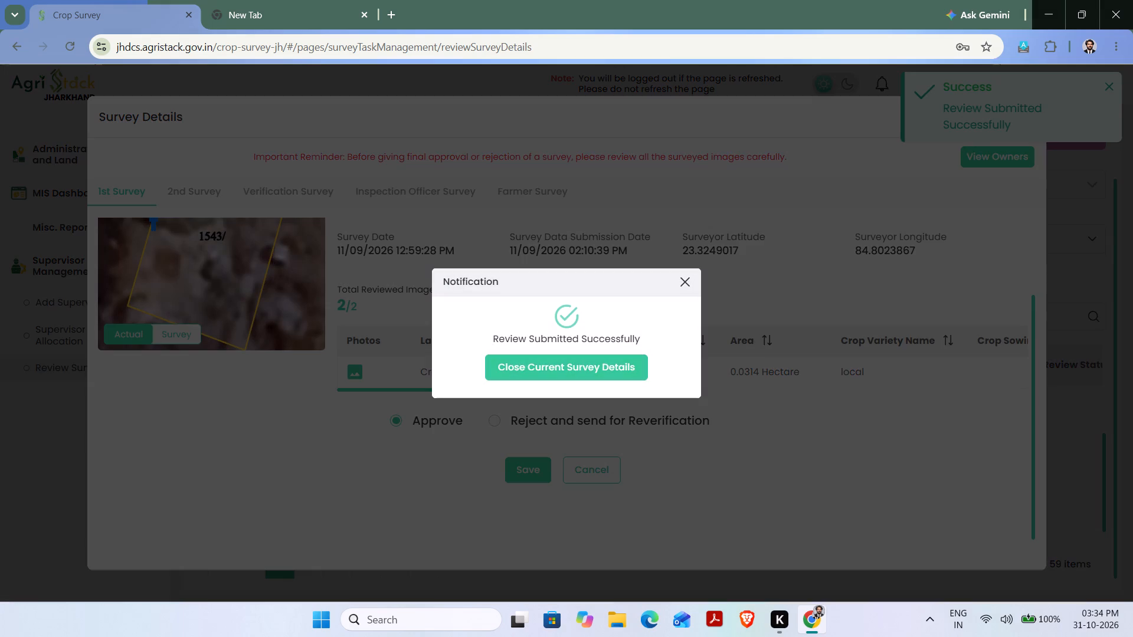
{"action": "left_click", "coordinate": [540, 362]}
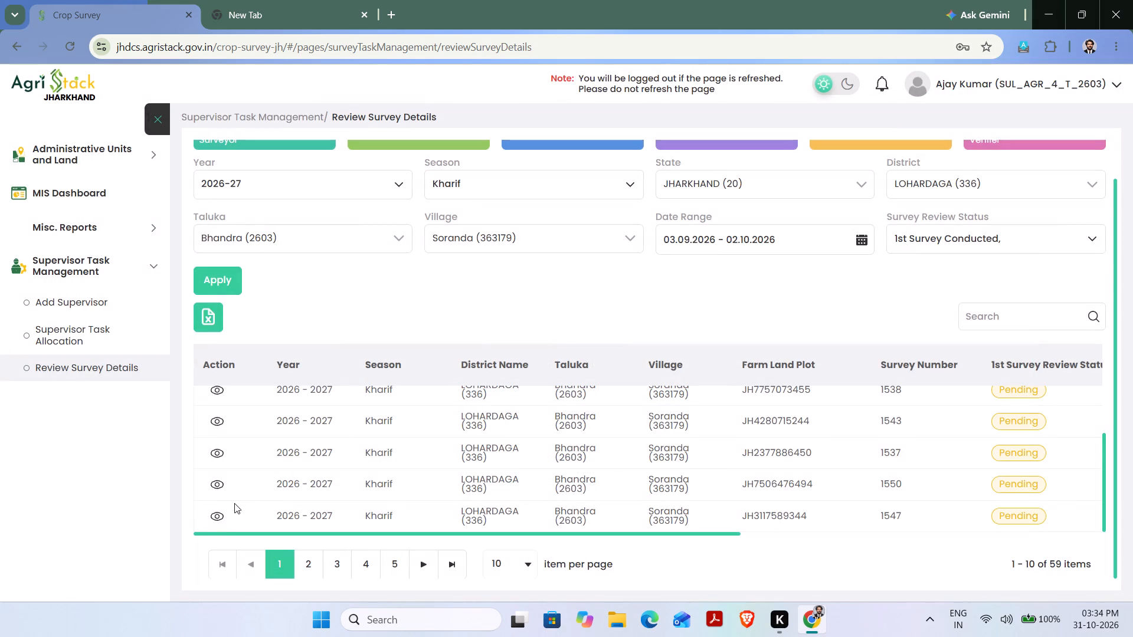
Open the farm images of survey 1547 and approve all three House photos.
{"action": "left_click", "coordinate": [219, 514]}
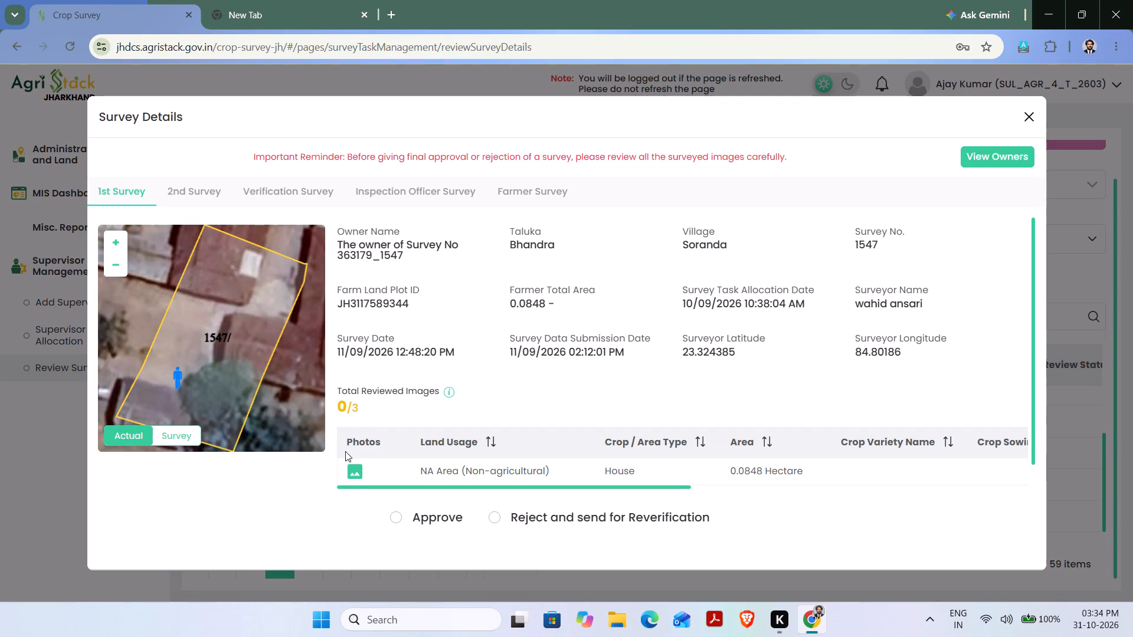
{"action": "left_click", "coordinate": [349, 469]}
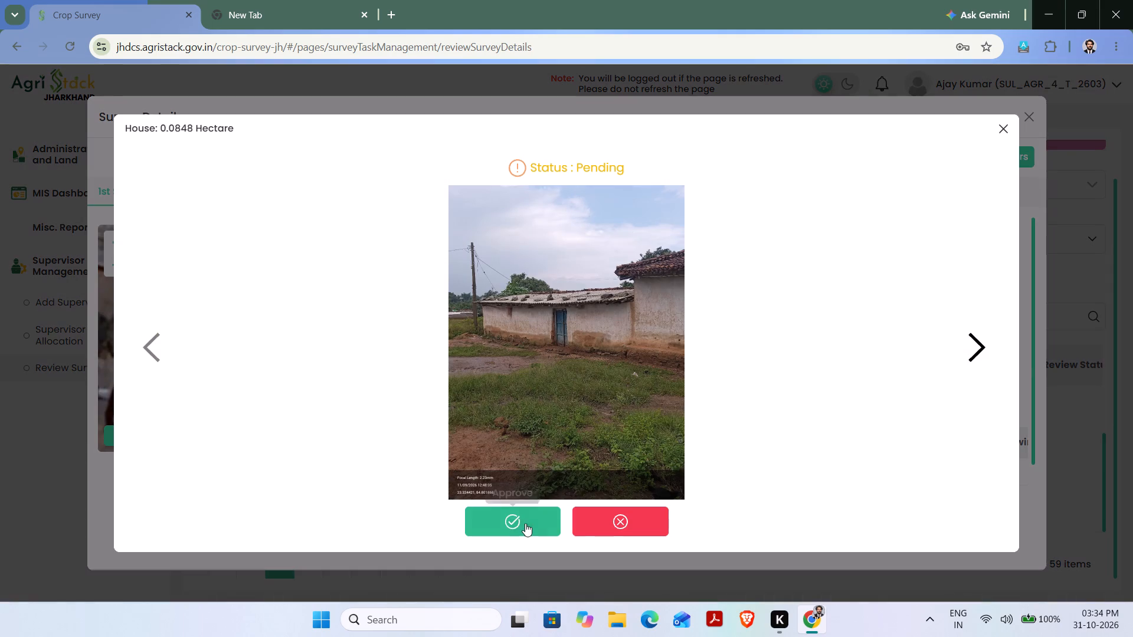
{"action": "left_click", "coordinate": [525, 524]}
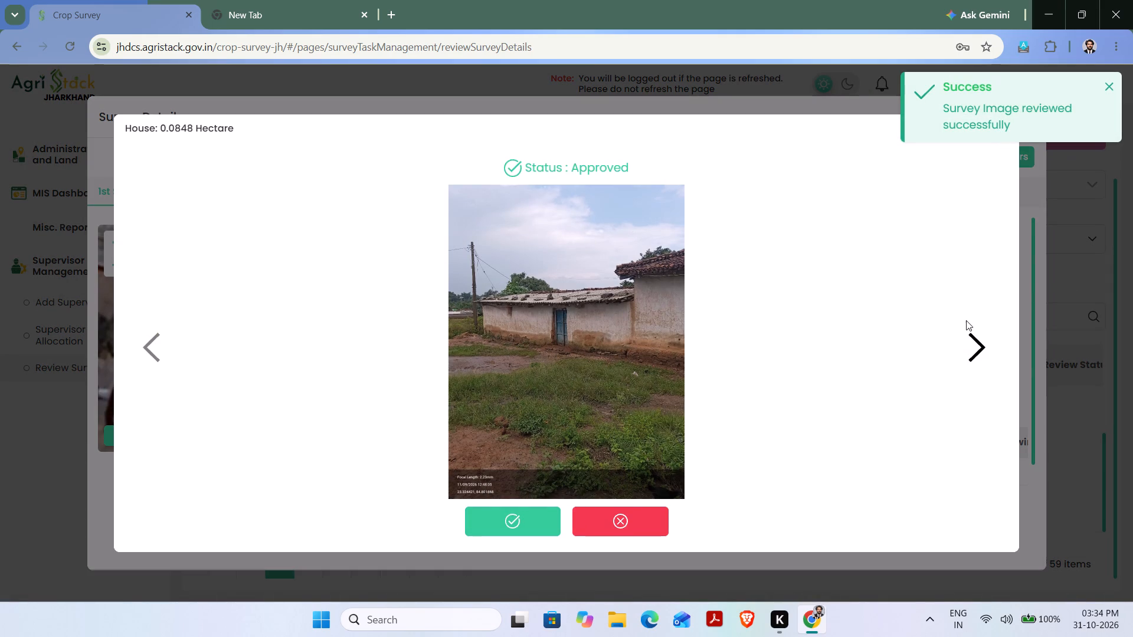
{"action": "left_click", "coordinate": [973, 332]}
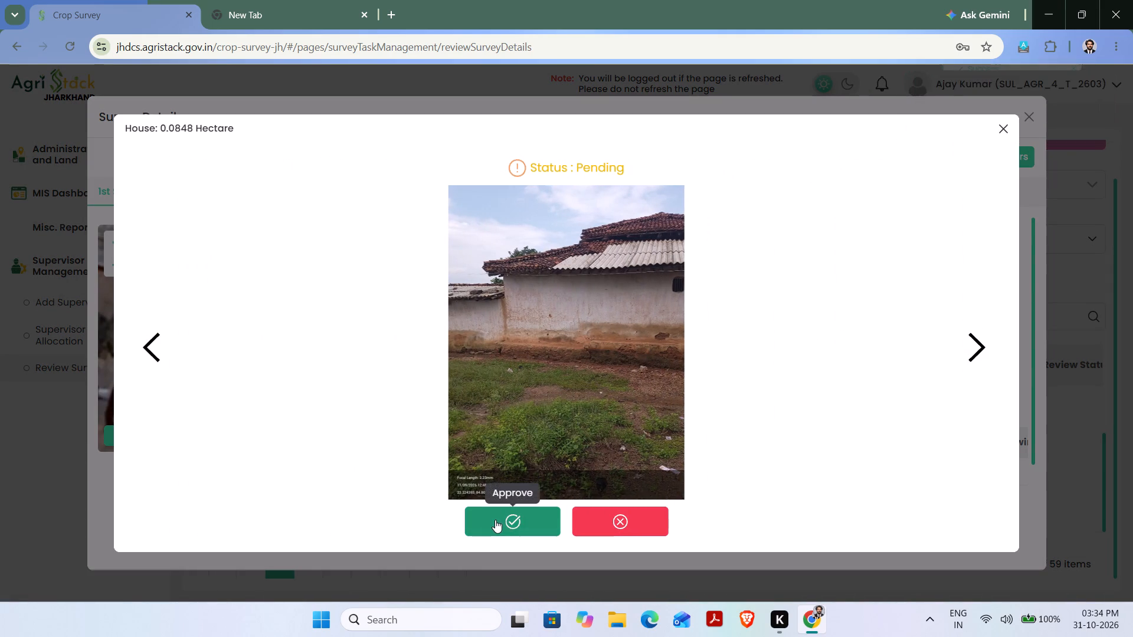
{"action": "left_click", "coordinate": [495, 520]}
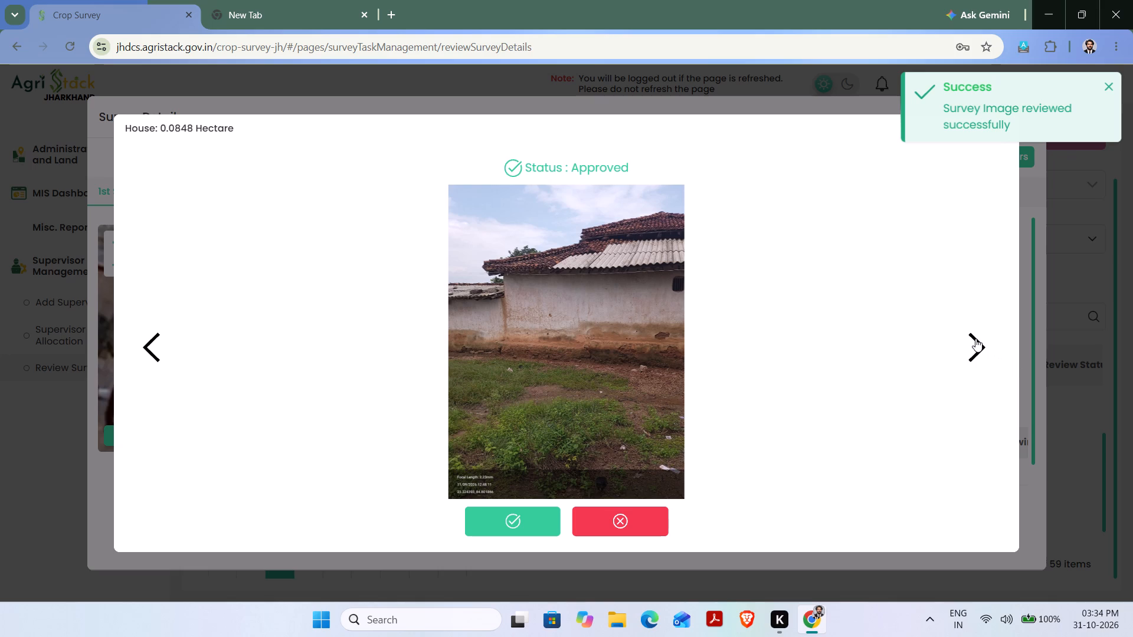
{"action": "left_click", "coordinate": [975, 339]}
{"action": "left_click", "coordinate": [542, 521]}
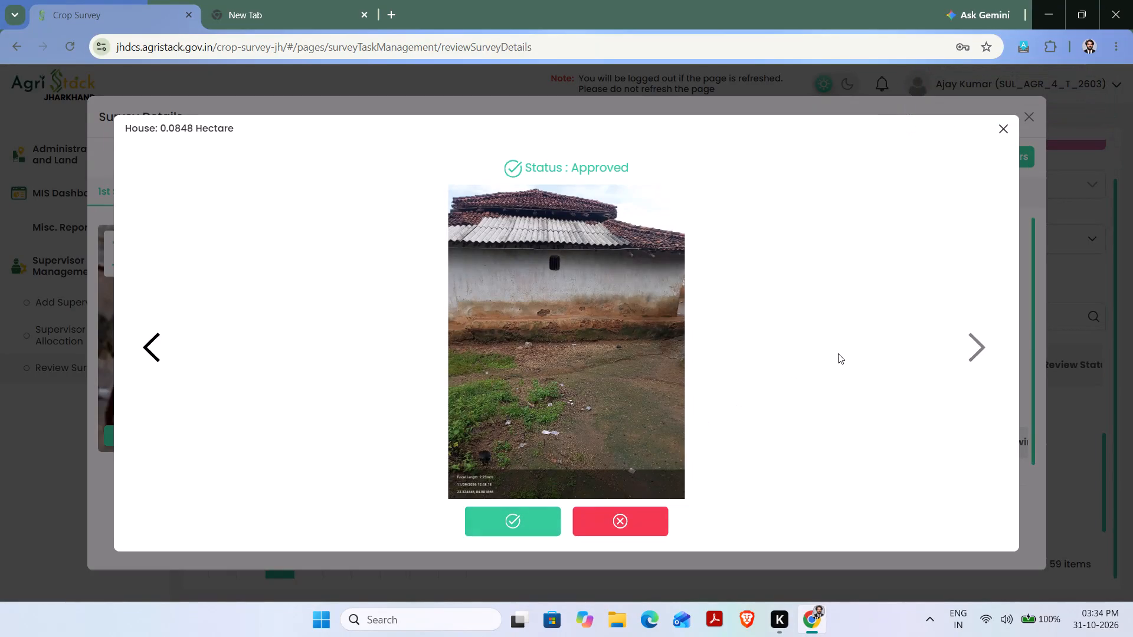
{"action": "left_click", "coordinate": [1003, 122]}
Mark the 1st Survey of survey 1547 as Approve, save the review decision and return to the survey list.
{"action": "scroll", "coordinate": [633, 372], "scroll_direction": "down", "scroll_amount": 4}
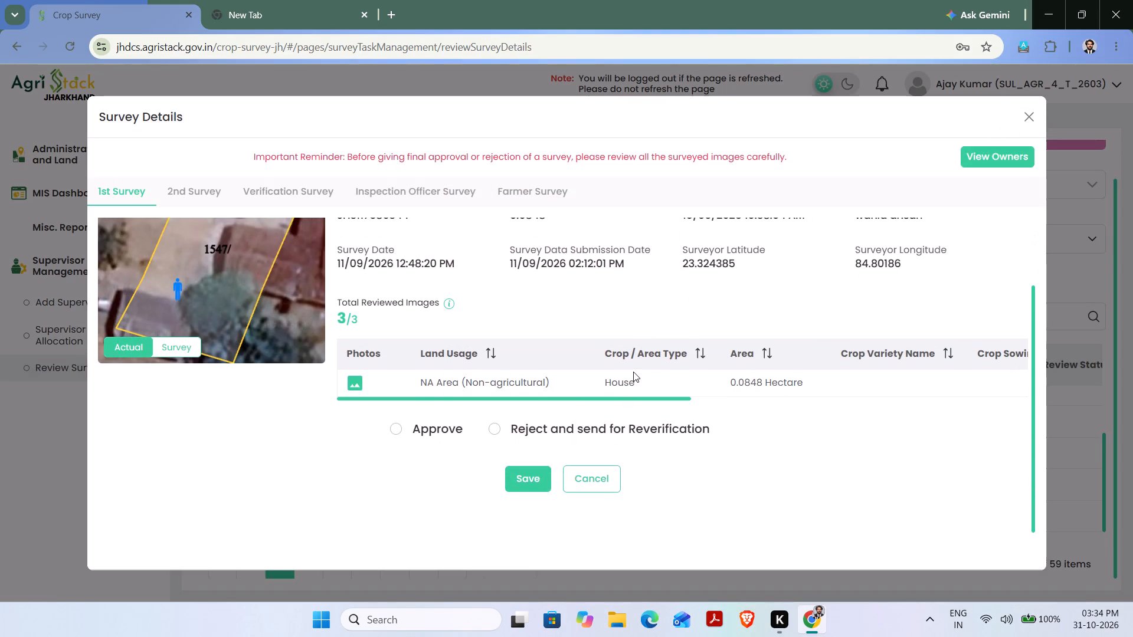
{"action": "left_click", "coordinate": [444, 422]}
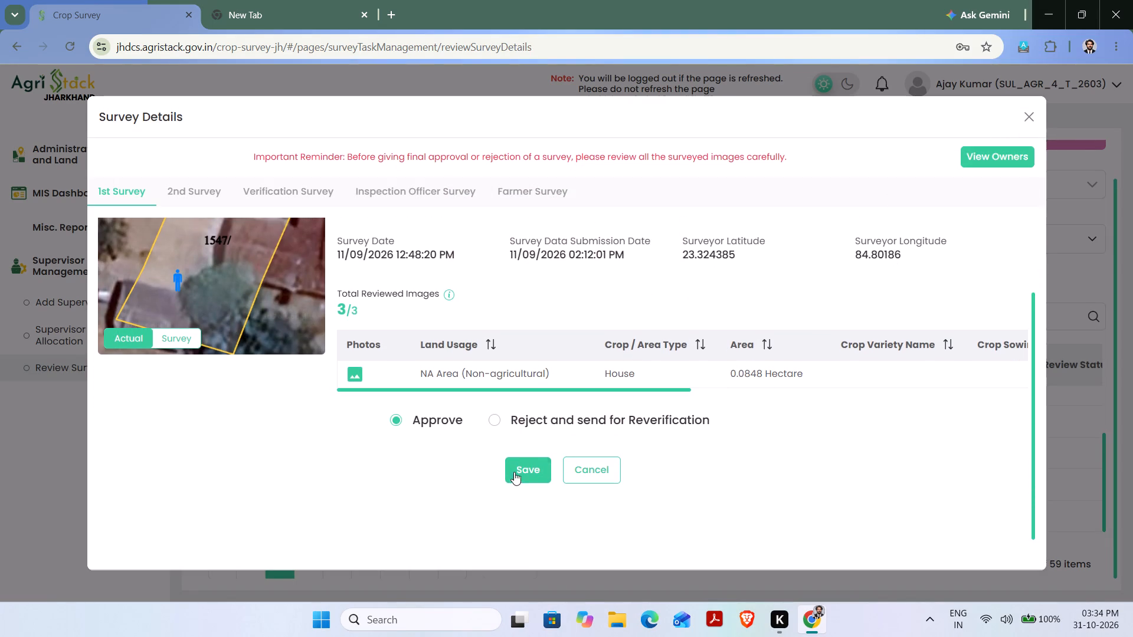
{"action": "left_click", "coordinate": [522, 475]}
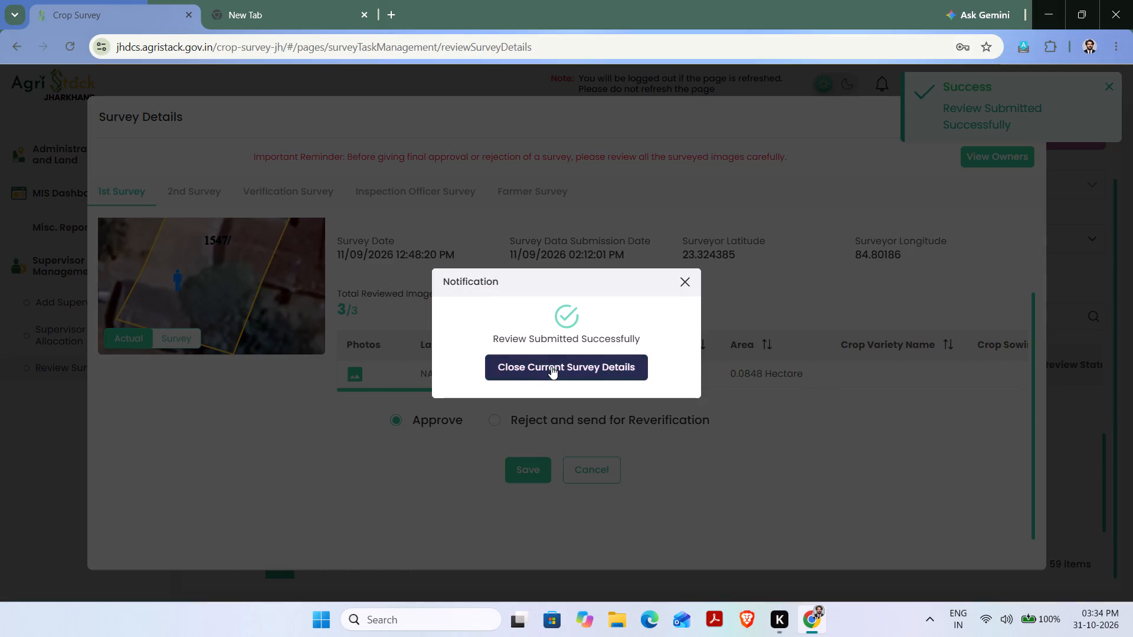
{"action": "left_click", "coordinate": [551, 366]}
Open survey 1537 and approve all three photos of its चावल (Crop, Agricultural) entry.
{"action": "left_click", "coordinate": [217, 457]}
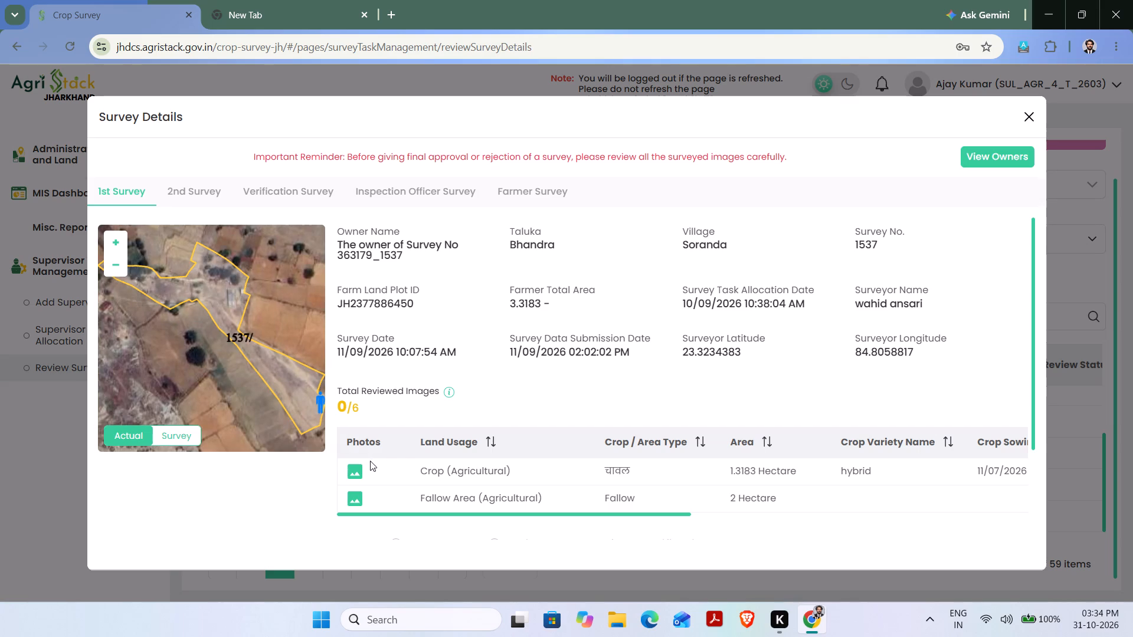
{"action": "left_click", "coordinate": [353, 468]}
{"action": "left_click", "coordinate": [518, 524]}
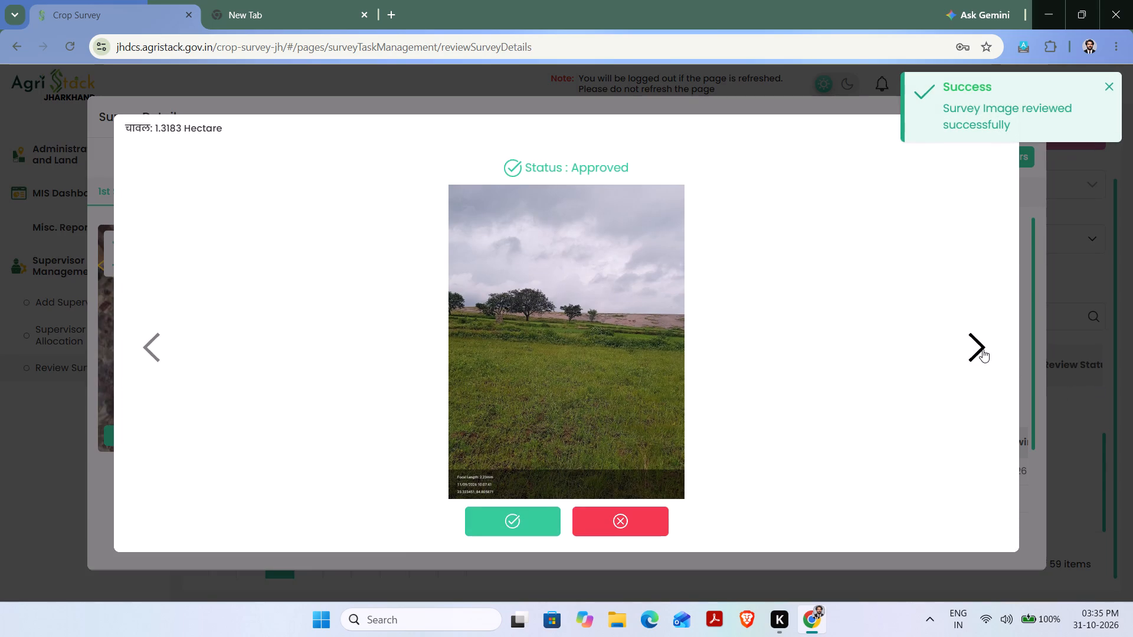
{"action": "left_click", "coordinate": [983, 349]}
{"action": "left_click", "coordinate": [523, 508]}
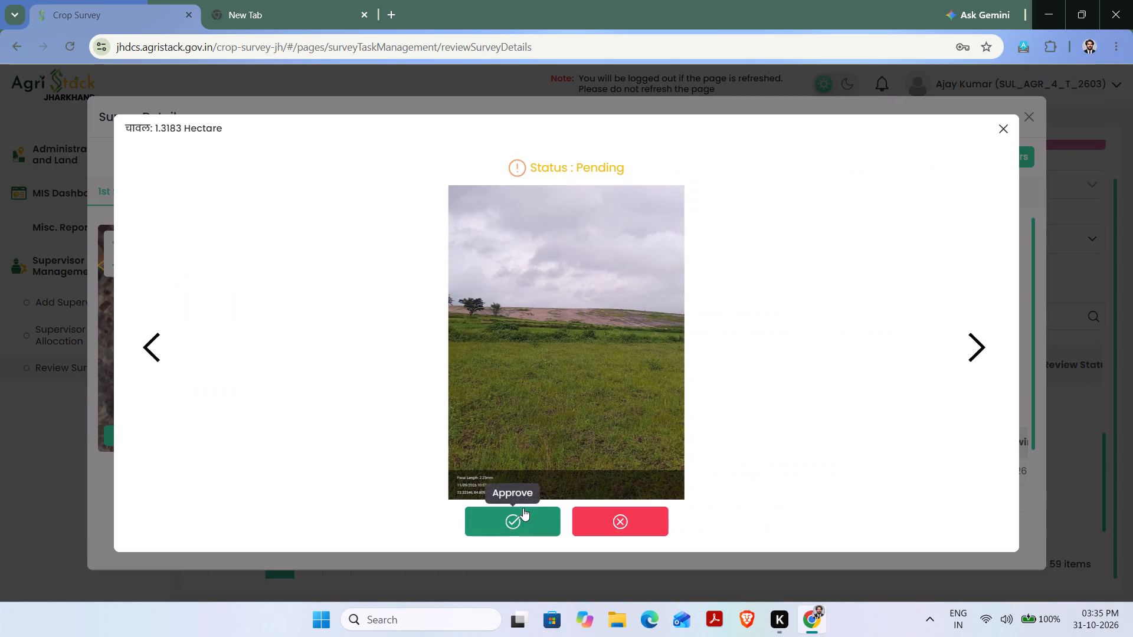
{"action": "left_click", "coordinate": [972, 344]}
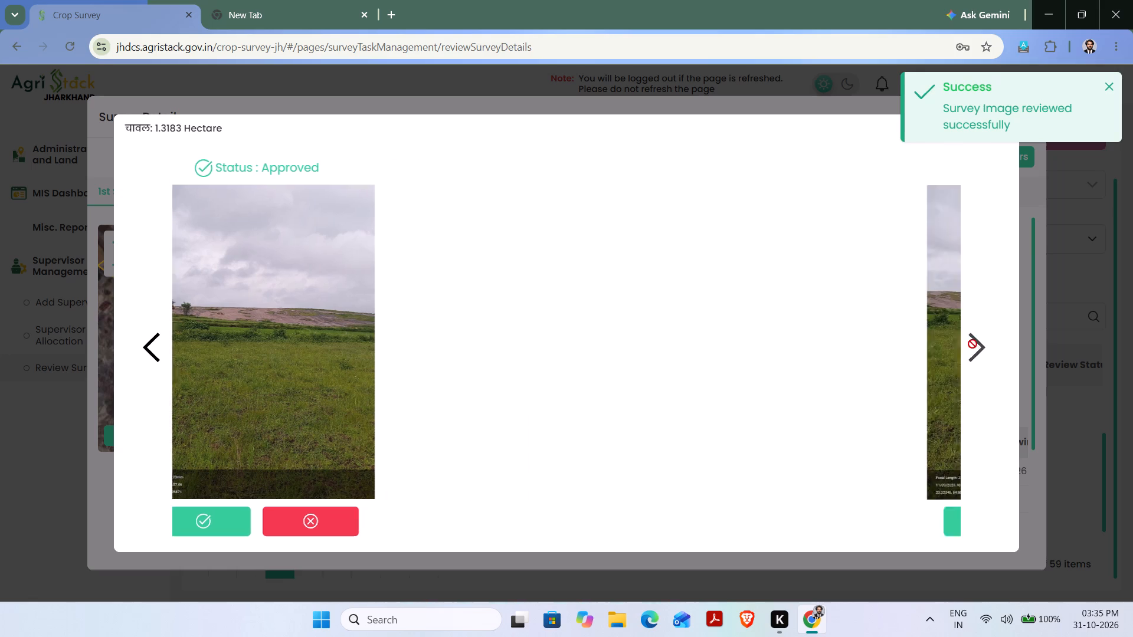
{"action": "left_click", "coordinate": [504, 536]}
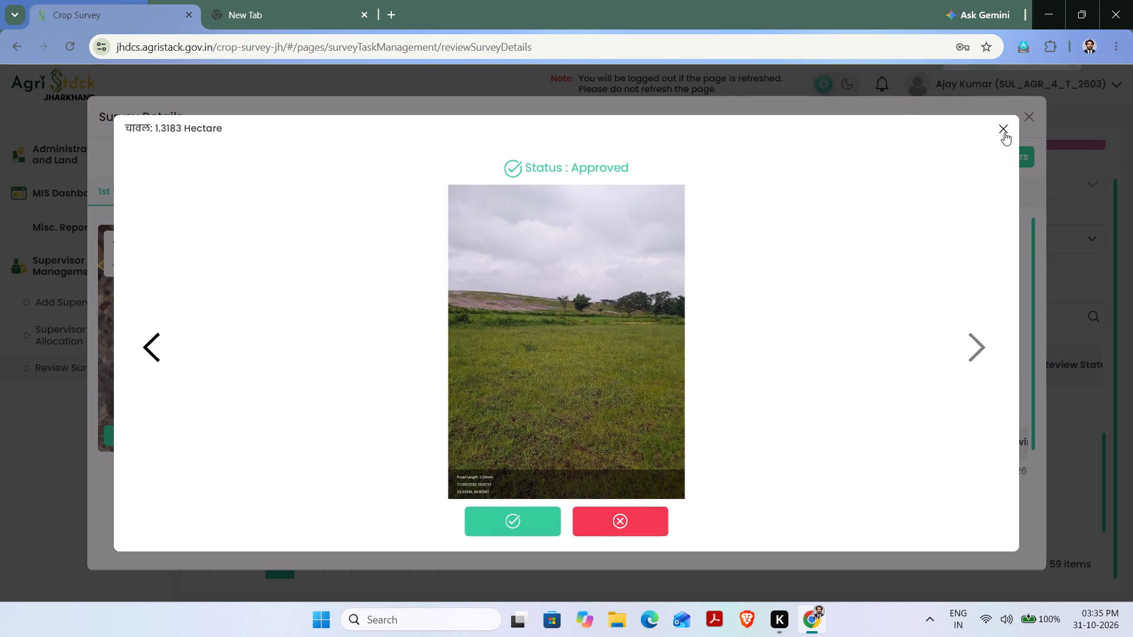
{"action": "left_click", "coordinate": [1004, 132]}
Open the images of survey 1537's Fallow Area entry and approve all three photos.
{"action": "scroll", "coordinate": [688, 362], "scroll_direction": "down", "scroll_amount": 2}
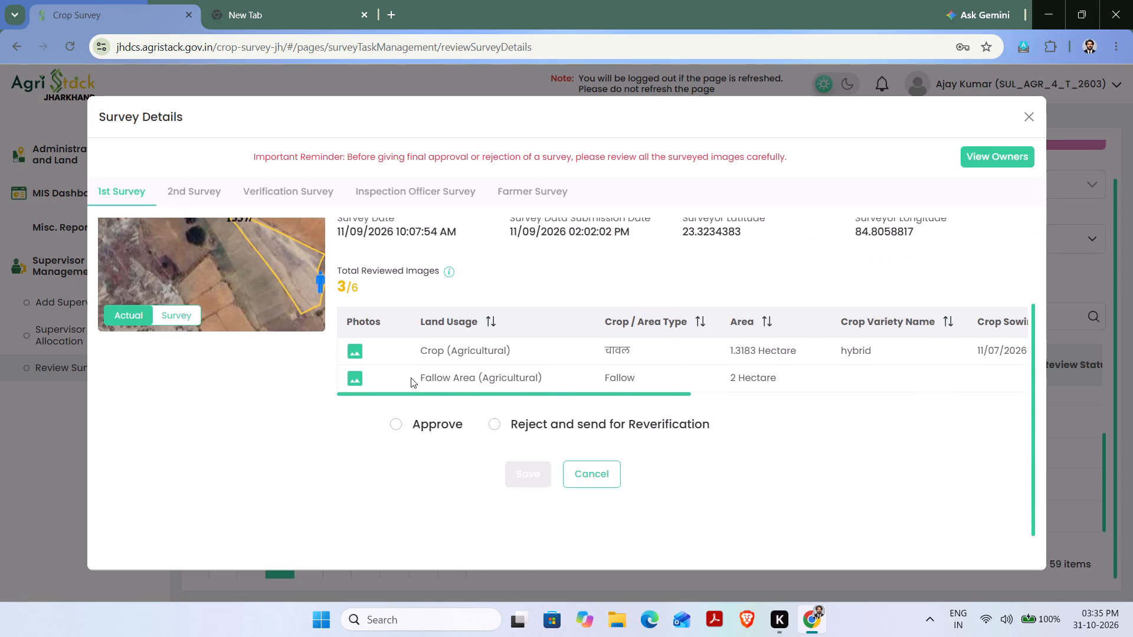
{"action": "left_click", "coordinate": [360, 373]}
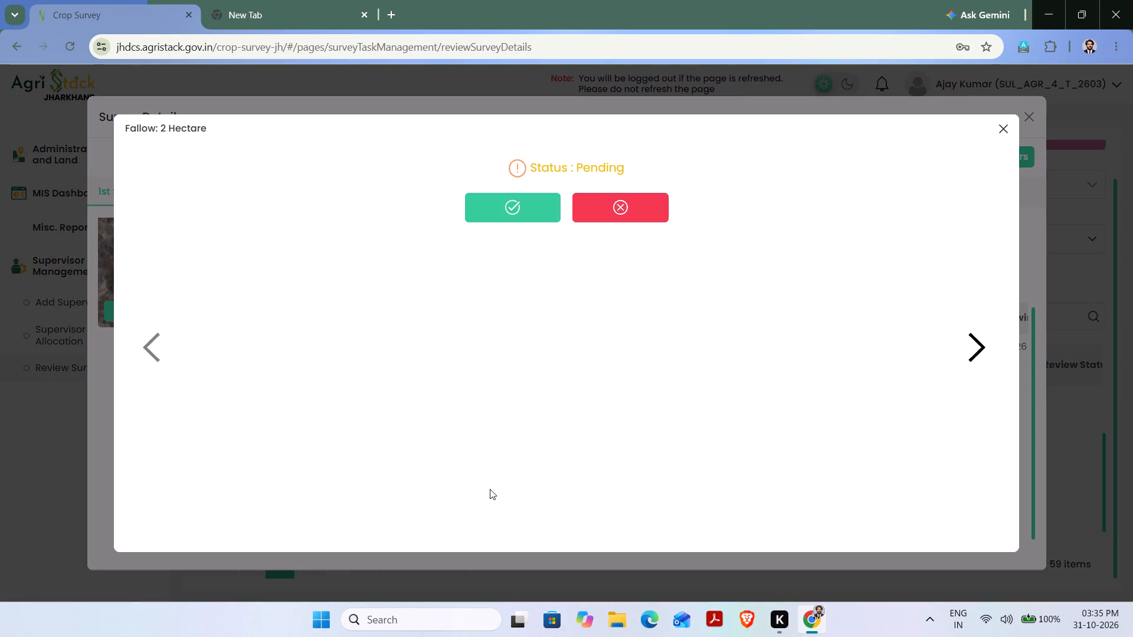
{"action": "left_click", "coordinate": [495, 513]}
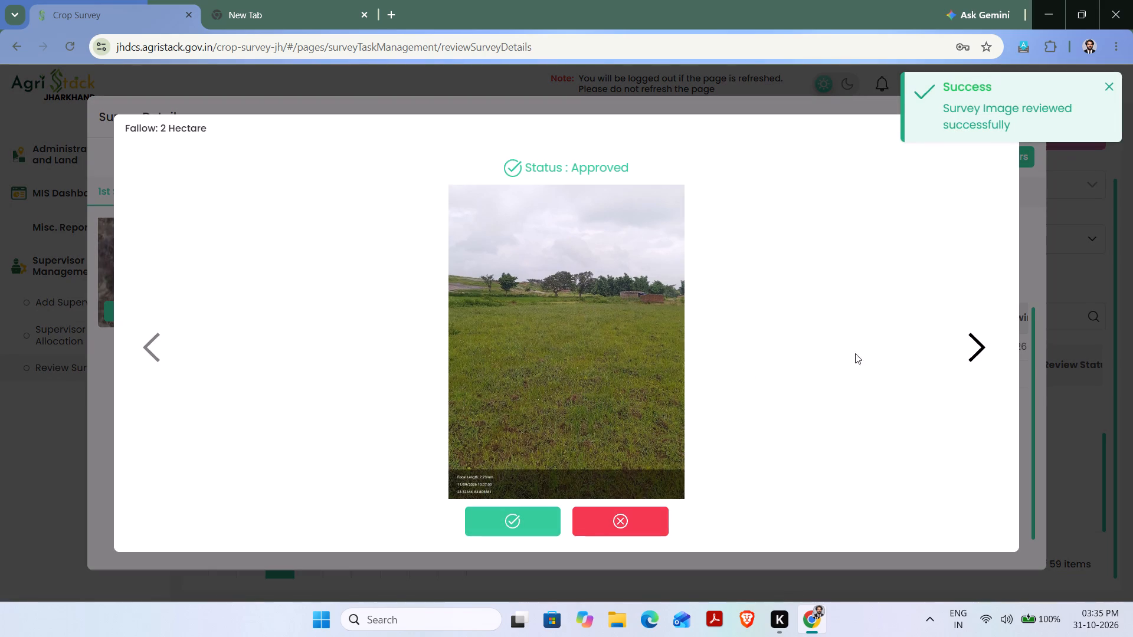
{"action": "left_click", "coordinate": [964, 348]}
{"action": "left_click", "coordinate": [984, 342]}
{"action": "left_click", "coordinate": [543, 520]}
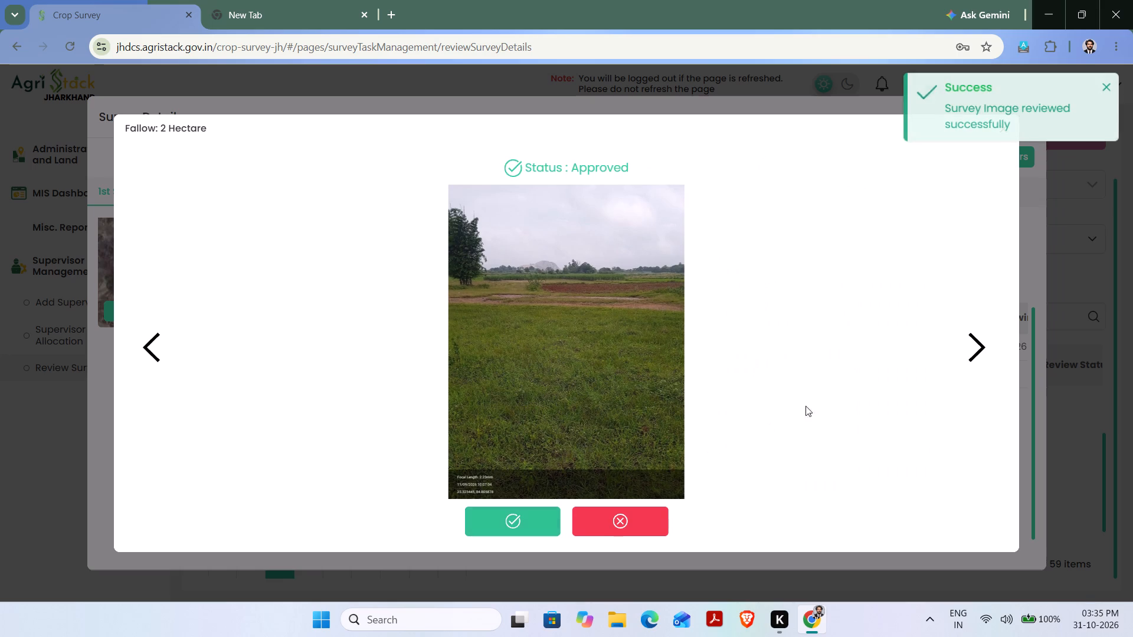
{"action": "left_click", "coordinate": [968, 354]}
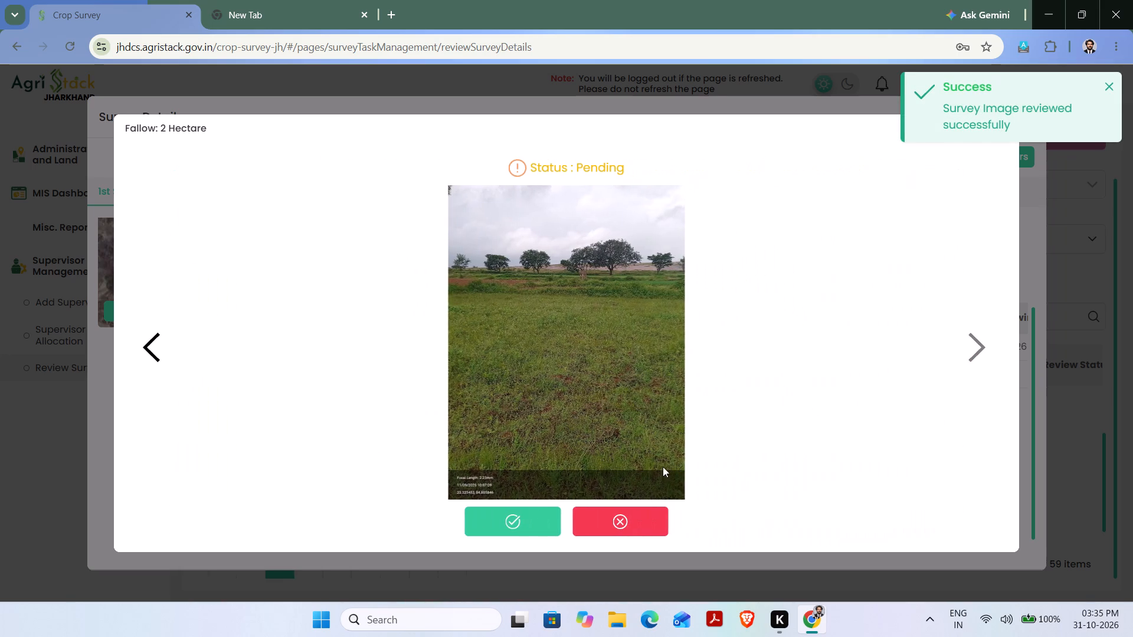
{"action": "left_click", "coordinate": [518, 536]}
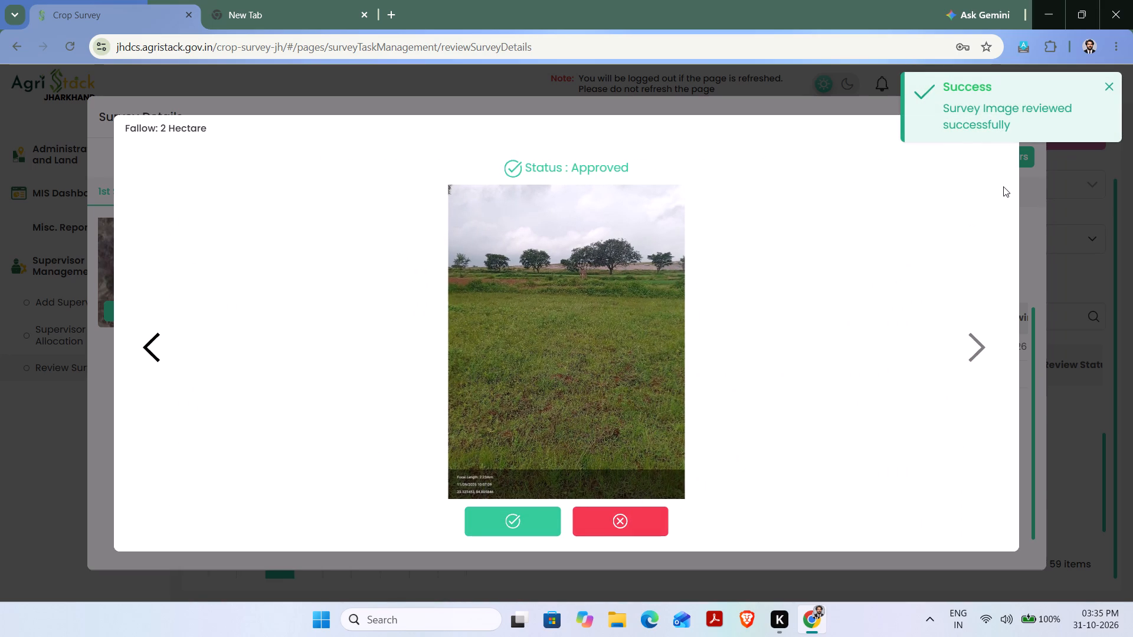
{"action": "left_click", "coordinate": [1007, 126]}
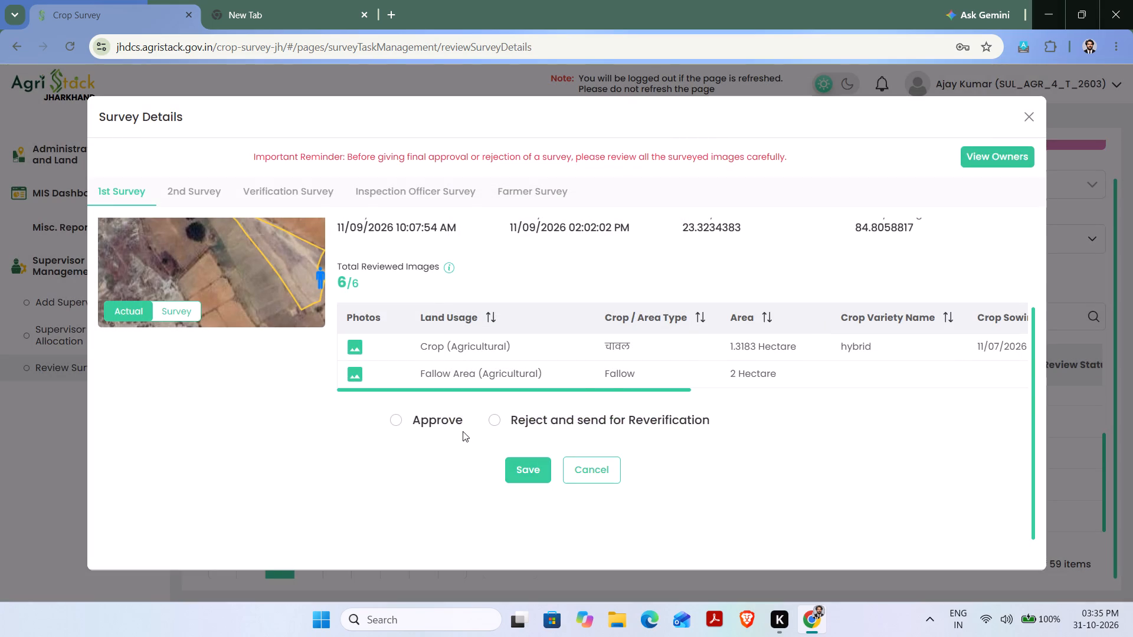
Mark the 1st Survey of survey 1537 as Approve, save the review decision and return to the survey list.
{"action": "left_click", "coordinate": [448, 414]}
{"action": "left_click", "coordinate": [535, 468]}
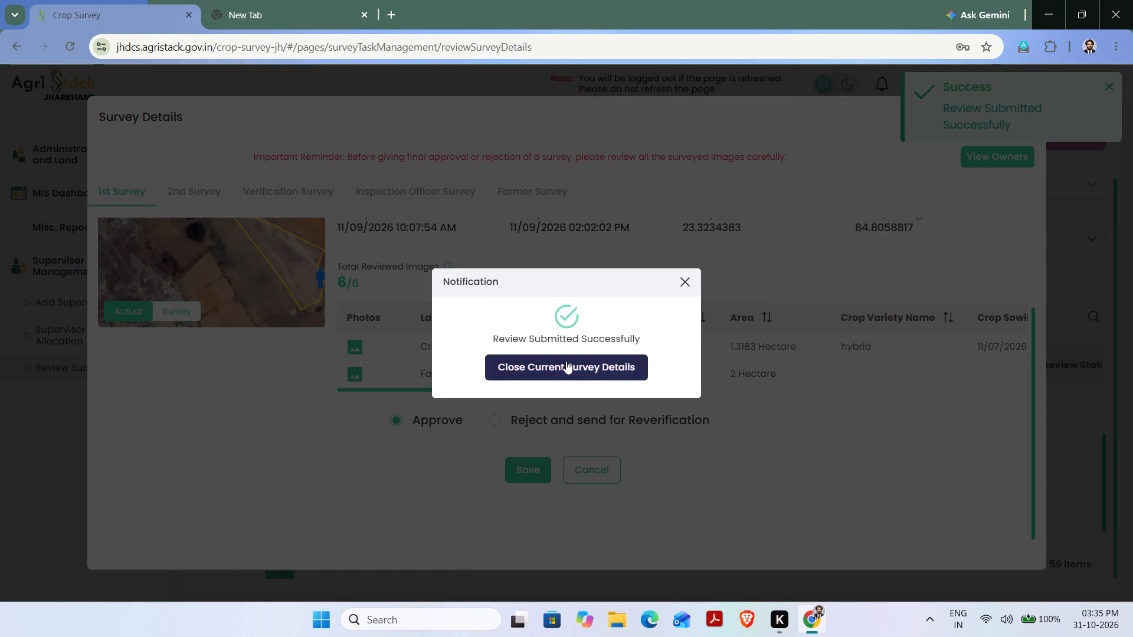
{"action": "left_click", "coordinate": [566, 361]}
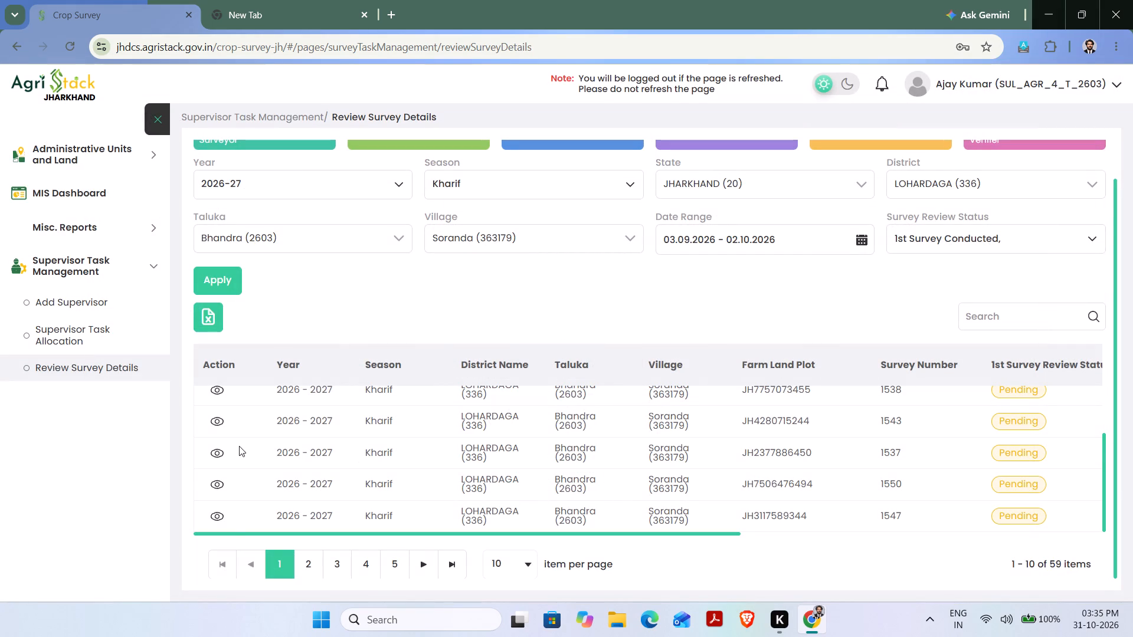
Check the review details of survey 1543 and return to the survey list.
{"action": "left_click", "coordinate": [220, 426]}
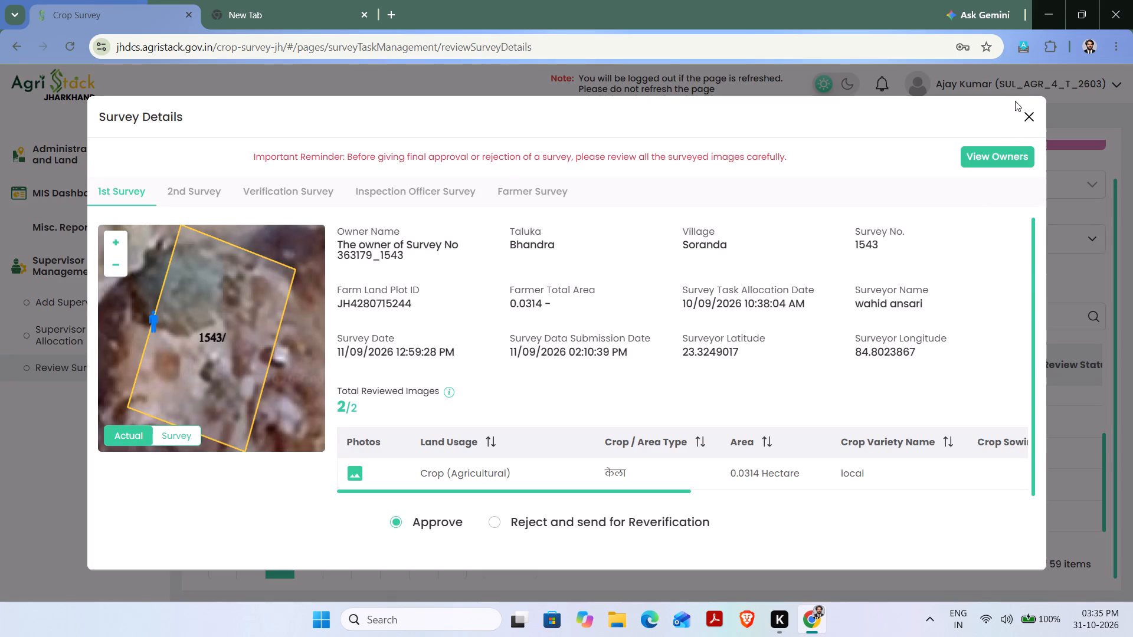
{"action": "left_click", "coordinate": [1029, 116]}
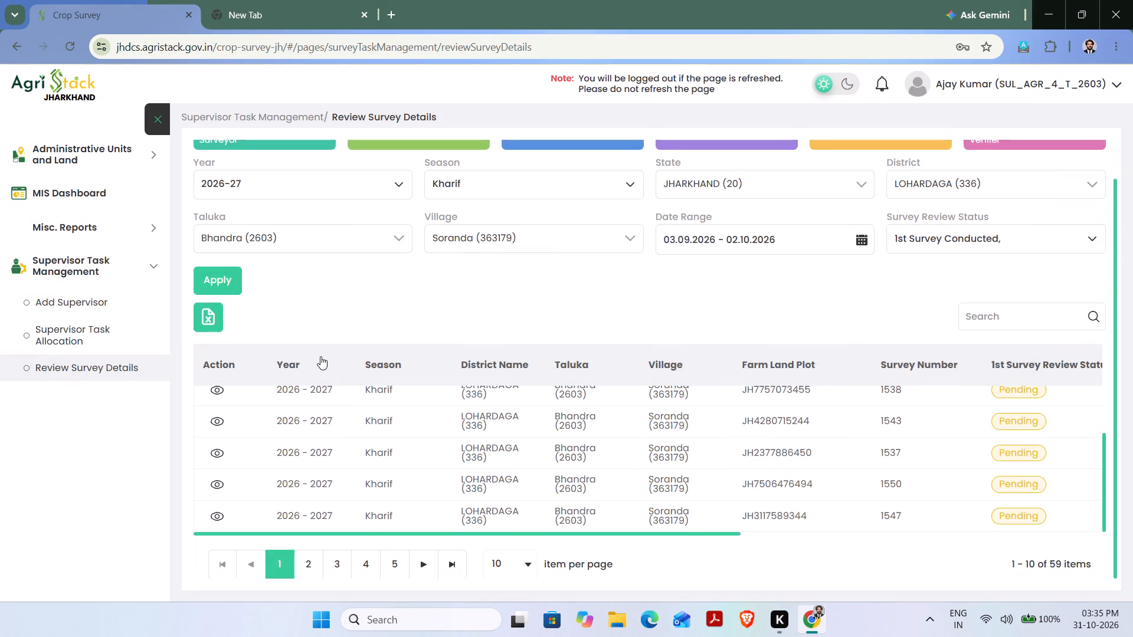
Reapply the current filters to refresh the list of Soranda surveys.
{"action": "left_click", "coordinate": [227, 286]}
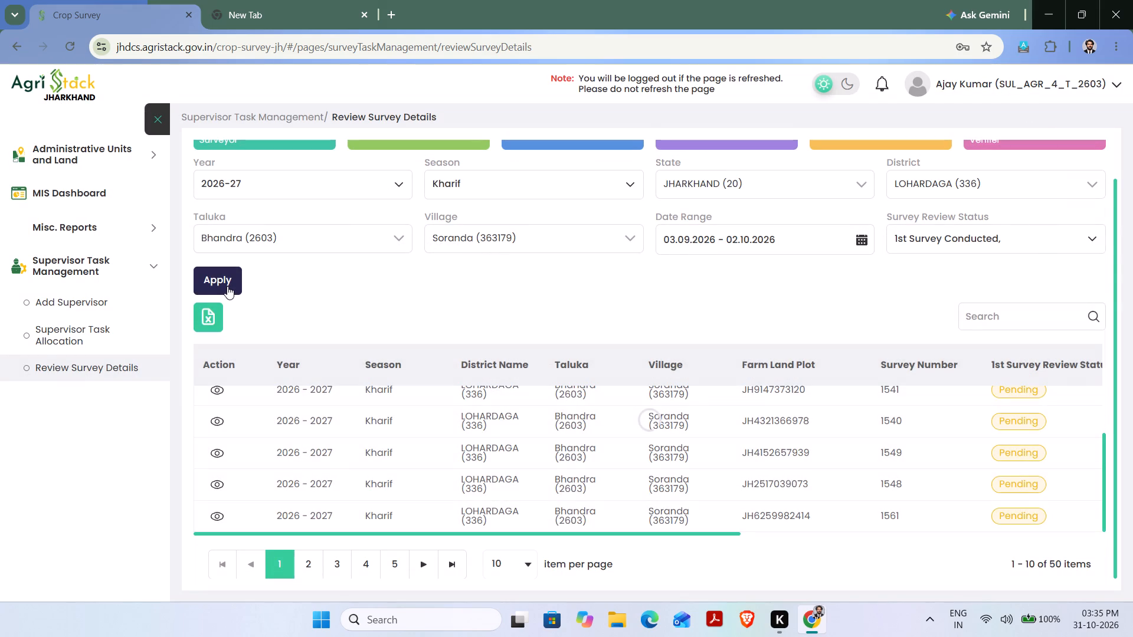
Open the farm images of survey 1550 and approve all three photos of its Other NA uses entry.
{"action": "scroll", "coordinate": [244, 454], "scroll_direction": "up", "scroll_amount": 4}
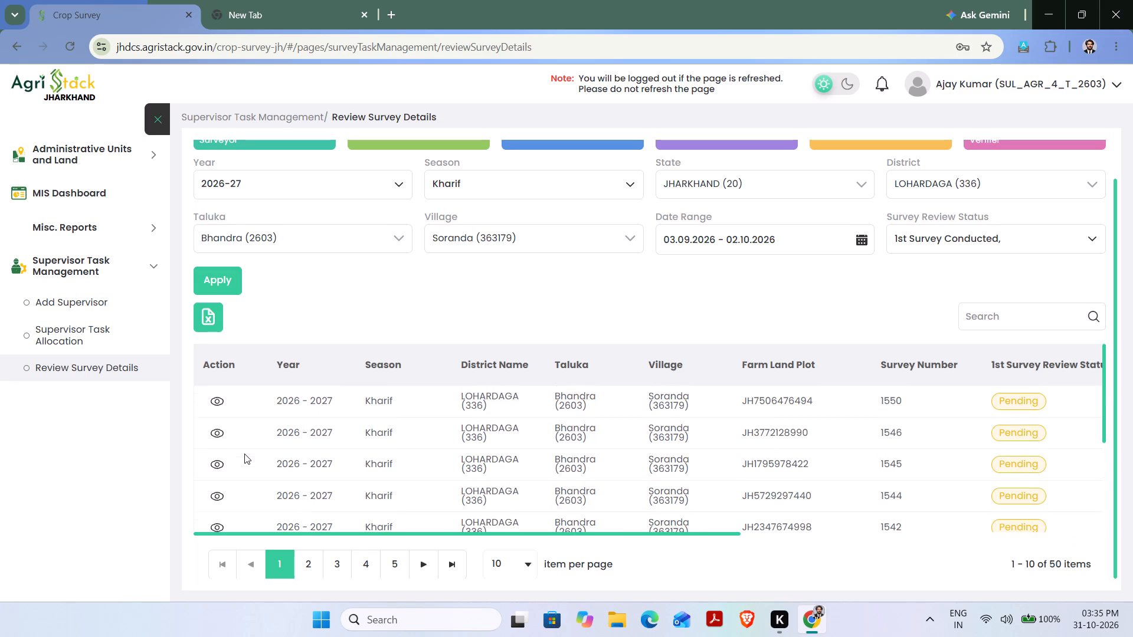
{"action": "scroll", "coordinate": [244, 454], "scroll_direction": "up", "scroll_amount": 3}
{"action": "left_click", "coordinate": [218, 400]}
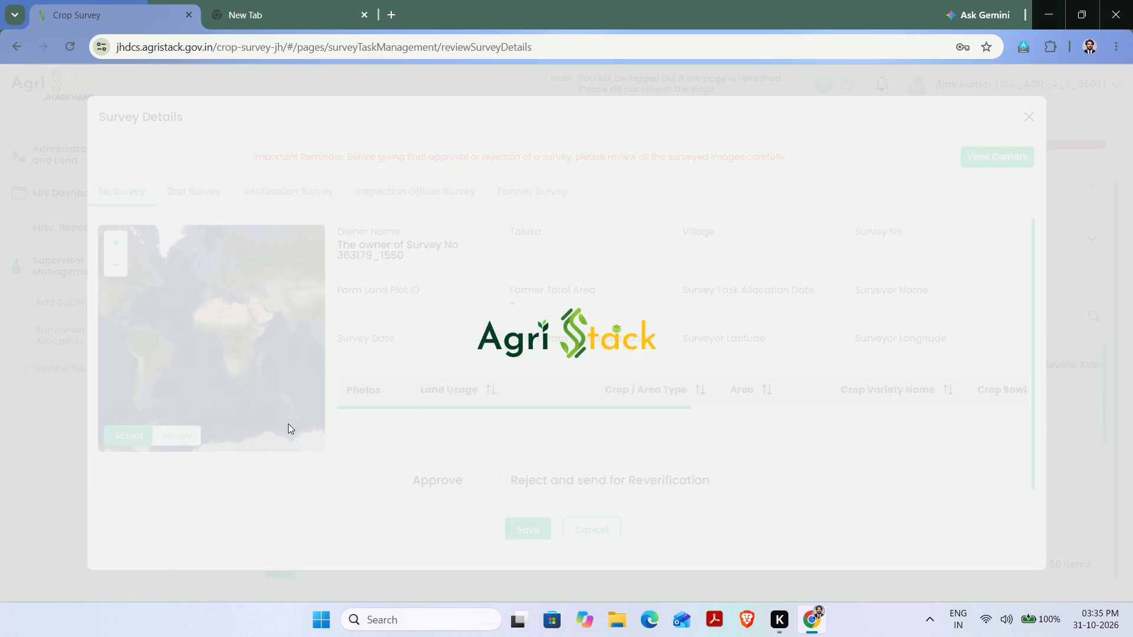
{"action": "left_click", "coordinate": [356, 484]}
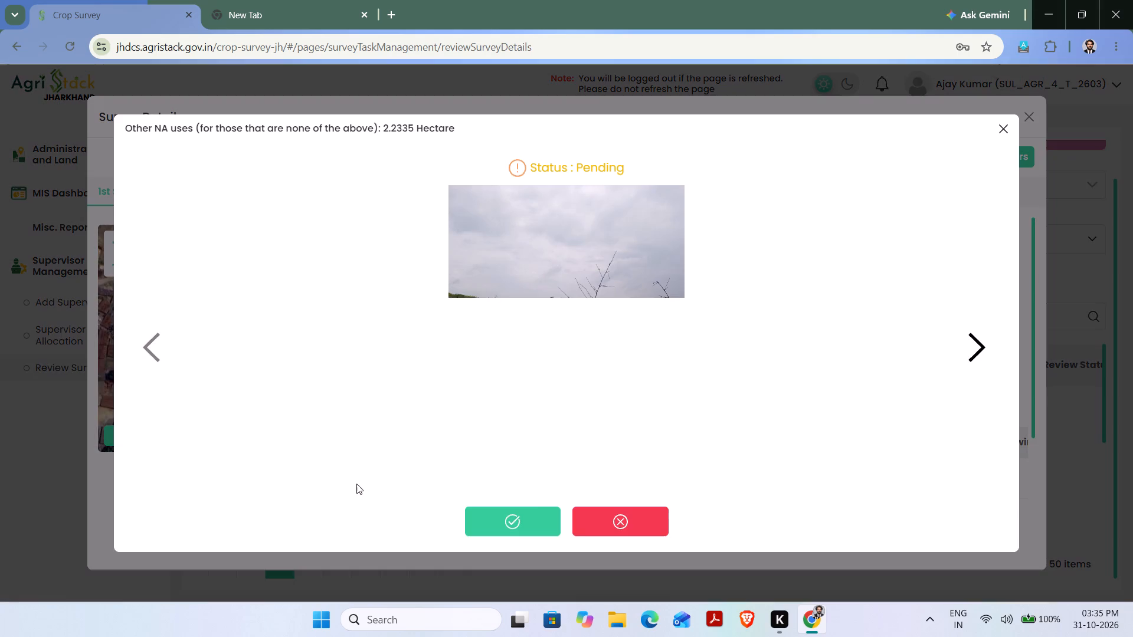
{"action": "left_click", "coordinate": [499, 525]}
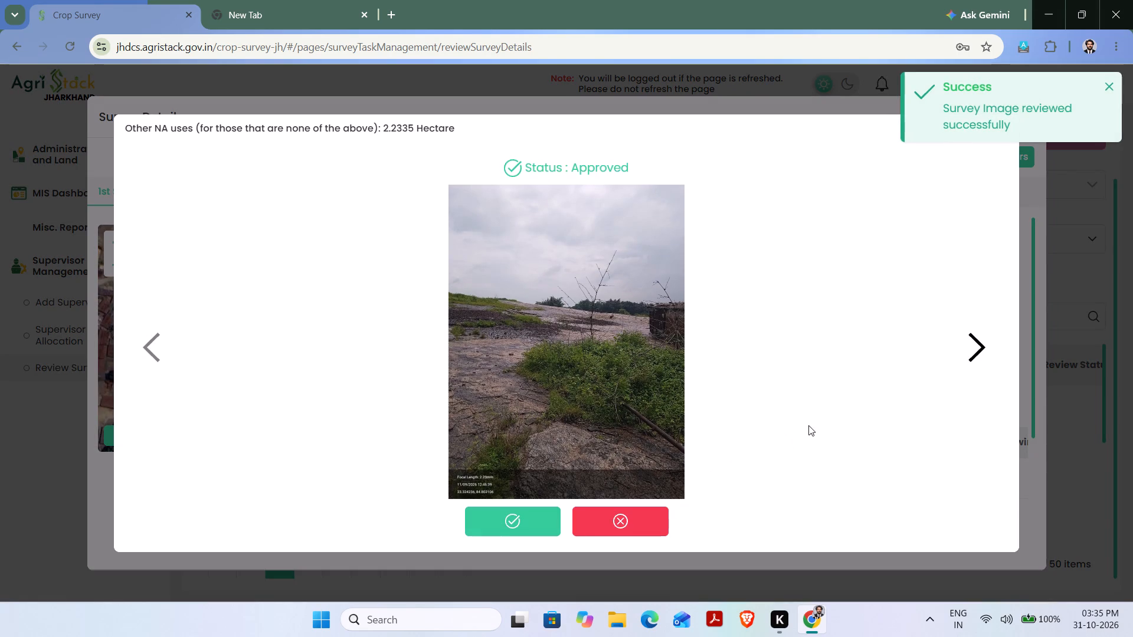
{"action": "left_click", "coordinate": [981, 343]}
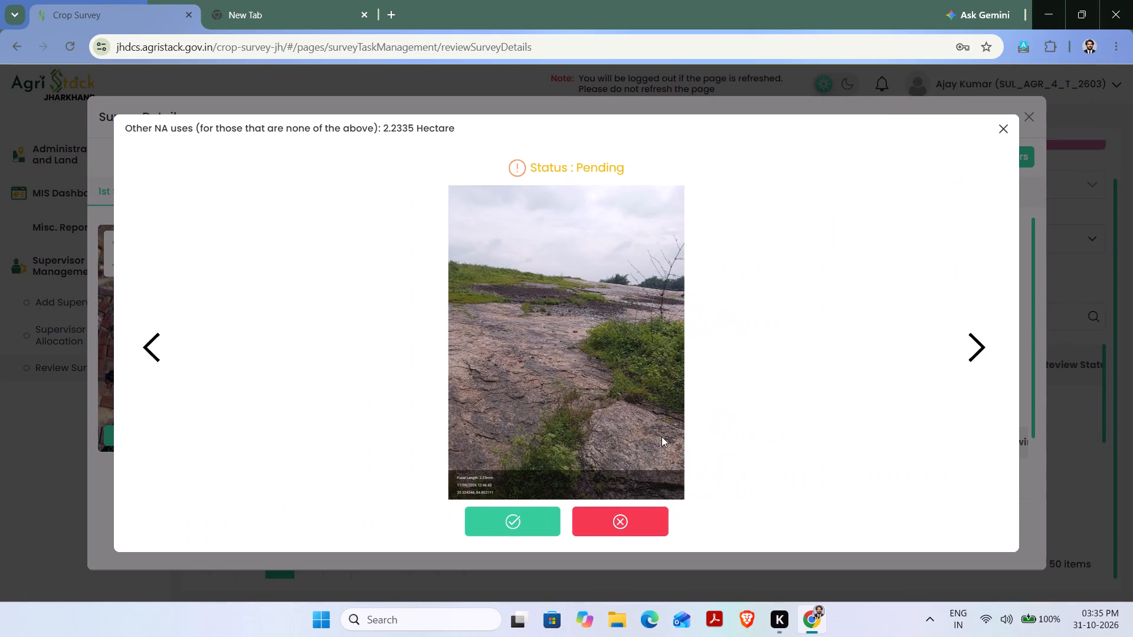
{"action": "left_click", "coordinate": [480, 532]}
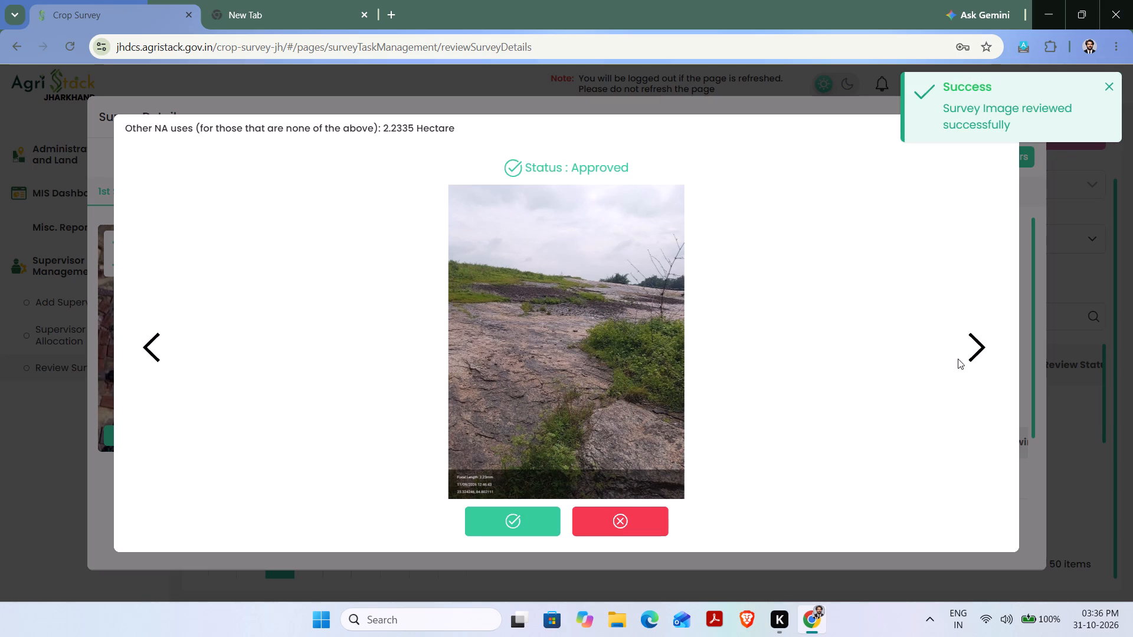
{"action": "left_click", "coordinate": [960, 356]}
{"action": "left_click", "coordinate": [981, 346]}
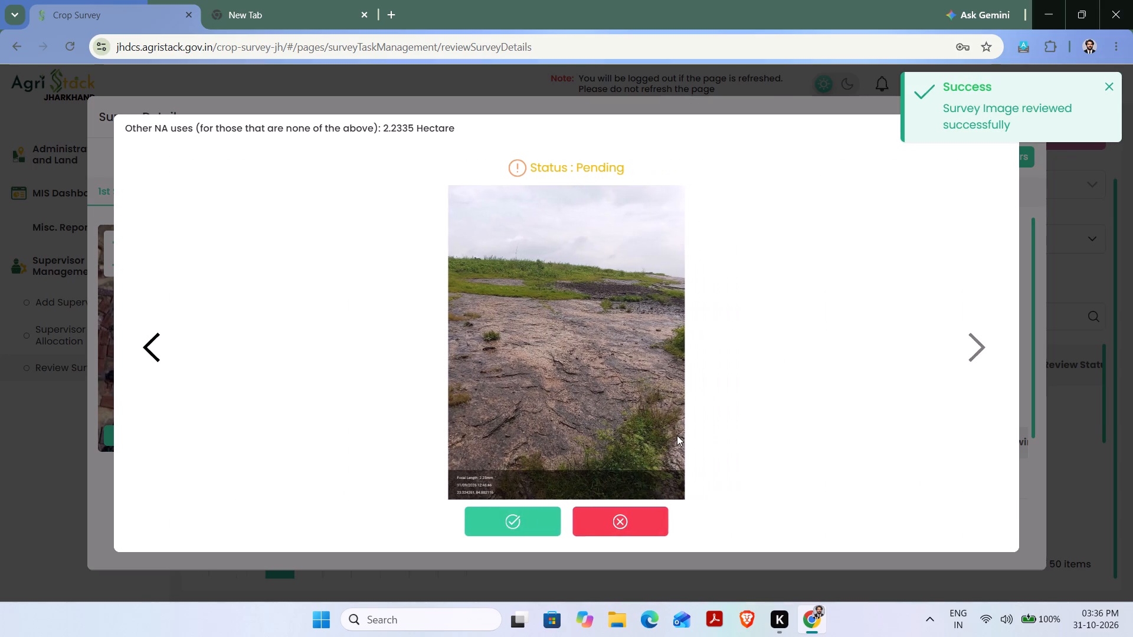
{"action": "left_click", "coordinate": [477, 521]}
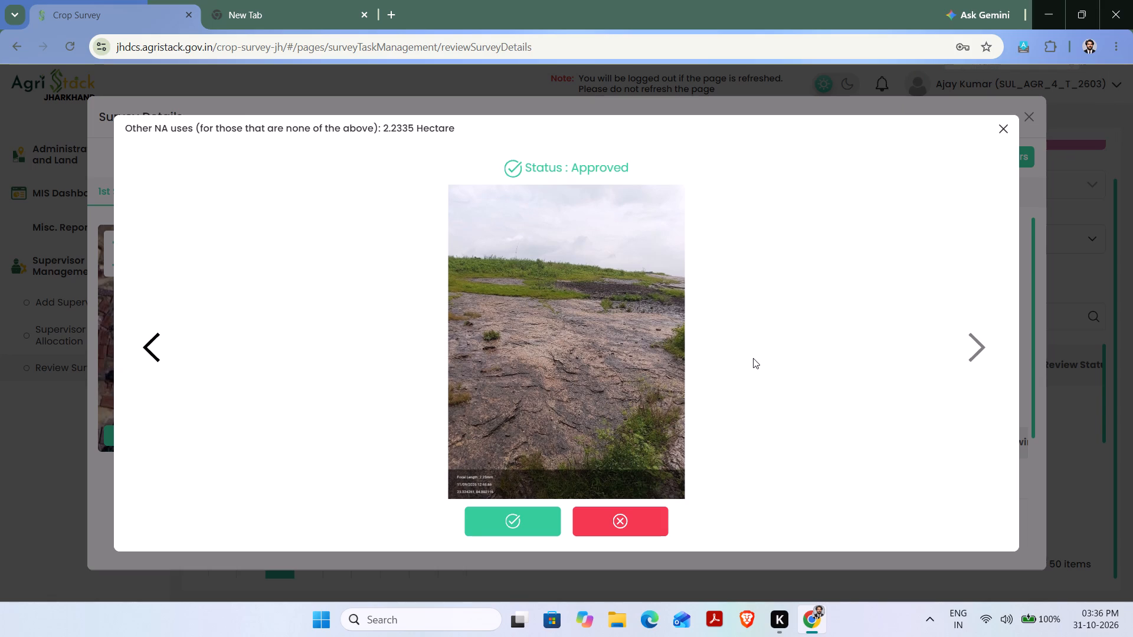
Enter the displayed captcha for survey 1550, mark its 1st Survey as Approve, save the review and return to the survey list.
{"action": "left_click", "coordinate": [1004, 123]}
{"action": "scroll", "coordinate": [671, 375], "scroll_direction": "down", "scroll_amount": 1}
{"action": "left_click", "coordinate": [638, 438]}
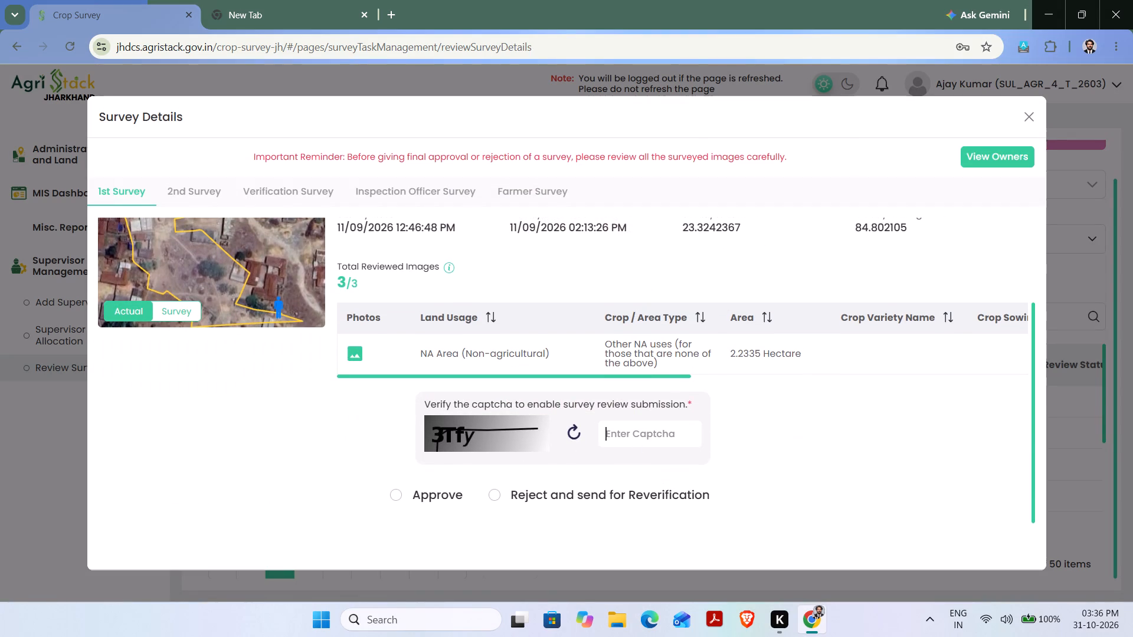
{"action": "key", "text": "3"}
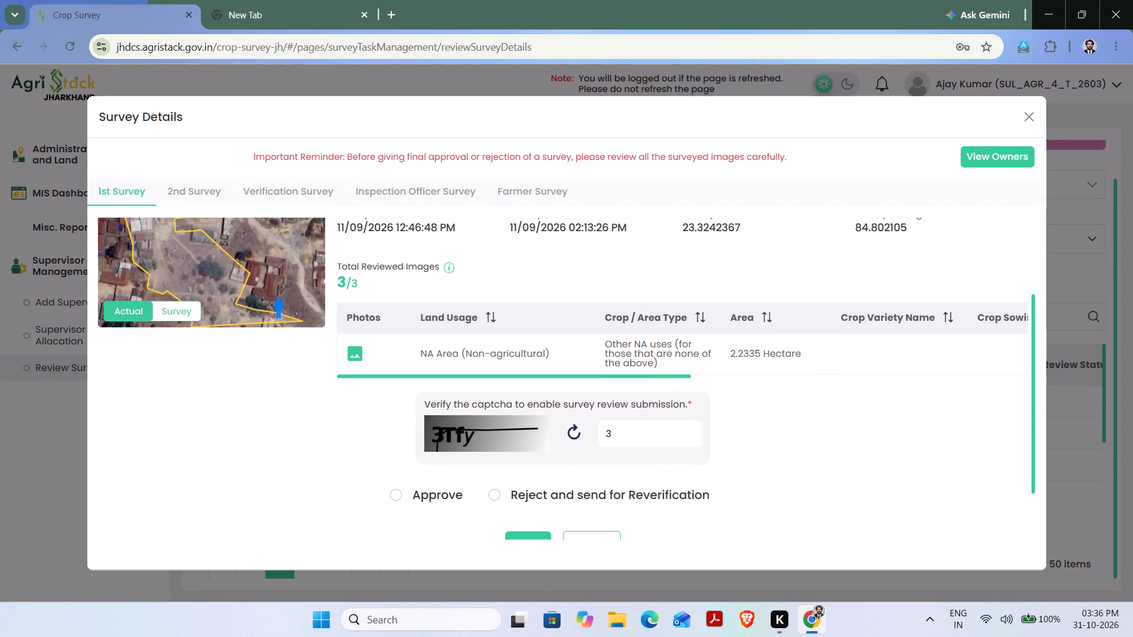
{"action": "key", "text": "shift+t"}
{"action": "key", "text": "f"}
{"action": "key", "text": "y"}
{"action": "left_click", "coordinate": [429, 492]}
{"action": "scroll", "coordinate": [430, 491], "scroll_direction": "down", "scroll_amount": 1}
{"action": "left_click", "coordinate": [509, 486]}
{"action": "left_click", "coordinate": [565, 367]}
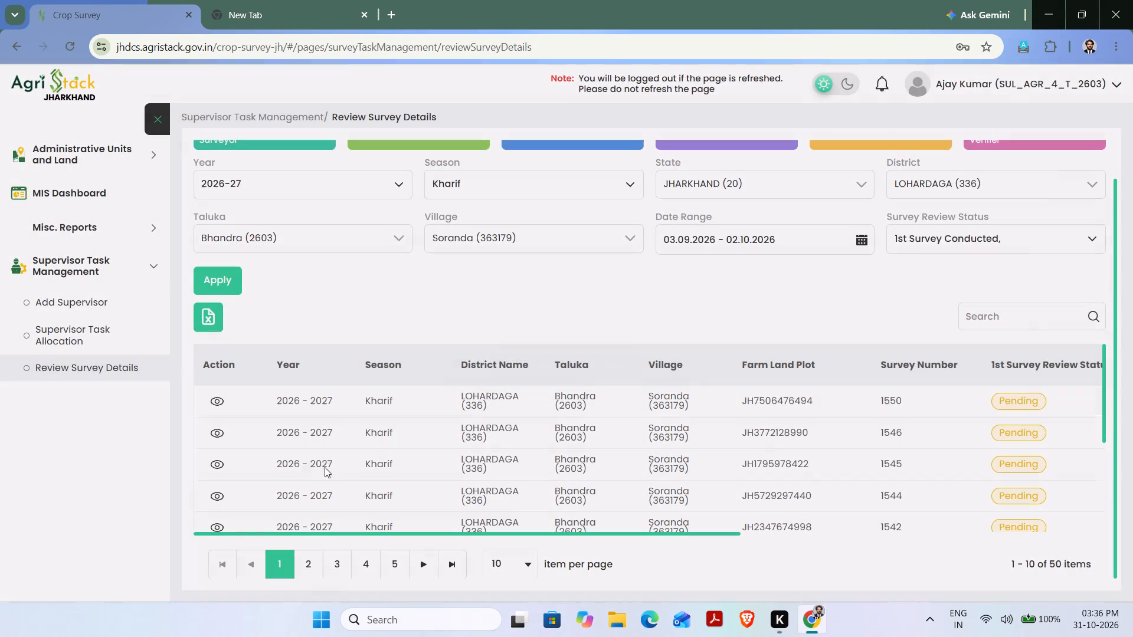
Open the farm images of survey 1546 and approve all three photos of its House entry.
{"action": "left_click", "coordinate": [217, 427]}
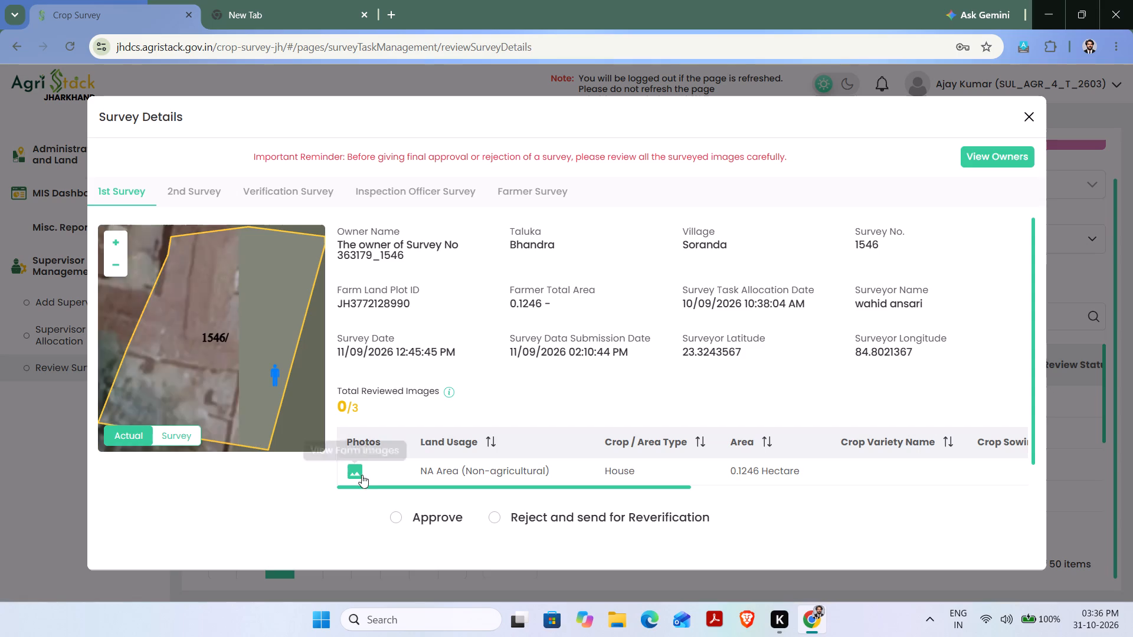
{"action": "left_click", "coordinate": [359, 478]}
{"action": "left_click", "coordinate": [483, 540]}
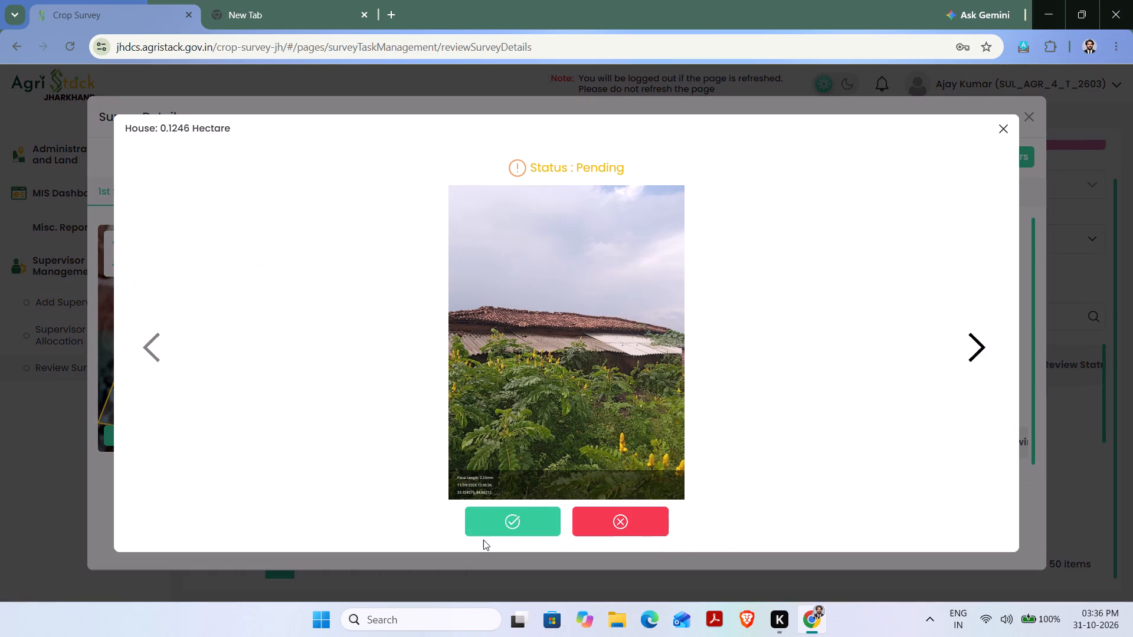
{"action": "left_click", "coordinate": [509, 520]}
{"action": "left_click_drag", "start_coordinate": [559, 472], "coordinate": [486, 475]}
{"action": "left_click", "coordinate": [484, 531]}
{"action": "left_click_drag", "start_coordinate": [554, 456], "coordinate": [489, 464]}
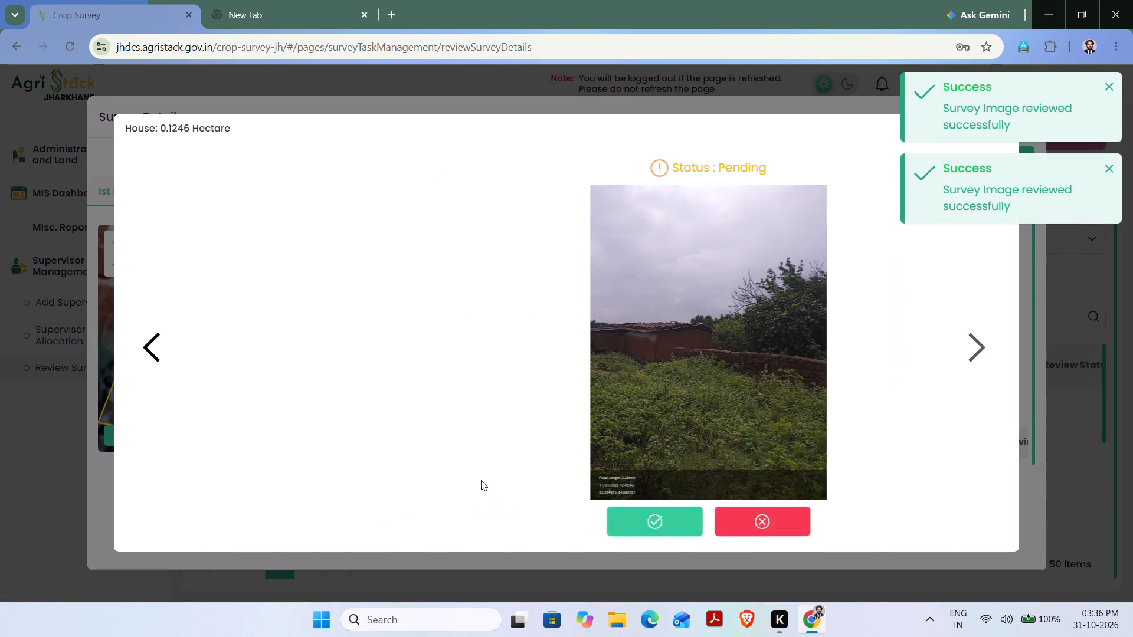
{"action": "left_click", "coordinate": [494, 520]}
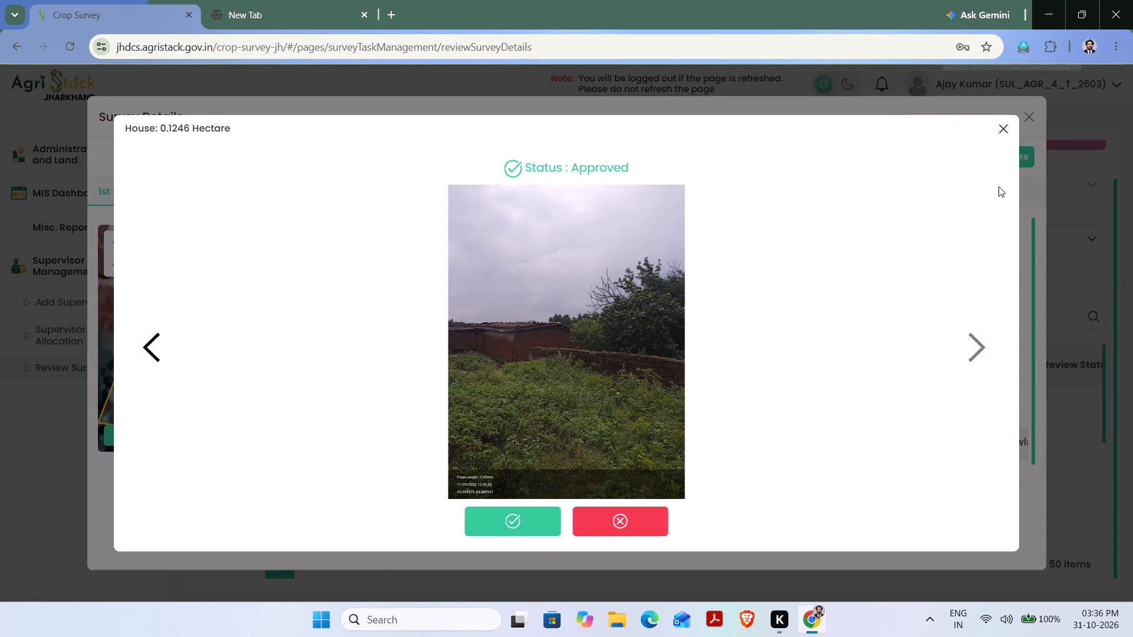
{"action": "left_click", "coordinate": [1001, 129]}
Mark the 1st Survey of survey 1546 as Approve, save the review decision and return to the survey list.
{"action": "scroll", "coordinate": [636, 386], "scroll_direction": "down", "scroll_amount": 1}
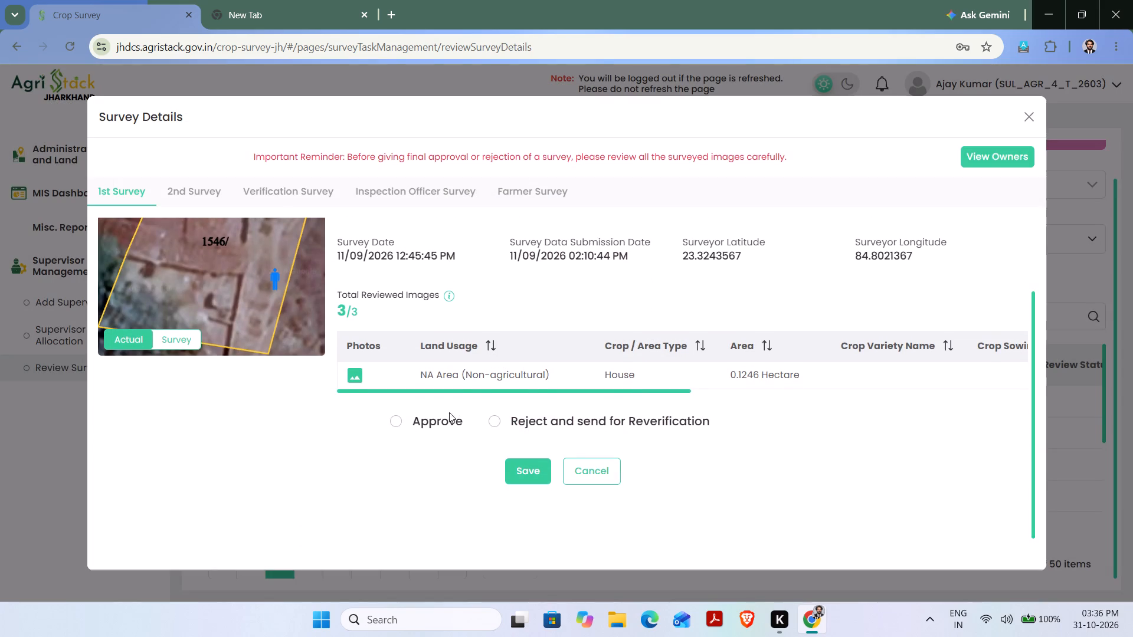
{"action": "left_click", "coordinate": [448, 415]}
{"action": "left_click", "coordinate": [507, 475]}
{"action": "left_click", "coordinate": [575, 375]}
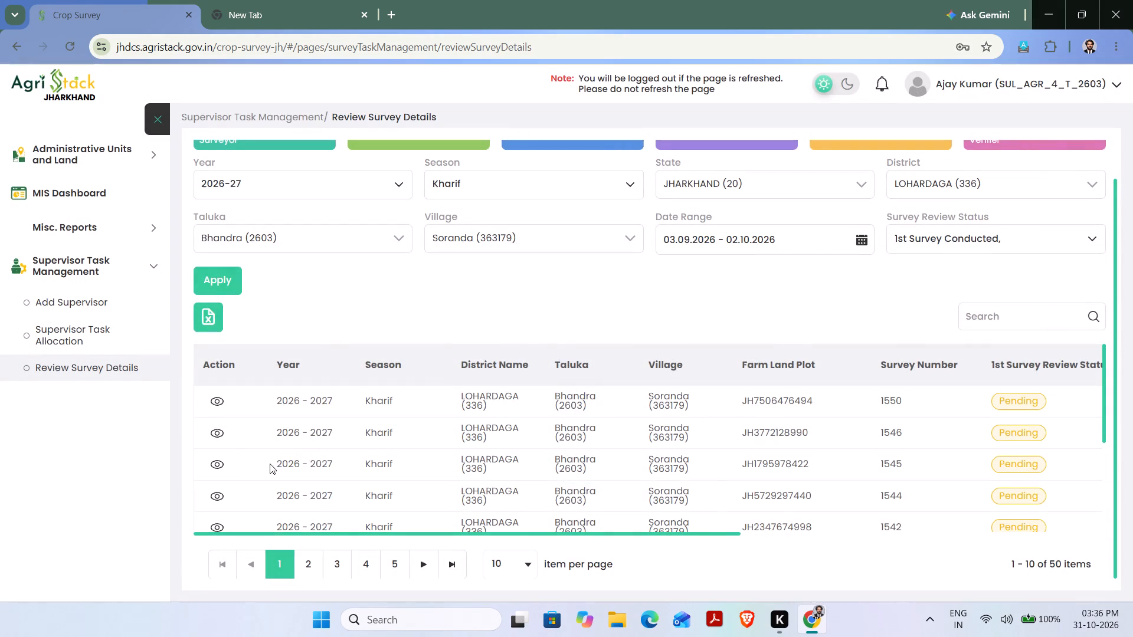
Open the farm images of survey 1545 and approve all three photos of its Other NA uses entry.
{"action": "left_click", "coordinate": [215, 469]}
{"action": "left_click", "coordinate": [359, 487]}
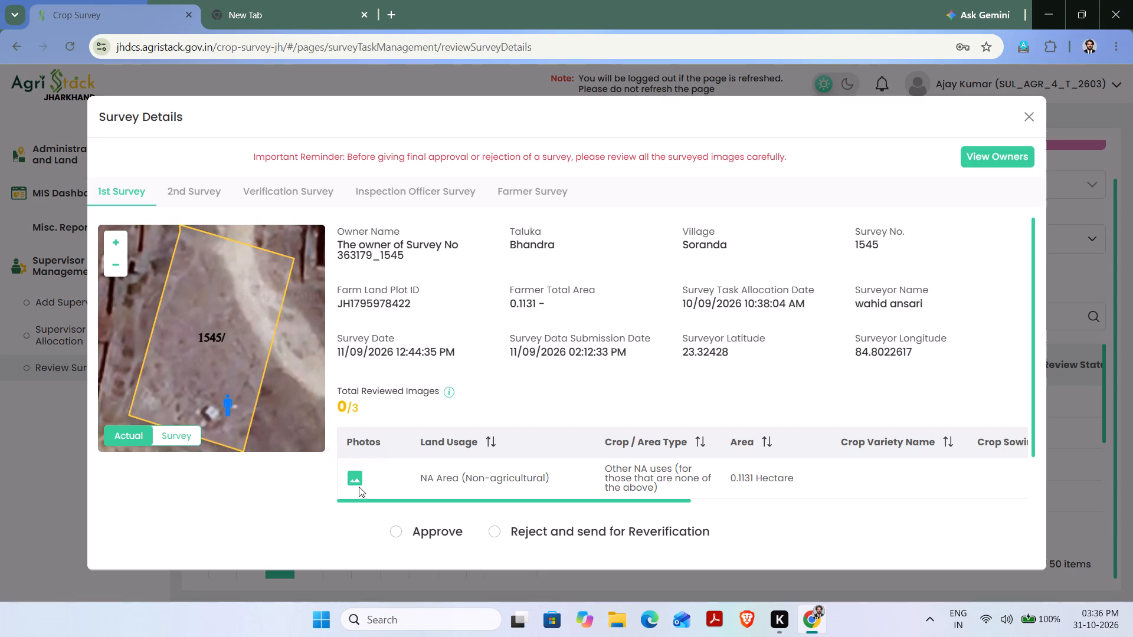
{"action": "left_click", "coordinate": [357, 480]}
{"action": "left_click", "coordinate": [507, 528]}
{"action": "left_click_drag", "start_coordinate": [604, 459], "coordinate": [530, 459]}
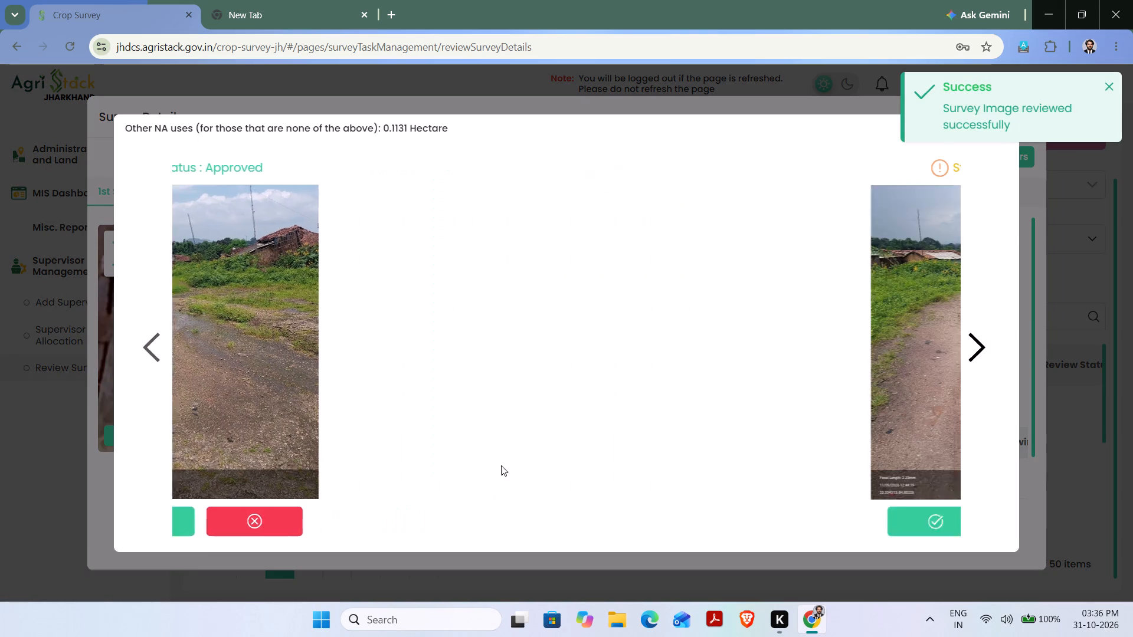
{"action": "left_click", "coordinate": [489, 517]}
{"action": "left_click_drag", "start_coordinate": [588, 434], "coordinate": [507, 451]}
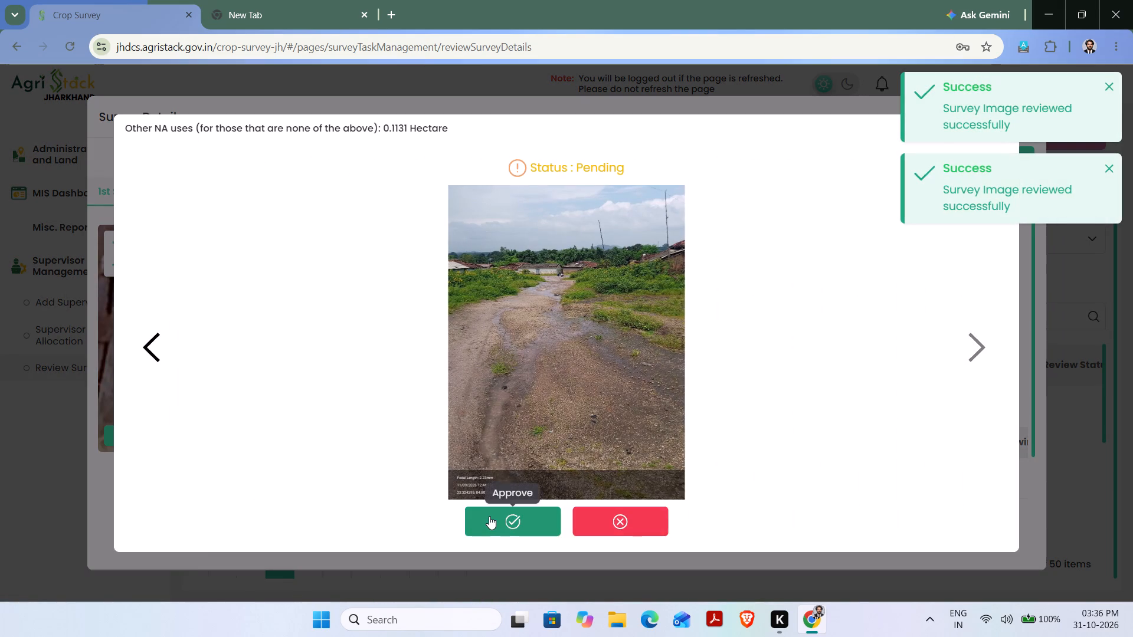
{"action": "left_click", "coordinate": [490, 514]}
{"action": "left_click", "coordinate": [570, 420]}
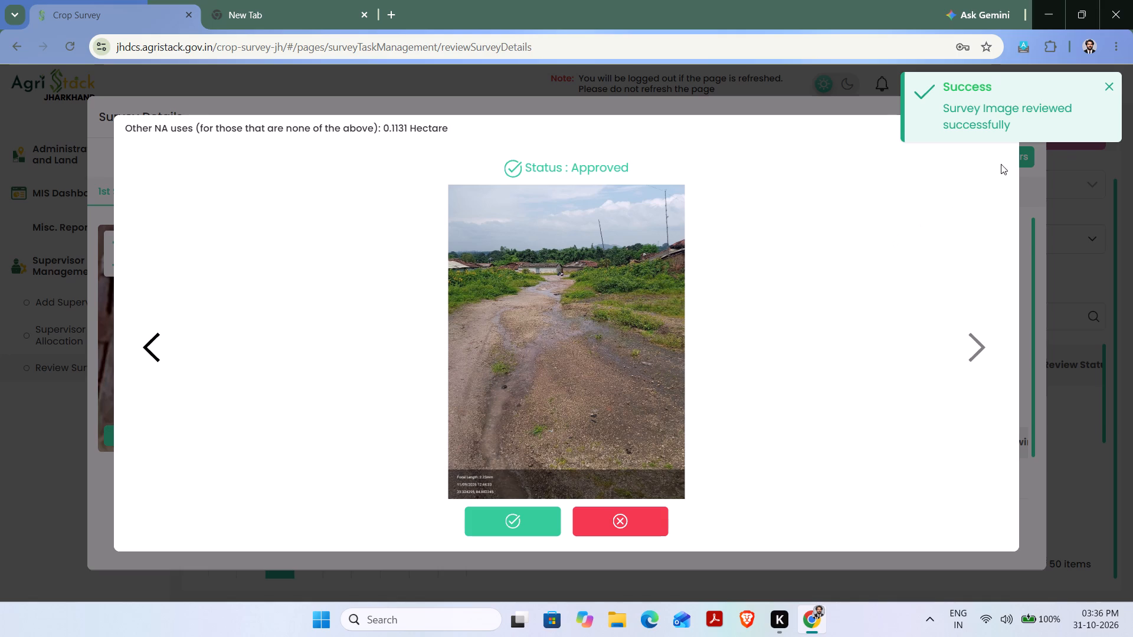
{"action": "left_click", "coordinate": [1003, 135]}
Mark the 1st Survey of survey 1545 as Approve, save the review decision and return to the survey list.
{"action": "scroll", "coordinate": [735, 321], "scroll_direction": "down", "scroll_amount": 2}
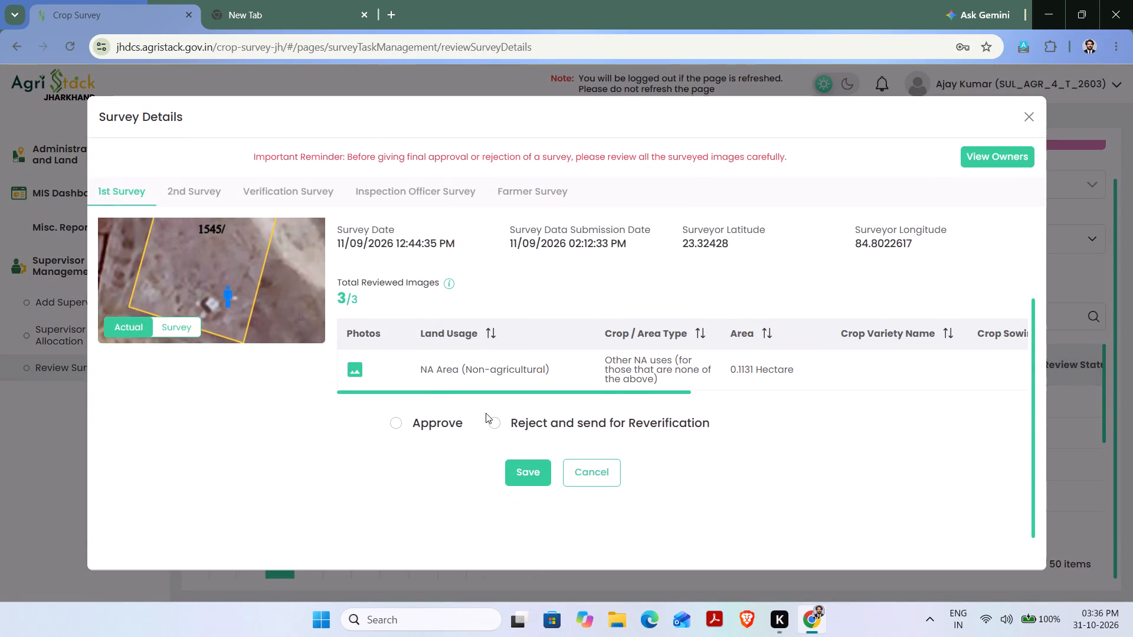
{"action": "left_click", "coordinate": [450, 418]}
{"action": "left_click", "coordinate": [503, 457]}
{"action": "left_click", "coordinate": [525, 468]}
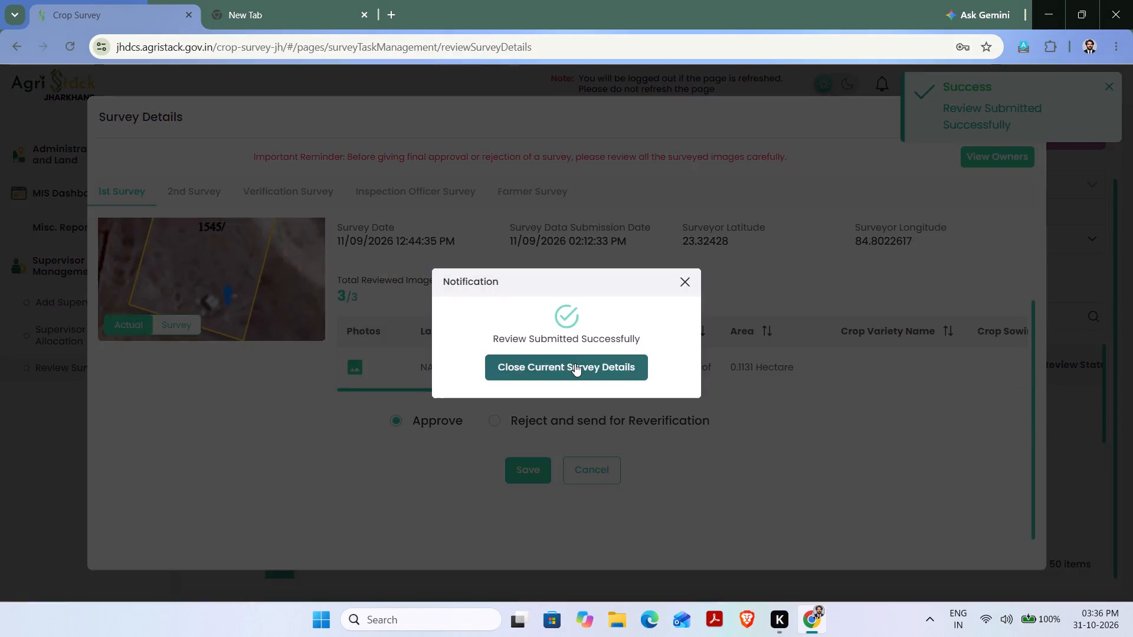
{"action": "left_click", "coordinate": [575, 364]}
Open the farm images of survey 1544 and approve all three photos of its House entry.
{"action": "left_click", "coordinate": [213, 494]}
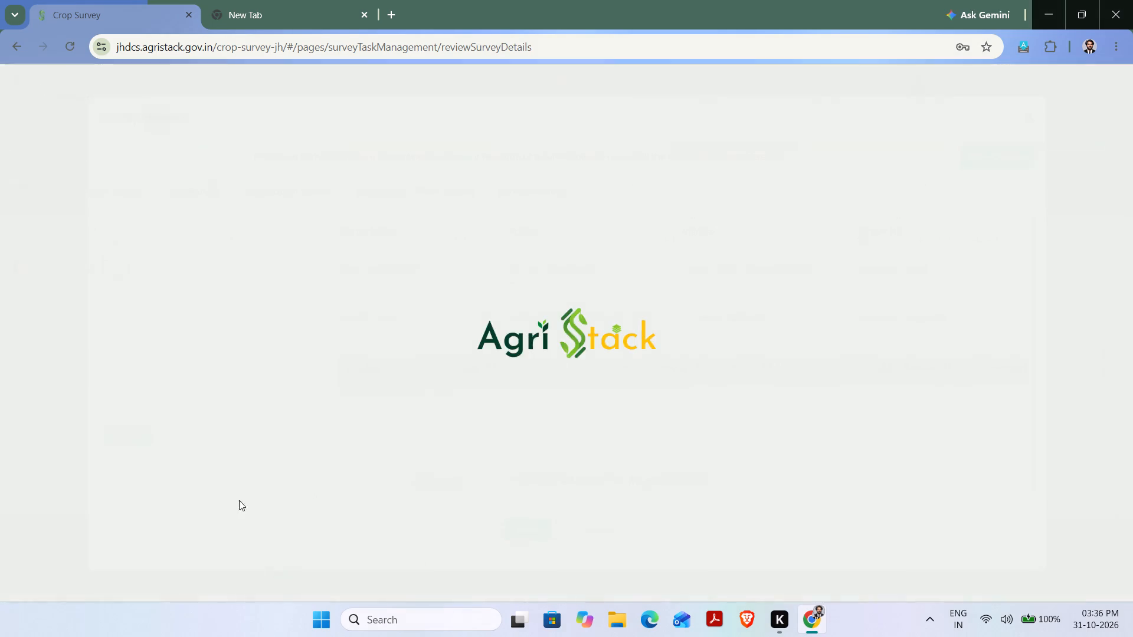
{"action": "left_click", "coordinate": [351, 466]}
{"action": "left_click", "coordinate": [516, 517]}
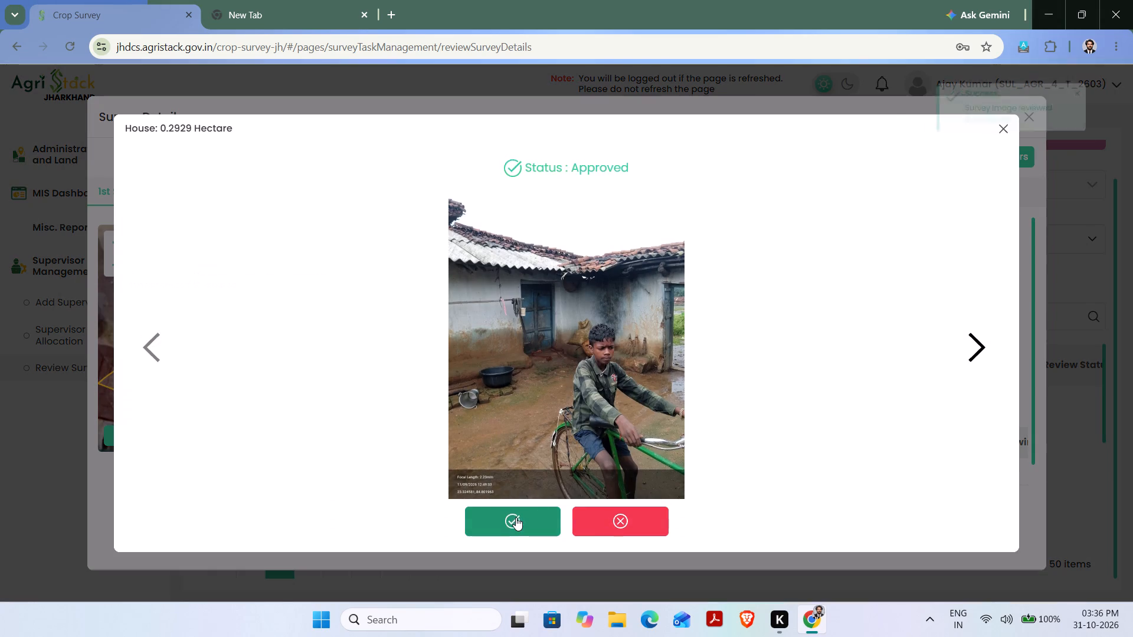
{"action": "left_click_drag", "start_coordinate": [618, 441], "coordinate": [509, 458]}
{"action": "left_click", "coordinate": [489, 523]}
{"action": "left_click_drag", "start_coordinate": [581, 435], "coordinate": [562, 439]}
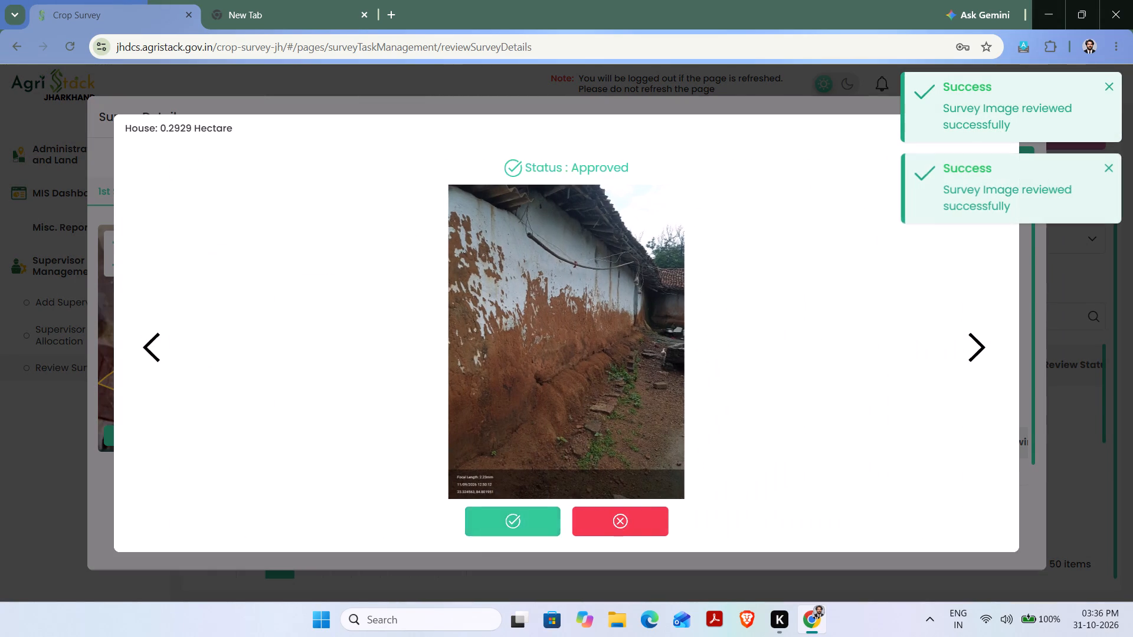
{"action": "left_click_drag", "start_coordinate": [562, 439], "coordinate": [502, 455]}
{"action": "left_click", "coordinate": [499, 514]}
{"action": "left_click_drag", "start_coordinate": [594, 411], "coordinate": [566, 413]}
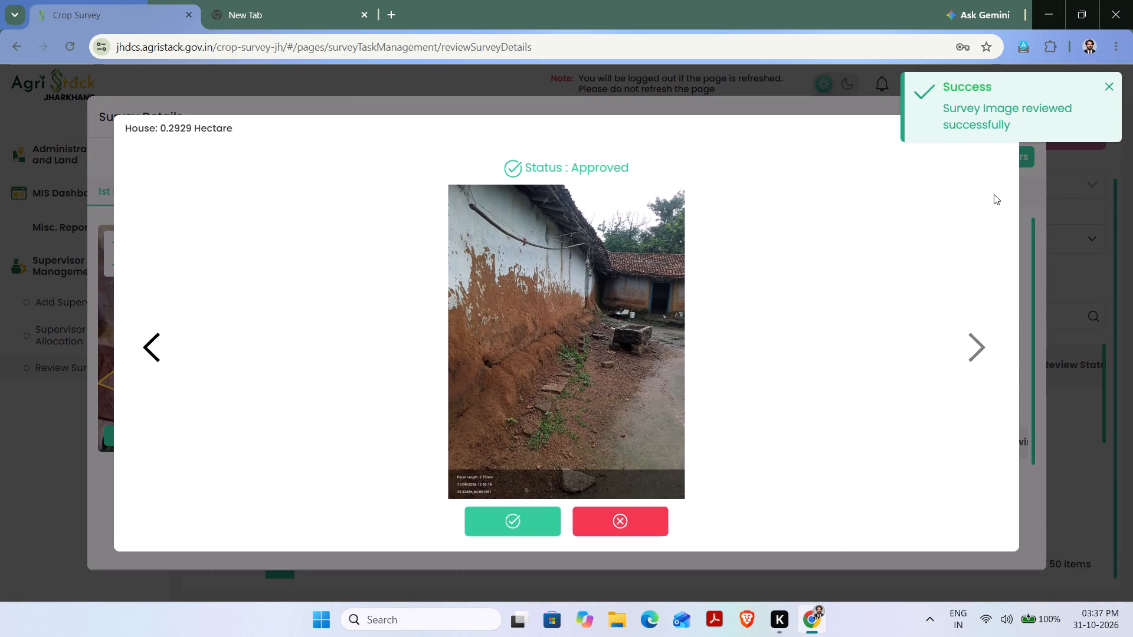
{"action": "left_click", "coordinate": [1005, 133]}
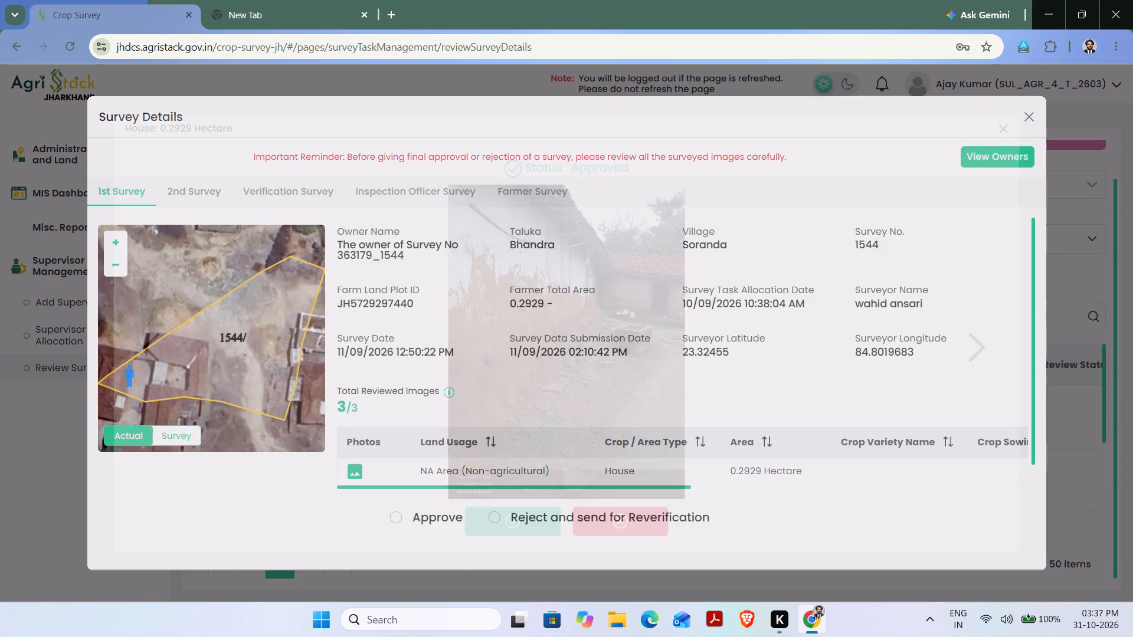
Mark the 1st Survey of survey 1544 as Approve, save the review decision and return to the survey list.
{"action": "scroll", "coordinate": [714, 346], "scroll_direction": "down", "scroll_amount": 2}
{"action": "left_click", "coordinate": [444, 420]}
{"action": "left_click", "coordinate": [516, 462]}
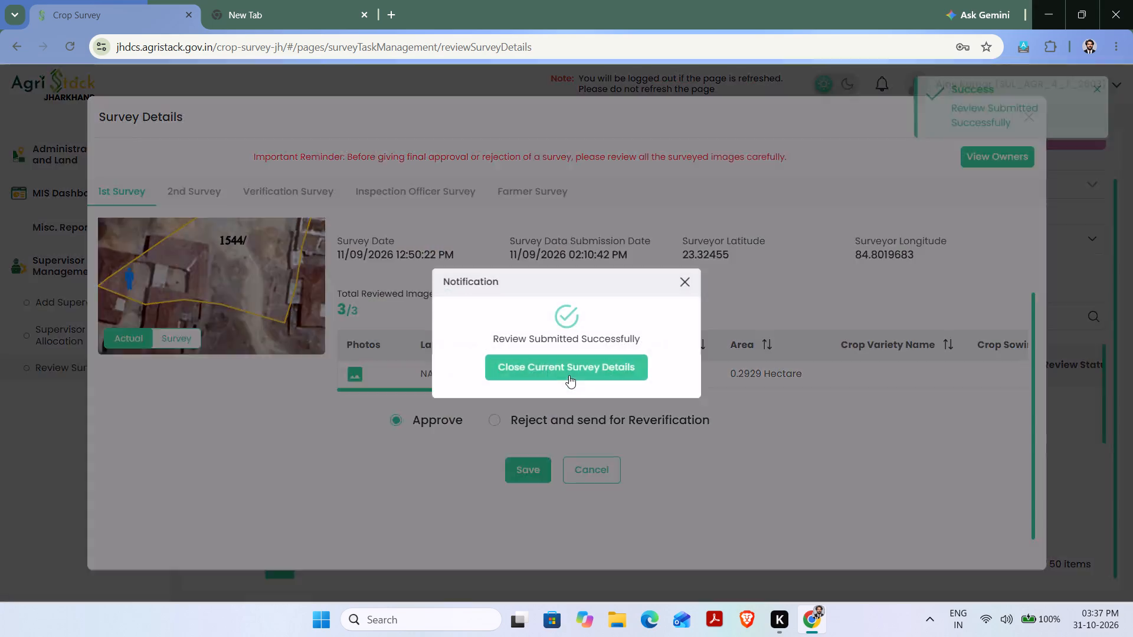
{"action": "left_click", "coordinate": [569, 375]}
Open the farm images of survey 1542 and approve all three photos of its Other NA uses entry.
{"action": "left_click", "coordinate": [214, 526]}
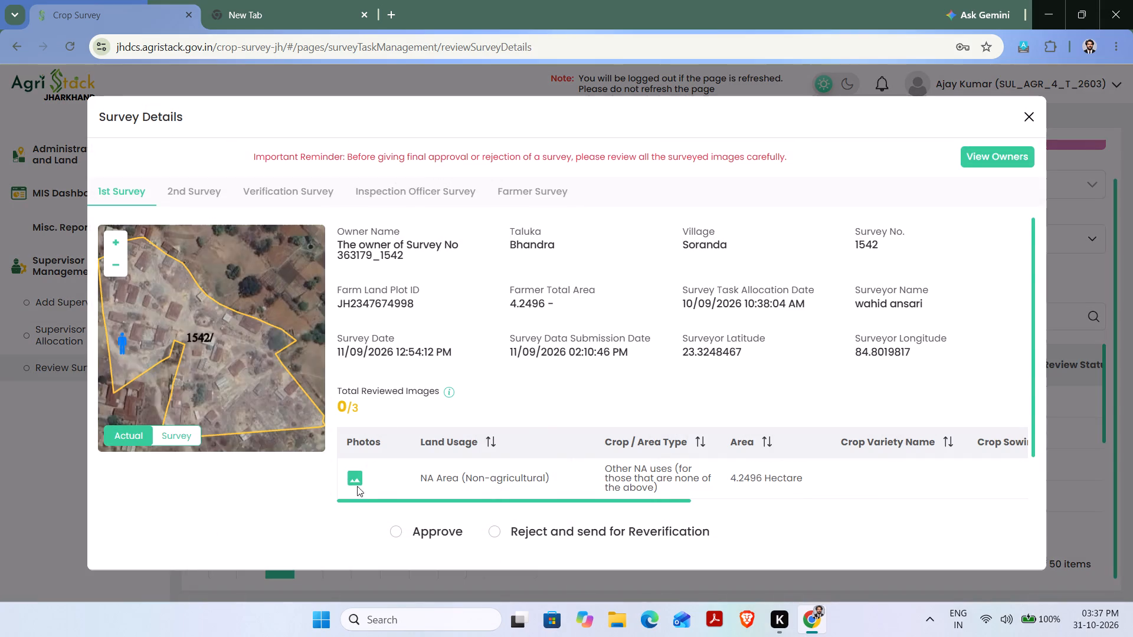
{"action": "left_click", "coordinate": [355, 478]}
{"action": "left_click", "coordinate": [503, 506]}
{"action": "left_click", "coordinate": [505, 513]}
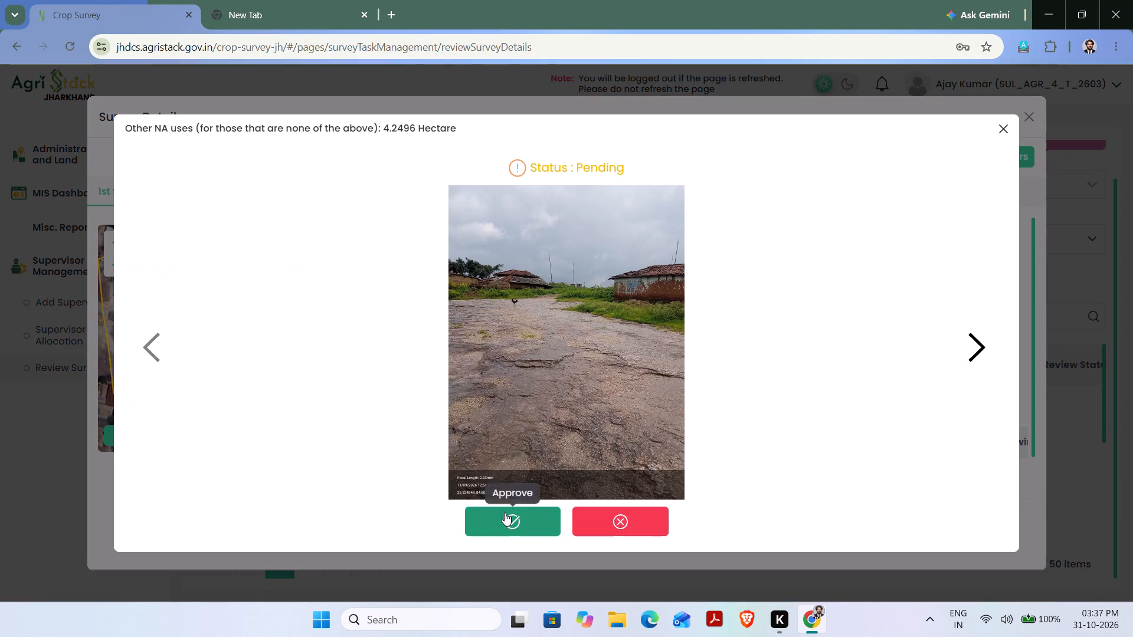
{"action": "left_click_drag", "start_coordinate": [612, 440], "coordinate": [538, 445]}
{"action": "left_click", "coordinate": [487, 518]}
{"action": "left_click_drag", "start_coordinate": [562, 442], "coordinate": [548, 444]}
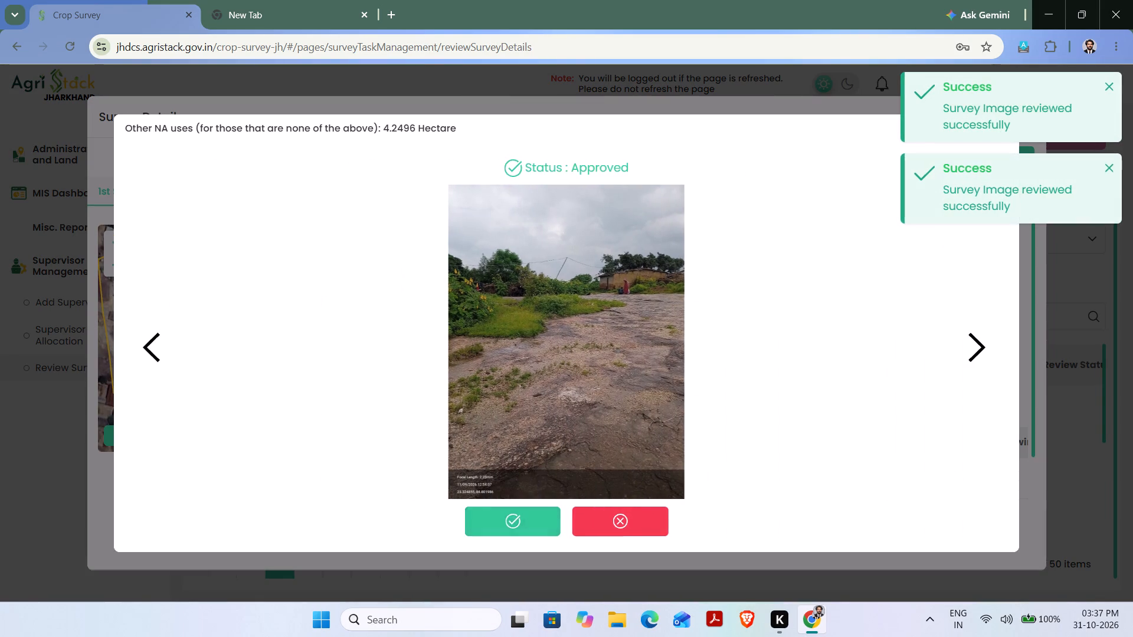
{"action": "left_click_drag", "start_coordinate": [548, 444], "coordinate": [501, 456]}
{"action": "left_click", "coordinate": [492, 518]}
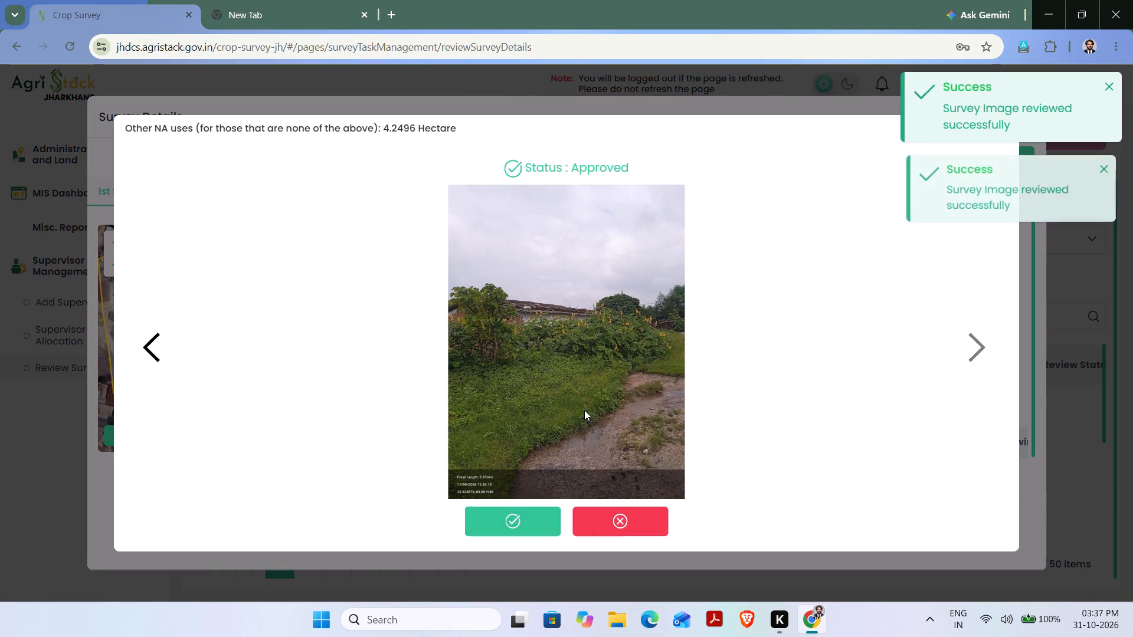
{"action": "left_click_drag", "start_coordinate": [582, 411], "coordinate": [550, 416]}
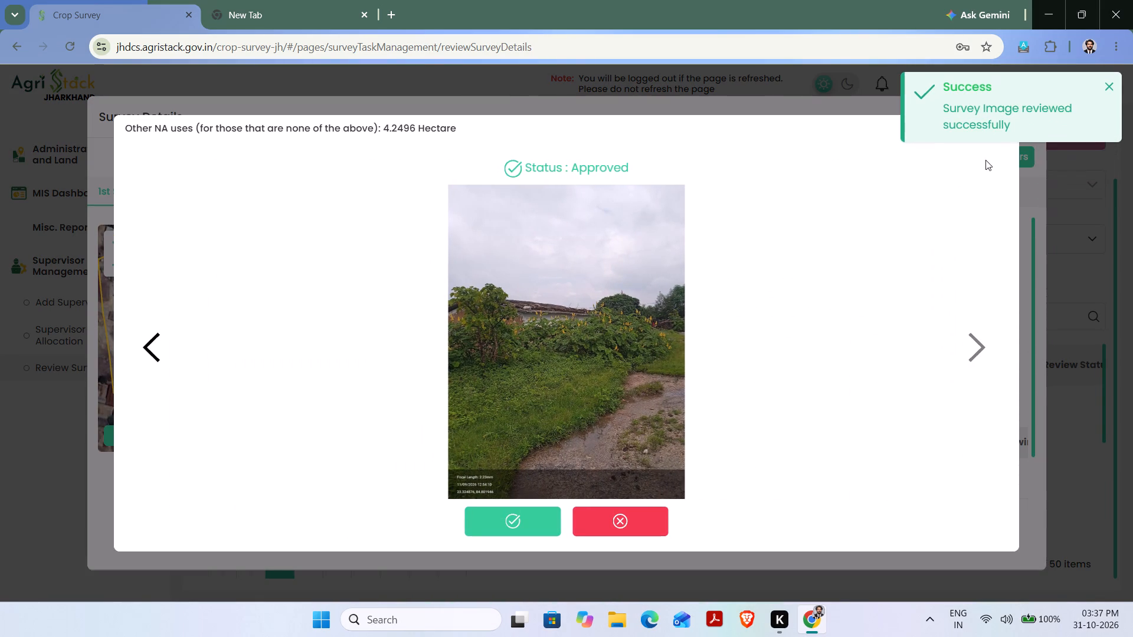
{"action": "left_click", "coordinate": [1003, 134]}
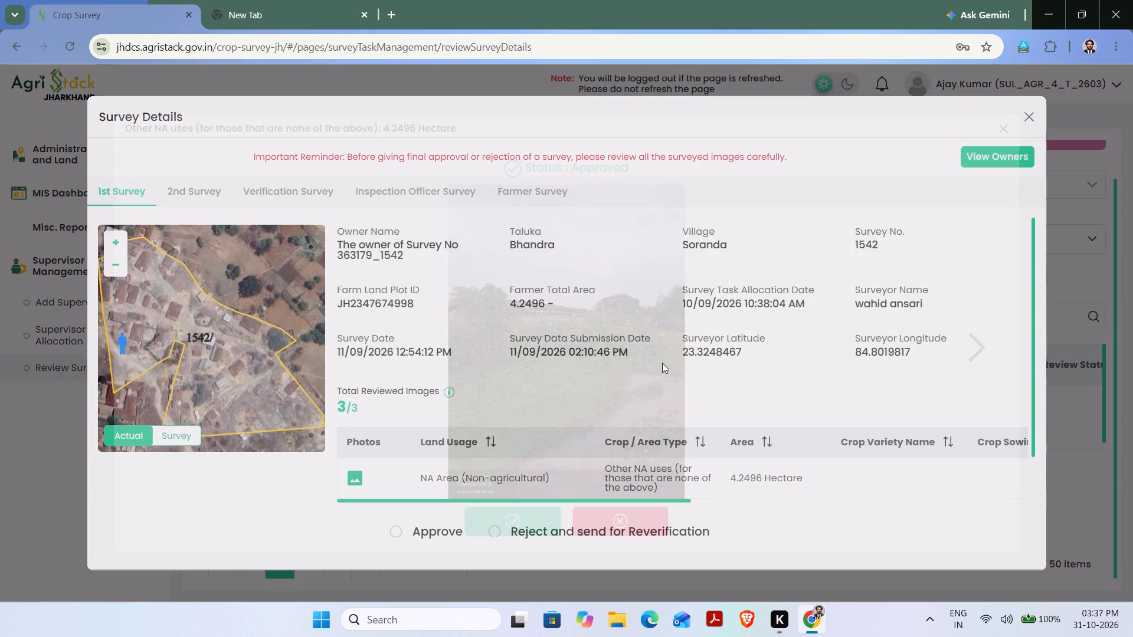
Mark the 1st Survey of survey 1542 as Approve, save the review decision and return to the survey list.
{"action": "scroll", "coordinate": [662, 363], "scroll_direction": "down", "scroll_amount": 2}
{"action": "left_click", "coordinate": [434, 416]}
{"action": "left_click", "coordinate": [527, 467]}
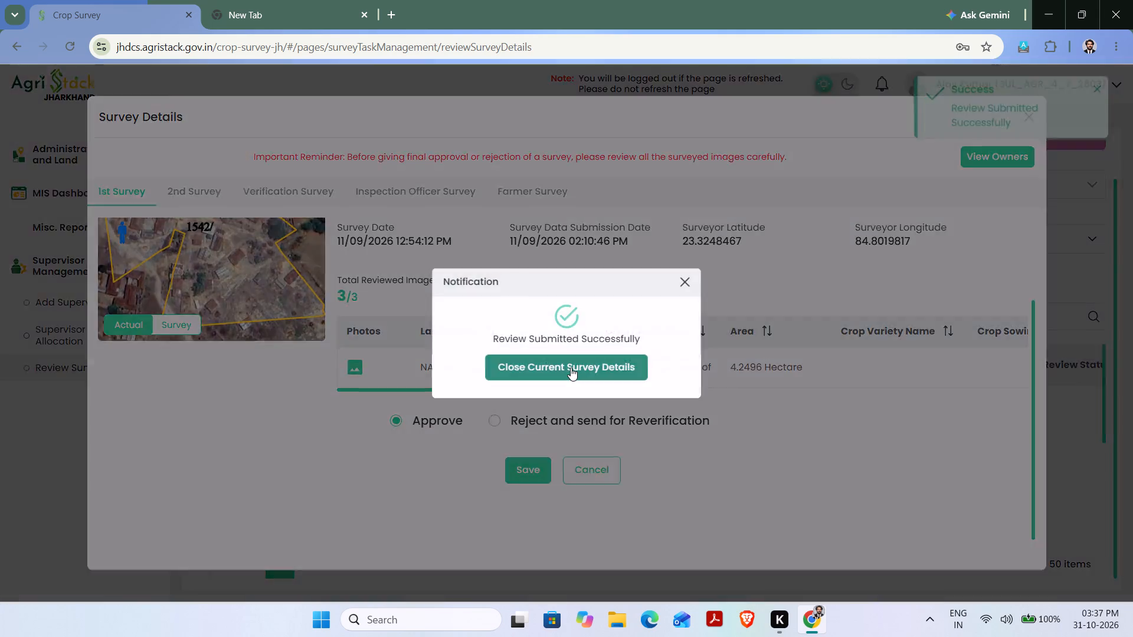
{"action": "left_click", "coordinate": [571, 367]}
Check the review details of survey 1541 and return to the survey list.
{"action": "scroll", "coordinate": [394, 470], "scroll_direction": "down", "scroll_amount": 3}
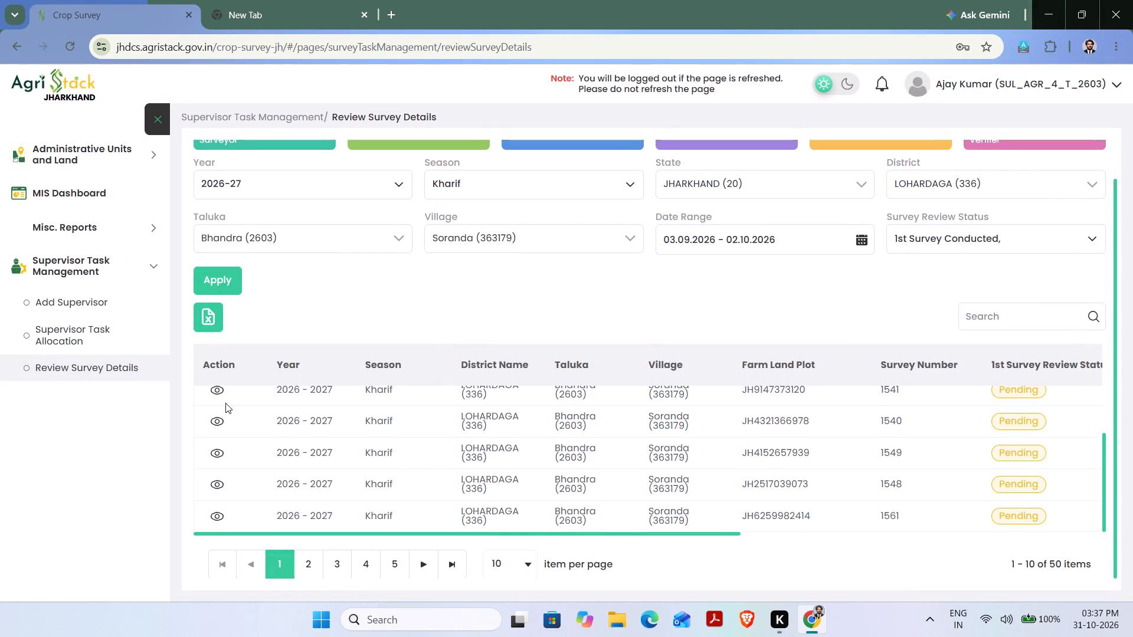
{"action": "left_click", "coordinate": [215, 389]}
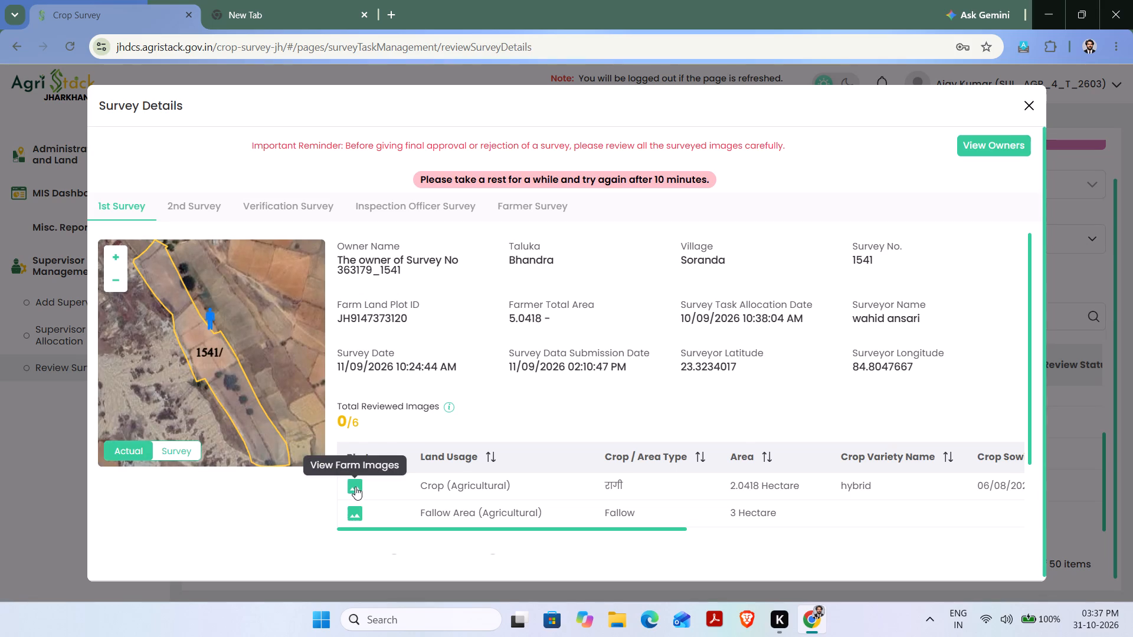
{"action": "left_click", "coordinate": [1032, 99]}
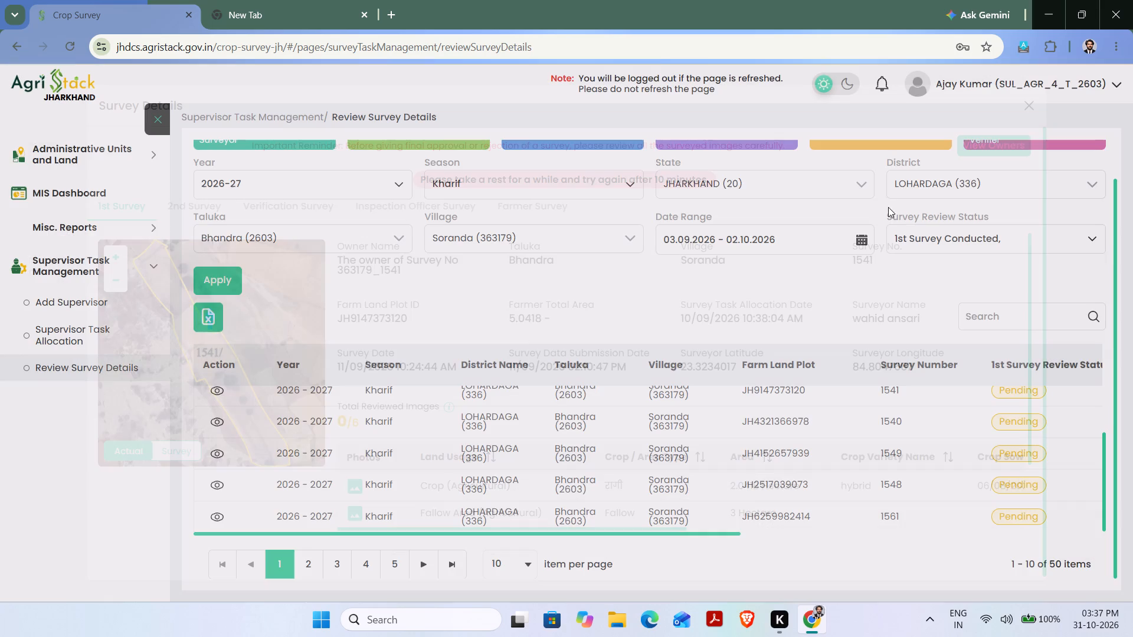
Reapply the current filters to refresh the list of Soranda surveys.
{"action": "left_click", "coordinate": [231, 275]}
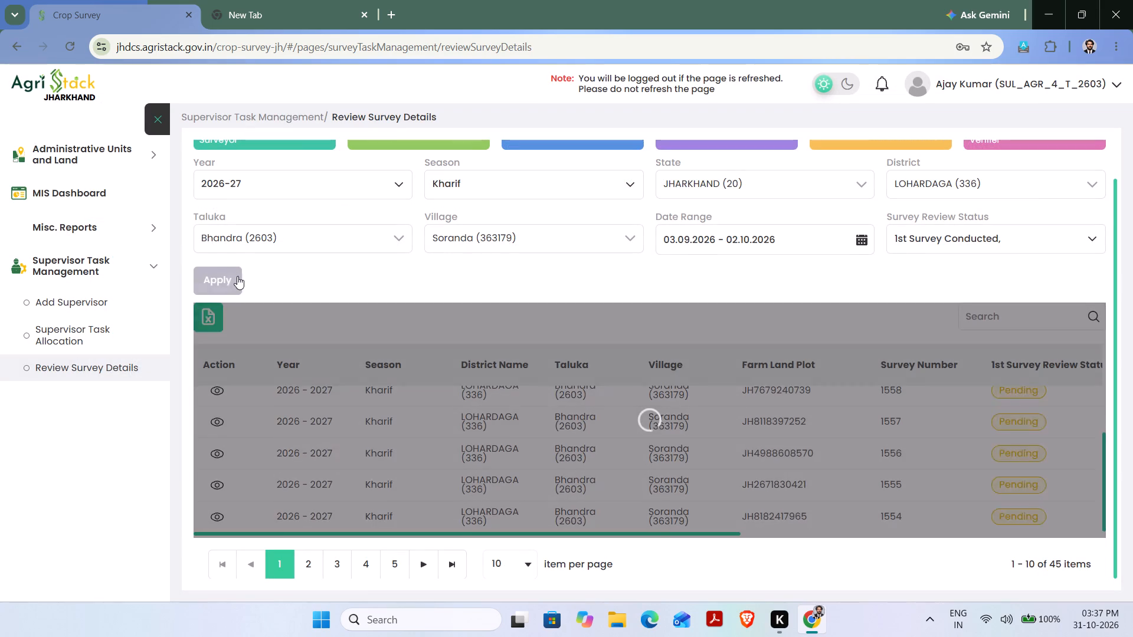
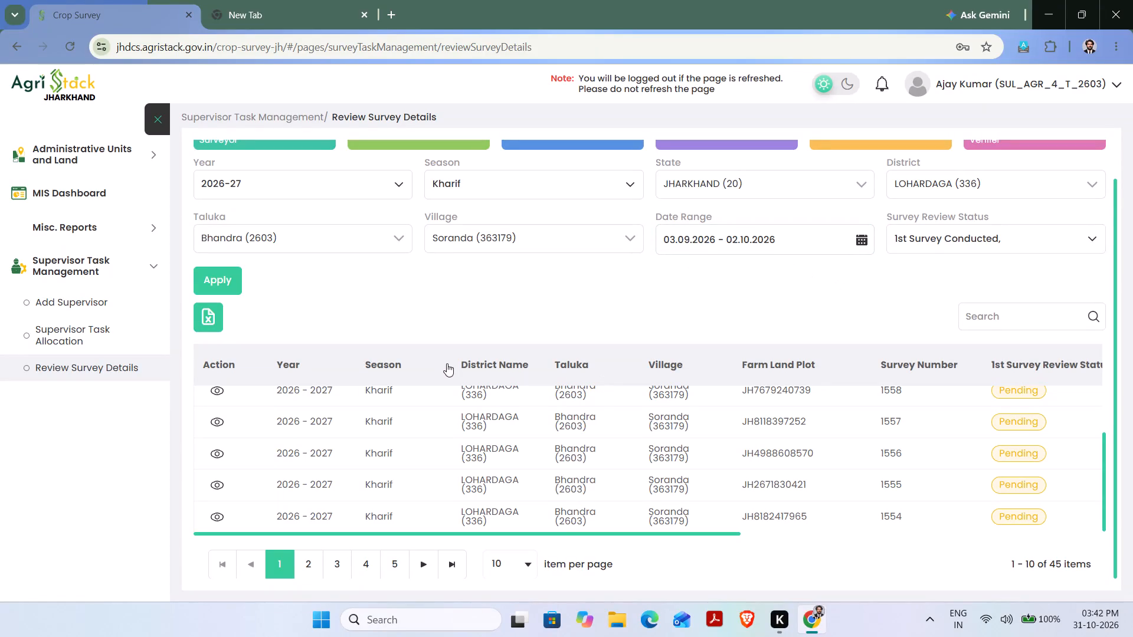
Refresh the Soranda survey list with the current filters, recheck the details of survey 1541 and return to the list.
{"action": "left_click", "coordinate": [228, 281]}
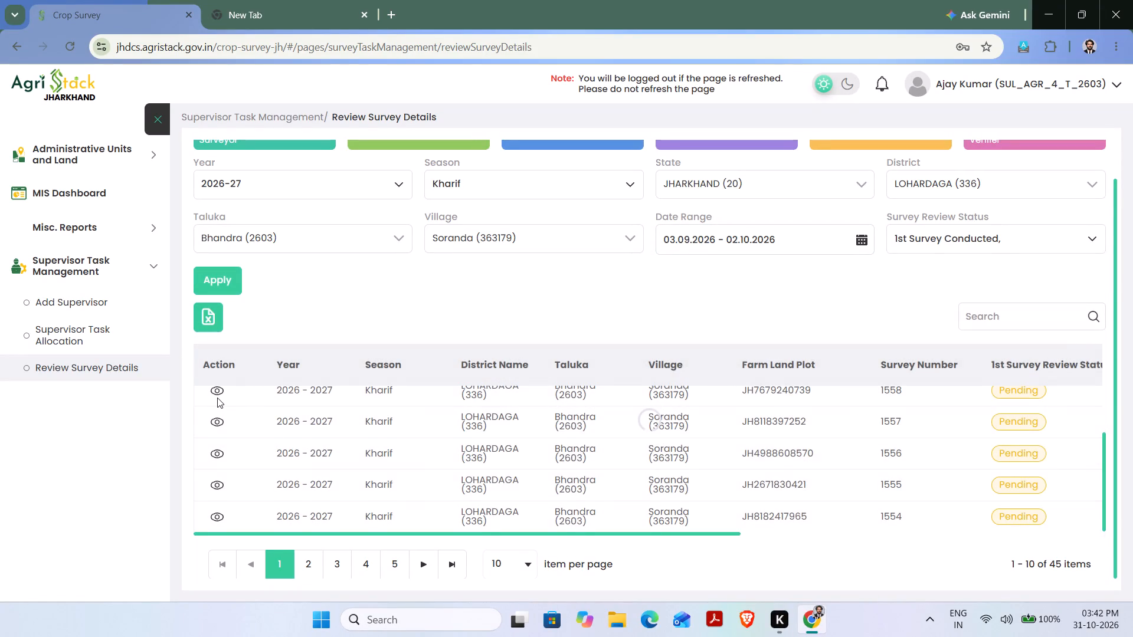
{"action": "scroll", "coordinate": [217, 398], "scroll_direction": "up", "scroll_amount": 6}
{"action": "left_click", "coordinate": [215, 405]}
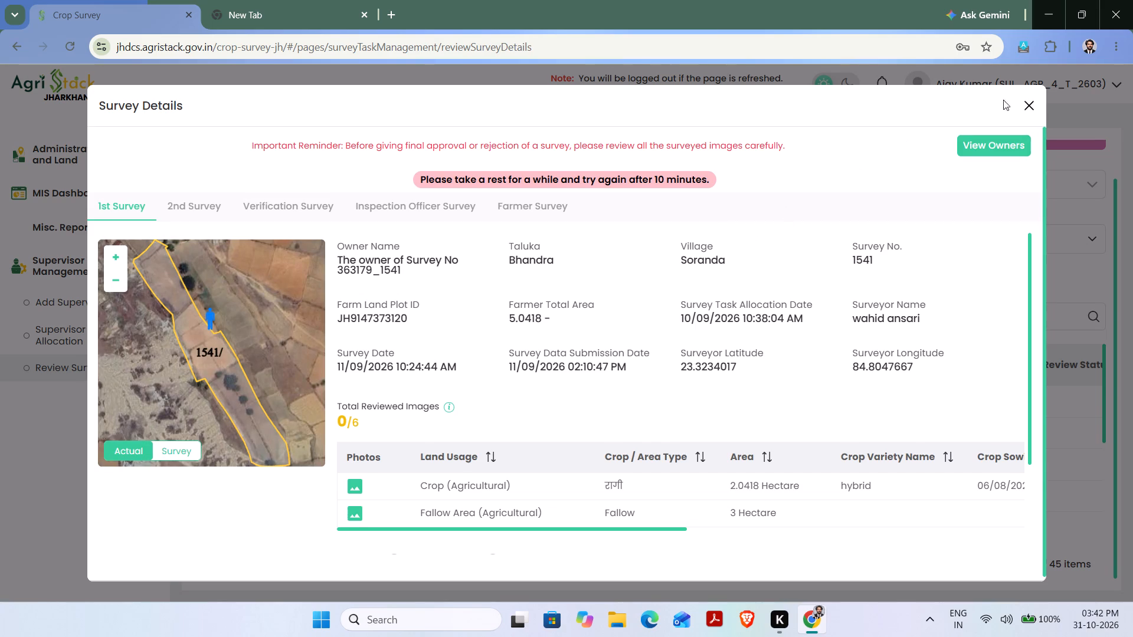
{"action": "left_click", "coordinate": [1033, 102]}
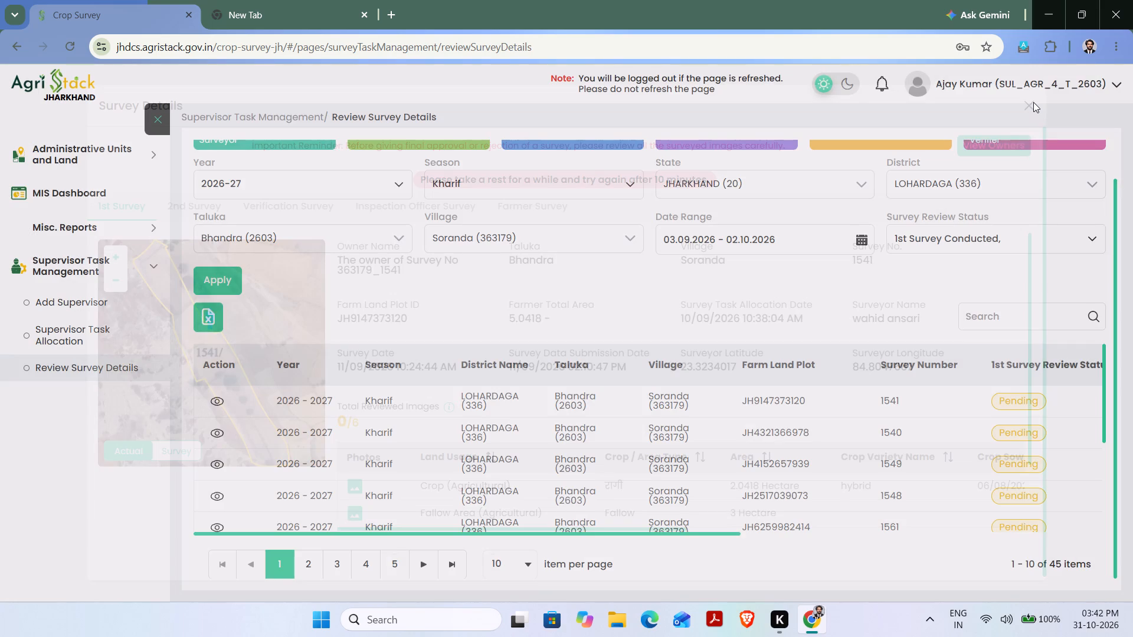
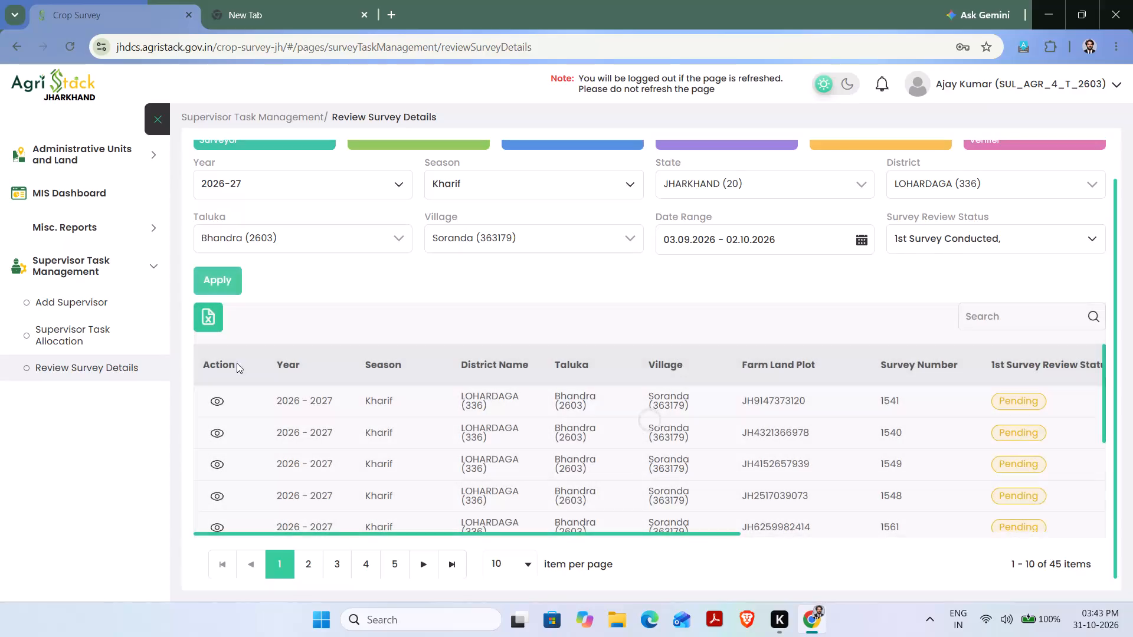
Open the survey details of survey number 1541 in Soranda village to check its first survey.
{"action": "left_click", "coordinate": [218, 395]}
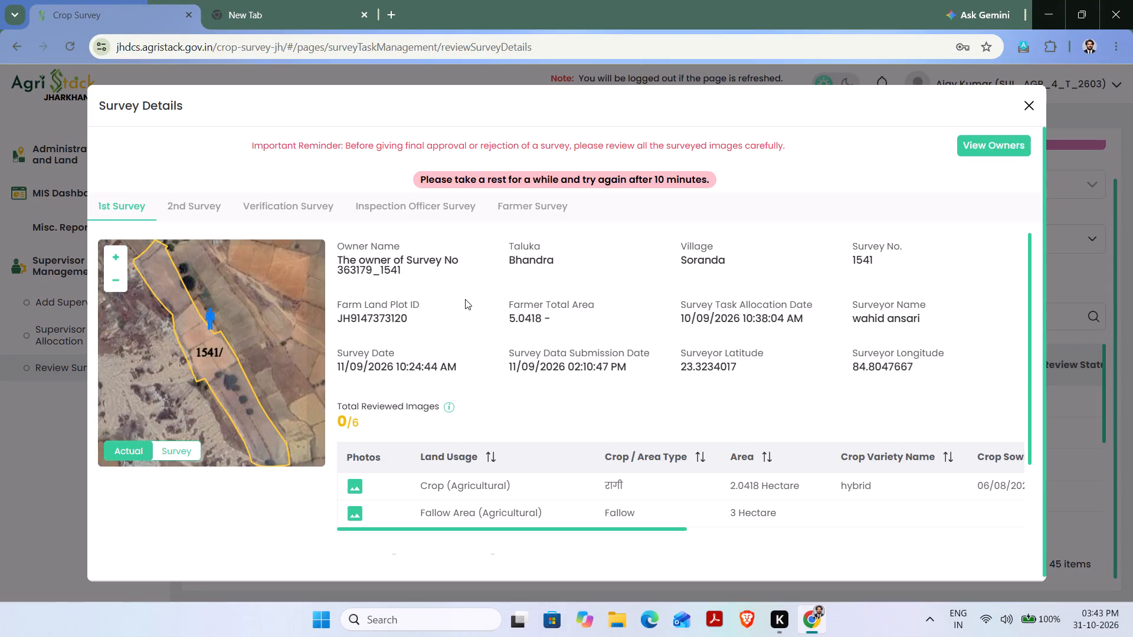
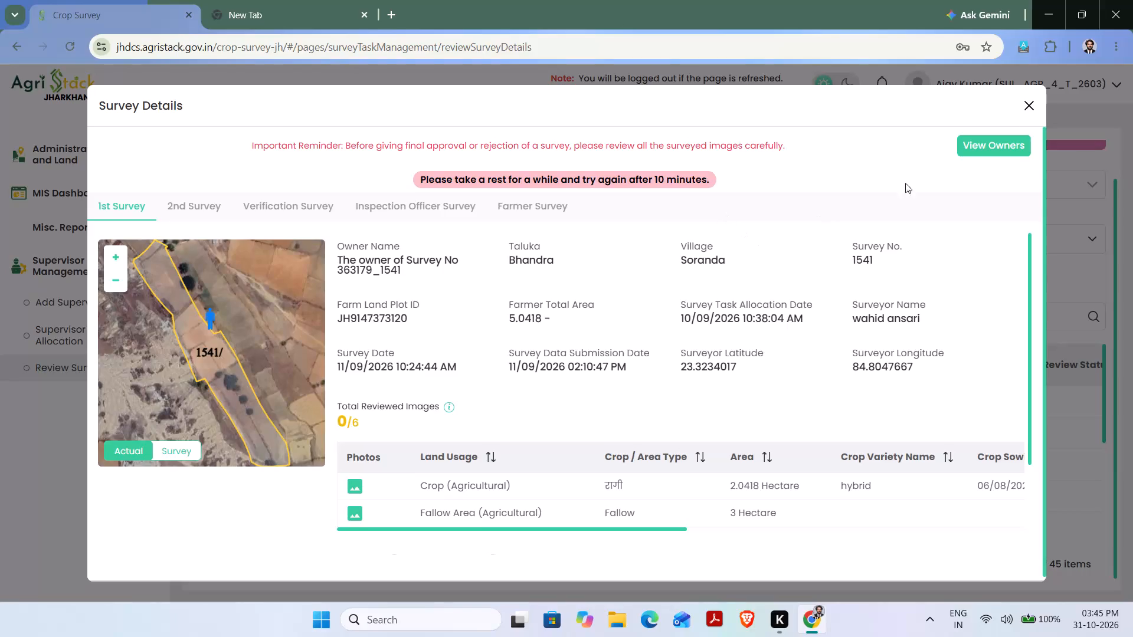
Close the survey details, reapply the current Soranda village filters, and reopen the details of survey number 1541.
{"action": "left_click", "coordinate": [1035, 106]}
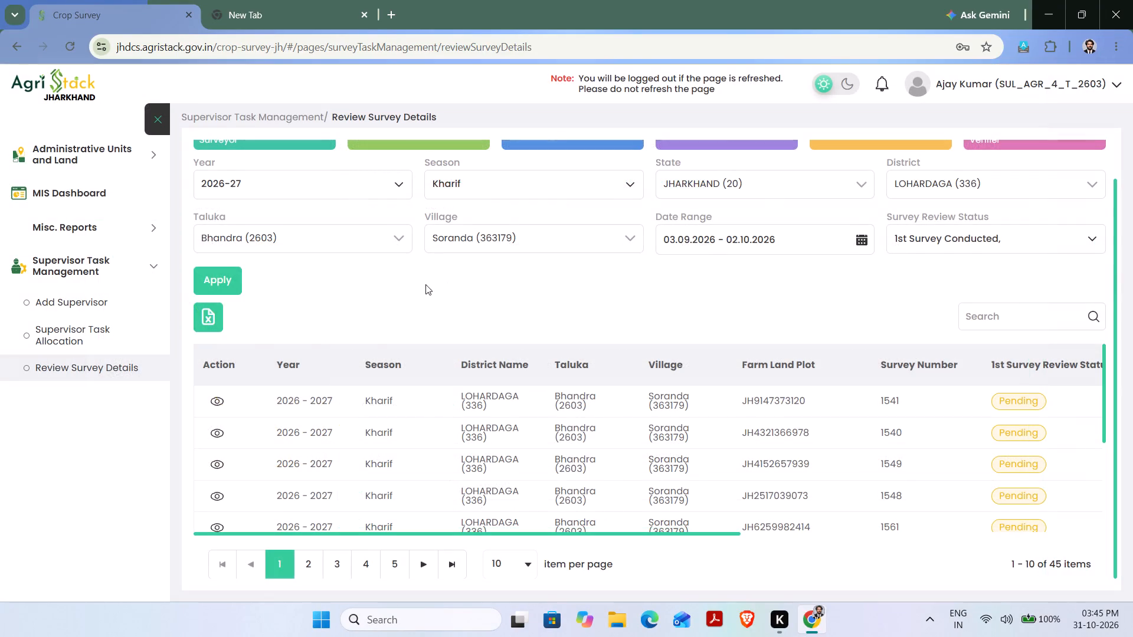
{"action": "left_click", "coordinate": [230, 283]}
{"action": "left_click", "coordinate": [211, 400]}
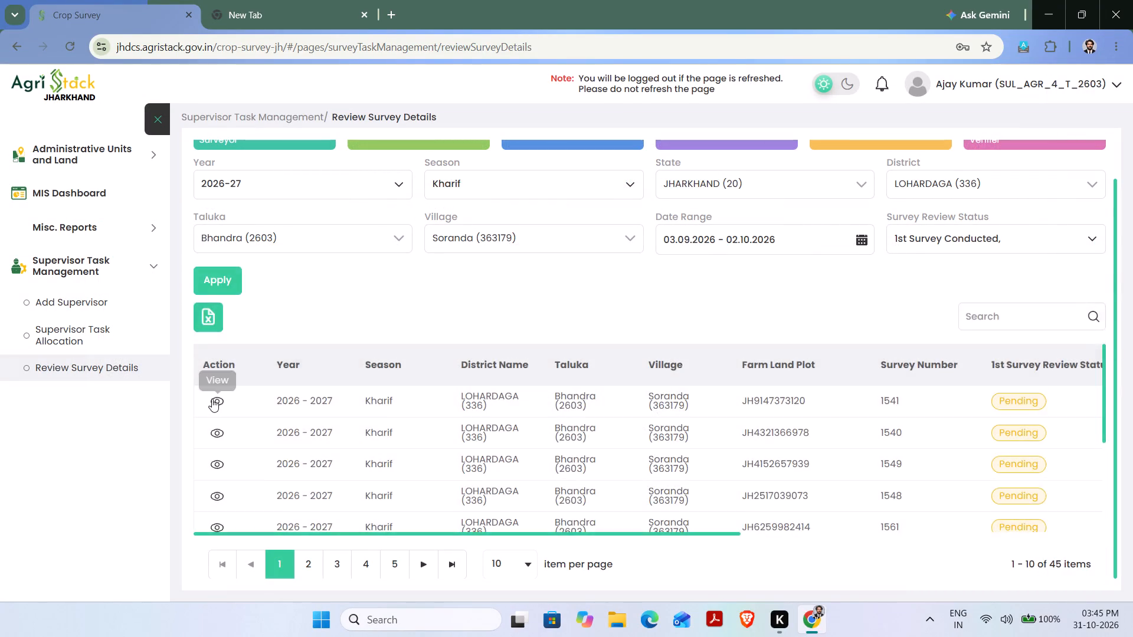
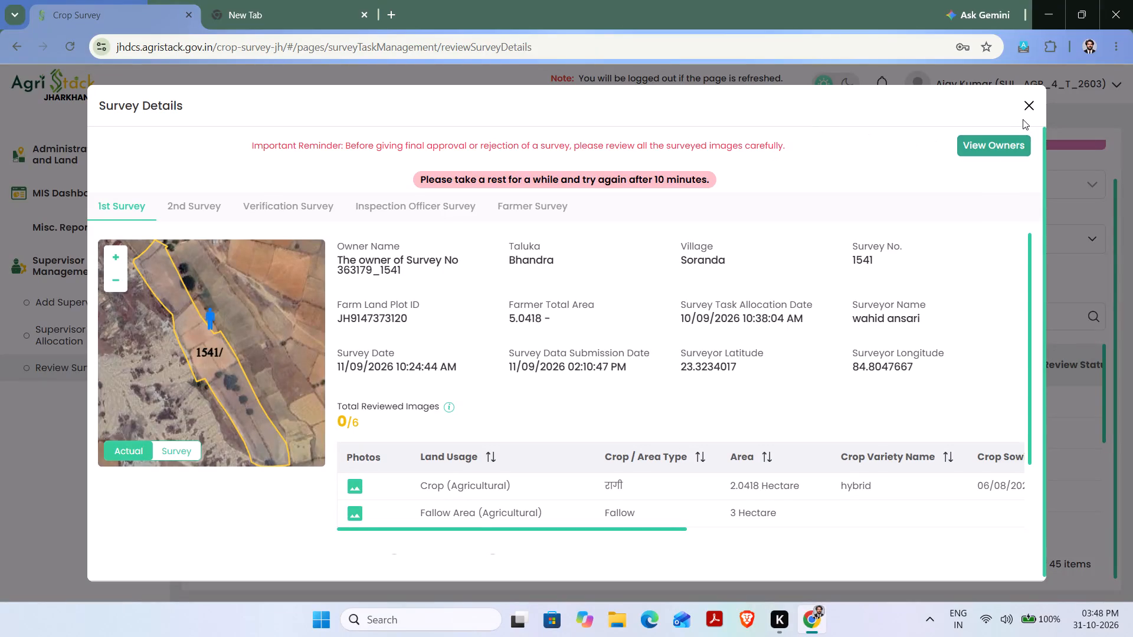
Close the survey details, reapply the current Soranda village filters, and reopen the details of survey number 1541.
{"action": "left_click", "coordinate": [1030, 106]}
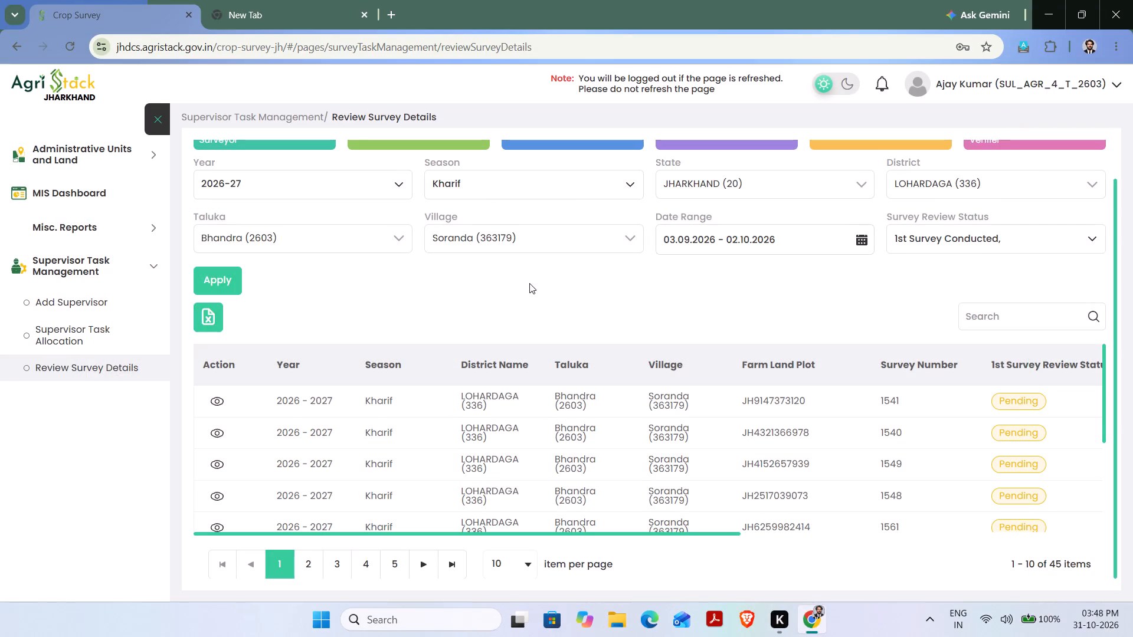
{"action": "left_click", "coordinate": [238, 289]}
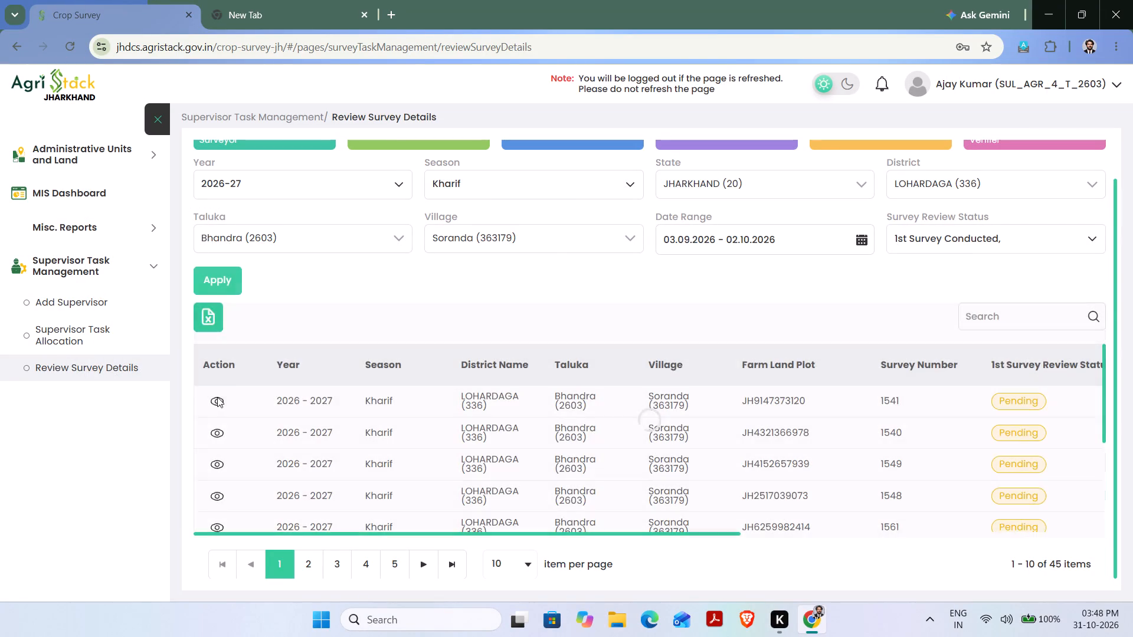
{"action": "left_click", "coordinate": [217, 397]}
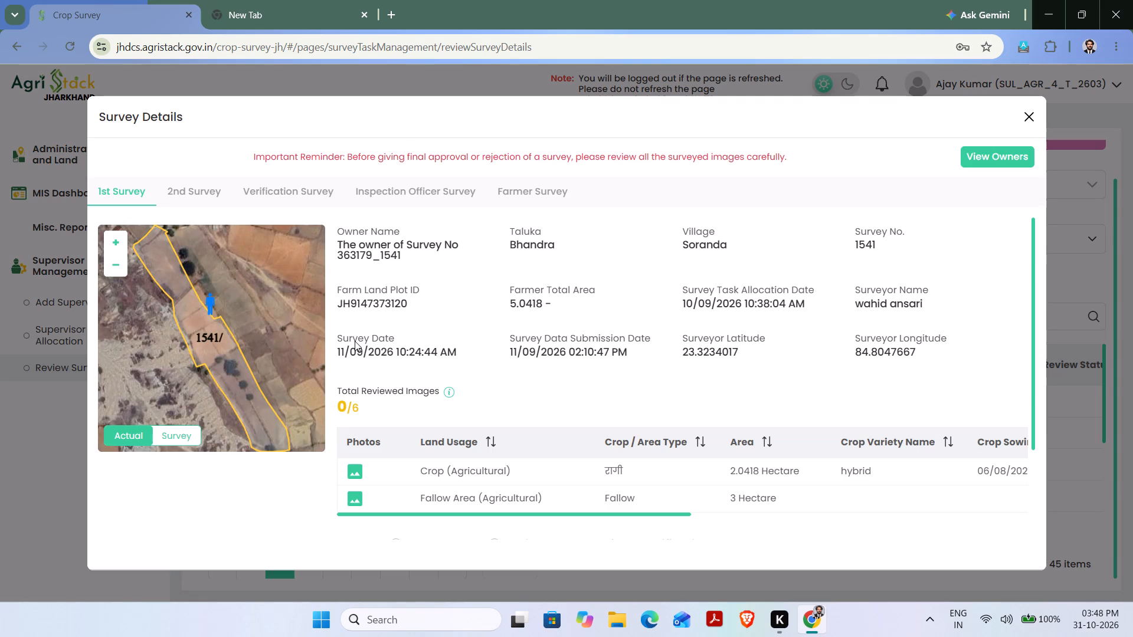
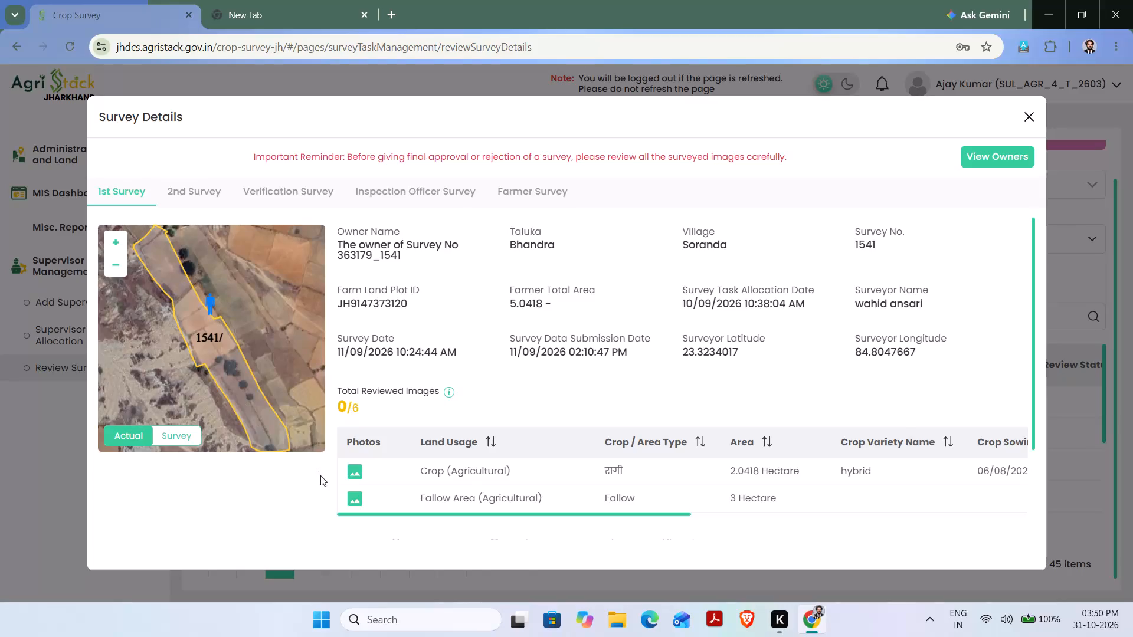
Approve all three farm images of the रागी crop area (2.0418 hectare) in survey 1541 and close the image viewer.
{"action": "left_click", "coordinate": [351, 472]}
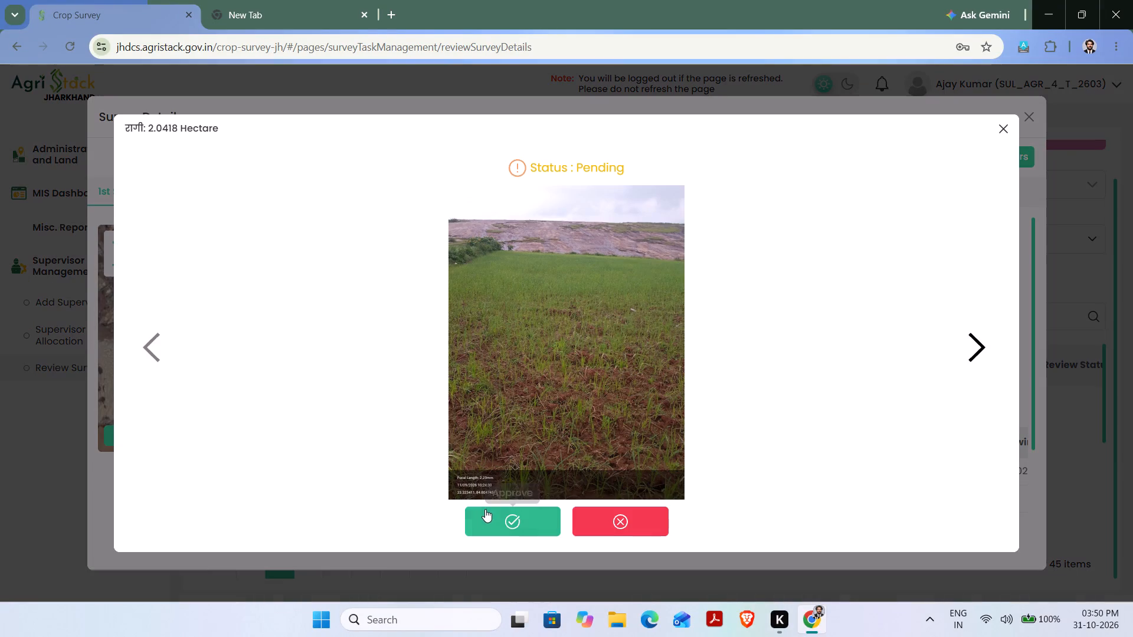
{"action": "left_click", "coordinate": [486, 512]}
{"action": "left_click_drag", "start_coordinate": [555, 446], "coordinate": [447, 471]}
{"action": "left_click", "coordinate": [471, 515]}
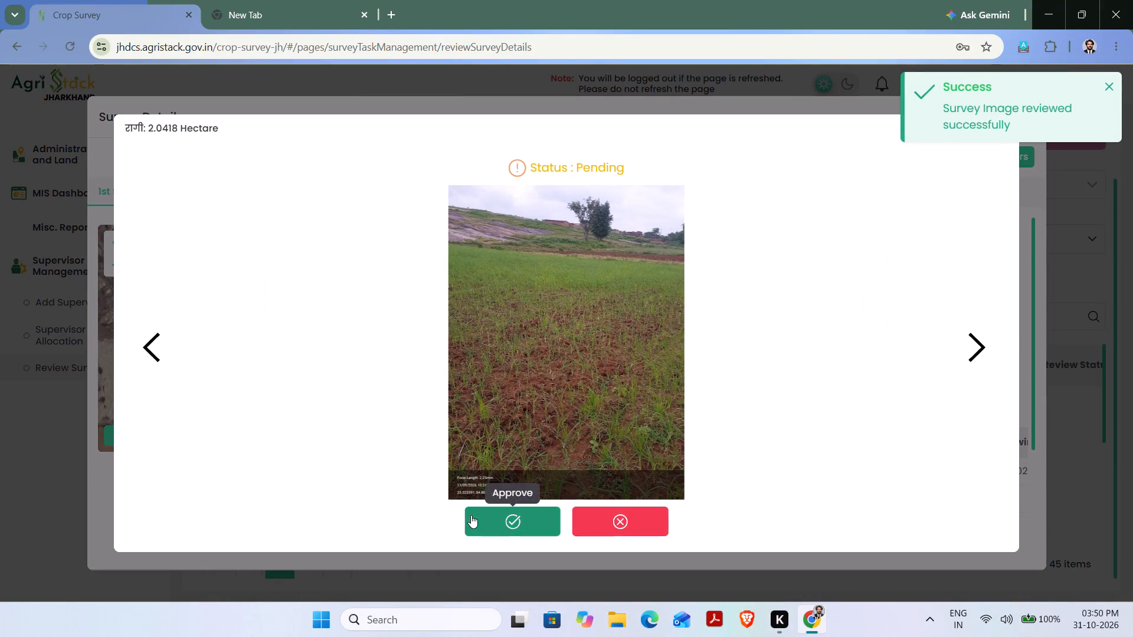
{"action": "left_click_drag", "start_coordinate": [531, 445], "coordinate": [484, 459]}
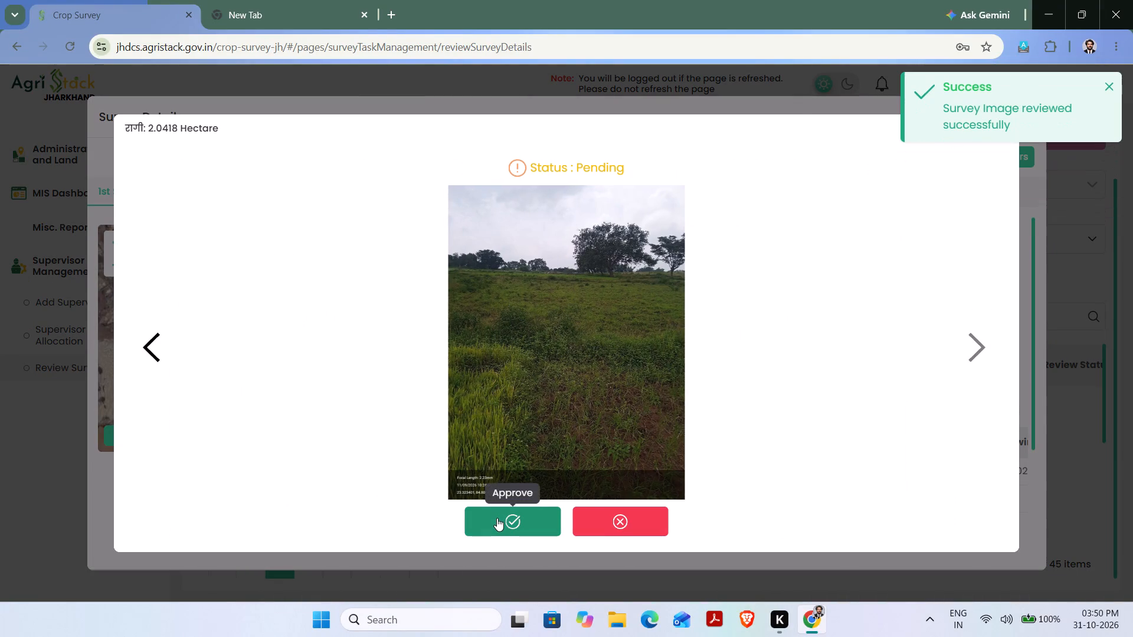
{"action": "left_click", "coordinate": [497, 518]}
{"action": "left_click_drag", "start_coordinate": [513, 442], "coordinate": [506, 444]}
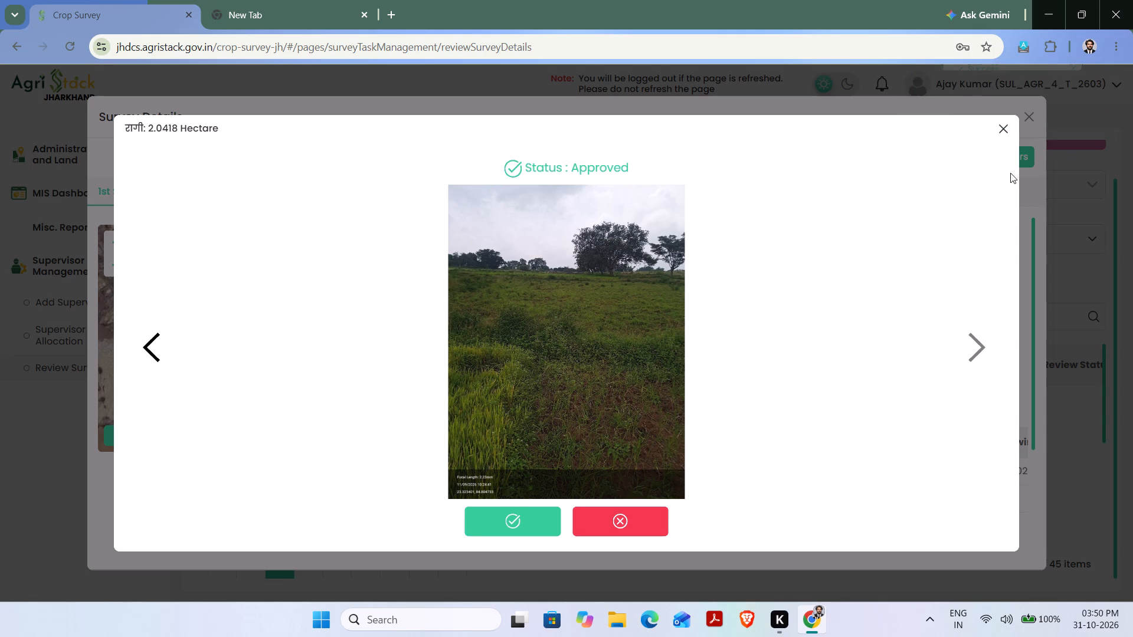
{"action": "left_click", "coordinate": [1003, 123]}
Approve all three farm images of the 3 hectare Fallow area in survey 1541 and close the image viewer.
{"action": "scroll", "coordinate": [661, 396], "scroll_direction": "down", "scroll_amount": 1}
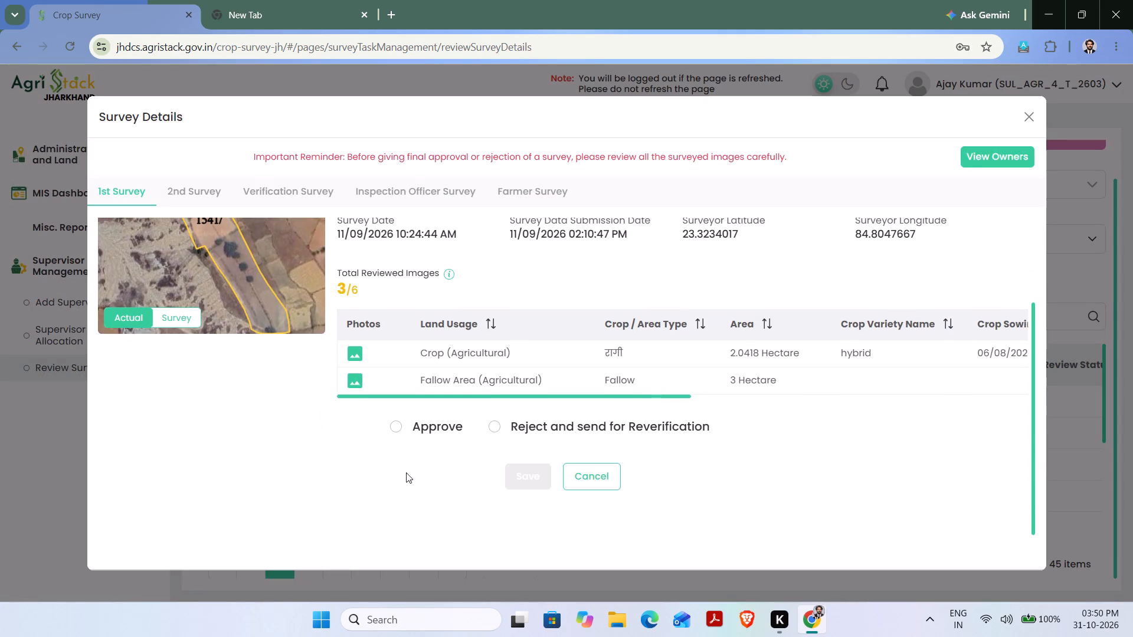
{"action": "left_click", "coordinate": [357, 383]}
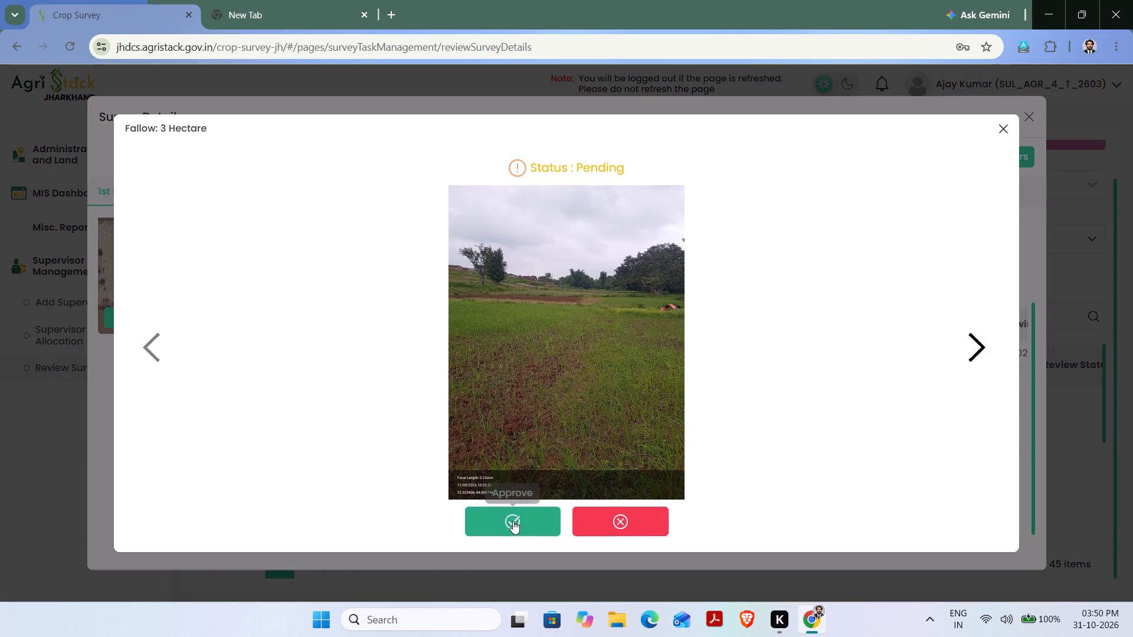
{"action": "left_click", "coordinate": [513, 521]}
{"action": "left_click_drag", "start_coordinate": [600, 441], "coordinate": [551, 449]}
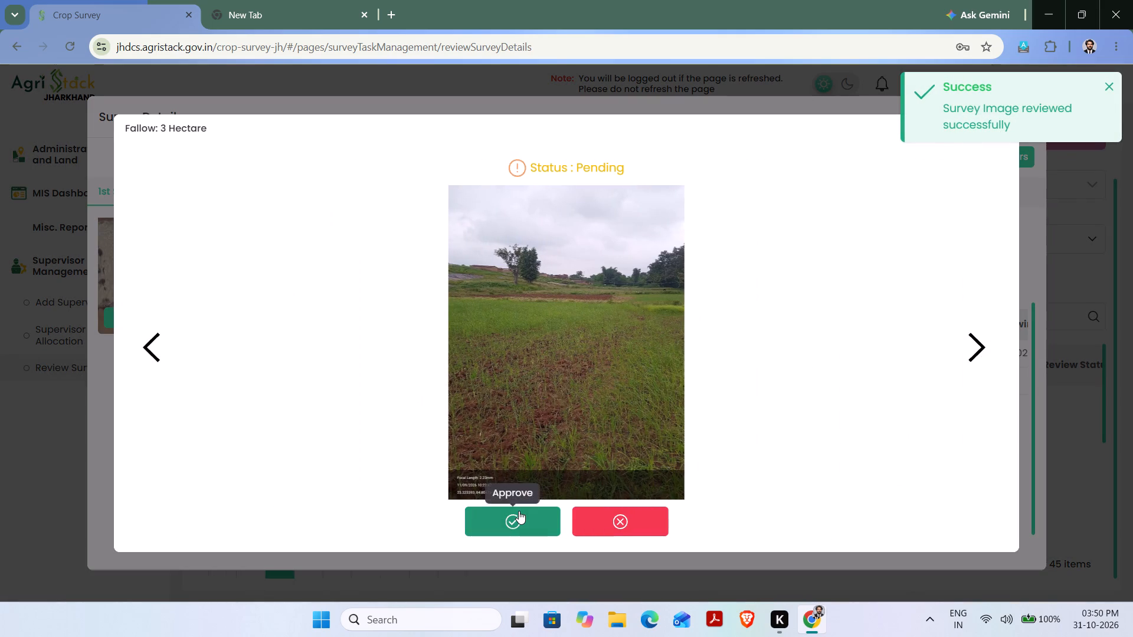
{"action": "left_click", "coordinate": [519, 511]}
{"action": "left_click_drag", "start_coordinate": [588, 440], "coordinate": [511, 471]}
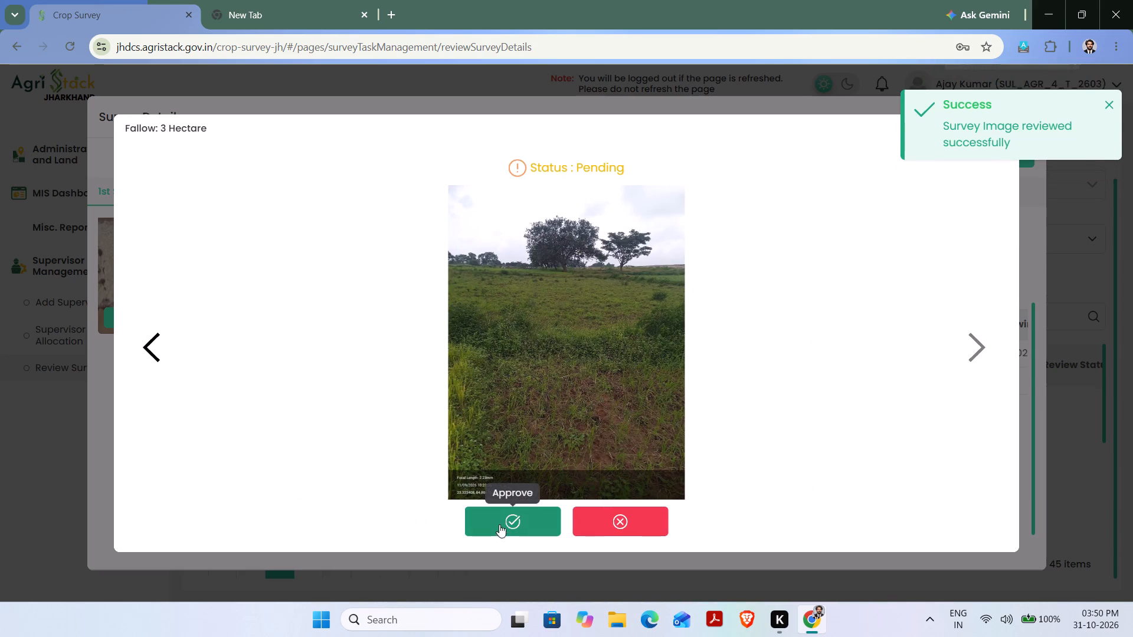
{"action": "left_click", "coordinate": [499, 523]}
{"action": "left_click_drag", "start_coordinate": [578, 440], "coordinate": [550, 447]}
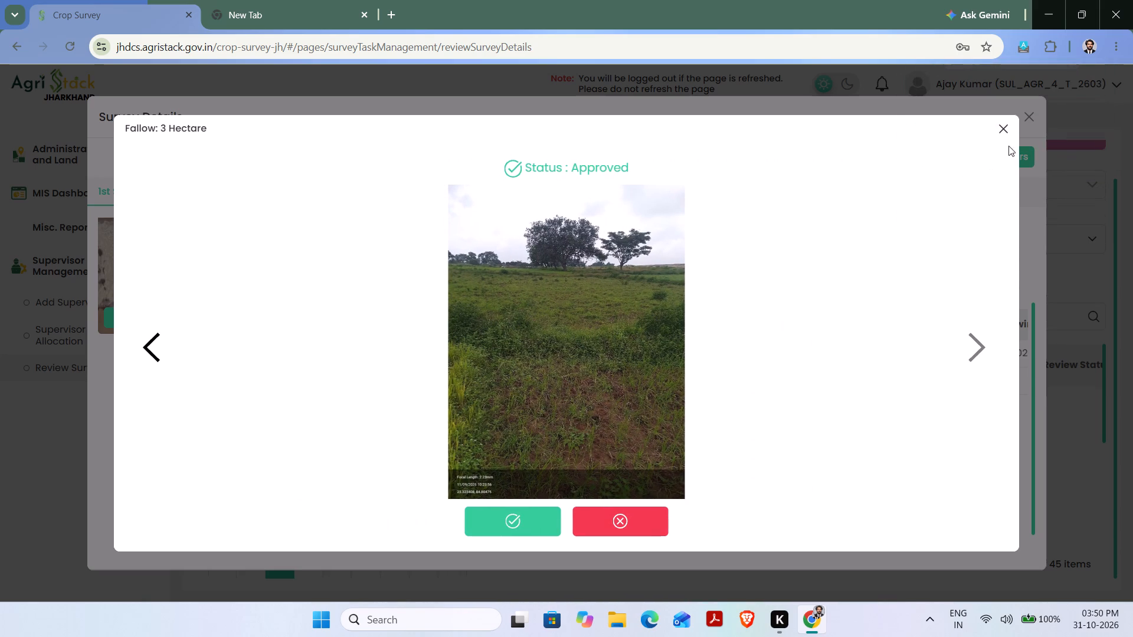
{"action": "left_click", "coordinate": [1007, 132]}
Mark survey 1541 as approved, save the review, and close its survey details.
{"action": "scroll", "coordinate": [553, 448], "scroll_direction": "down", "scroll_amount": 1}
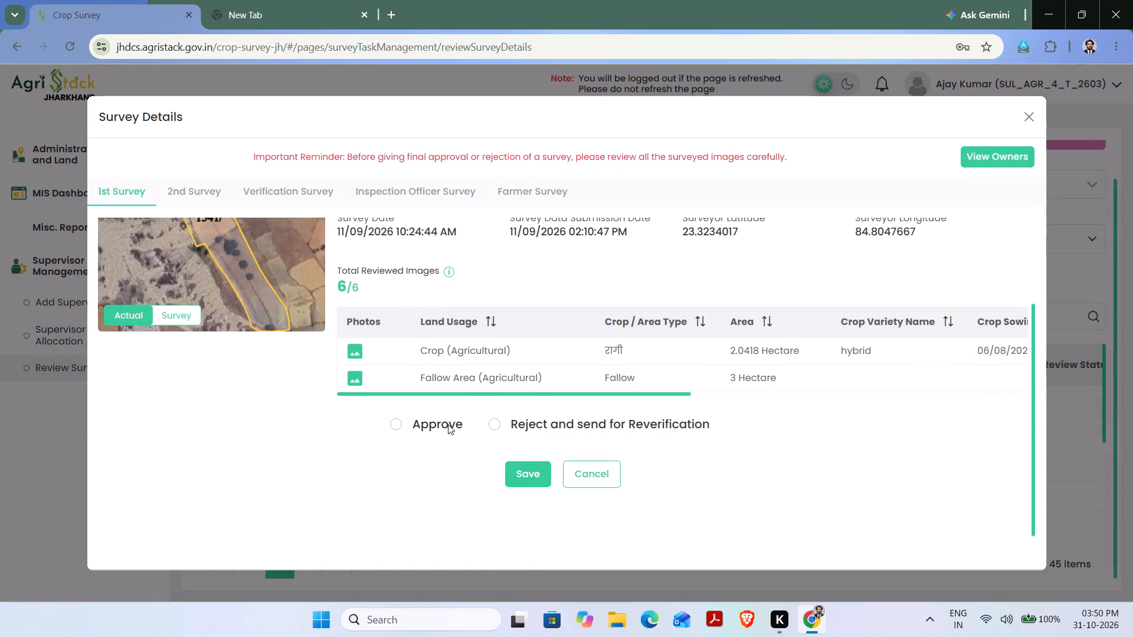
{"action": "left_click", "coordinate": [443, 423]}
{"action": "left_click", "coordinate": [516, 469]}
{"action": "left_click", "coordinate": [592, 372]}
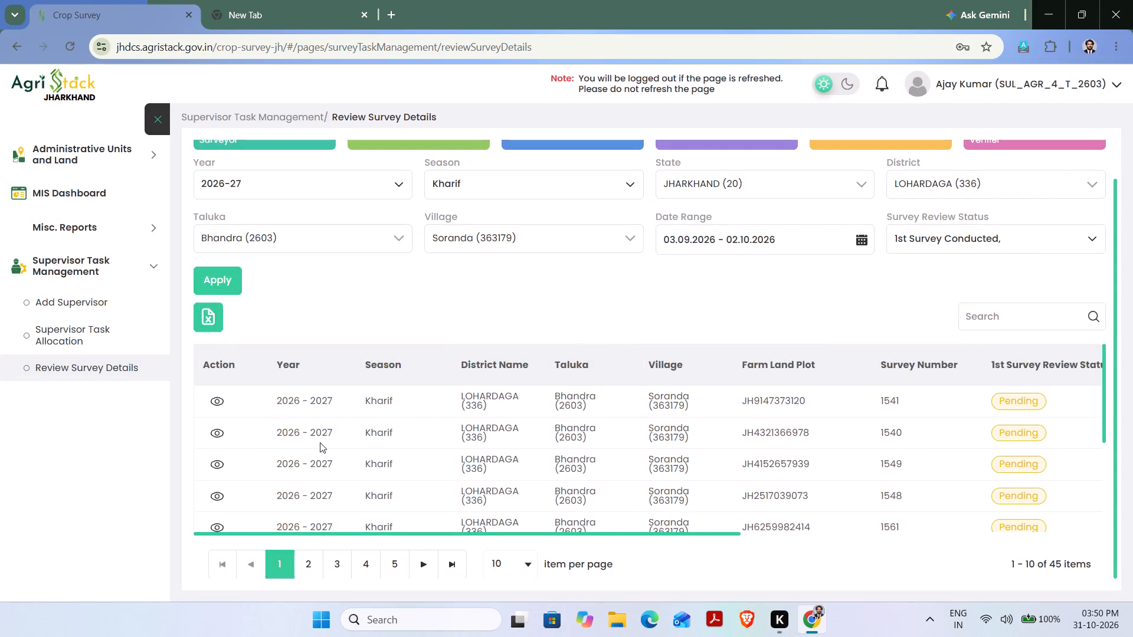
Open survey number 1540, approve all three farm images of its चावल crop area, and close the image viewer.
{"action": "left_click", "coordinate": [217, 428]}
{"action": "left_click", "coordinate": [354, 471]}
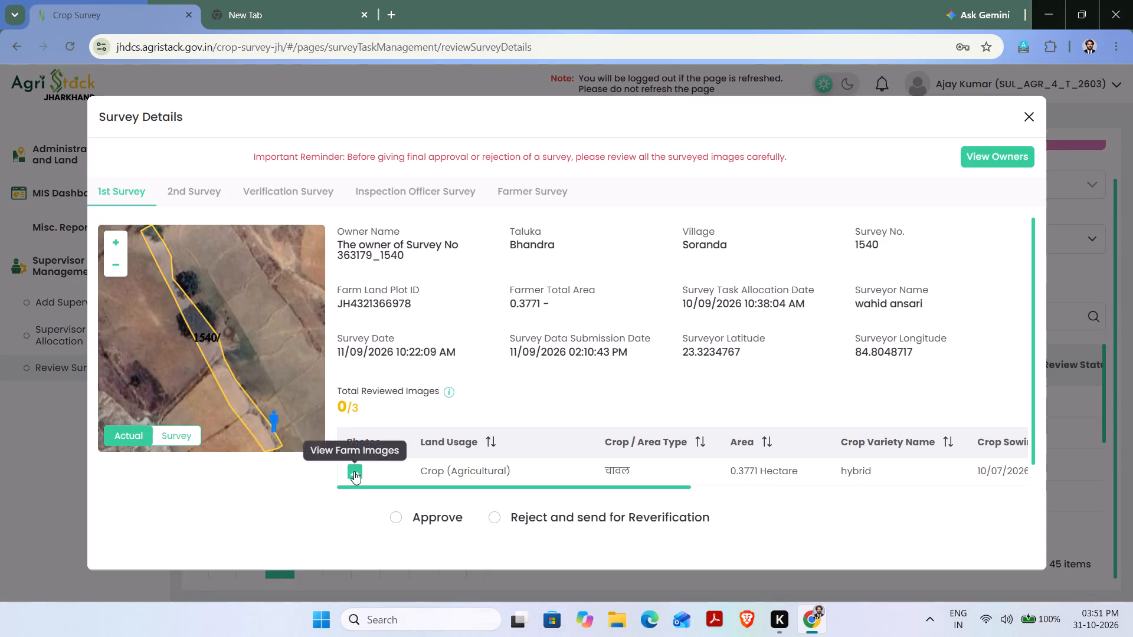
{"action": "left_click", "coordinate": [502, 526]}
{"action": "left_click_drag", "start_coordinate": [595, 443], "coordinate": [496, 462]}
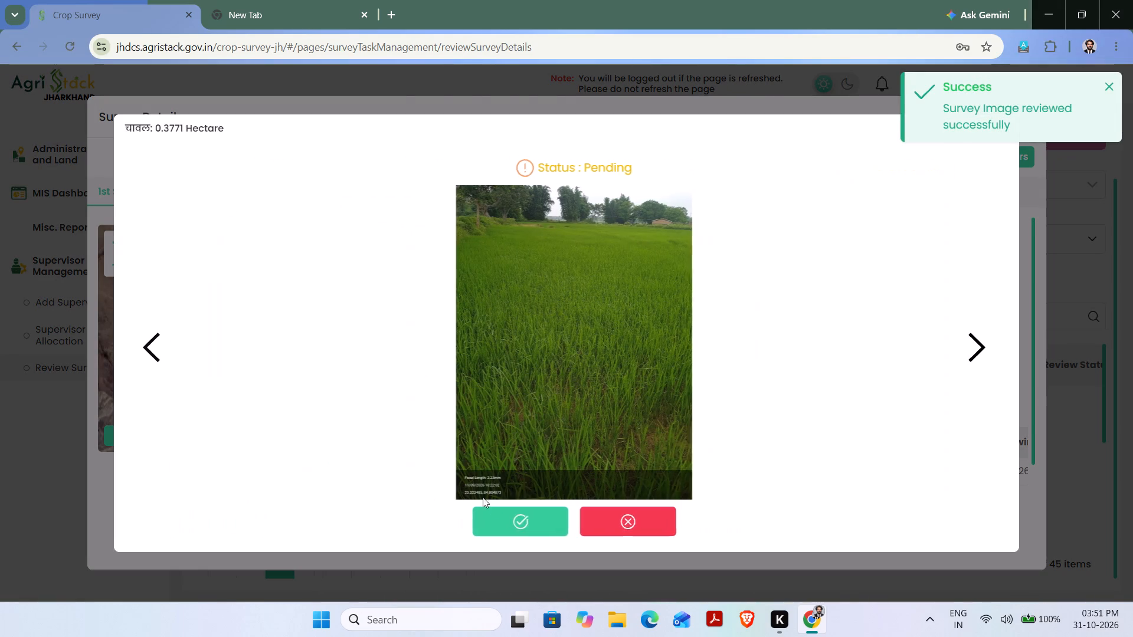
{"action": "left_click", "coordinate": [490, 514]}
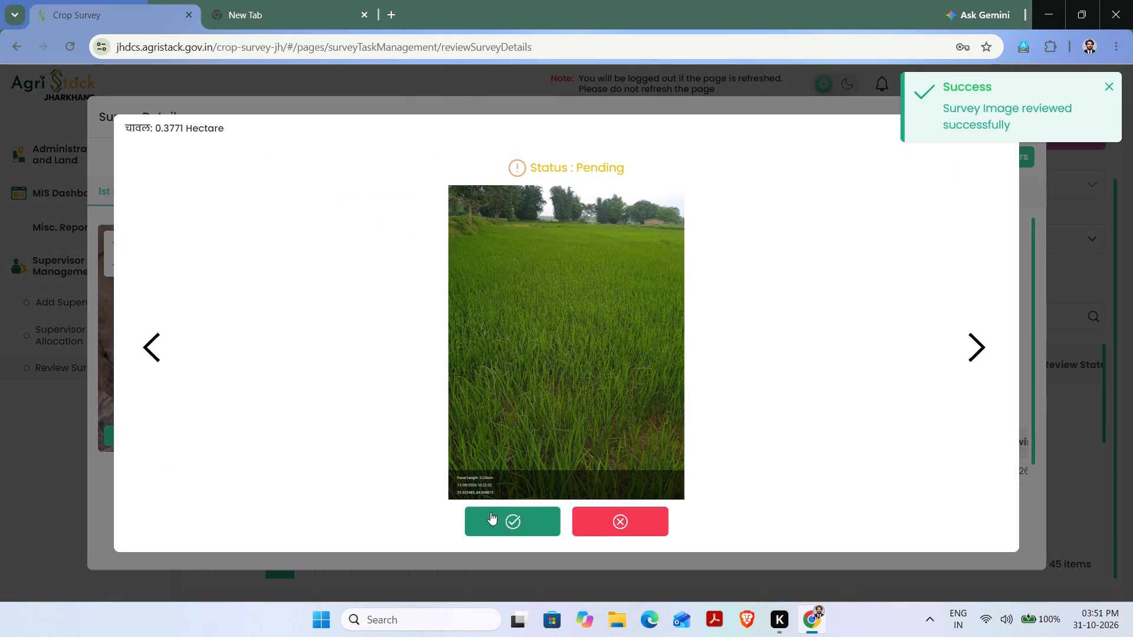
{"action": "left_click_drag", "start_coordinate": [562, 424], "coordinate": [520, 432]}
{"action": "left_click", "coordinate": [500, 510]}
{"action": "left_click_drag", "start_coordinate": [579, 415], "coordinate": [562, 416]}
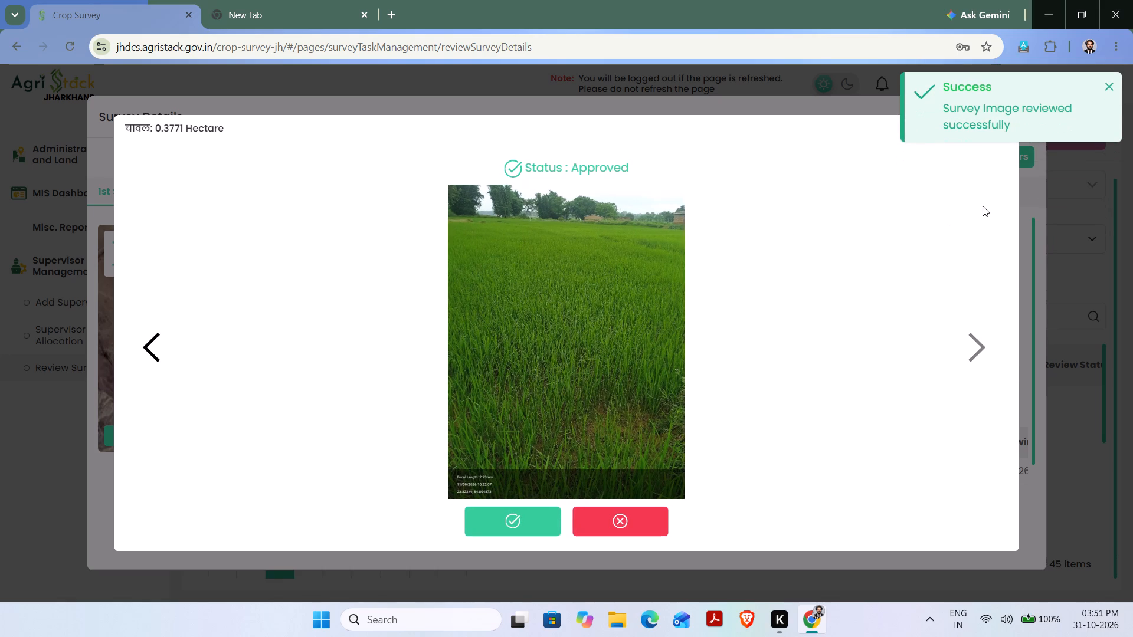
{"action": "left_click", "coordinate": [1002, 125]}
Mark survey 1540 as approved, save the review, and close its survey details.
{"action": "scroll", "coordinate": [683, 383], "scroll_direction": "down", "scroll_amount": 1}
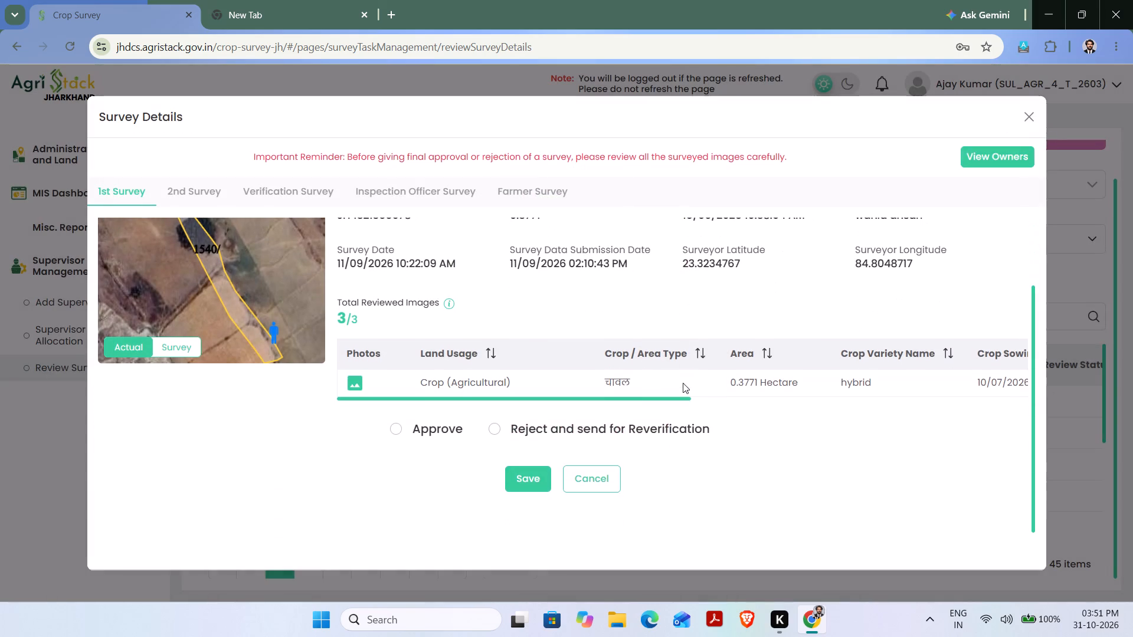
{"action": "left_click", "coordinate": [425, 418]}
{"action": "left_click", "coordinate": [510, 464]}
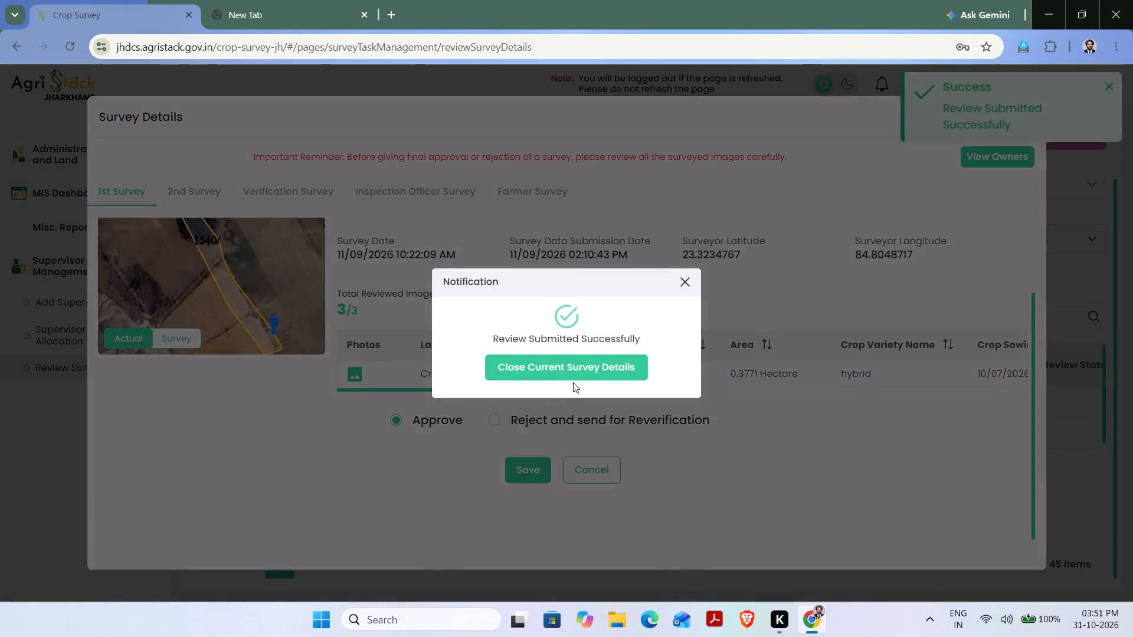
{"action": "left_click", "coordinate": [570, 366]}
Open survey number 1549, approve all three images of its House area, and close the image viewer.
{"action": "left_click", "coordinate": [222, 468]}
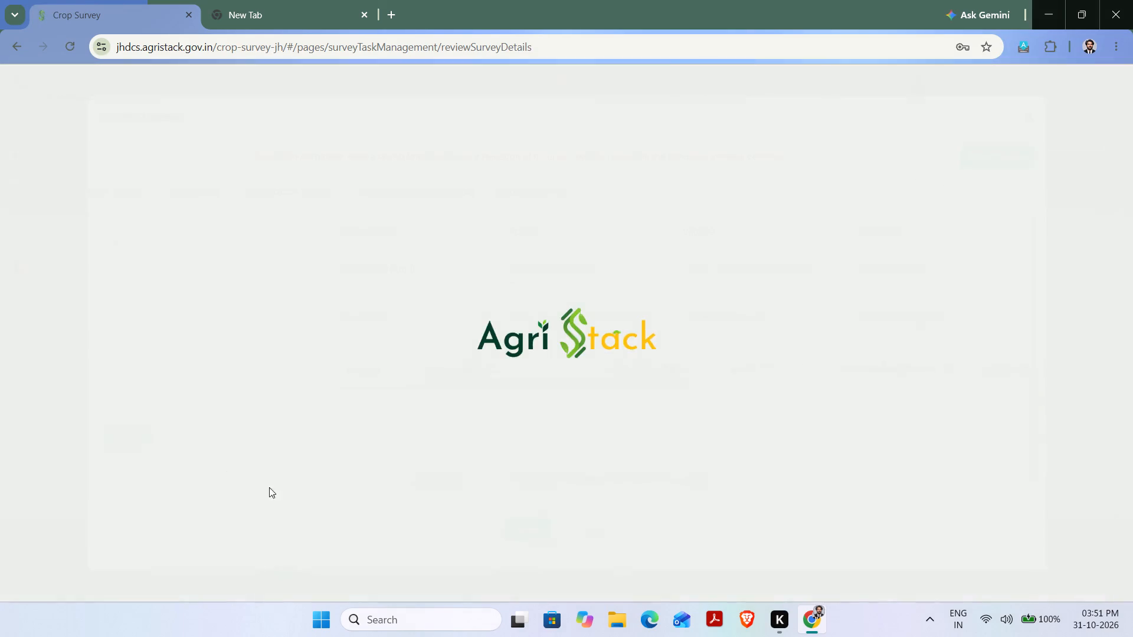
{"action": "left_click", "coordinate": [352, 468]}
{"action": "left_click", "coordinate": [506, 519]}
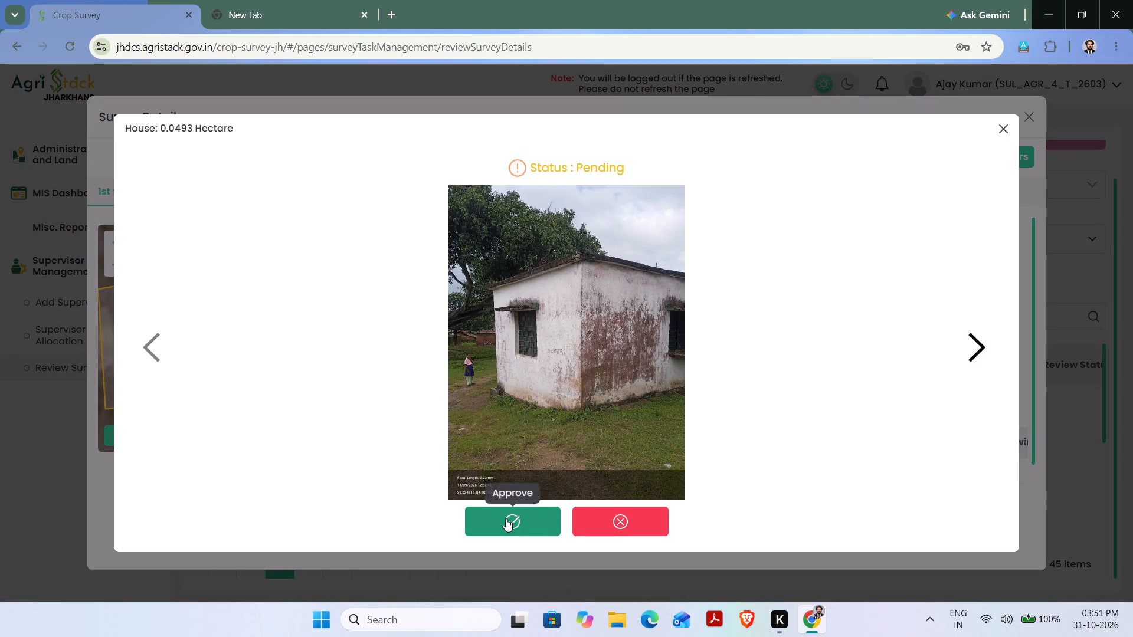
{"action": "left_click_drag", "start_coordinate": [575, 462], "coordinate": [497, 482]}
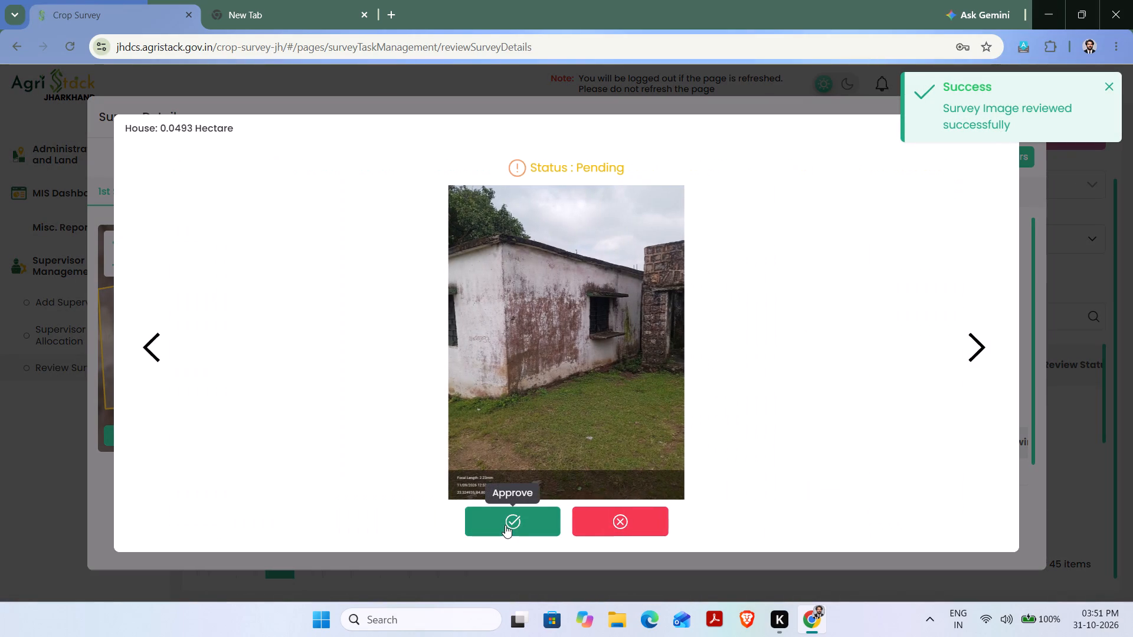
{"action": "left_click", "coordinate": [505, 525]}
{"action": "left_click_drag", "start_coordinate": [563, 454], "coordinate": [499, 469]}
{"action": "left_click", "coordinate": [505, 520]}
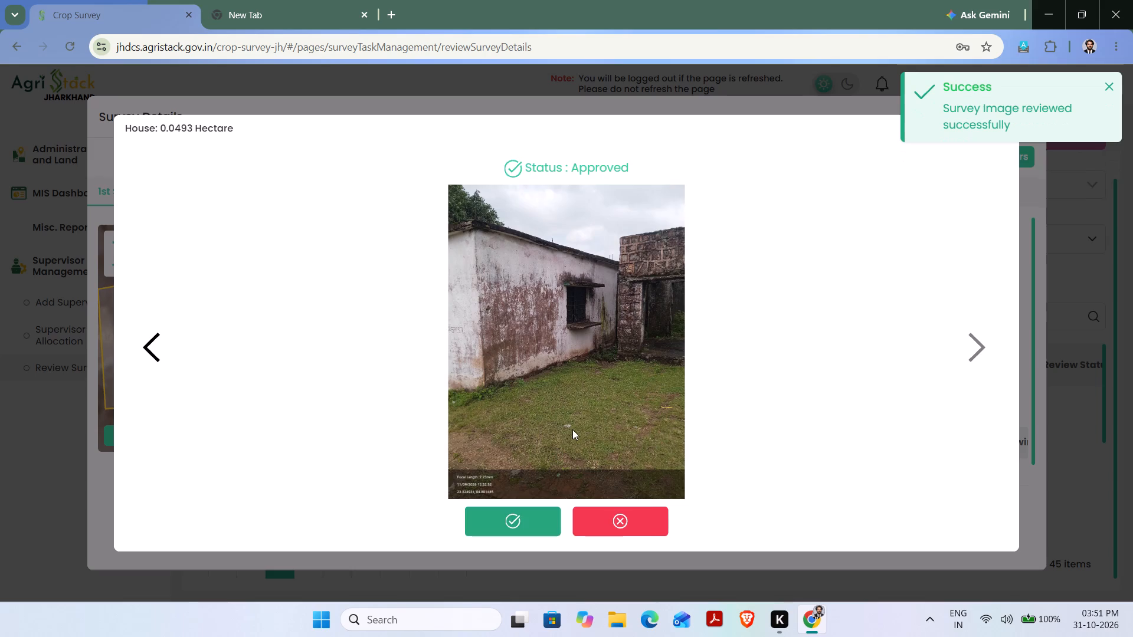
{"action": "left_click_drag", "start_coordinate": [572, 427], "coordinate": [556, 429]}
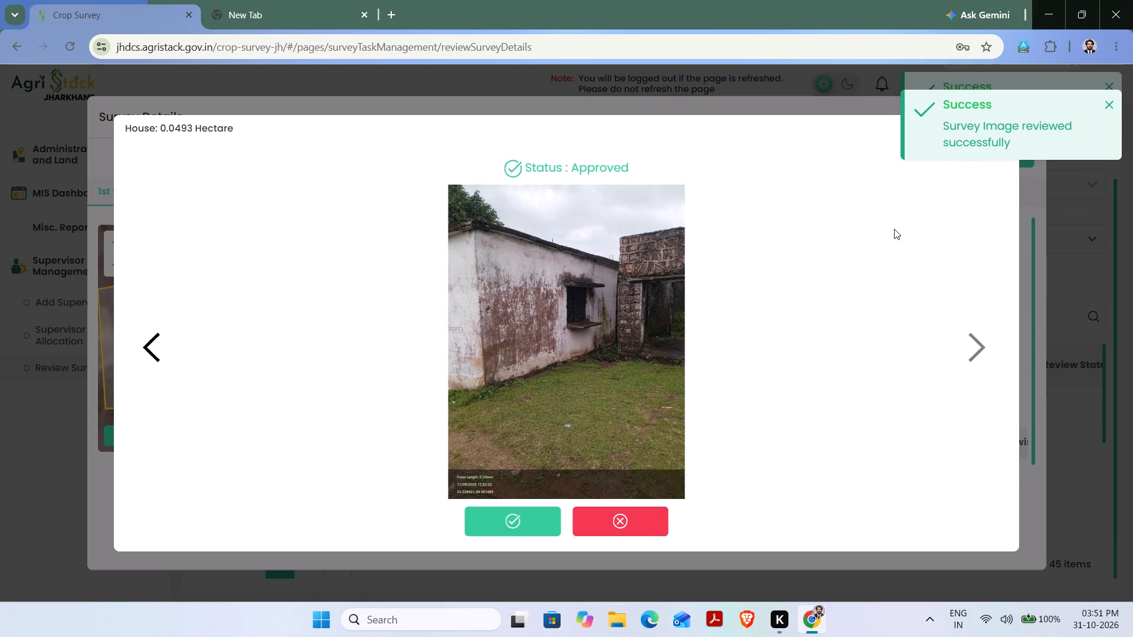
{"action": "left_click", "coordinate": [1003, 130]}
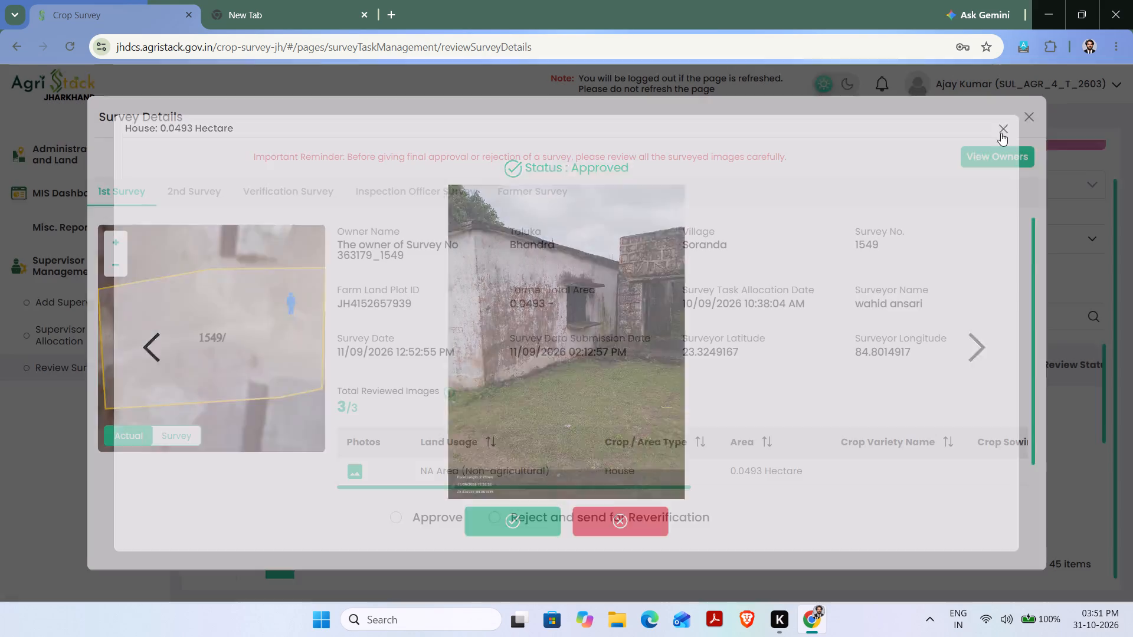
Mark survey 1549 as approved, save the review, and close its survey details.
{"action": "scroll", "coordinate": [605, 389], "scroll_direction": "down", "scroll_amount": 1}
{"action": "left_click", "coordinate": [427, 435]}
{"action": "left_click", "coordinate": [522, 475]}
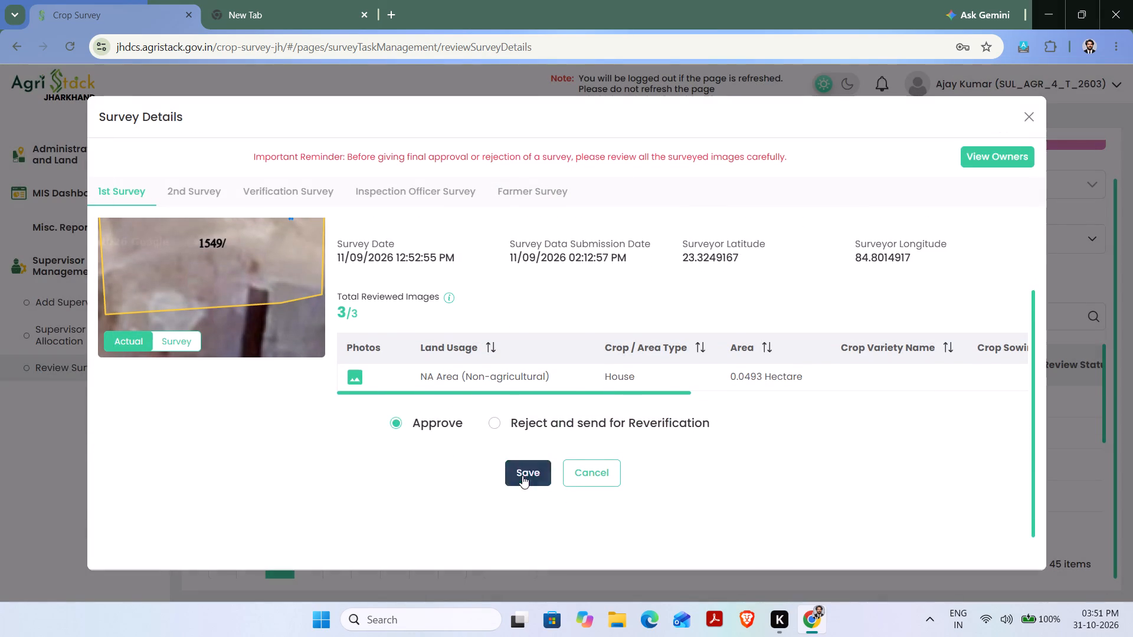
{"action": "left_click", "coordinate": [597, 366]}
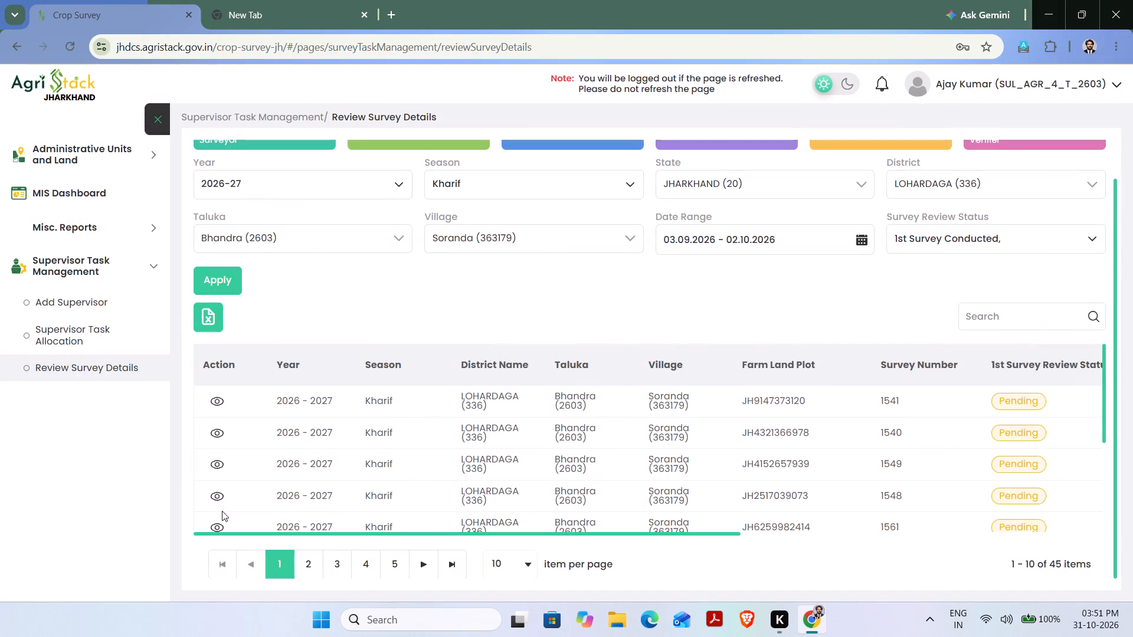
Open survey number 1548, approve all three images of its House area, and close the image viewer.
{"action": "left_click", "coordinate": [221, 504]}
{"action": "left_click", "coordinate": [220, 500]}
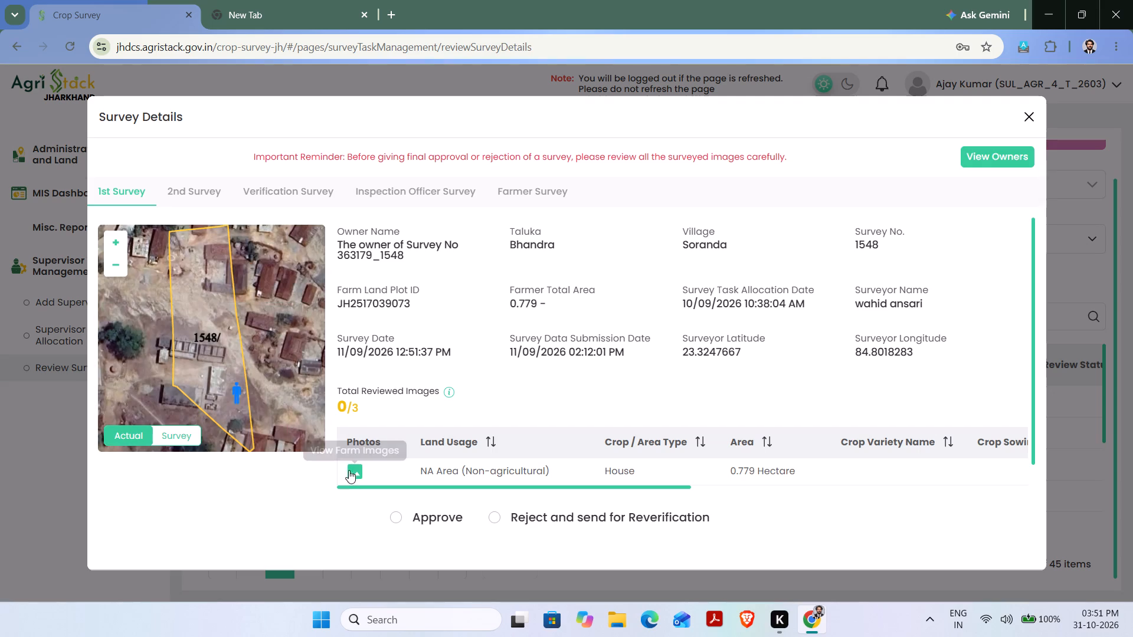
{"action": "left_click", "coordinate": [349, 468]}
{"action": "left_click", "coordinate": [513, 518]}
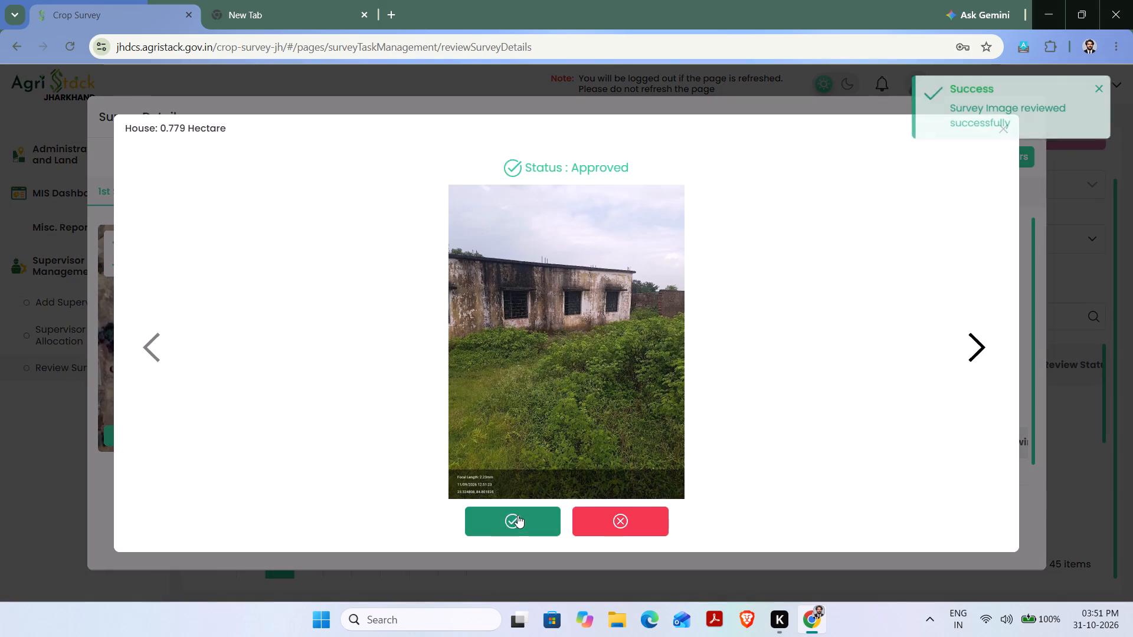
{"action": "left_click_drag", "start_coordinate": [582, 452], "coordinate": [493, 469]}
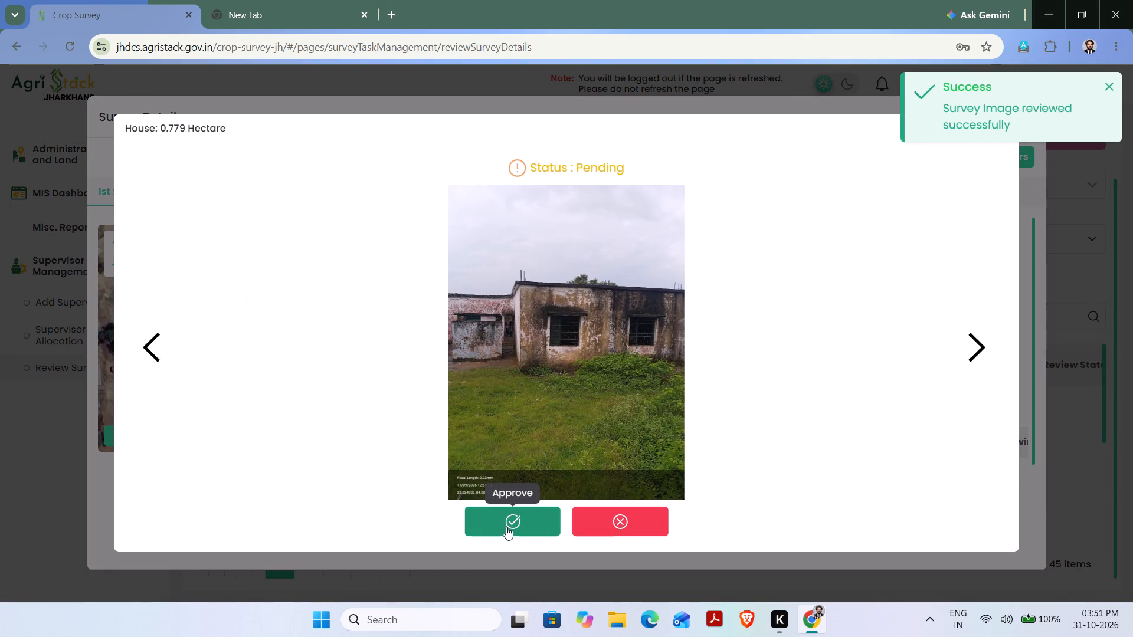
{"action": "left_click", "coordinate": [507, 528]}
{"action": "left_click_drag", "start_coordinate": [583, 441], "coordinate": [532, 453]}
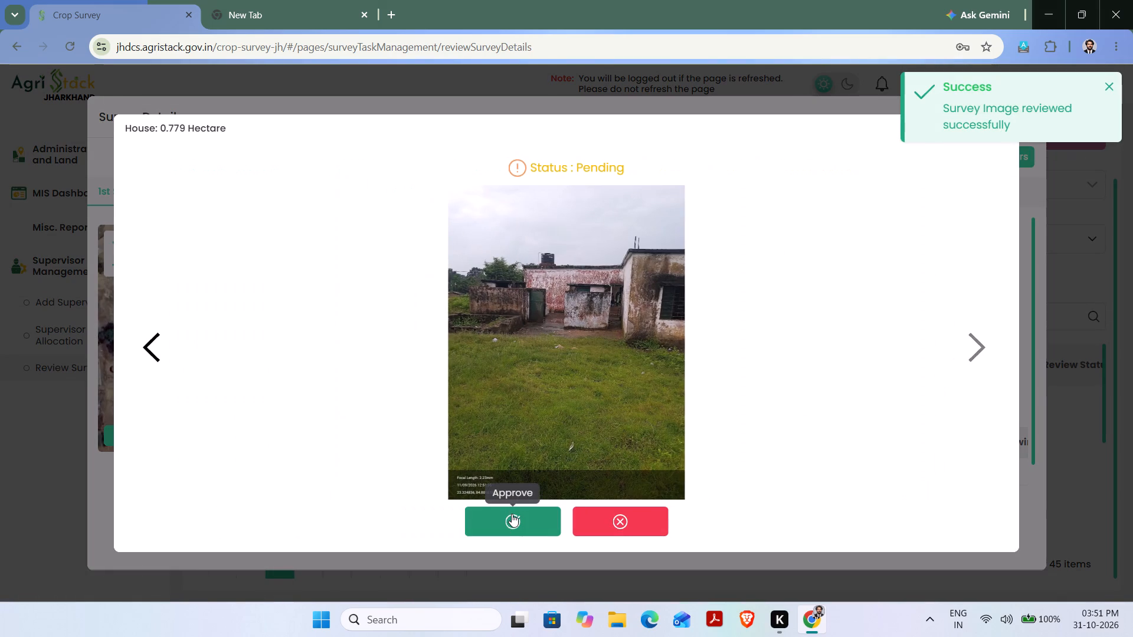
{"action": "left_click", "coordinate": [512, 514]}
{"action": "left_click_drag", "start_coordinate": [604, 400], "coordinate": [569, 405]}
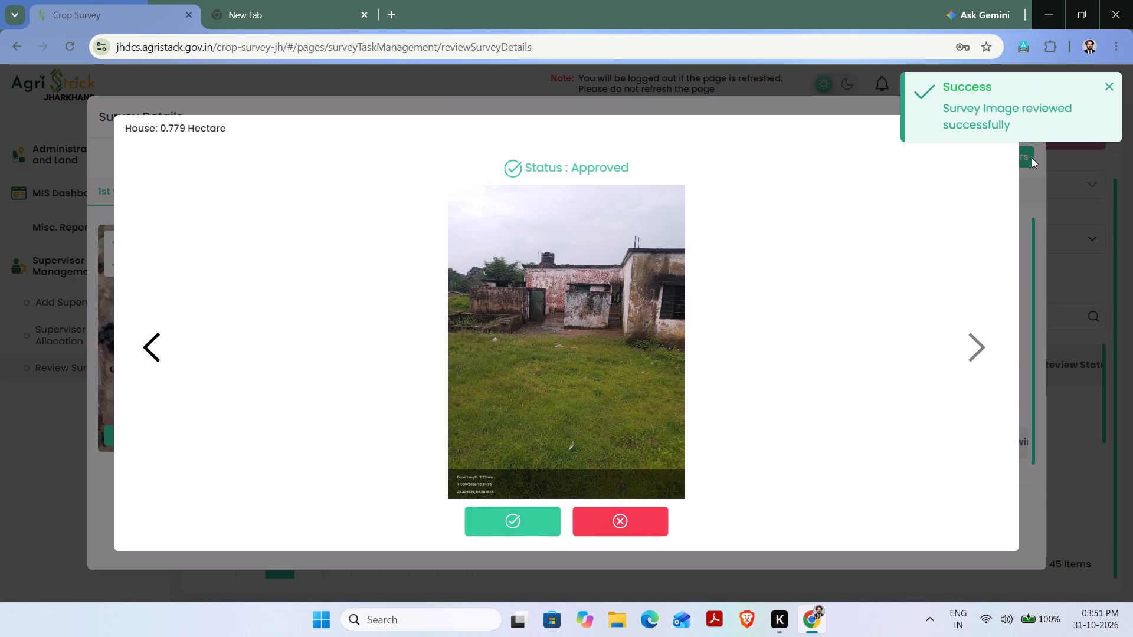
{"action": "left_click", "coordinate": [1003, 132]}
Mark survey 1548 as approved, save the review, and close its survey details.
{"action": "scroll", "coordinate": [630, 362], "scroll_direction": "down", "scroll_amount": 2}
{"action": "left_click", "coordinate": [435, 422]}
{"action": "left_click", "coordinate": [531, 465]}
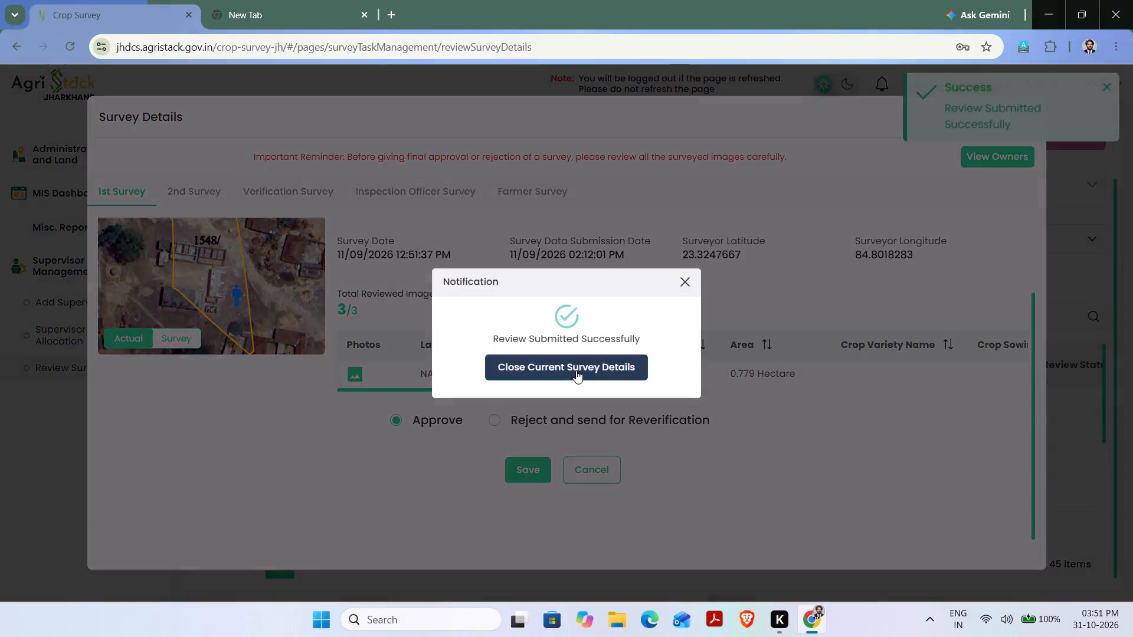
{"action": "left_click", "coordinate": [576, 370]}
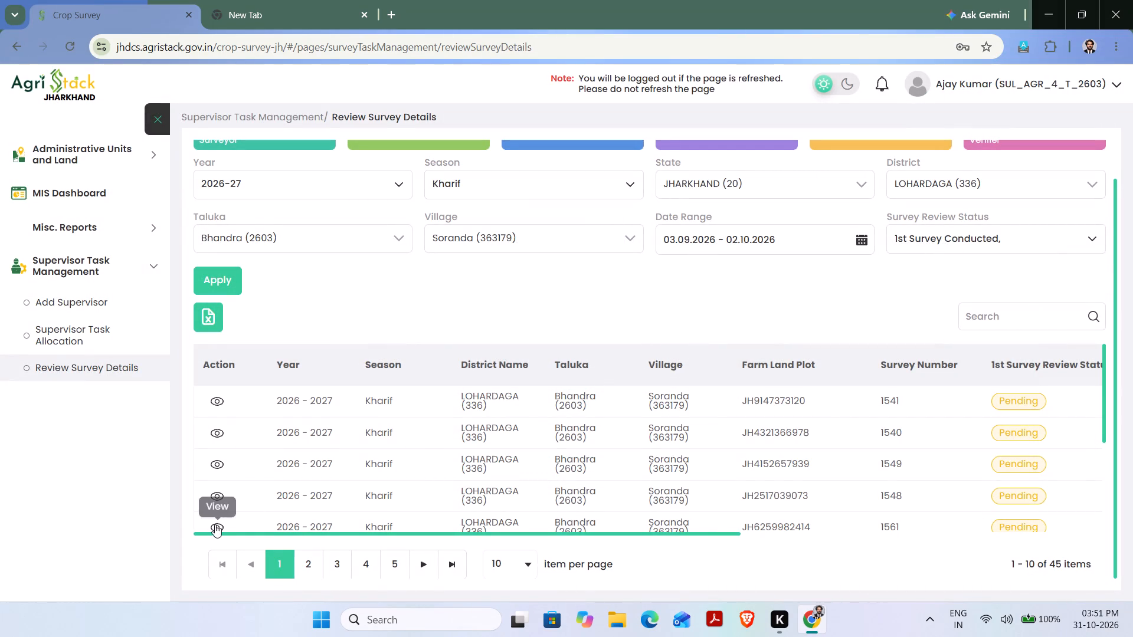
Open survey number 1561, approve all three images of its मक्का crop area, and close the image viewer.
{"action": "left_click", "coordinate": [214, 524]}
{"action": "left_click", "coordinate": [361, 471]}
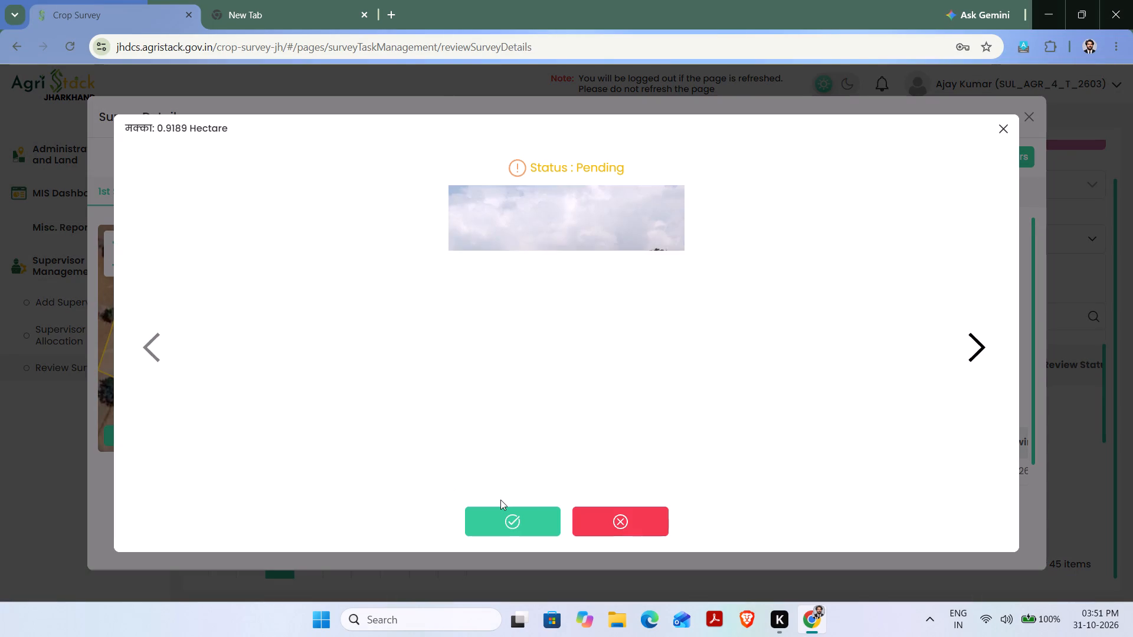
{"action": "left_click", "coordinate": [505, 513]}
{"action": "left_click_drag", "start_coordinate": [590, 448], "coordinate": [523, 464]}
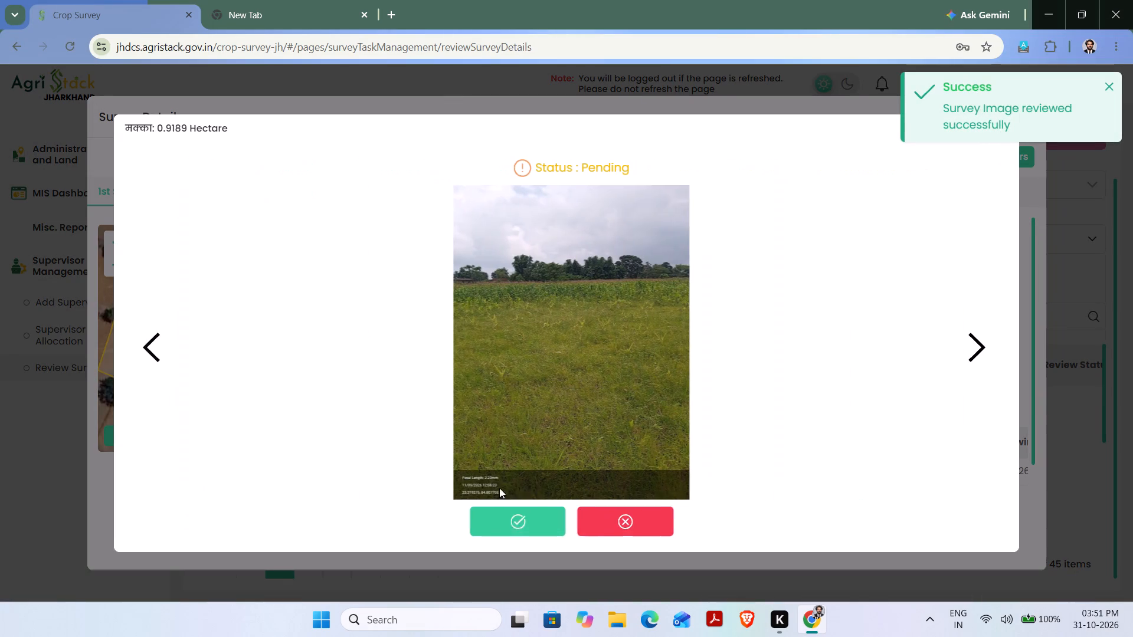
{"action": "left_click", "coordinate": [493, 519]}
{"action": "left_click_drag", "start_coordinate": [575, 428], "coordinate": [559, 433]}
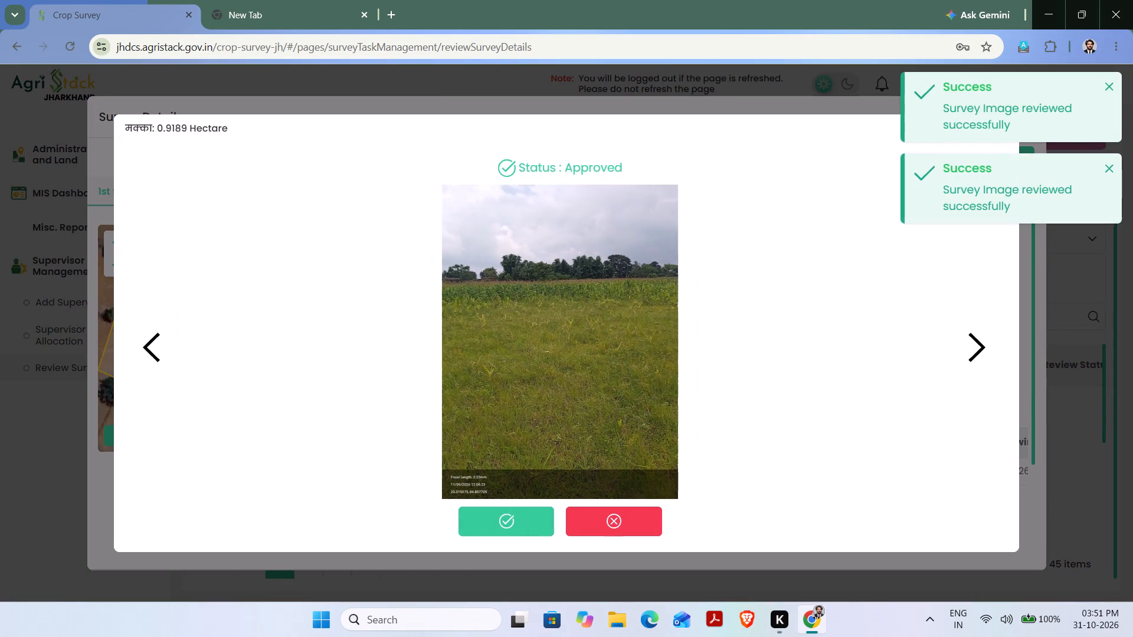
{"action": "left_click_drag", "start_coordinate": [604, 406], "coordinate": [536, 422]}
{"action": "left_click", "coordinate": [507, 511]}
{"action": "left_click_drag", "start_coordinate": [592, 406], "coordinate": [585, 408]}
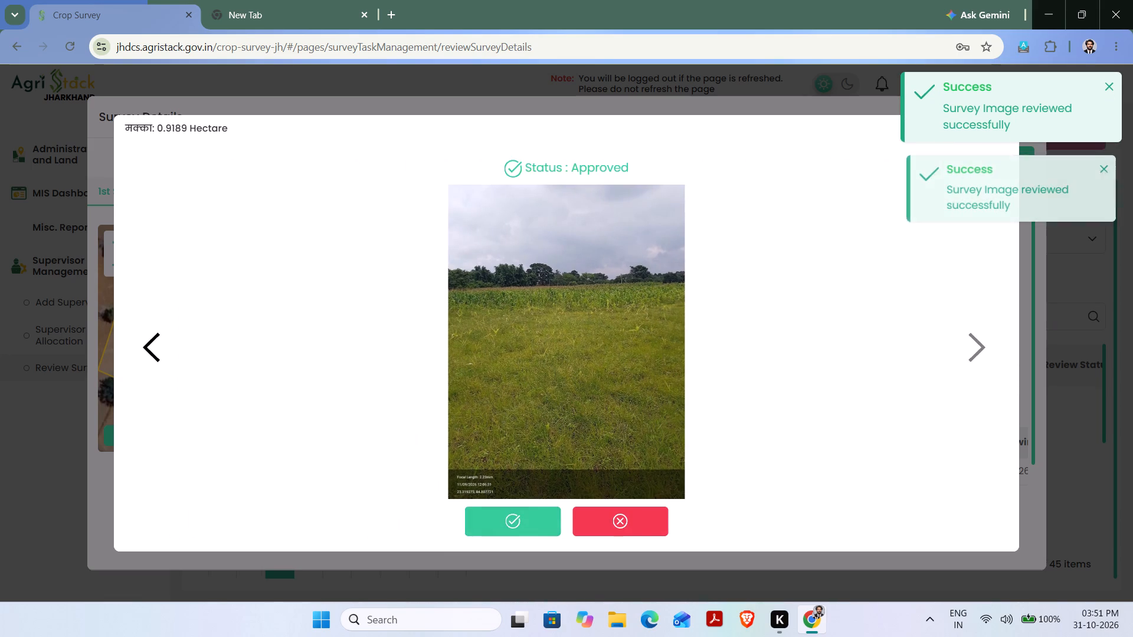
{"action": "left_click_drag", "start_coordinate": [585, 408], "coordinate": [576, 409]}
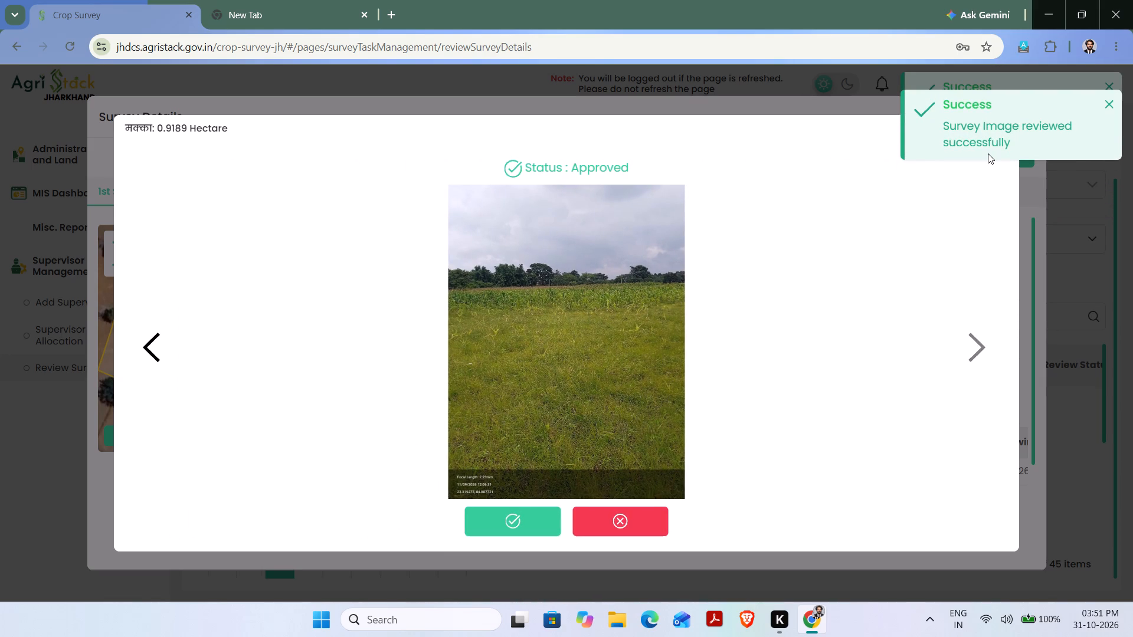
{"action": "left_click", "coordinate": [1005, 127]}
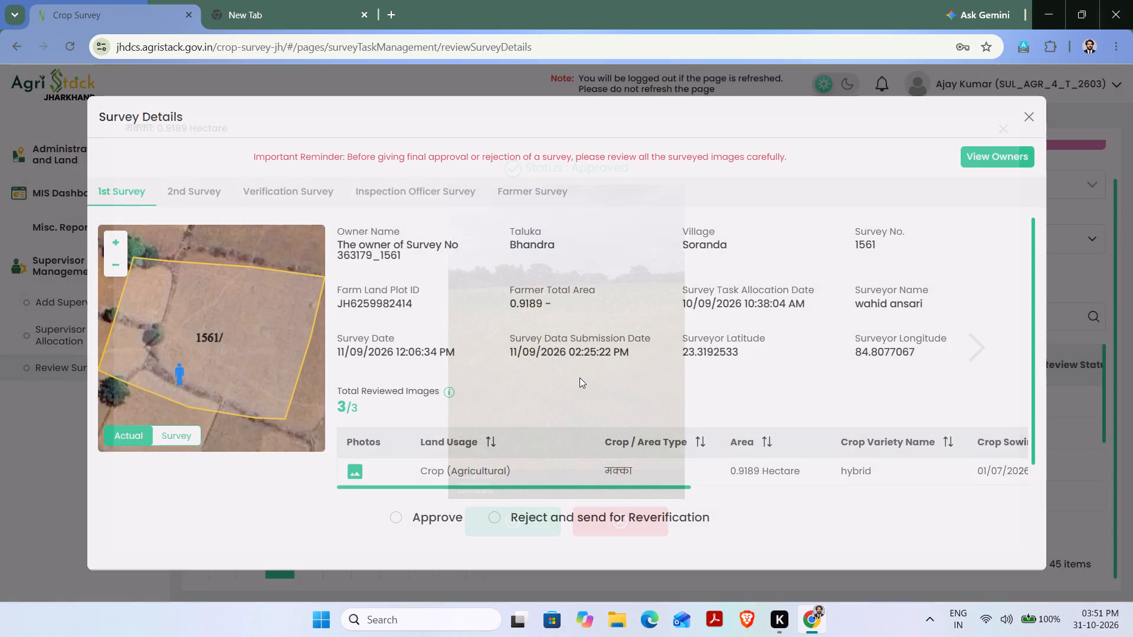
Mark survey 1561 as approved, save the review, and close its survey details.
{"action": "scroll", "coordinate": [579, 377], "scroll_direction": "down", "scroll_amount": 1}
{"action": "left_click", "coordinate": [427, 418]}
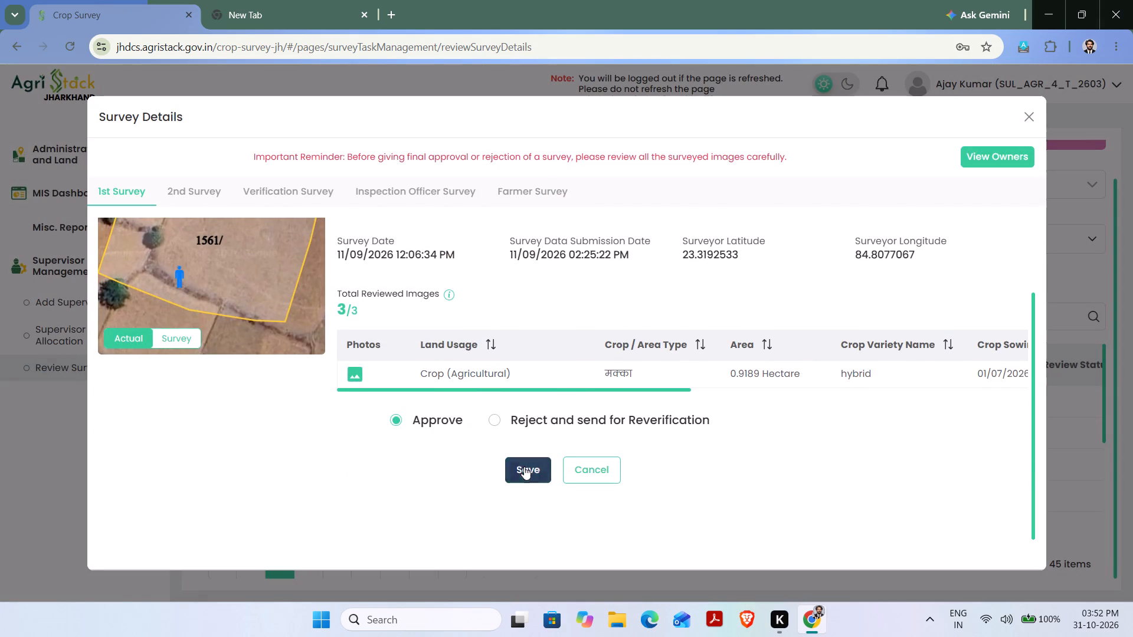
{"action": "left_click", "coordinate": [524, 467]}
{"action": "left_click", "coordinate": [543, 366]}
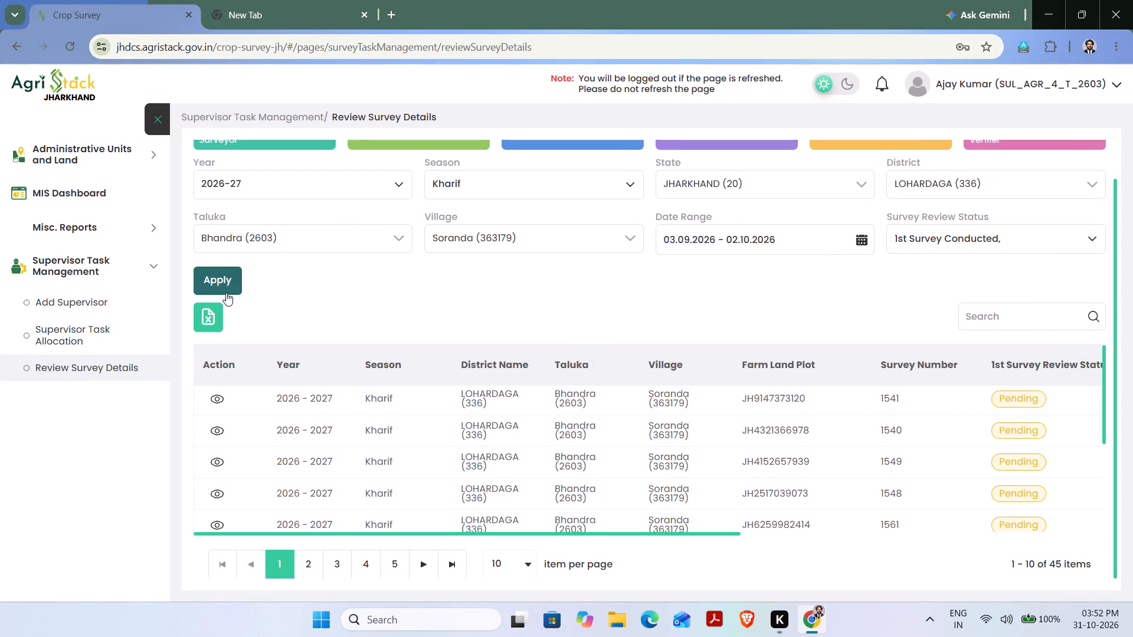
Reapply the current filters to refresh the list of pending Soranda surveys.
{"action": "left_click", "coordinate": [225, 287]}
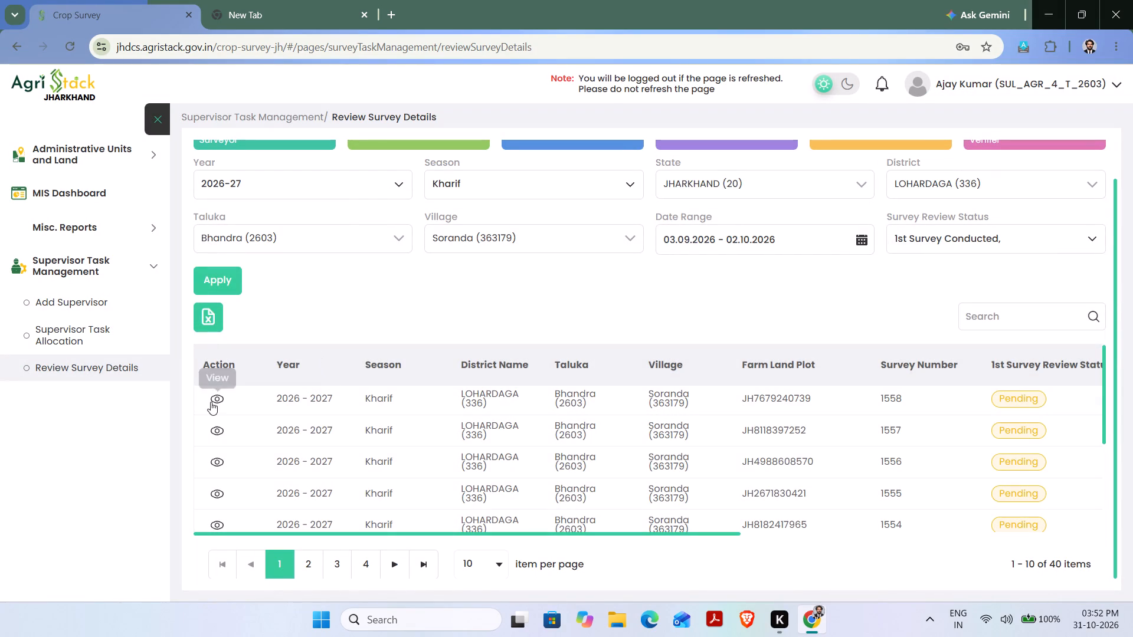
Open survey number 1558, approve all three images of its Other NA uses area, and close the image viewer.
{"action": "left_click", "coordinate": [211, 399]}
{"action": "left_click", "coordinate": [359, 477]}
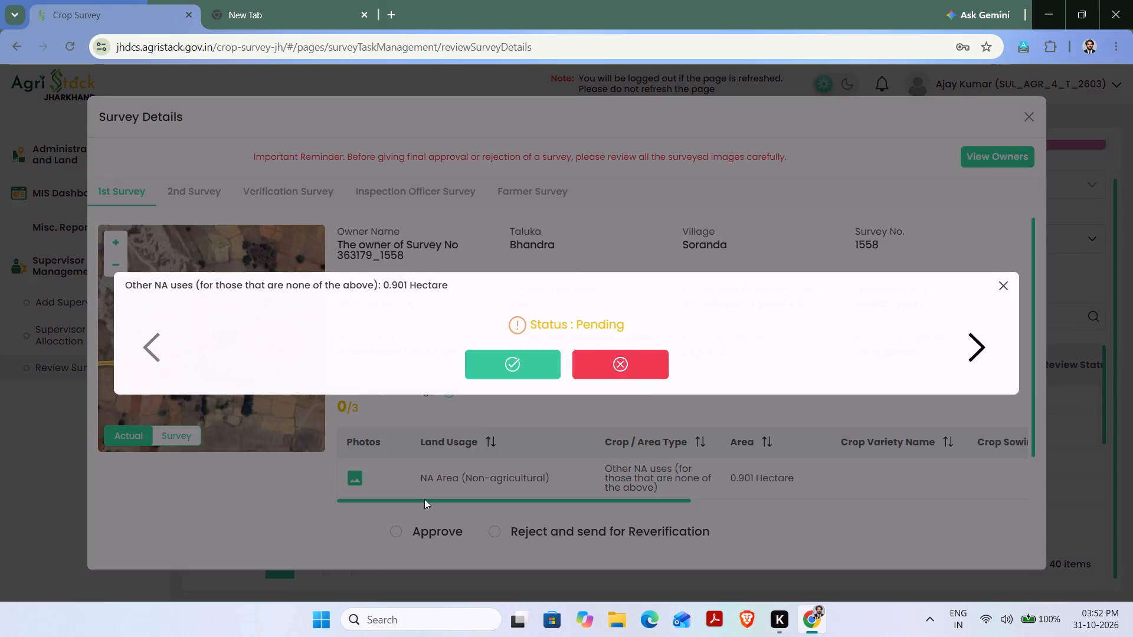
{"action": "left_click", "coordinate": [511, 515]}
{"action": "left_click_drag", "start_coordinate": [594, 439], "coordinate": [510, 451]}
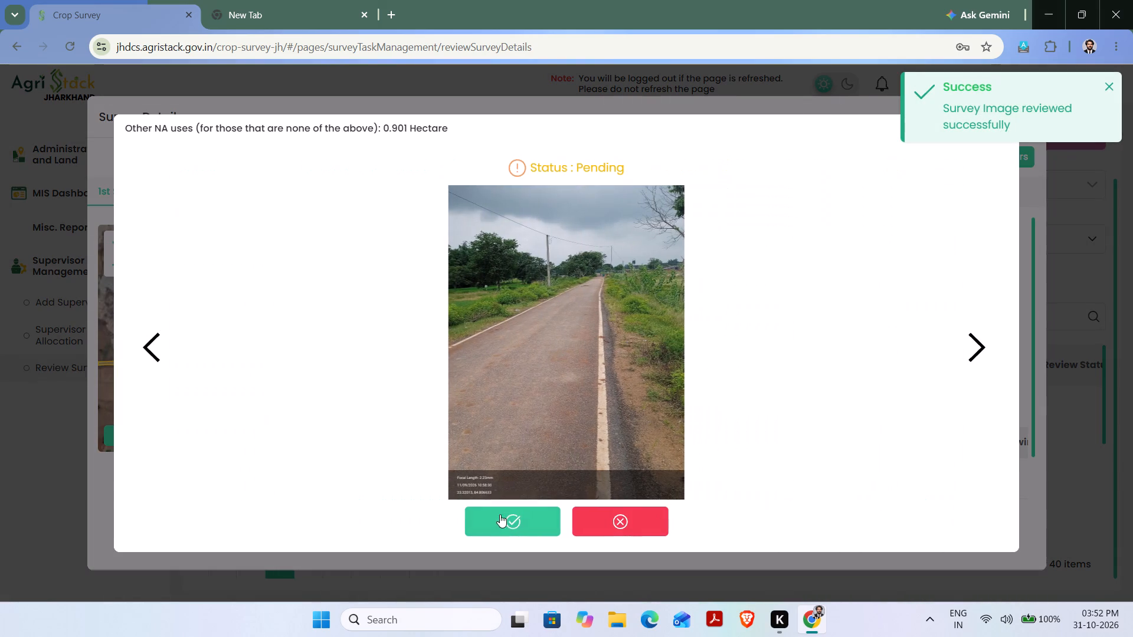
{"action": "left_click", "coordinate": [502, 517]}
{"action": "left_click_drag", "start_coordinate": [603, 419], "coordinate": [518, 440]}
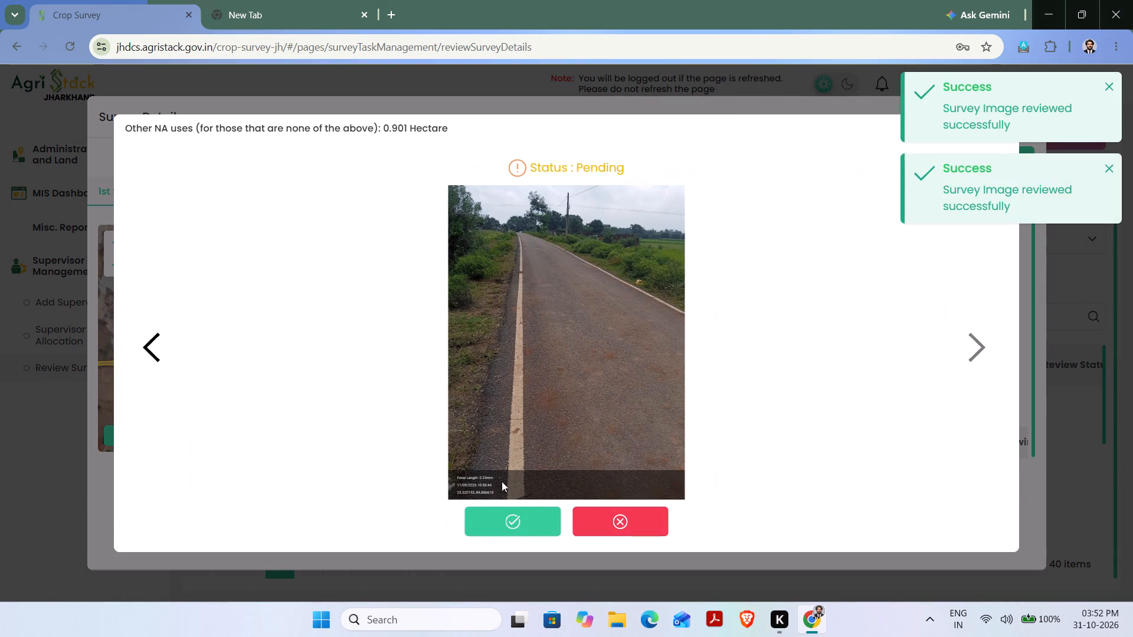
{"action": "left_click", "coordinate": [507, 521]}
{"action": "left_click_drag", "start_coordinate": [588, 416], "coordinate": [577, 416]}
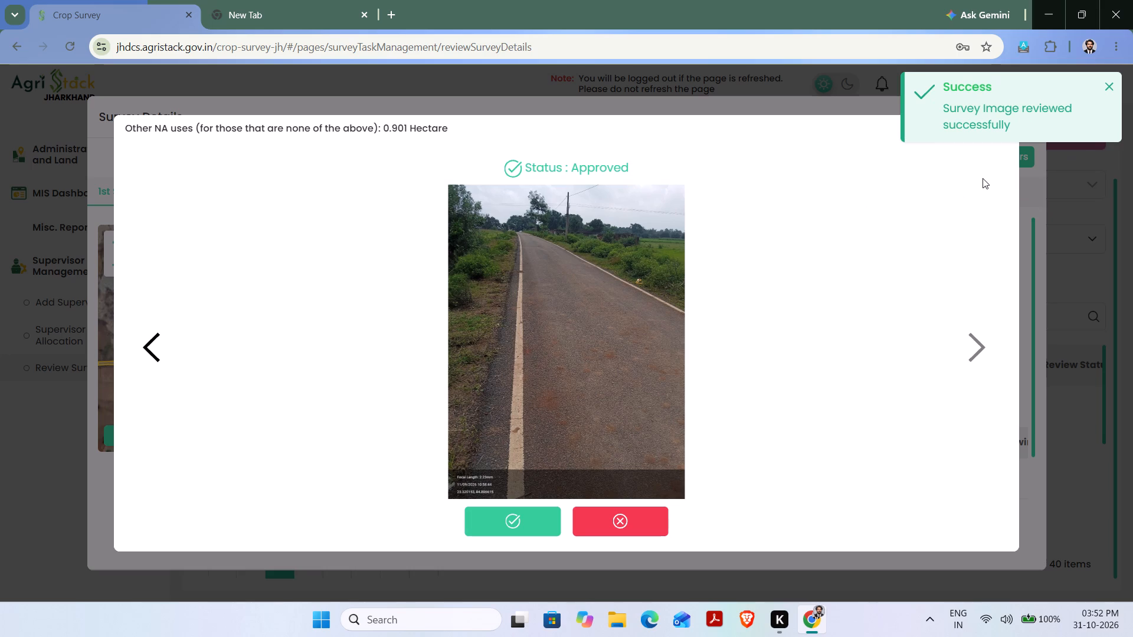
{"action": "left_click", "coordinate": [1003, 129]}
Mark survey 1558 as approved, save the review, and close its survey details.
{"action": "scroll", "coordinate": [537, 420], "scroll_direction": "down", "scroll_amount": 1}
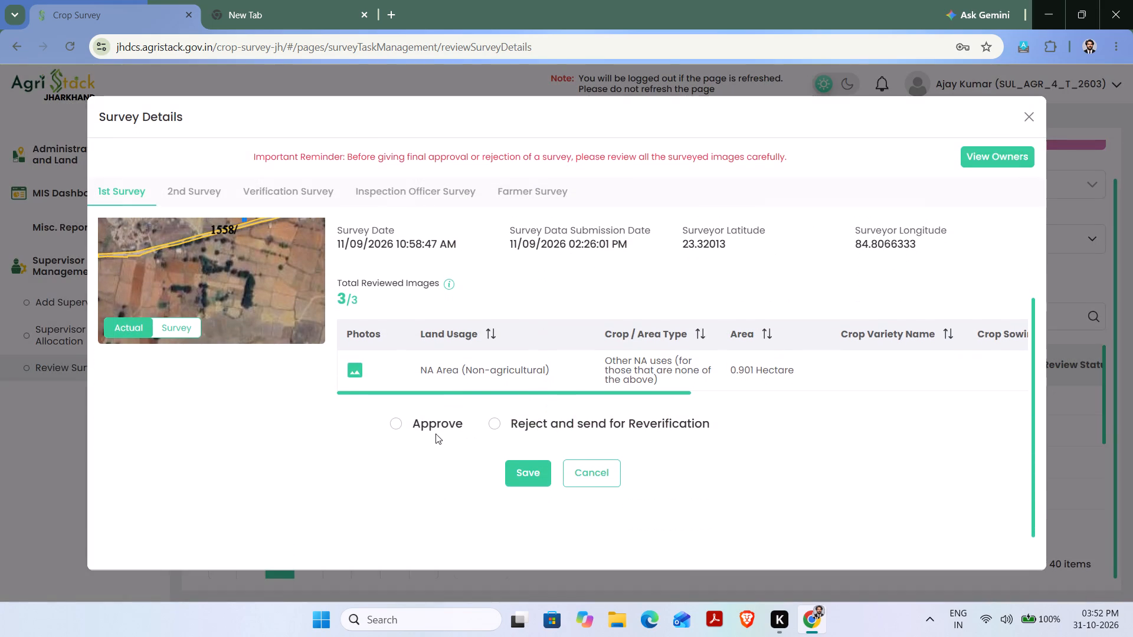
{"action": "left_click", "coordinate": [435, 429]}
{"action": "left_click", "coordinate": [525, 467]}
{"action": "left_click", "coordinate": [577, 366]}
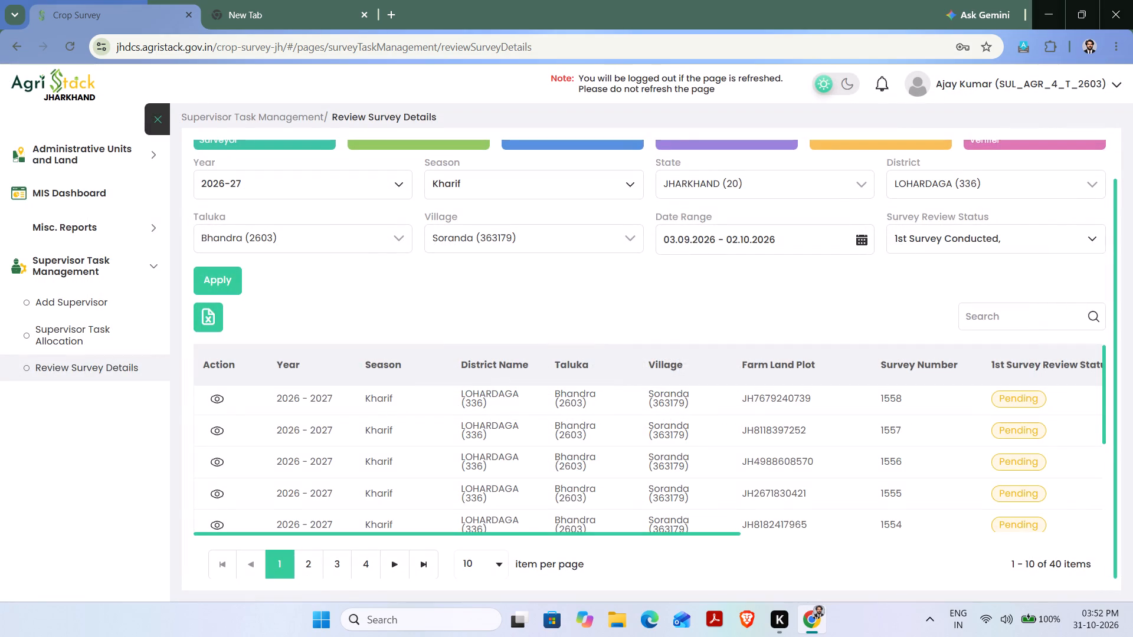
Open survey number 1557, approve all three images of its रागी crop area, and close the image viewer.
{"action": "left_click", "coordinate": [216, 432]}
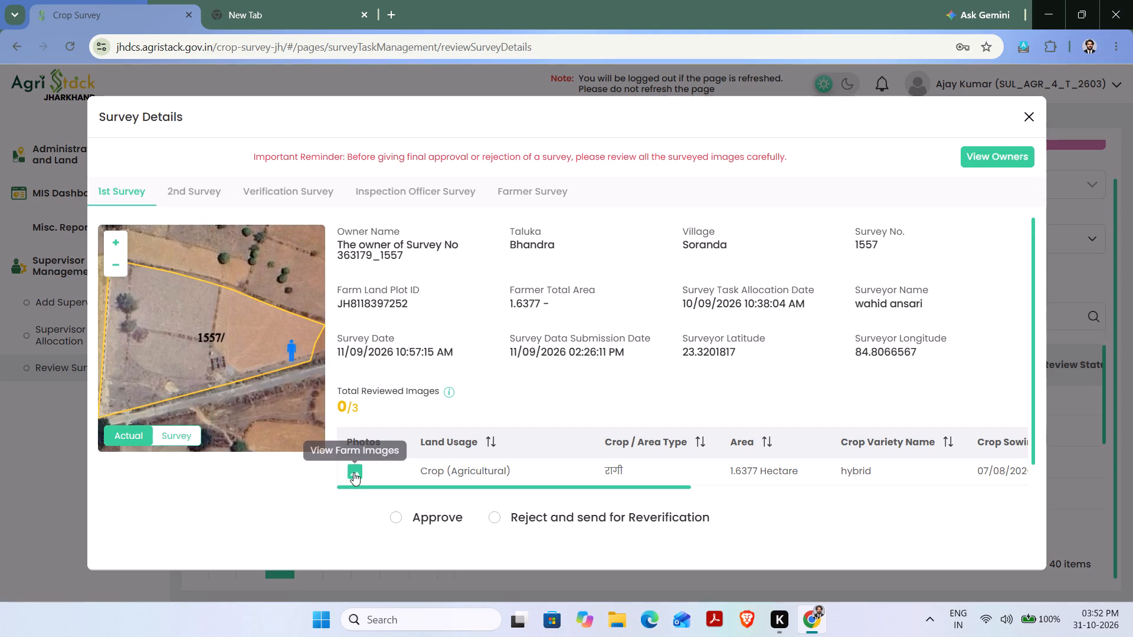
{"action": "left_click", "coordinate": [353, 472]}
{"action": "left_click", "coordinate": [496, 520]}
{"action": "left_click_drag", "start_coordinate": [589, 431], "coordinate": [499, 449]}
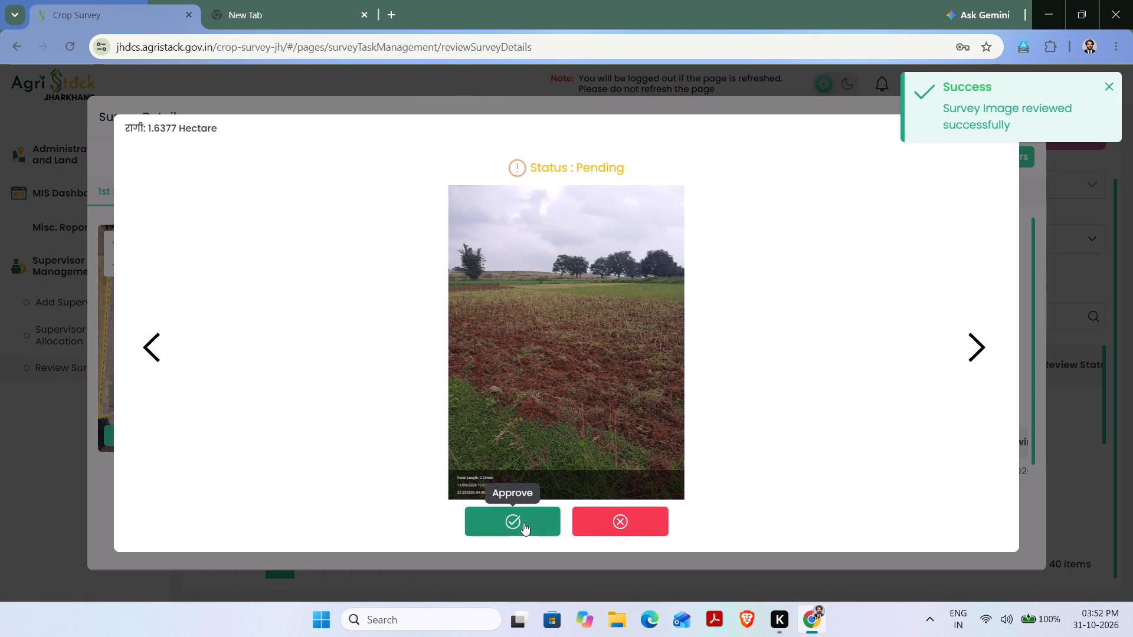
{"action": "left_click", "coordinate": [523, 523]}
{"action": "left_click_drag", "start_coordinate": [610, 425], "coordinate": [522, 446]}
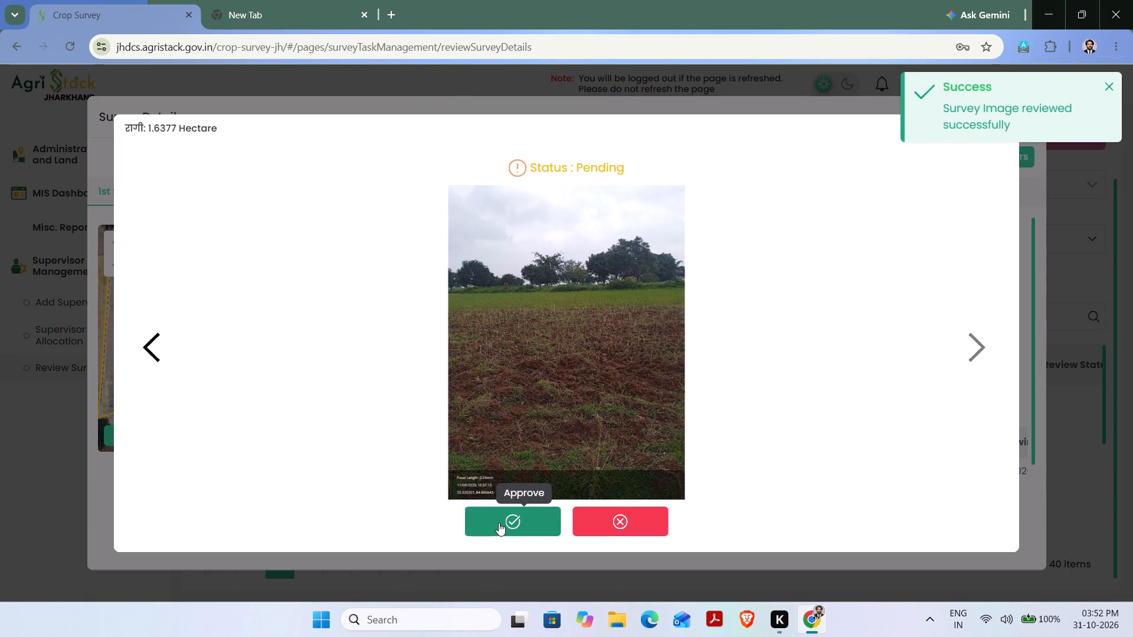
{"action": "left_click", "coordinate": [499, 521]}
{"action": "left_click_drag", "start_coordinate": [595, 415], "coordinate": [564, 421]}
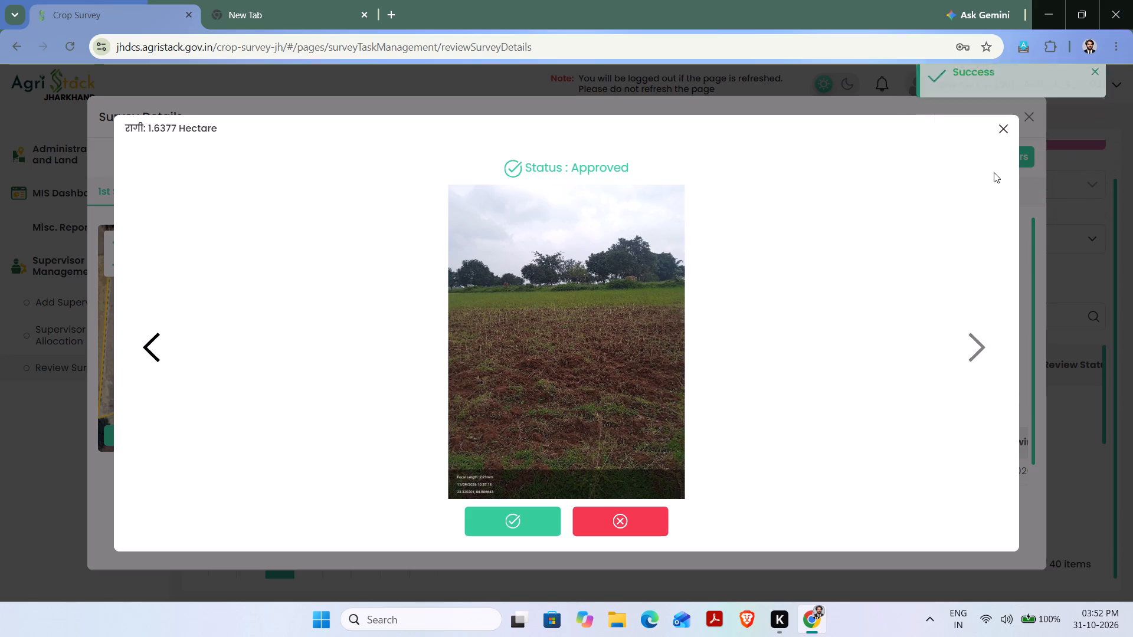
{"action": "left_click", "coordinate": [1004, 134]}
Mark survey 1557 as approved, save the review, and close its survey details.
{"action": "scroll", "coordinate": [519, 403], "scroll_direction": "down", "scroll_amount": 1}
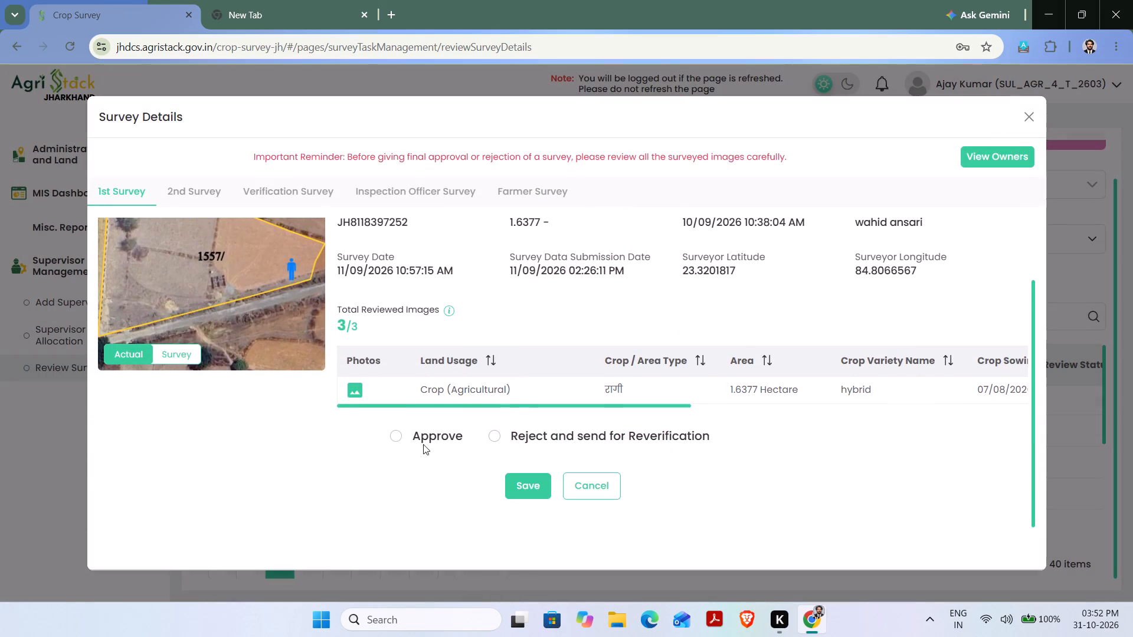
{"action": "left_click", "coordinate": [423, 442]}
{"action": "left_click", "coordinate": [516, 484]}
{"action": "left_click", "coordinate": [591, 384]}
{"action": "left_click", "coordinate": [564, 370]}
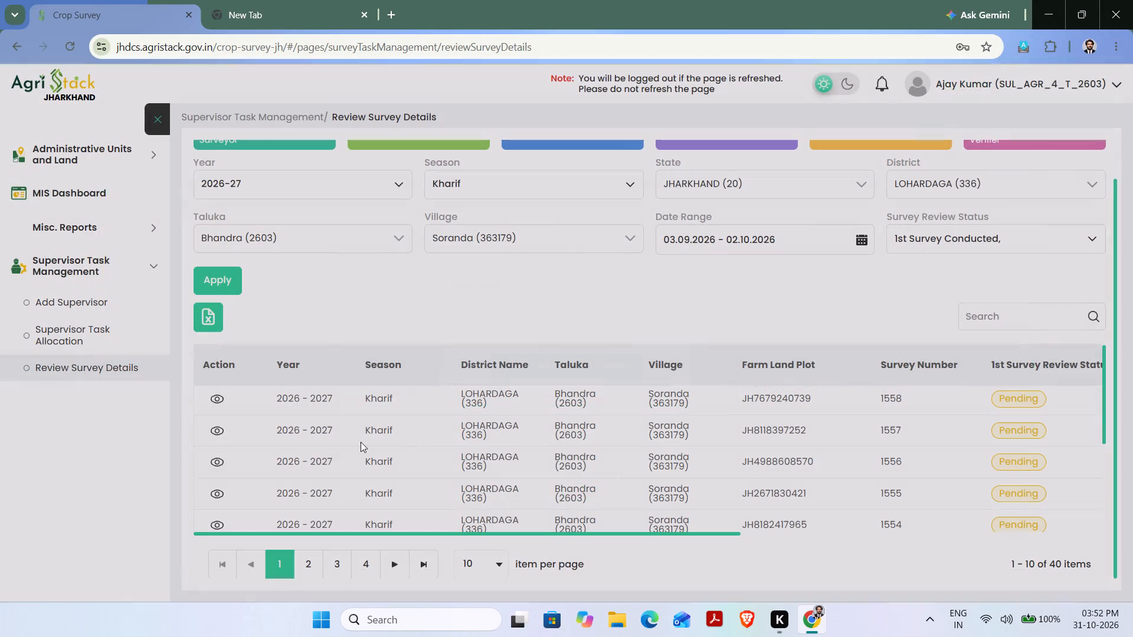
Open survey number 1556, approve all three images of its रागी crop area, and close the image viewer.
{"action": "left_click", "coordinate": [213, 463]}
{"action": "left_click", "coordinate": [354, 471]}
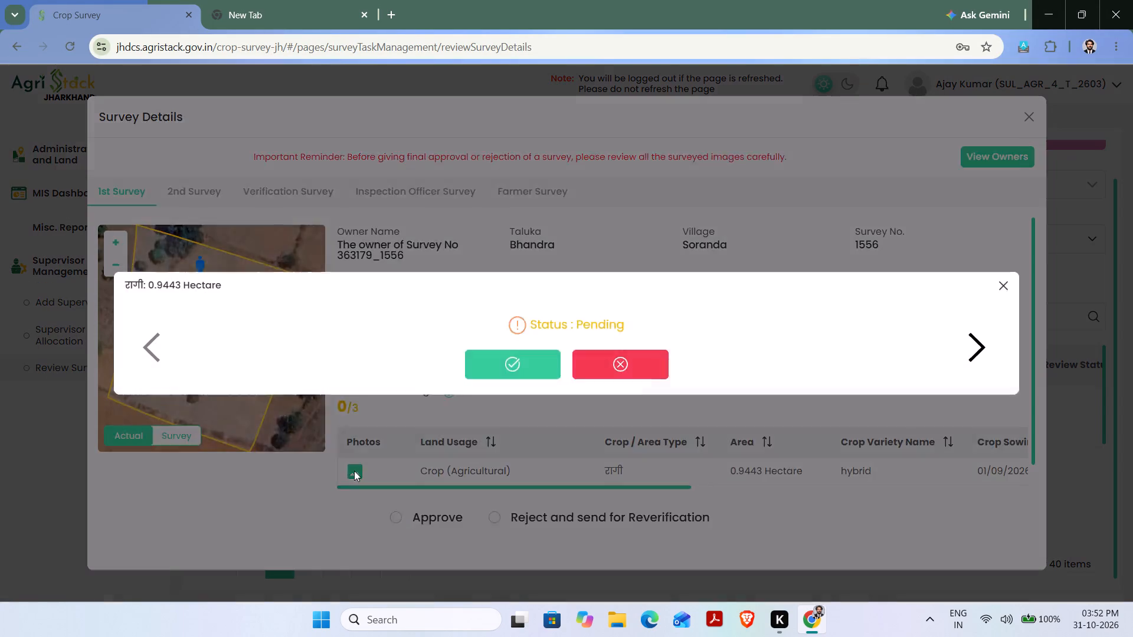
{"action": "left_click", "coordinate": [473, 516]}
{"action": "left_click_drag", "start_coordinate": [574, 442], "coordinate": [513, 453]}
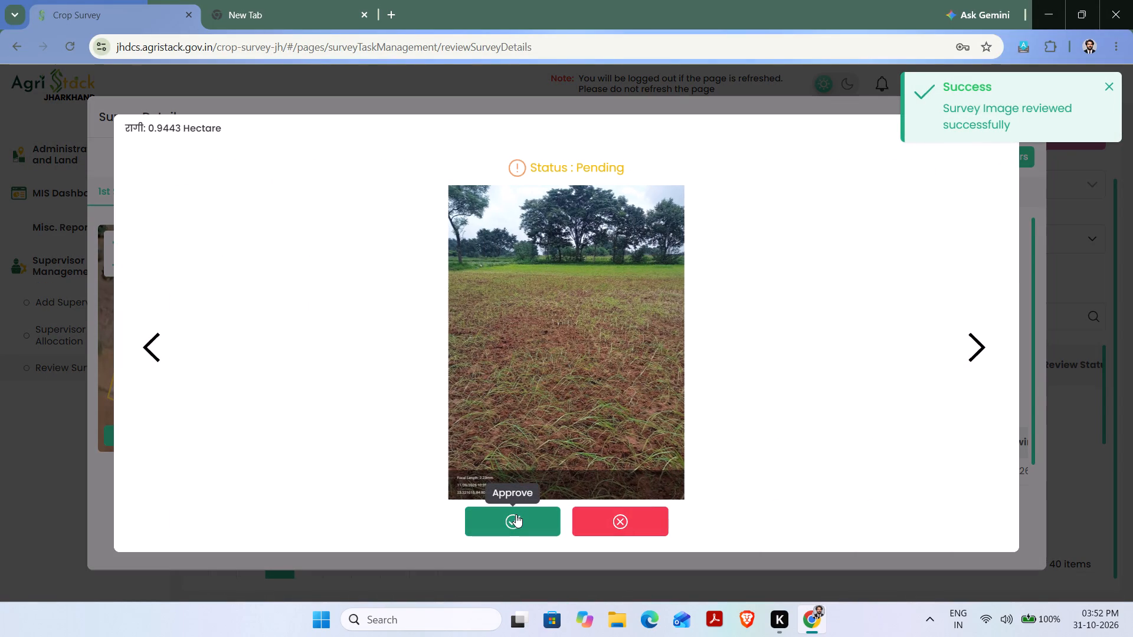
{"action": "left_click", "coordinate": [516, 514]}
{"action": "left_click_drag", "start_coordinate": [615, 428], "coordinate": [562, 438]}
{"action": "left_click", "coordinate": [516, 520]}
{"action": "left_click_drag", "start_coordinate": [616, 405], "coordinate": [599, 408]}
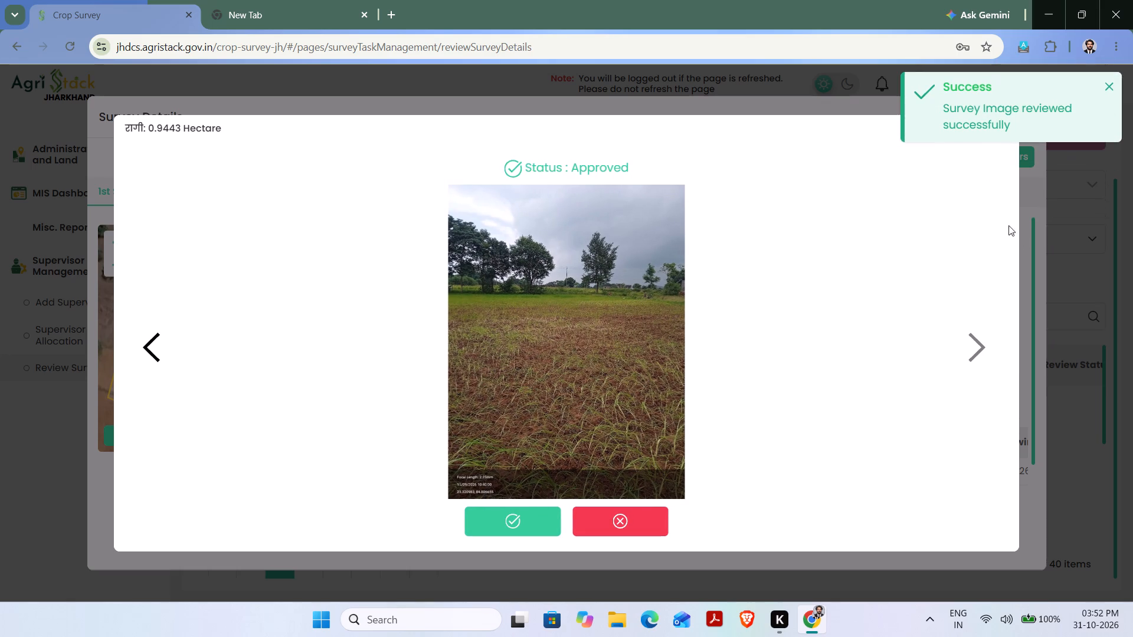
{"action": "left_click", "coordinate": [1003, 129]}
Mark survey 1556 as approved, save the review, and close its survey details.
{"action": "scroll", "coordinate": [541, 417], "scroll_direction": "down", "scroll_amount": 1}
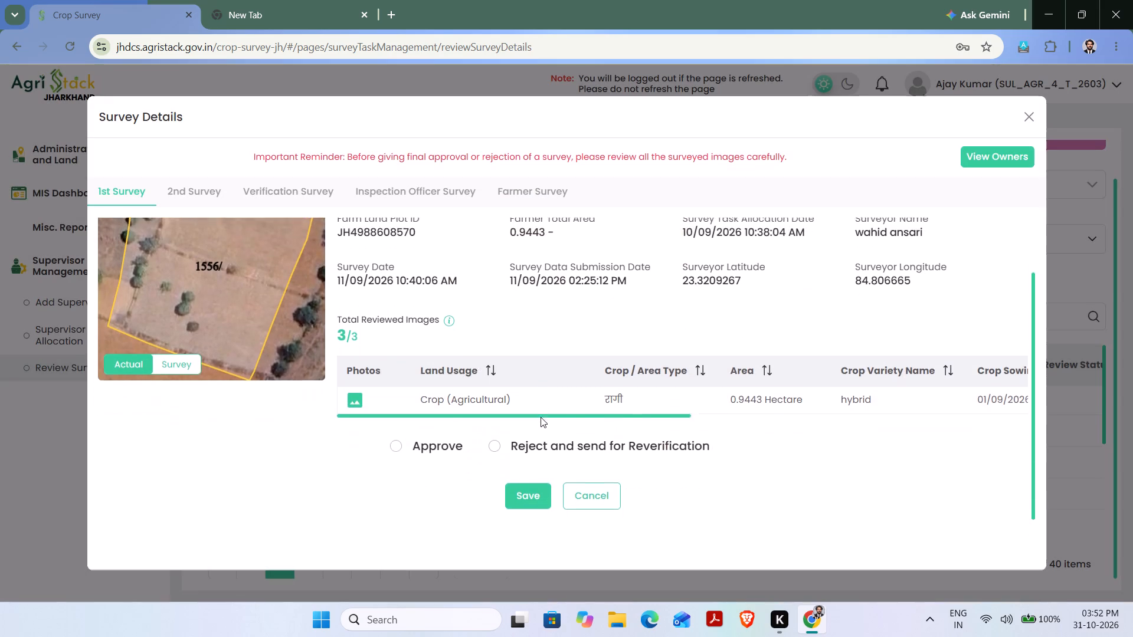
{"action": "left_click", "coordinate": [418, 432]}
{"action": "left_click", "coordinate": [528, 483]}
{"action": "left_click", "coordinate": [572, 373]}
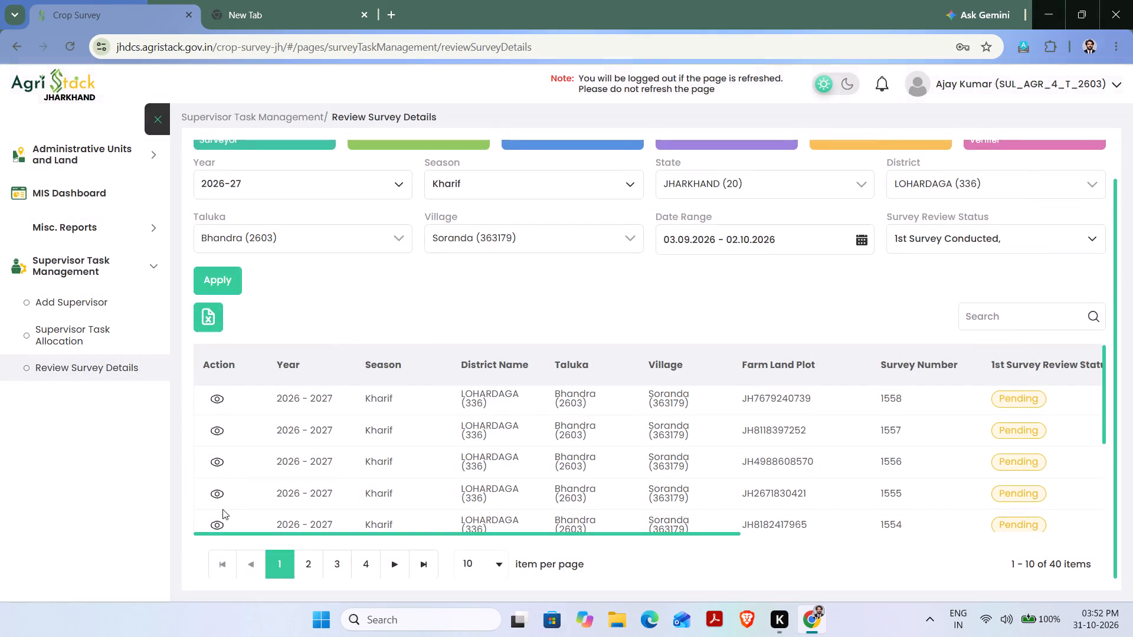
Open survey number 1555, approve all three images of its आम crop area, and close the image viewer.
{"action": "left_click_drag", "start_coordinate": [217, 497], "coordinate": [220, 503]}
{"action": "left_click", "coordinate": [217, 491]}
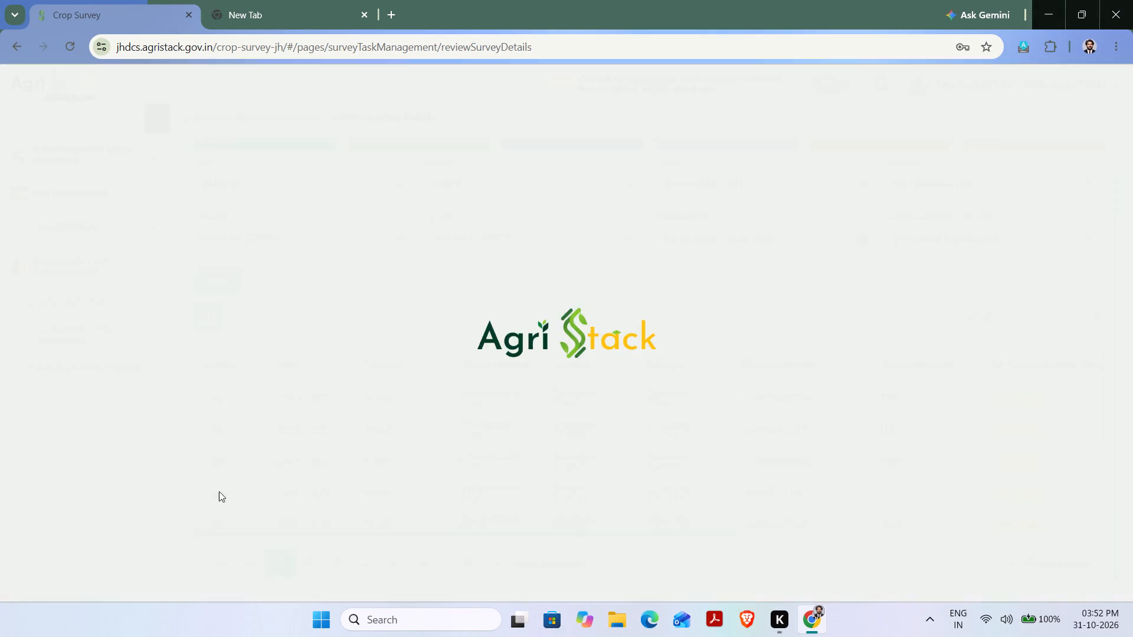
{"action": "left_click", "coordinate": [355, 472]}
{"action": "left_click", "coordinate": [481, 529]}
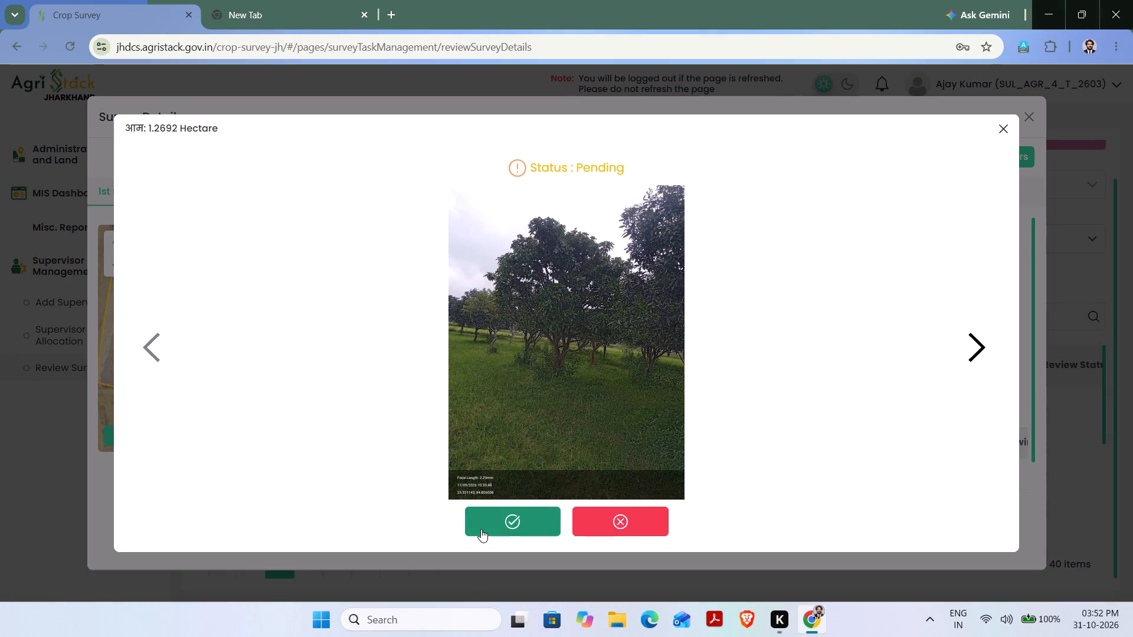
{"action": "left_click_drag", "start_coordinate": [571, 443], "coordinate": [510, 455]}
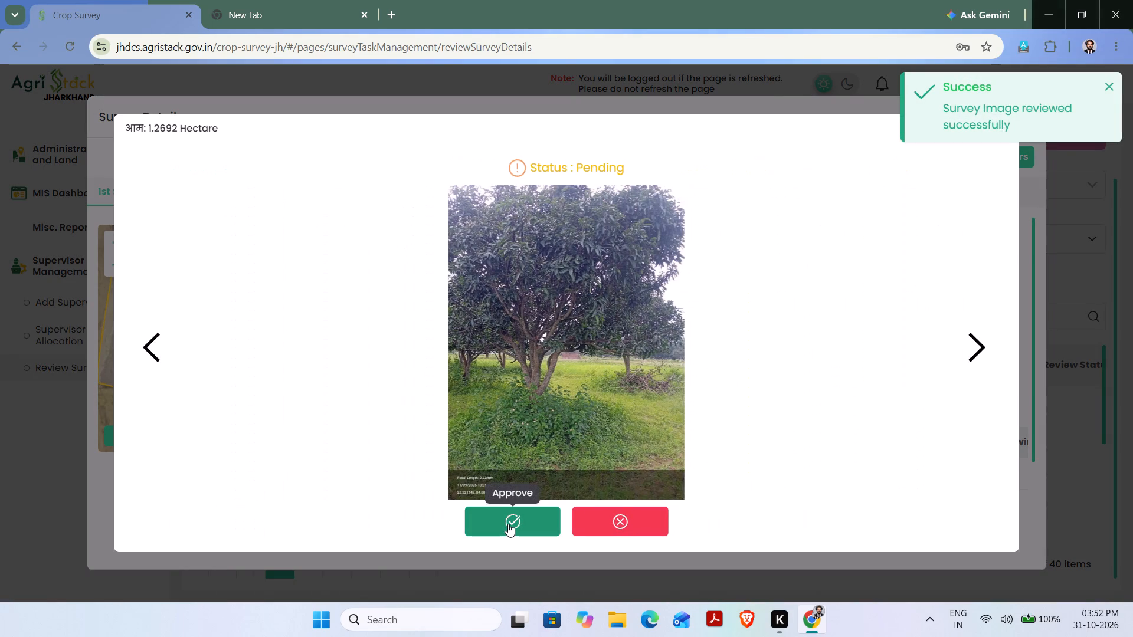
{"action": "left_click", "coordinate": [508, 522]}
{"action": "left_click_drag", "start_coordinate": [591, 435], "coordinate": [525, 443]}
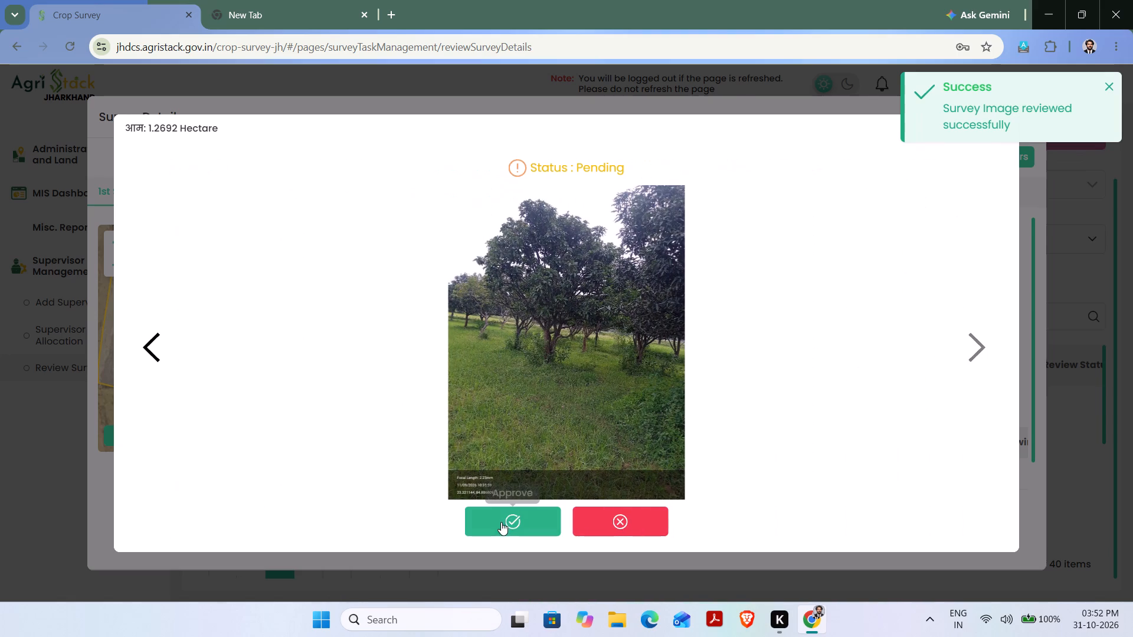
{"action": "left_click", "coordinate": [503, 524]}
{"action": "left_click_drag", "start_coordinate": [592, 418], "coordinate": [572, 421]}
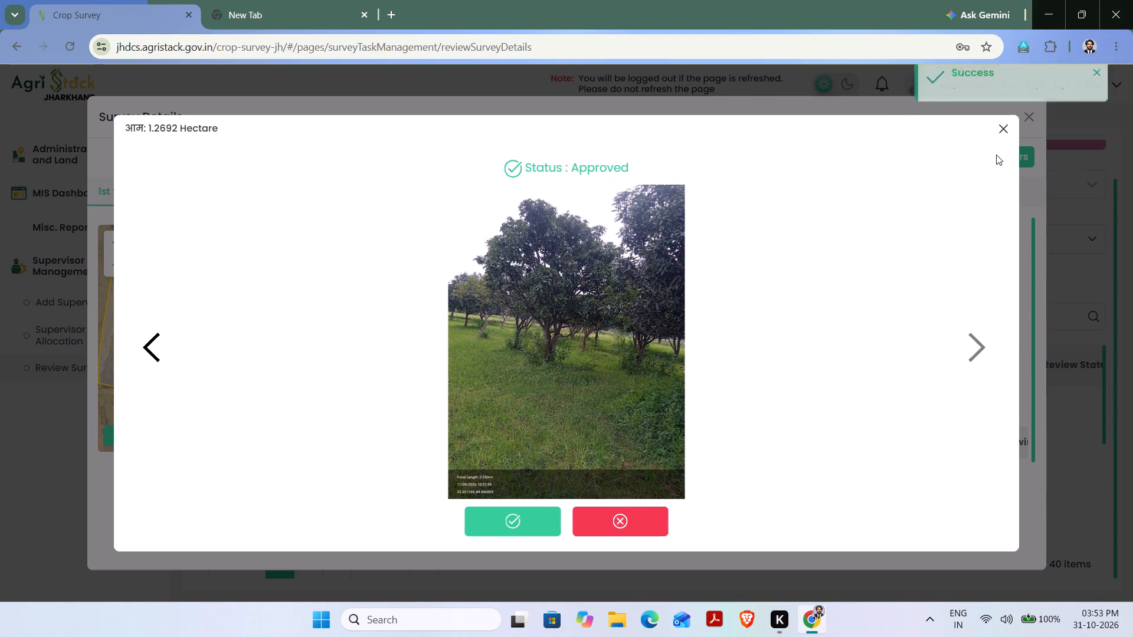
{"action": "left_click", "coordinate": [1006, 128]}
Mark survey 1555 as approved, save the review, and close its survey details.
{"action": "scroll", "coordinate": [565, 337], "scroll_direction": "down", "scroll_amount": 1}
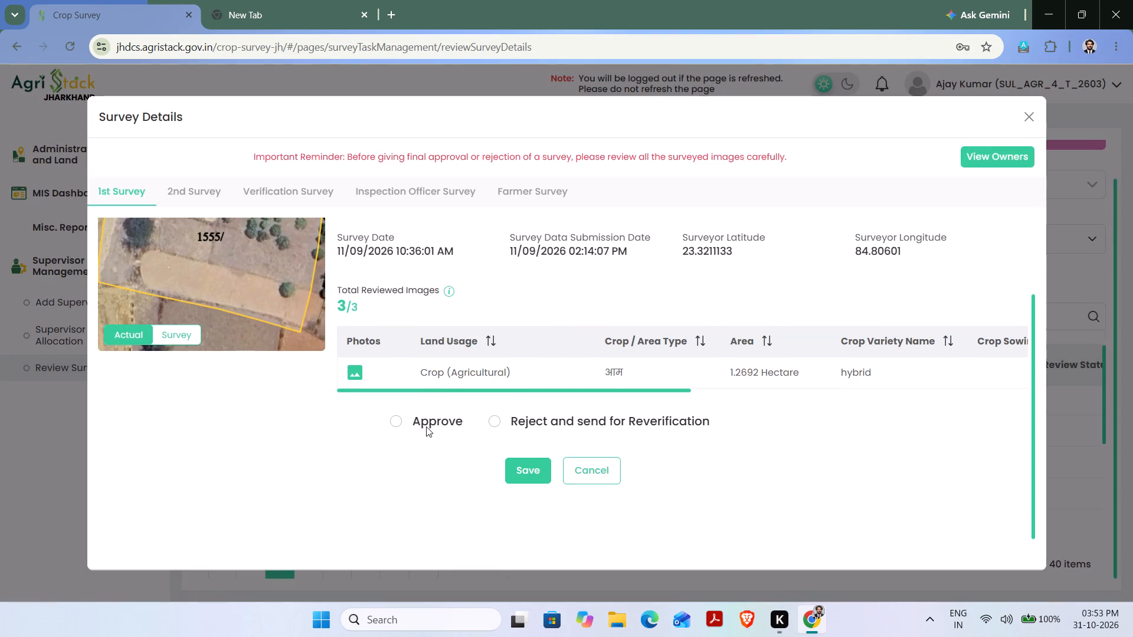
{"action": "left_click", "coordinate": [426, 426]}
{"action": "left_click", "coordinate": [536, 477]}
{"action": "left_click", "coordinate": [580, 370]}
Open survey number 1554, approve all three images of its रागी crop area, and close the image viewer.
{"action": "left_click", "coordinate": [211, 520]}
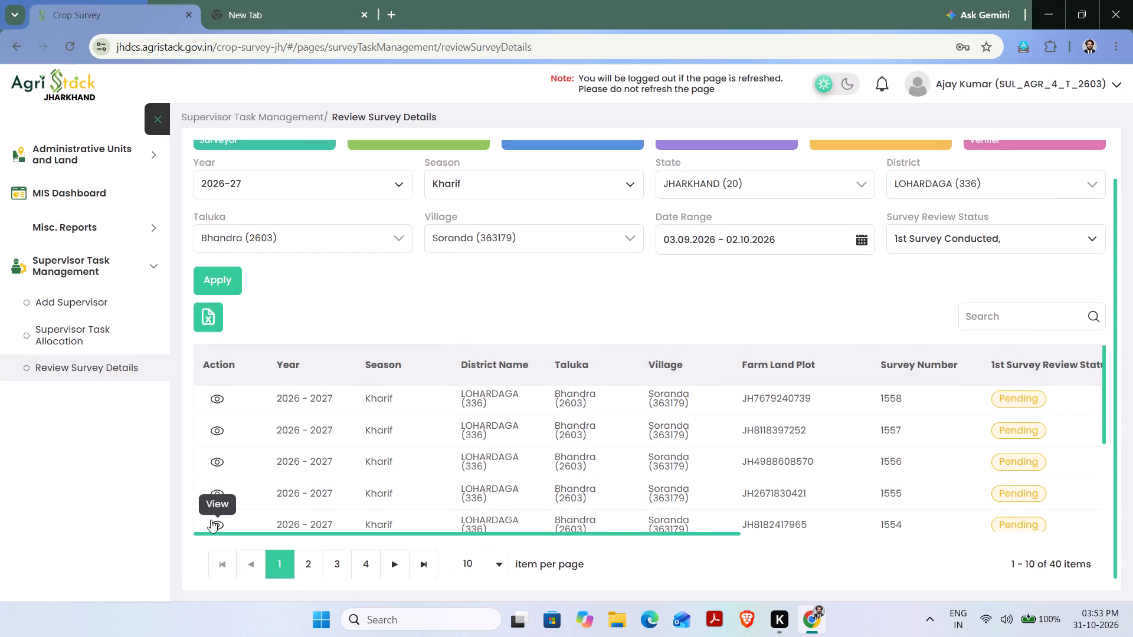
{"action": "left_click", "coordinate": [361, 471]}
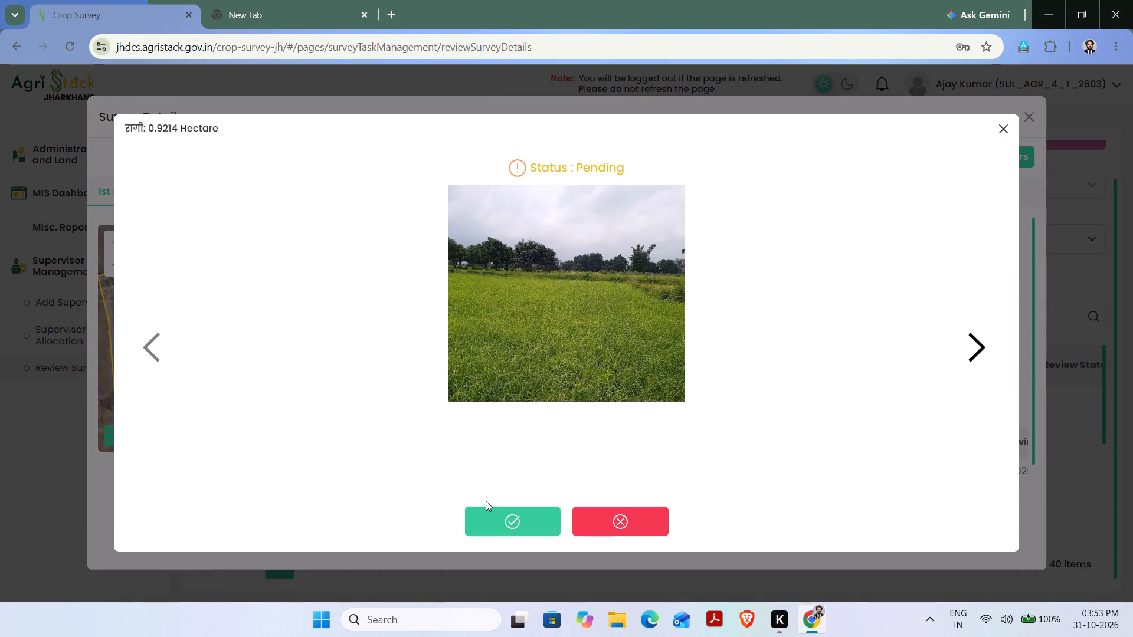
{"action": "left_click", "coordinate": [505, 514]}
{"action": "left_click_drag", "start_coordinate": [584, 459], "coordinate": [517, 467]}
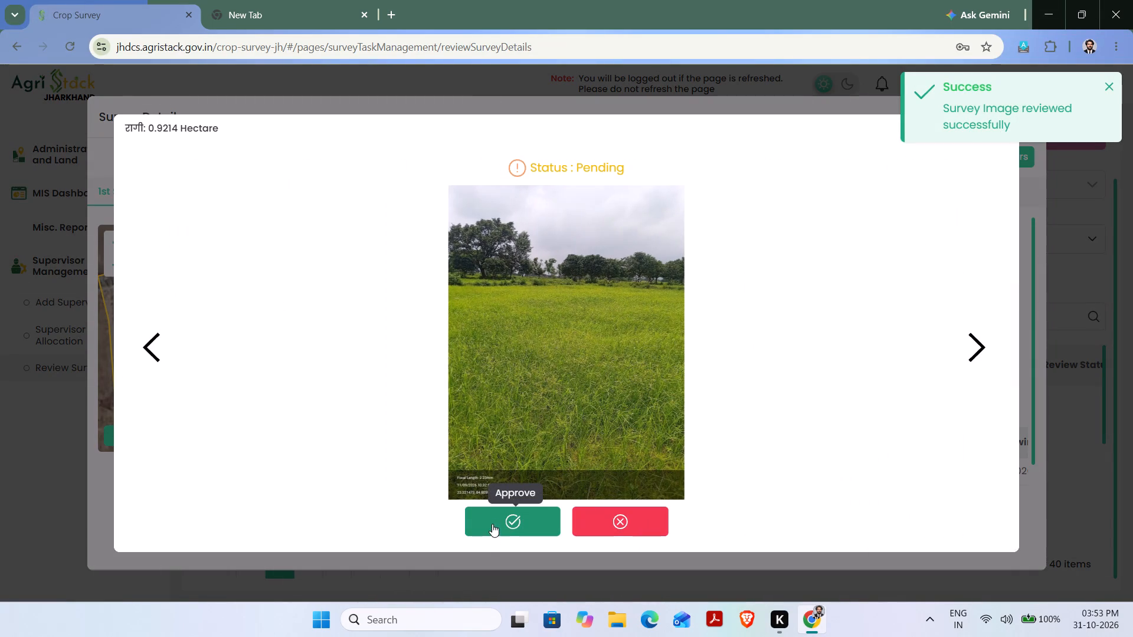
{"action": "left_click", "coordinate": [495, 510]}
{"action": "left_click_drag", "start_coordinate": [579, 444], "coordinate": [542, 448]}
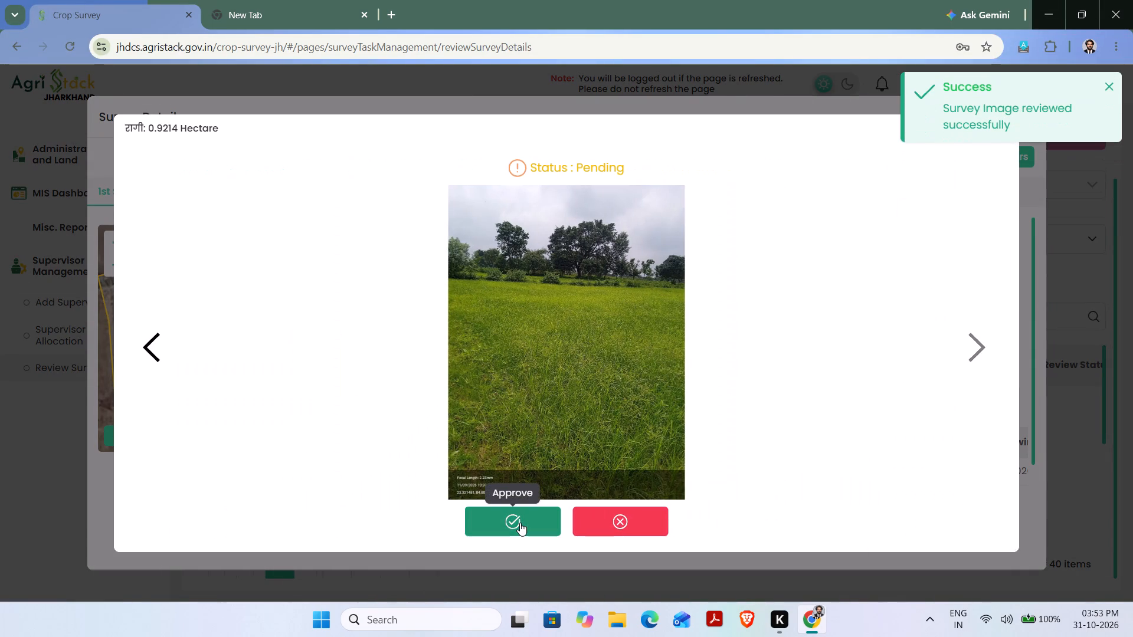
{"action": "left_click", "coordinate": [520, 523]}
{"action": "left_click_drag", "start_coordinate": [589, 431], "coordinate": [581, 432]}
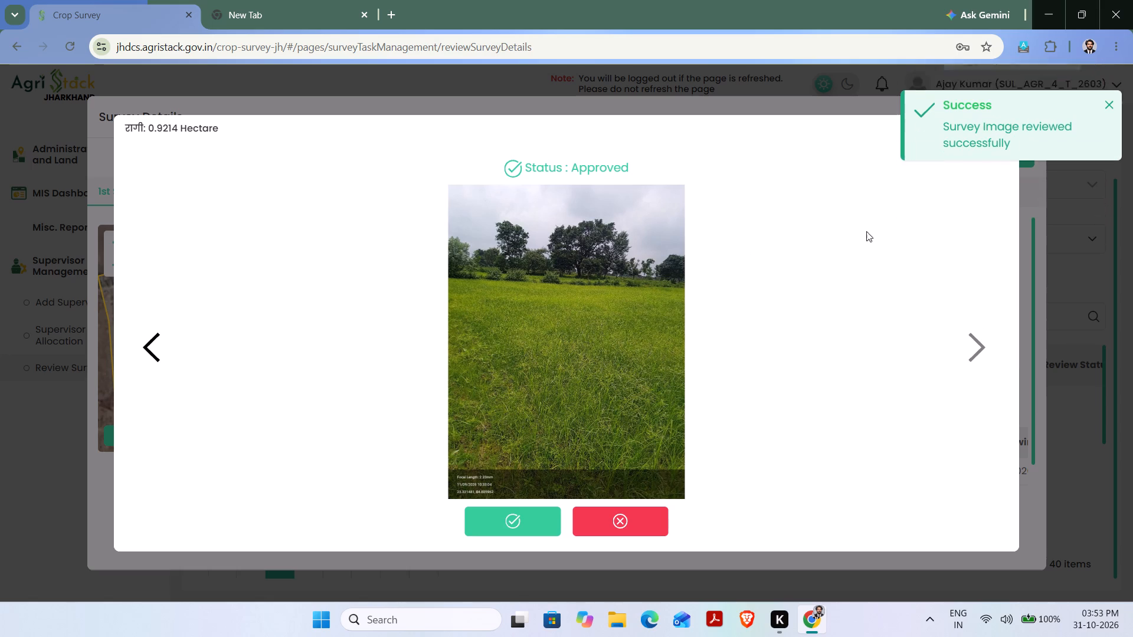
{"action": "left_click", "coordinate": [1006, 131]}
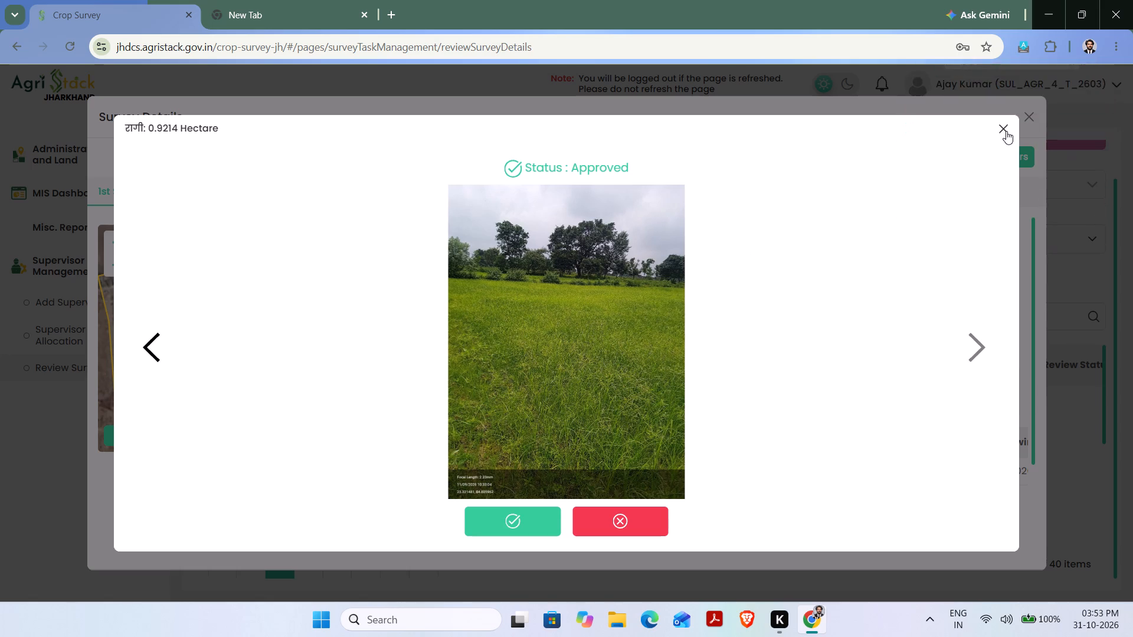
Mark survey 1554 as approved, save the review, and close its survey details.
{"action": "scroll", "coordinate": [565, 360], "scroll_direction": "down", "scroll_amount": 2}
{"action": "left_click", "coordinate": [428, 422]}
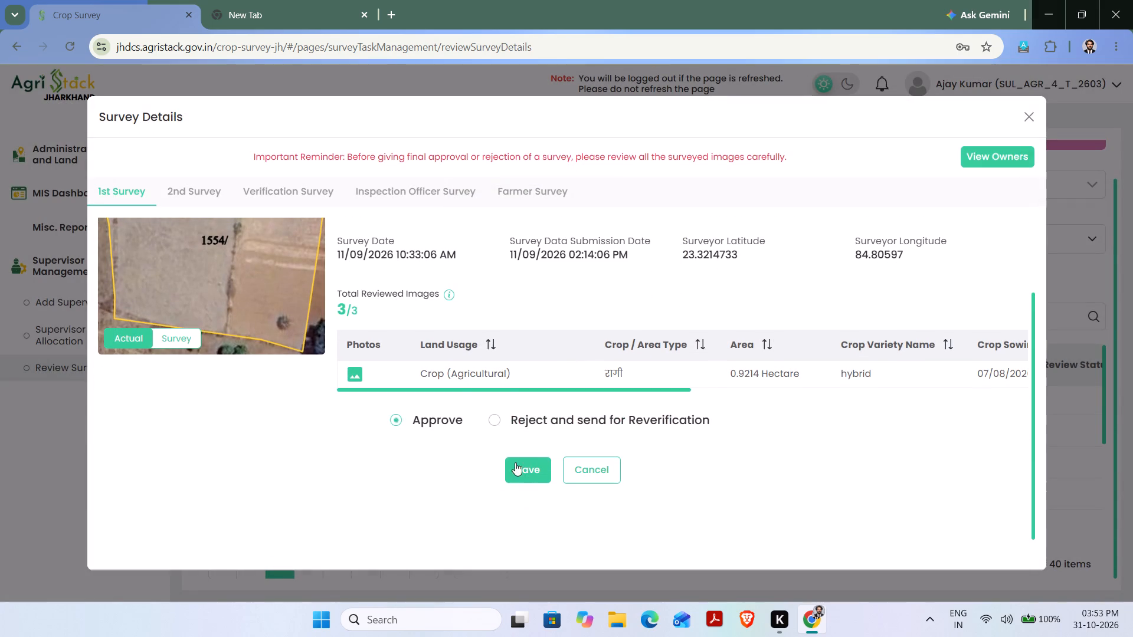
{"action": "left_click", "coordinate": [528, 469]}
{"action": "left_click", "coordinate": [585, 370]}
Open survey number 1553, approve all three images of its चावल crop area, and close the image viewer.
{"action": "scroll", "coordinate": [317, 501], "scroll_direction": "down", "scroll_amount": 4}
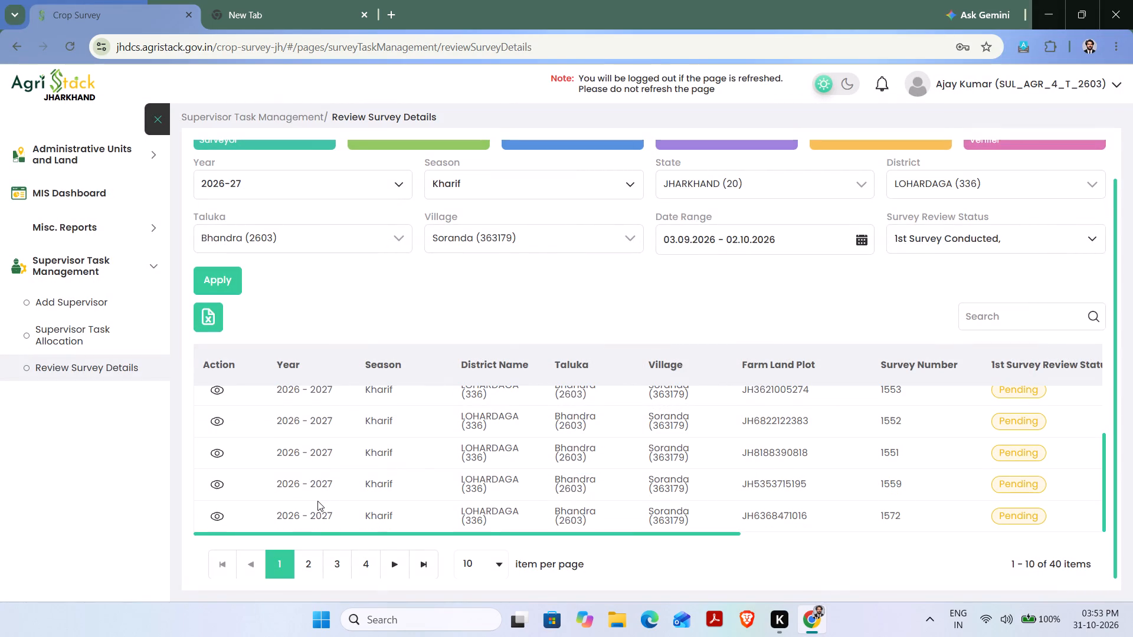
{"action": "left_click", "coordinate": [218, 395]}
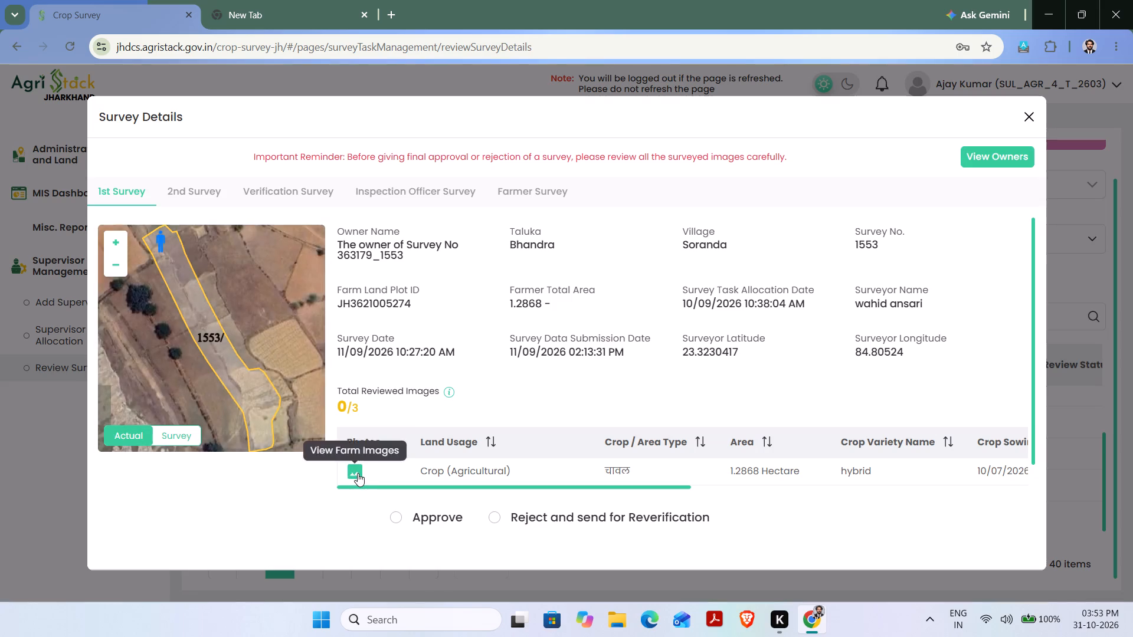
{"action": "left_click", "coordinate": [358, 473]}
{"action": "left_click", "coordinate": [481, 526]}
{"action": "left_click_drag", "start_coordinate": [565, 431], "coordinate": [533, 441]}
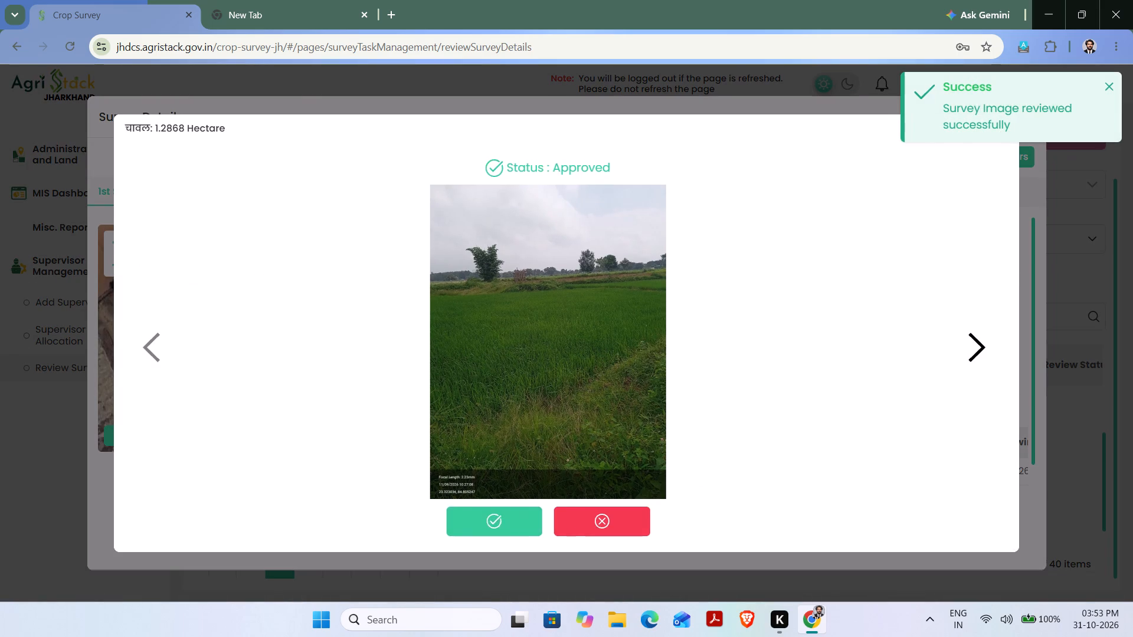
{"action": "left_click_drag", "start_coordinate": [533, 441], "coordinate": [486, 455]}
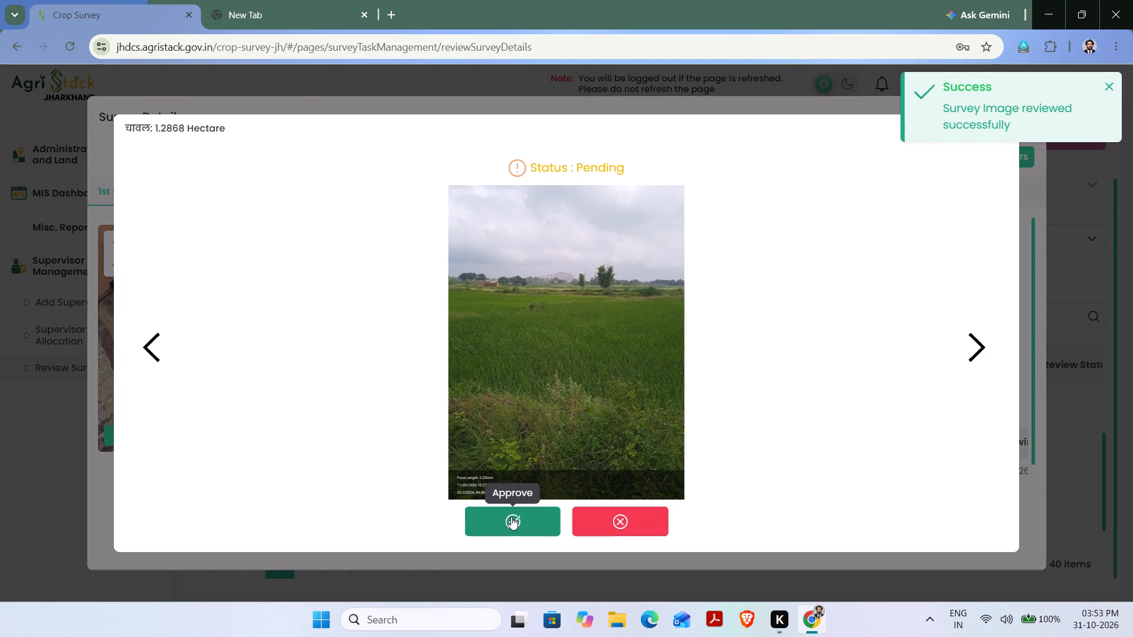
{"action": "left_click", "coordinate": [512, 517]}
{"action": "left_click_drag", "start_coordinate": [589, 423], "coordinate": [545, 429]}
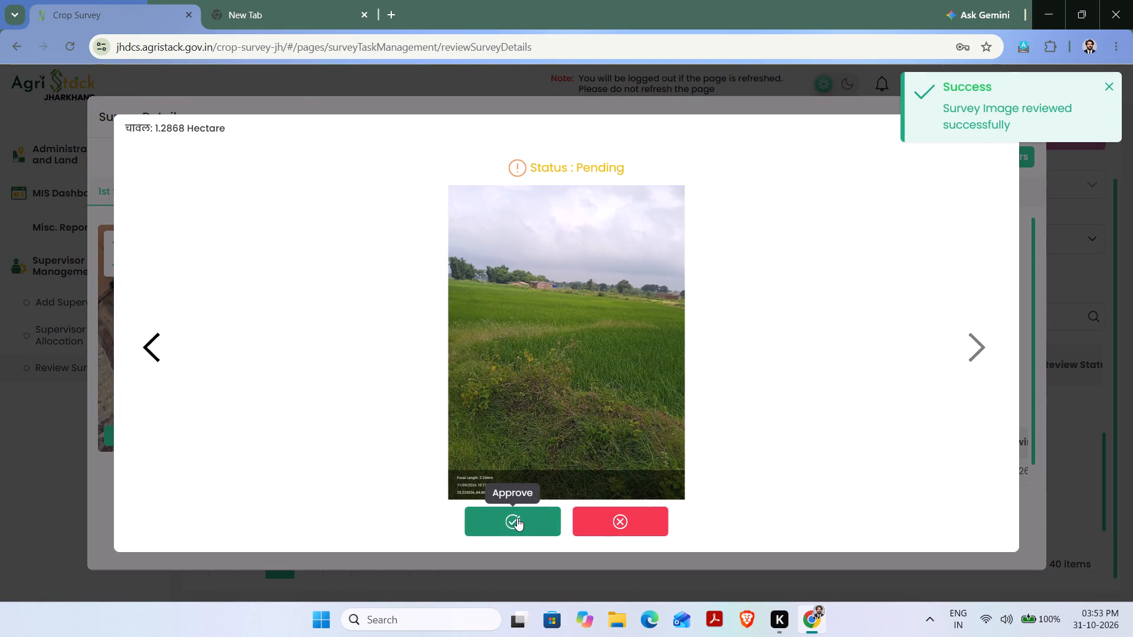
{"action": "left_click", "coordinate": [518, 515]}
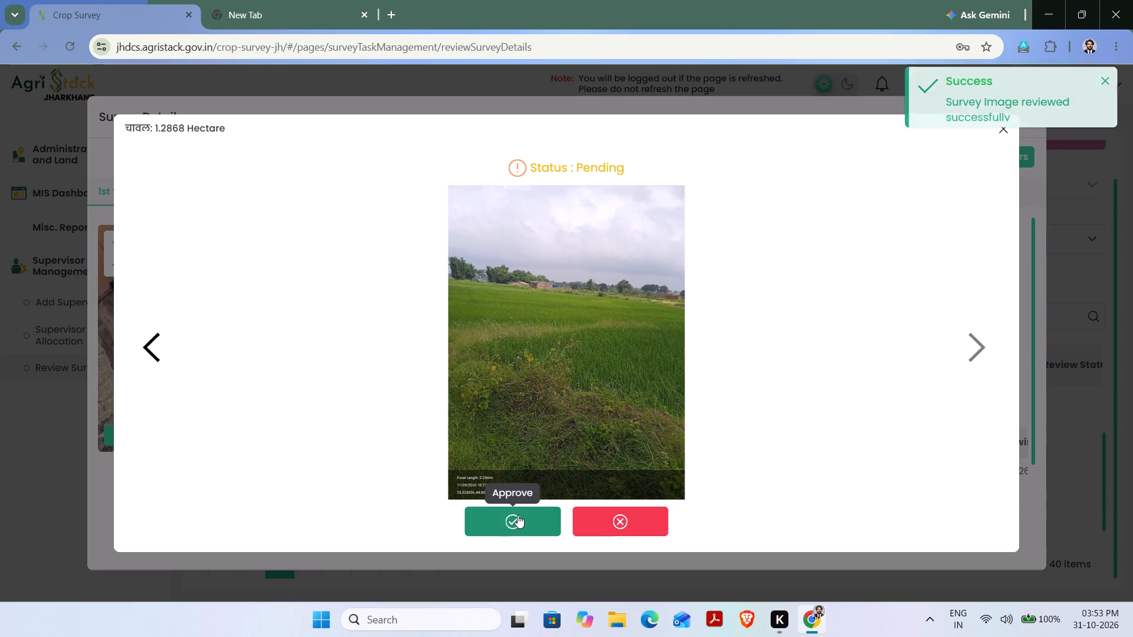
{"action": "left_click_drag", "start_coordinate": [614, 408], "coordinate": [590, 410]}
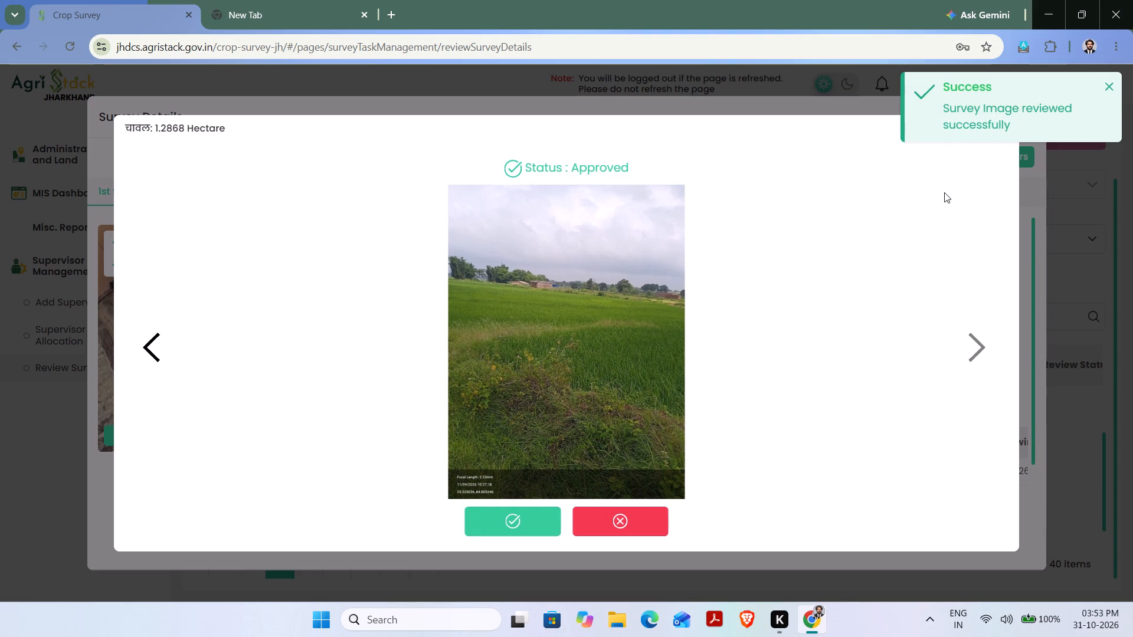
{"action": "left_click", "coordinate": [1008, 132]}
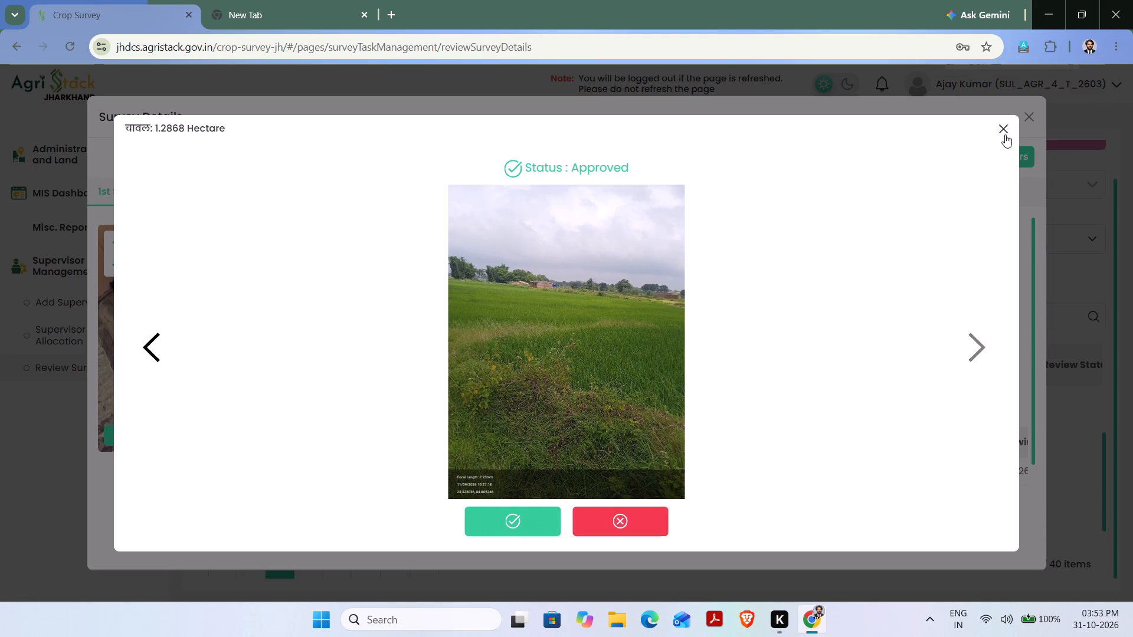
{"action": "left_click", "coordinate": [998, 127]}
{"action": "left_click", "coordinate": [1001, 126]}
Mark survey 1553 as approved, save the review, and close its survey details.
{"action": "scroll", "coordinate": [564, 419], "scroll_direction": "down", "scroll_amount": 1}
{"action": "left_click", "coordinate": [424, 423]}
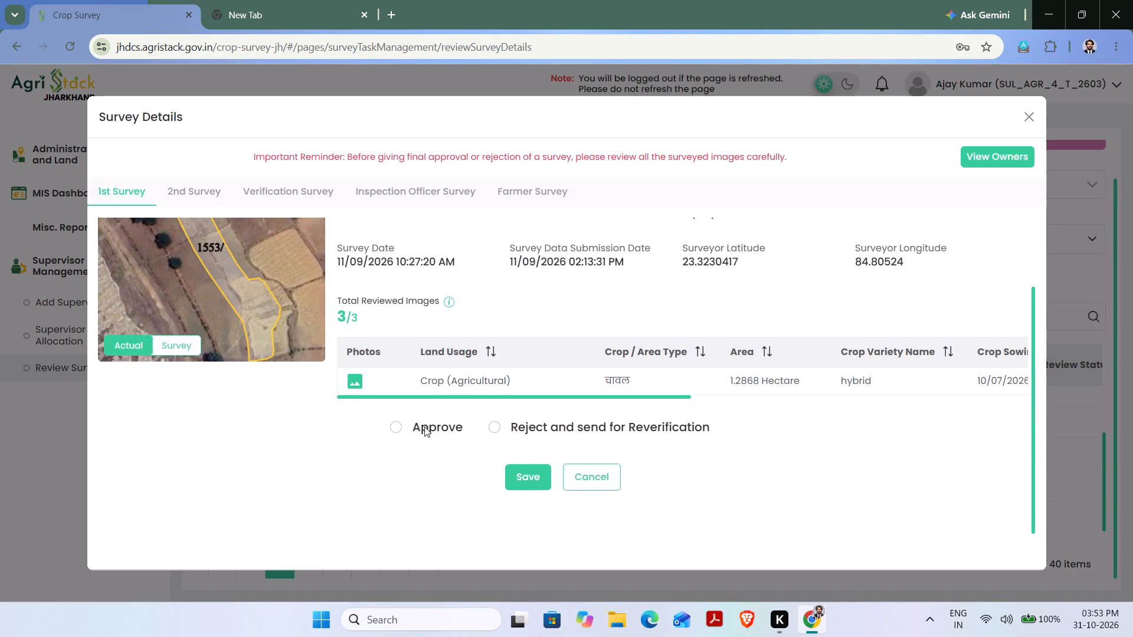
{"action": "left_click", "coordinate": [524, 457]}
{"action": "left_click", "coordinate": [579, 372]}
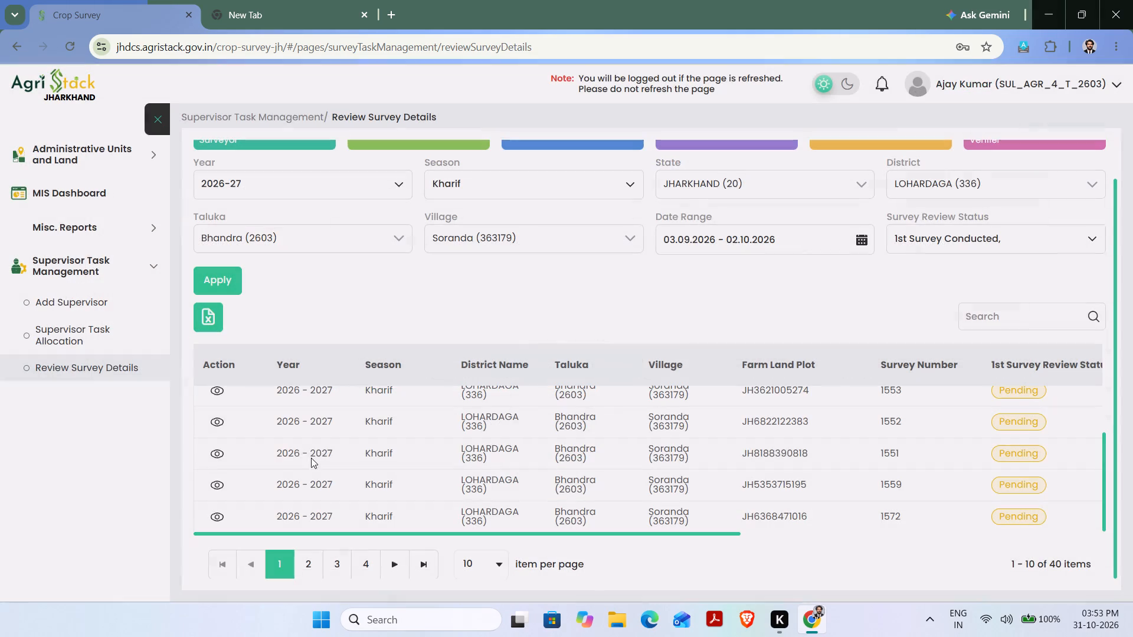
Open survey number 1552, approve all three images of its रागी crop area, and close the image viewer.
{"action": "left_click", "coordinate": [213, 421]}
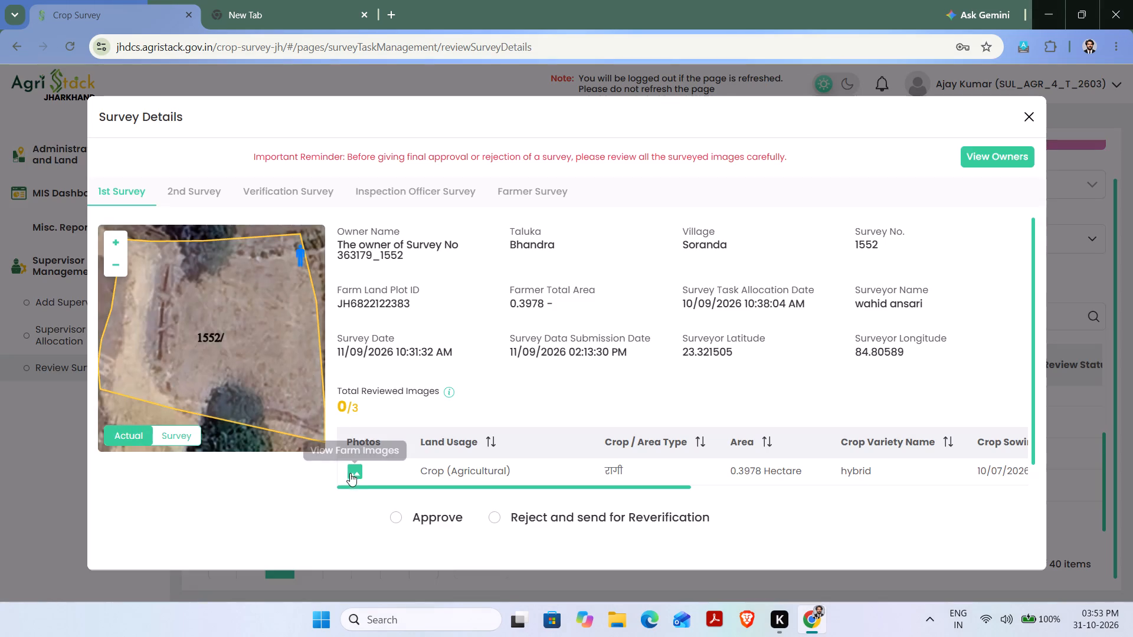
{"action": "left_click", "coordinate": [350, 472]}
{"action": "left_click", "coordinate": [502, 523]}
{"action": "left_click_drag", "start_coordinate": [615, 448], "coordinate": [569, 449]}
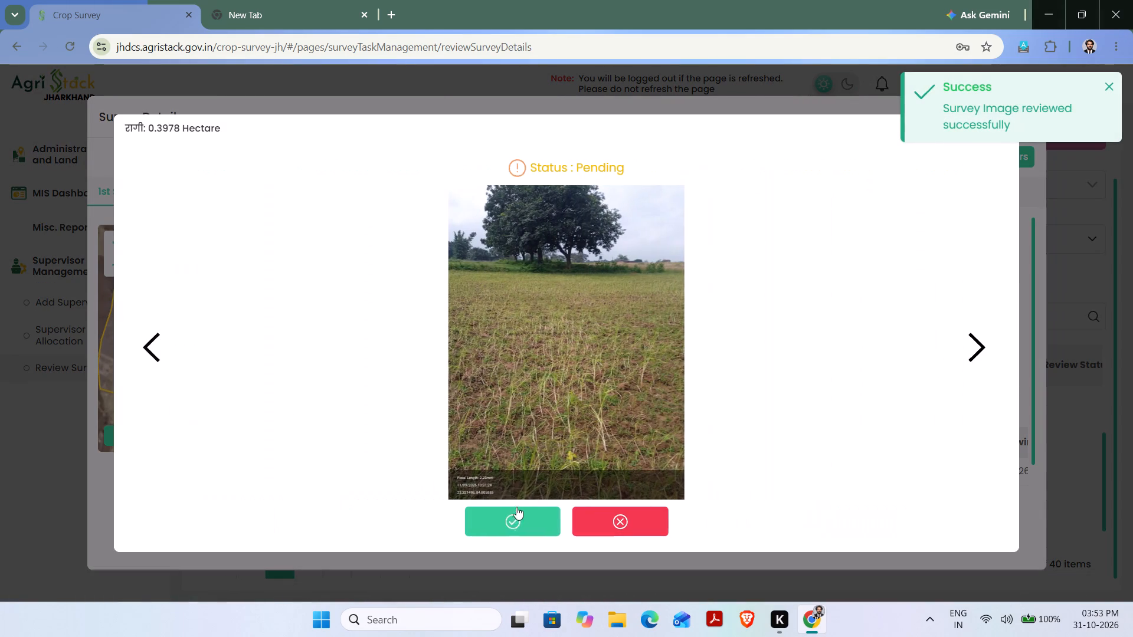
{"action": "left_click", "coordinate": [515, 511]}
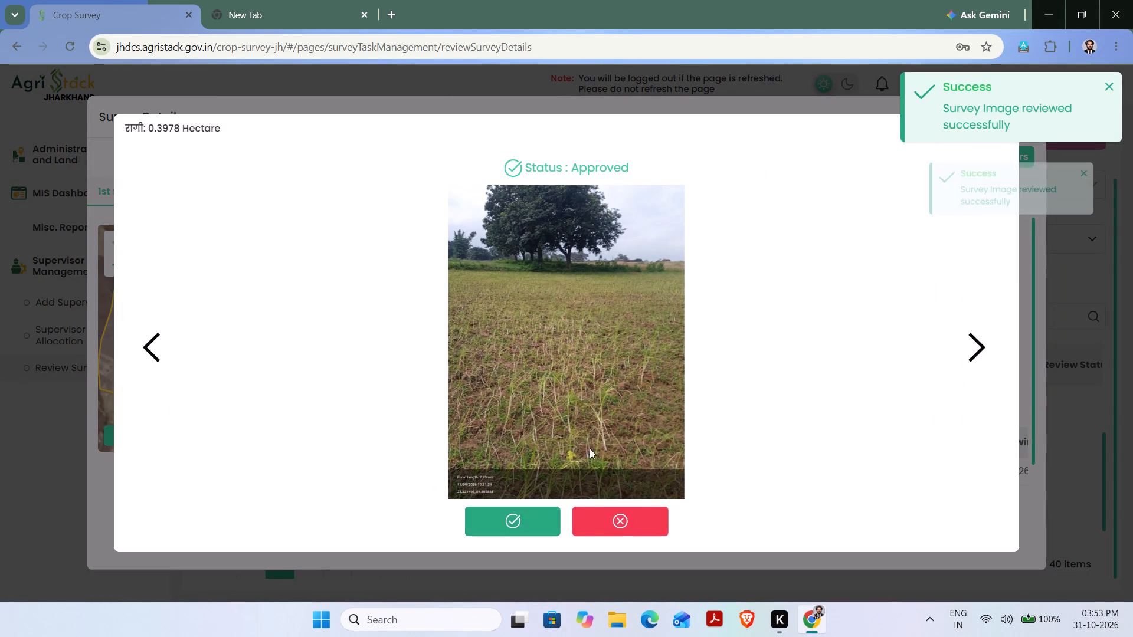
{"action": "left_click_drag", "start_coordinate": [592, 441], "coordinate": [556, 442]}
{"action": "left_click", "coordinate": [510, 530]}
{"action": "left_click_drag", "start_coordinate": [617, 408], "coordinate": [596, 410]}
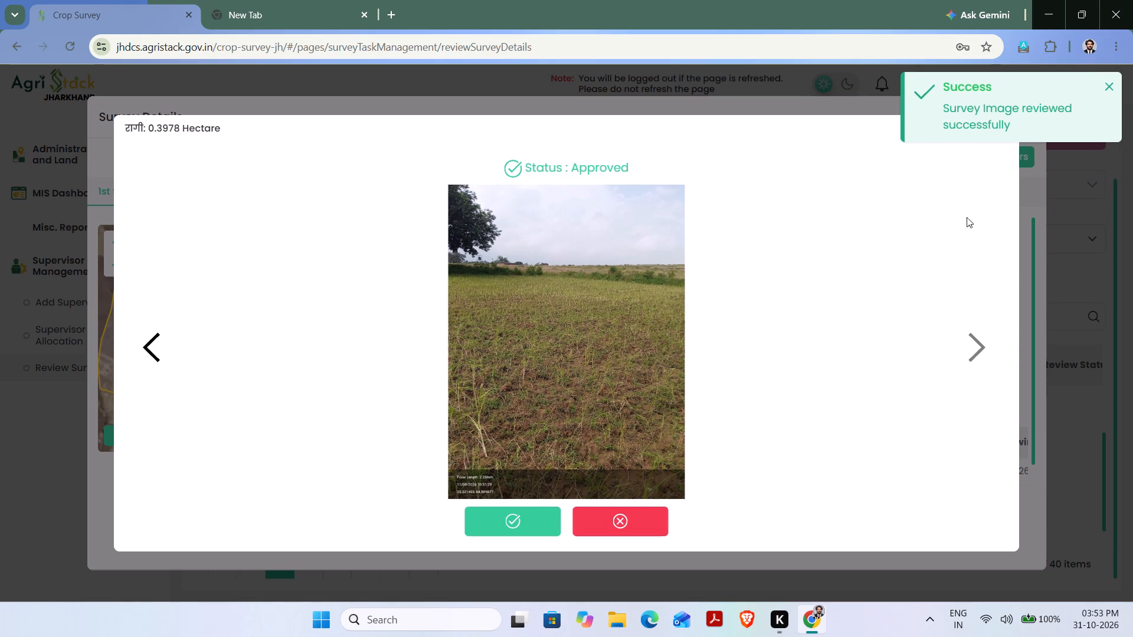
{"action": "left_click", "coordinate": [1004, 128]}
Mark survey 1552 as approved, save the review, and close its survey details.
{"action": "scroll", "coordinate": [558, 403], "scroll_direction": "down", "scroll_amount": 1}
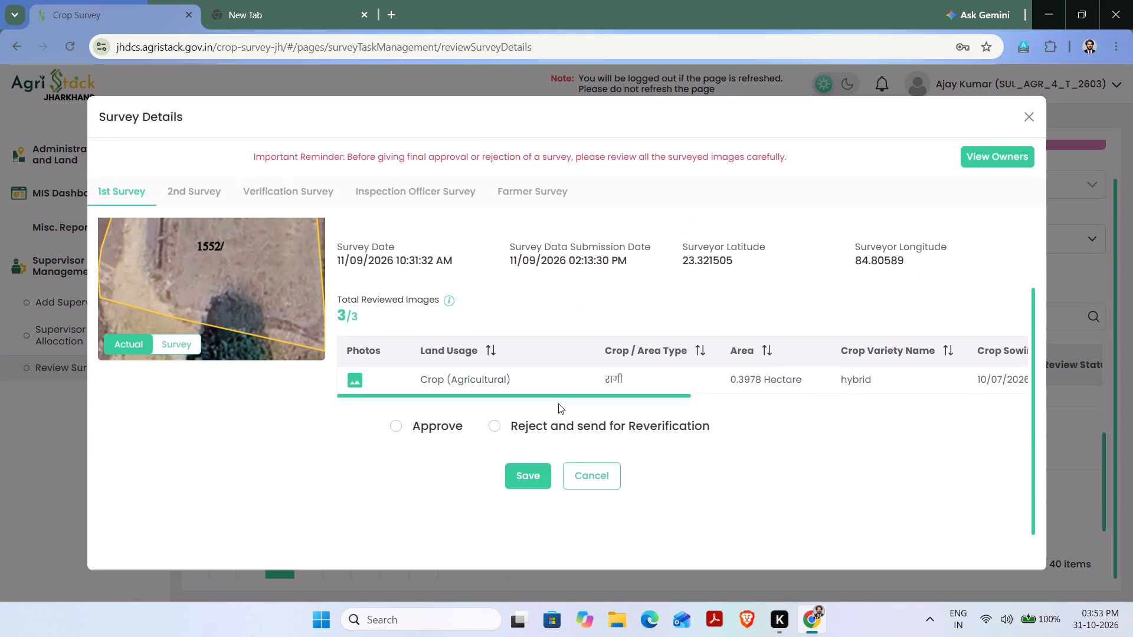
{"action": "left_click", "coordinate": [430, 421]}
{"action": "left_click", "coordinate": [510, 457]}
{"action": "left_click", "coordinate": [579, 361]}
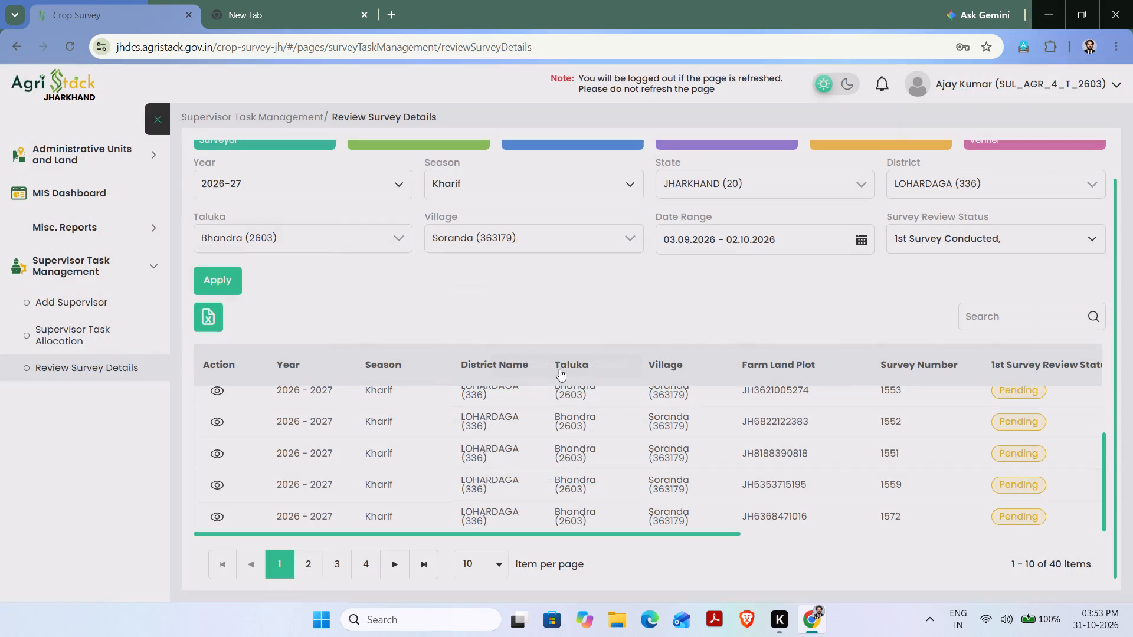
Open survey number 1559, approve all three images of its रागी crop area, and close the image viewer.
{"action": "left_click", "coordinate": [220, 481]}
{"action": "left_click", "coordinate": [355, 471]}
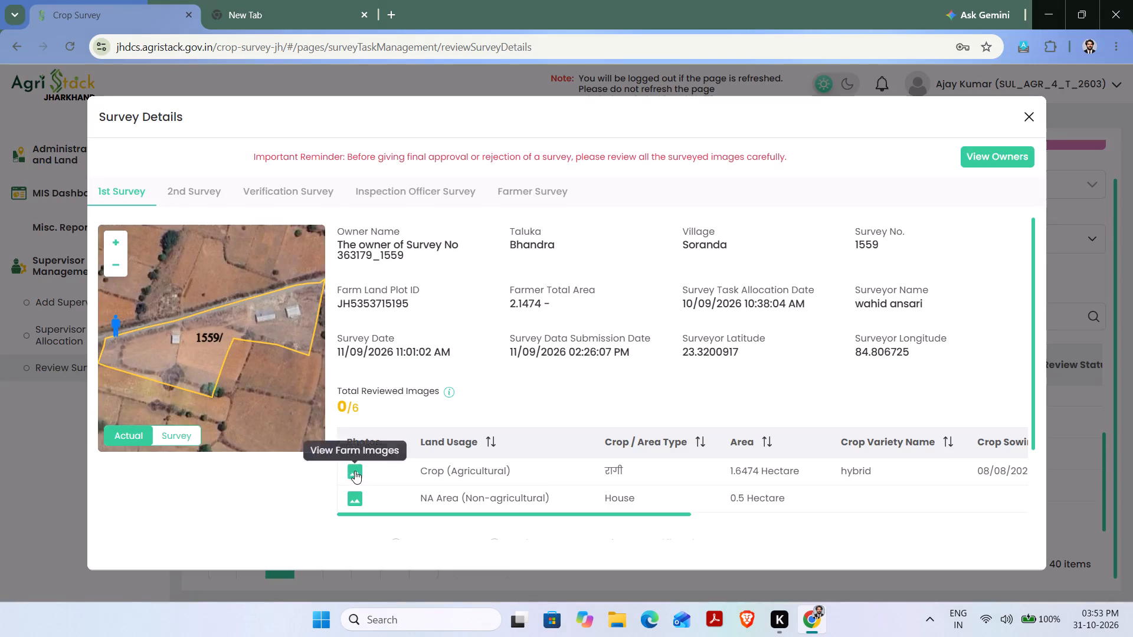
{"action": "left_click", "coordinate": [484, 517]}
{"action": "left_click_drag", "start_coordinate": [570, 444], "coordinate": [505, 461]}
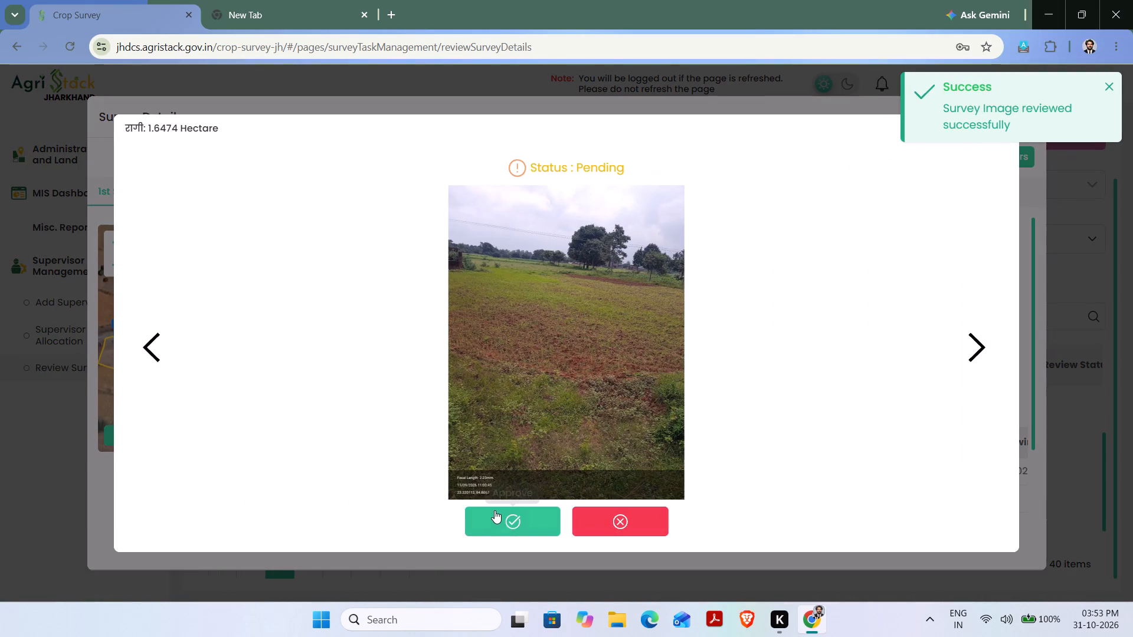
{"action": "left_click", "coordinate": [495, 510]}
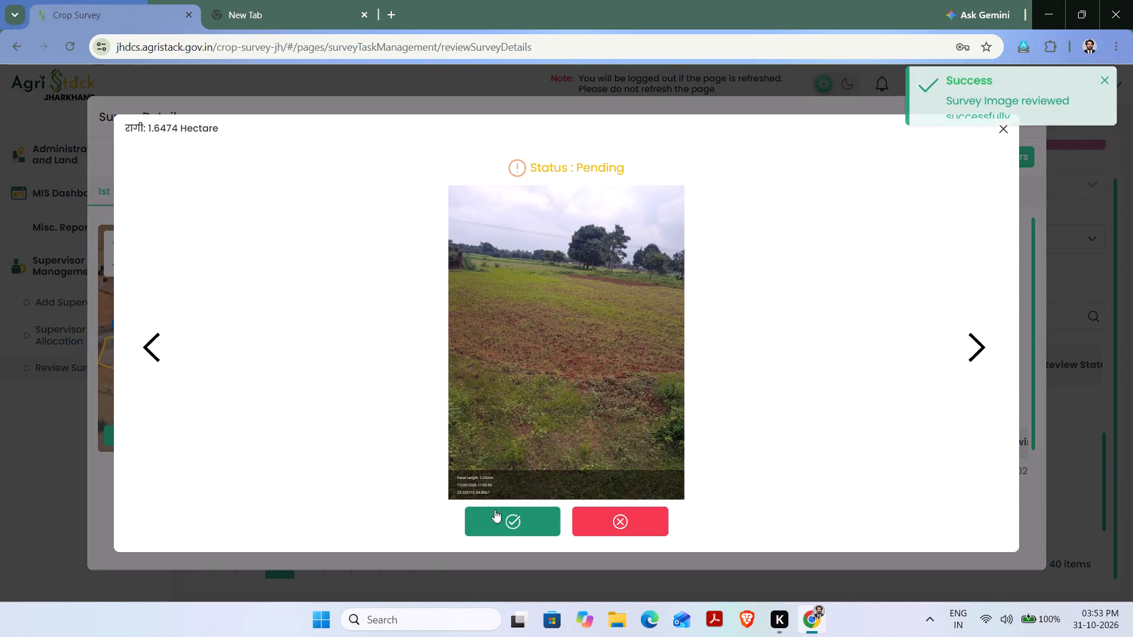
{"action": "left_click_drag", "start_coordinate": [600, 412], "coordinate": [579, 418]}
{"action": "left_click_drag", "start_coordinate": [627, 403], "coordinate": [564, 410]}
{"action": "left_click", "coordinate": [531, 524]}
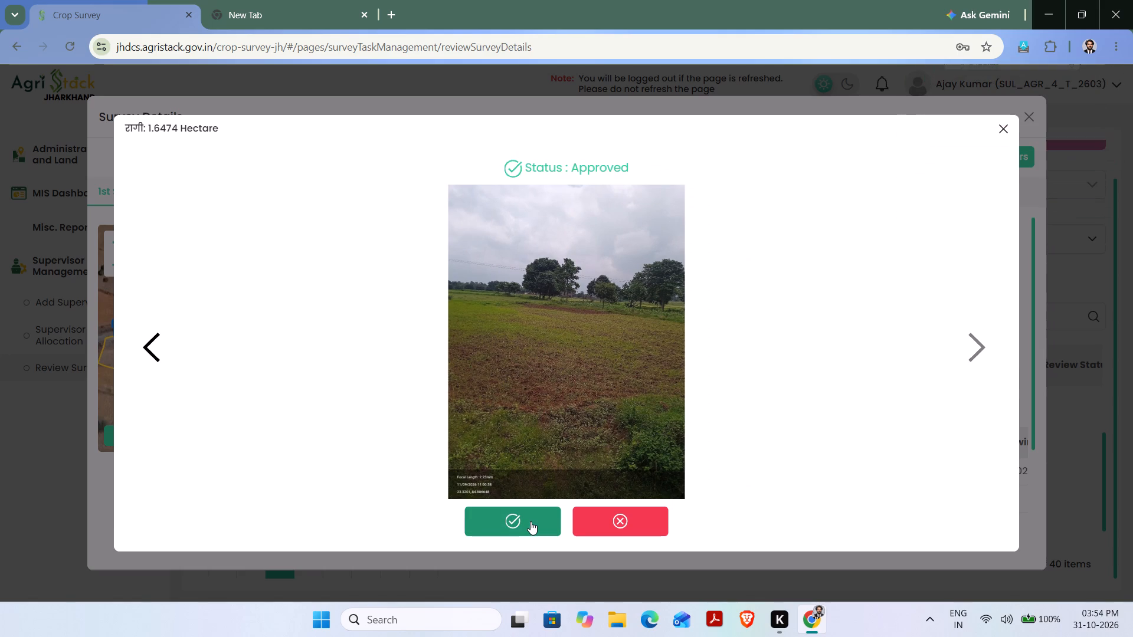
{"action": "left_click_drag", "start_coordinate": [618, 420], "coordinate": [567, 425]}
{"action": "left_click", "coordinate": [1006, 124]}
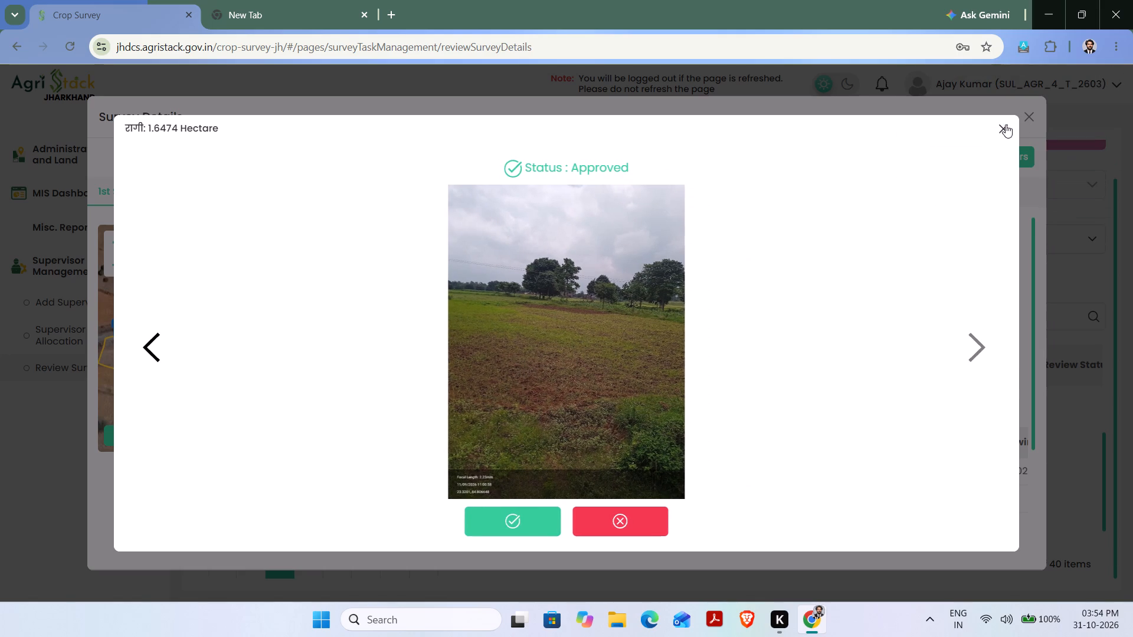
Approve all three images of survey 1559's non-agricultural House area and close the image viewer.
{"action": "scroll", "coordinate": [584, 419], "scroll_direction": "down", "scroll_amount": 2}
{"action": "left_click", "coordinate": [353, 375]}
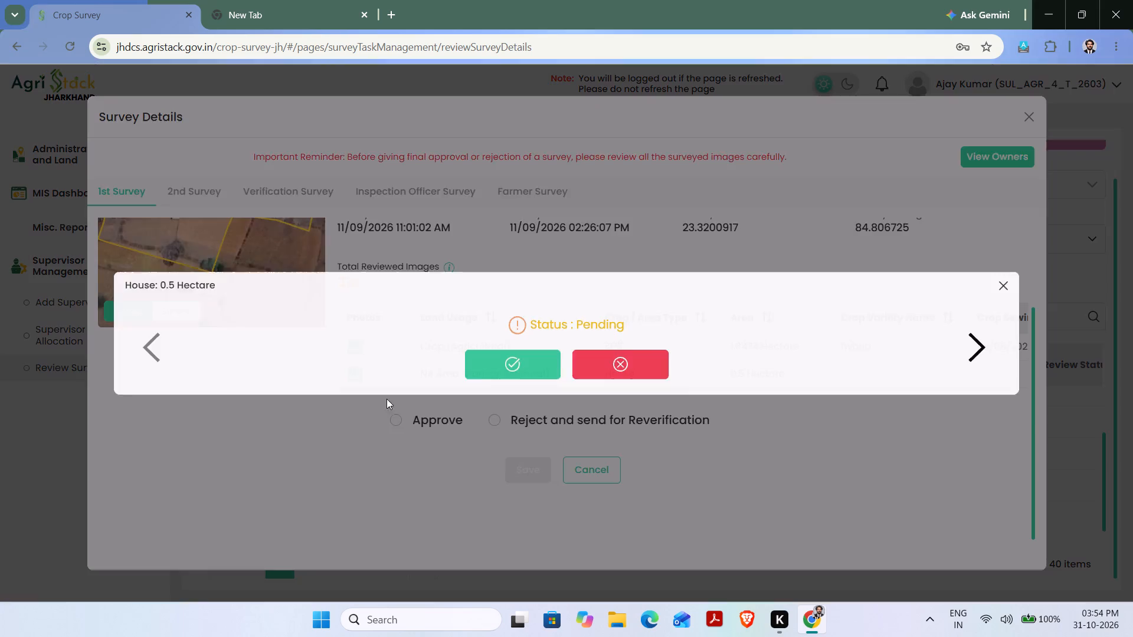
{"action": "left_click", "coordinate": [499, 515]}
{"action": "left_click_drag", "start_coordinate": [590, 429], "coordinate": [519, 439]}
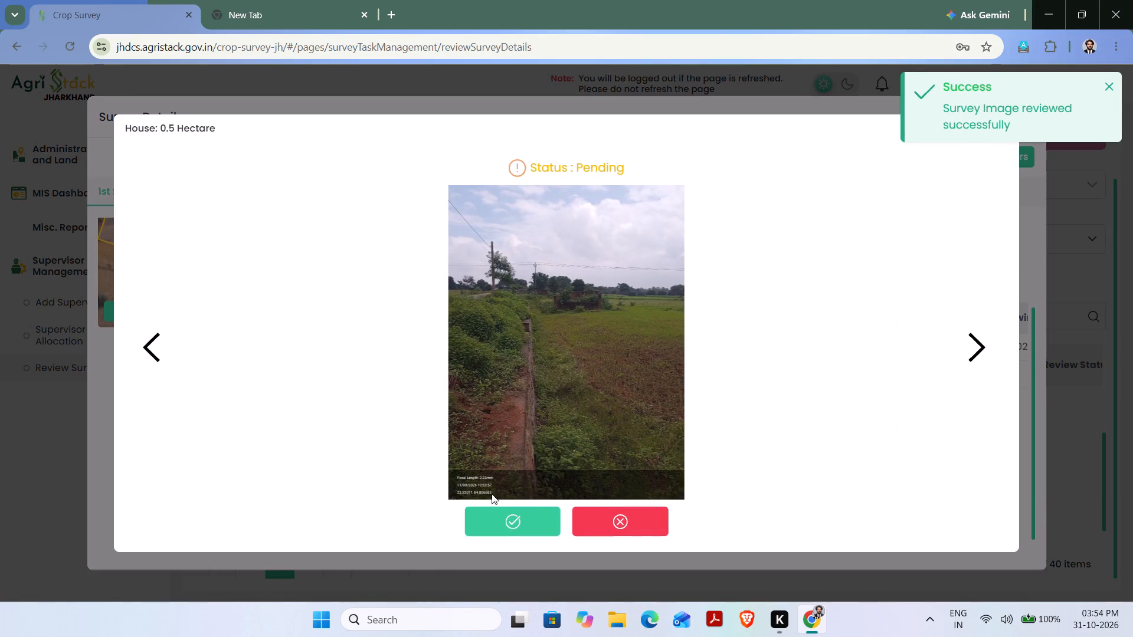
{"action": "left_click", "coordinate": [495, 513]}
{"action": "left_click_drag", "start_coordinate": [601, 400], "coordinate": [543, 413]}
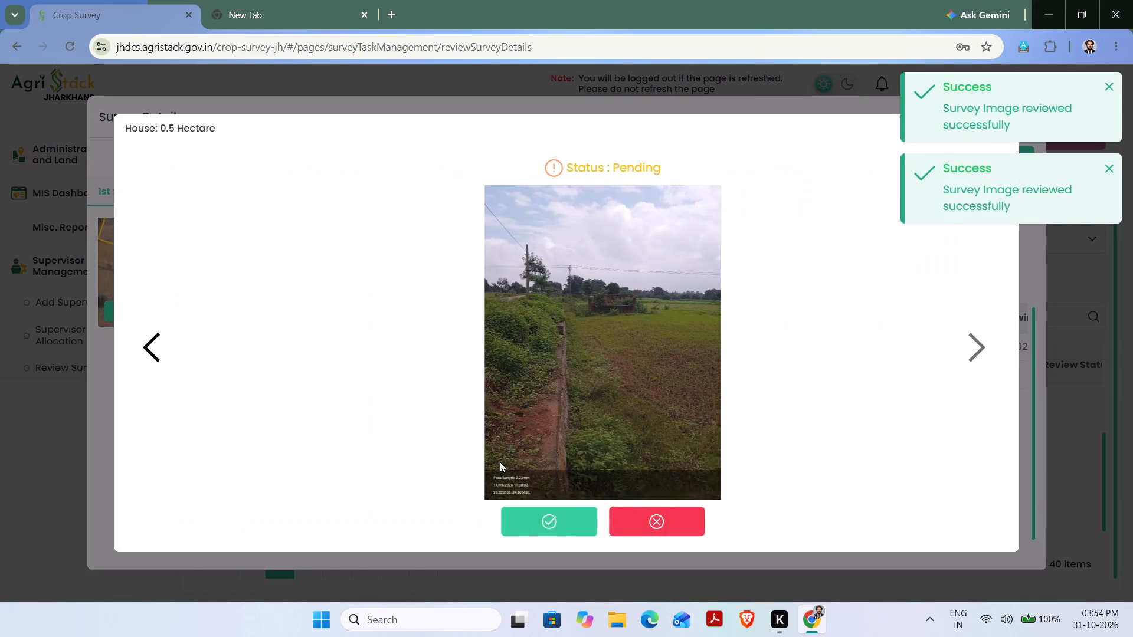
{"action": "left_click", "coordinate": [509, 508]}
{"action": "left_click_drag", "start_coordinate": [627, 388], "coordinate": [593, 396]}
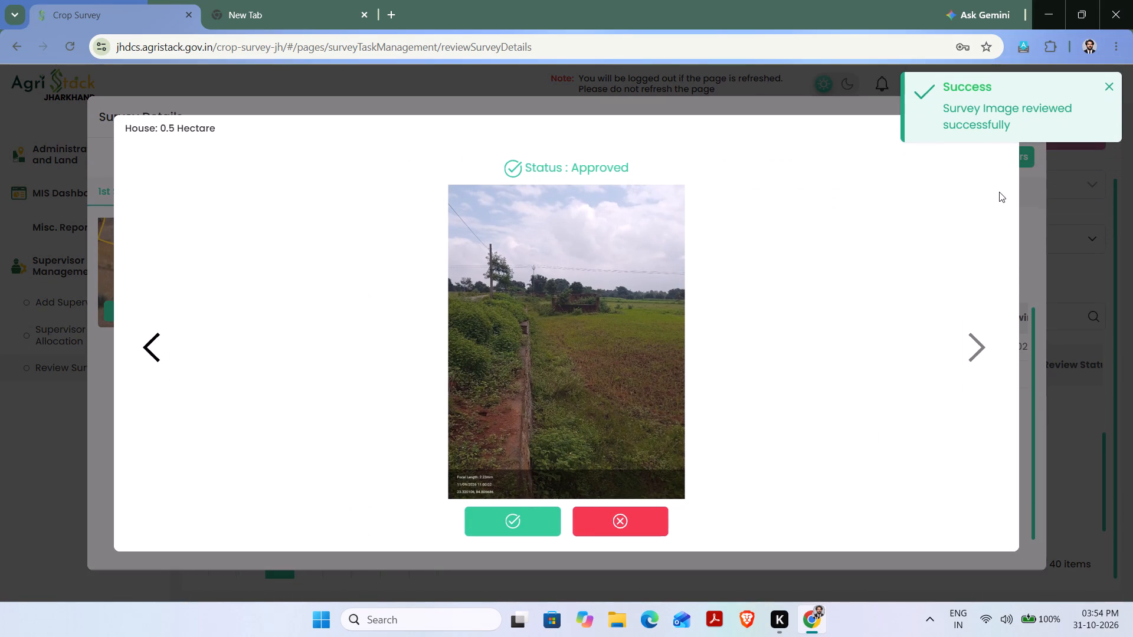
{"action": "left_click", "coordinate": [1002, 133]}
Mark survey 1559 as approved, save the review, and close its survey details.
{"action": "scroll", "coordinate": [575, 403], "scroll_direction": "down", "scroll_amount": 1}
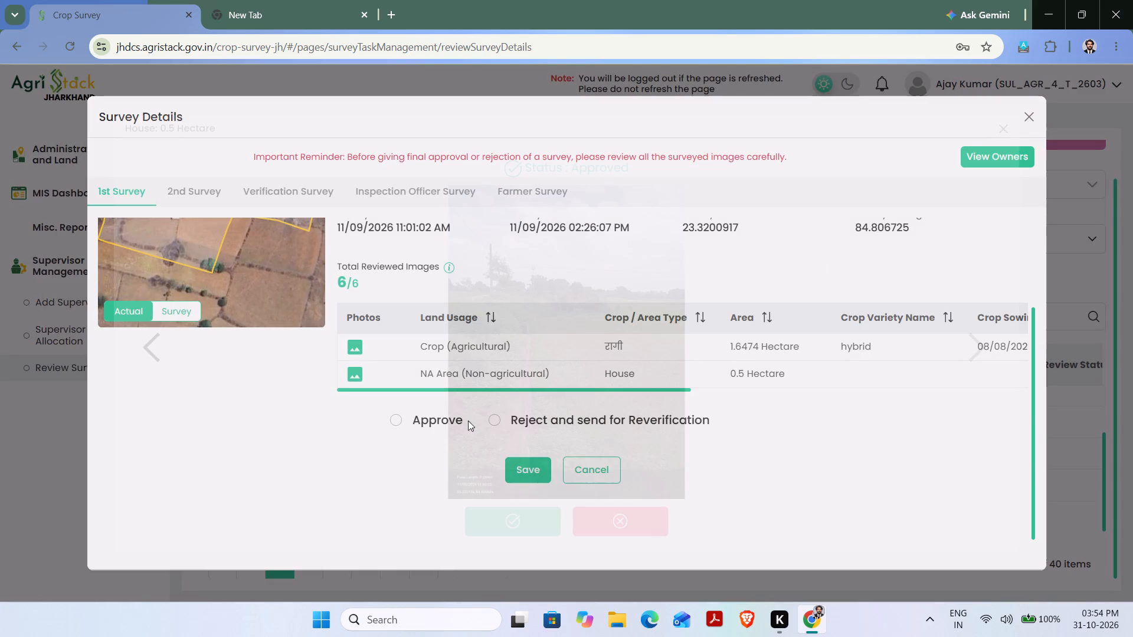
{"action": "left_click", "coordinate": [414, 419]}
{"action": "left_click", "coordinate": [516, 473]}
{"action": "left_click", "coordinate": [598, 354]}
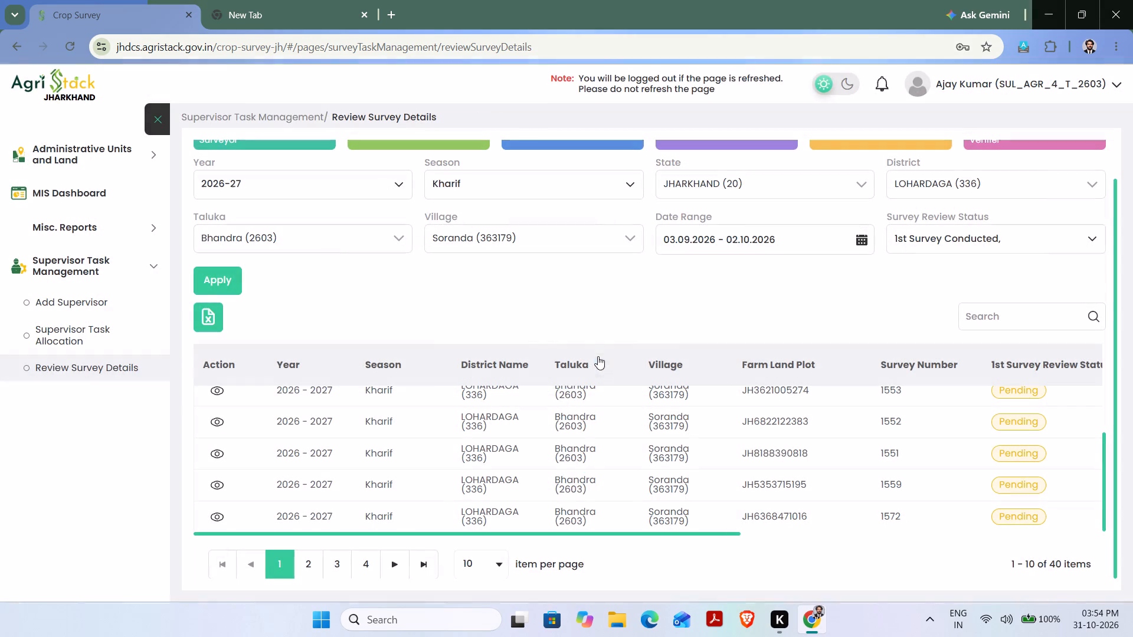
Open survey number 1572, approve all three images of its मक्का crop area, and close the image viewer.
{"action": "left_click", "coordinate": [212, 517]}
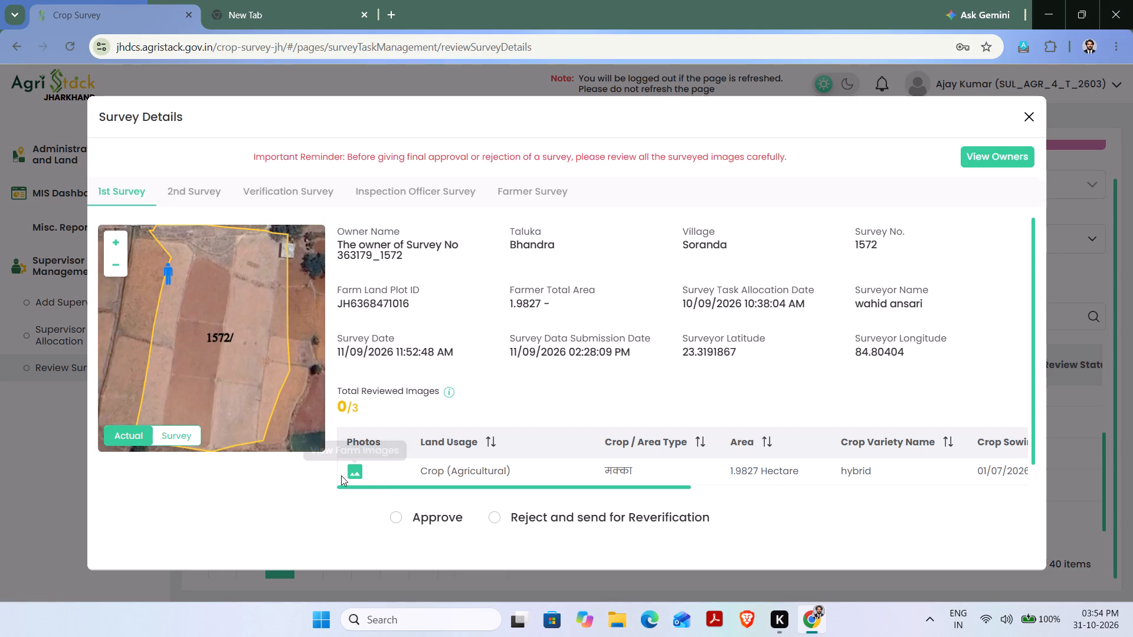
{"action": "left_click", "coordinate": [352, 468]}
{"action": "left_click", "coordinate": [506, 509]}
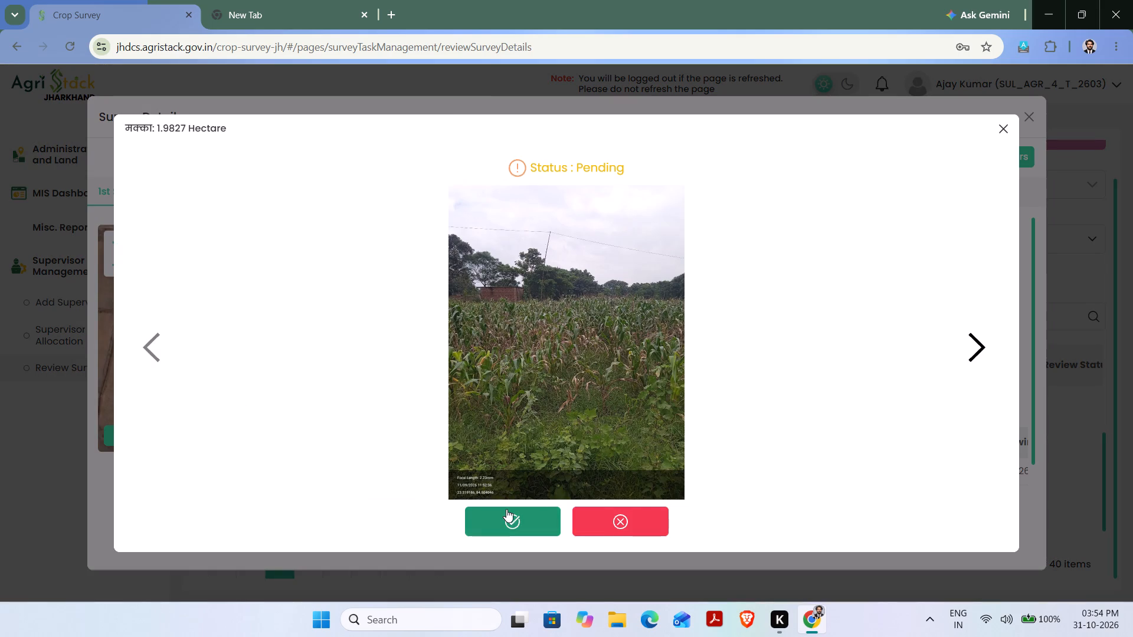
{"action": "left_click_drag", "start_coordinate": [620, 434], "coordinate": [529, 455]}
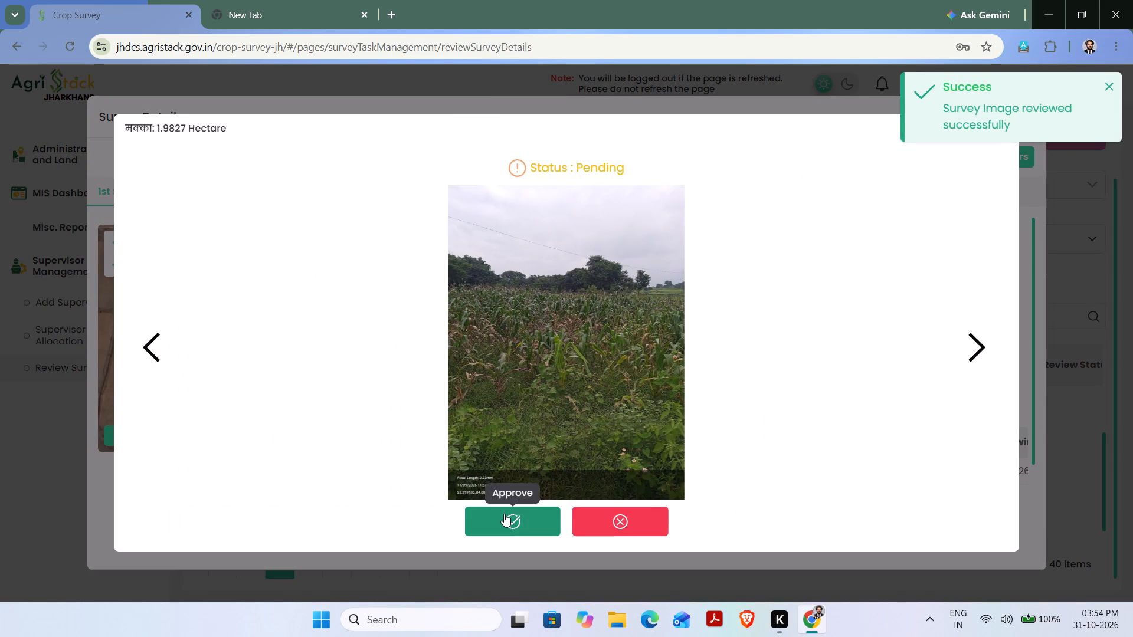
{"action": "left_click", "coordinate": [504, 514]}
{"action": "left_click_drag", "start_coordinate": [604, 418], "coordinate": [549, 428]}
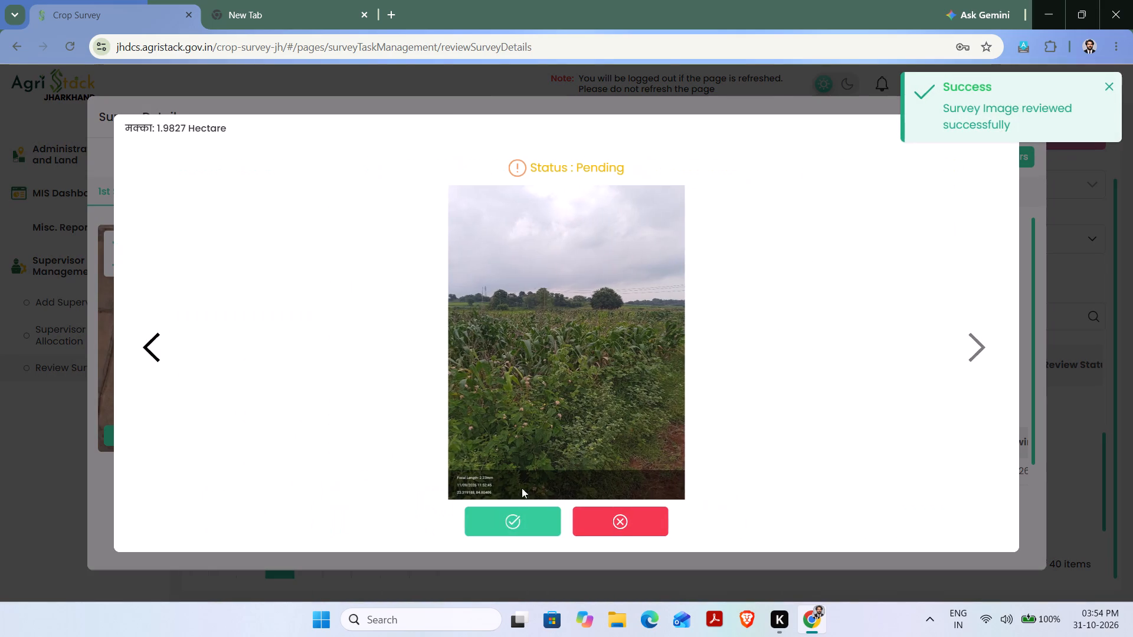
{"action": "left_click", "coordinate": [513, 513]}
{"action": "left_click_drag", "start_coordinate": [635, 380], "coordinate": [623, 387]}
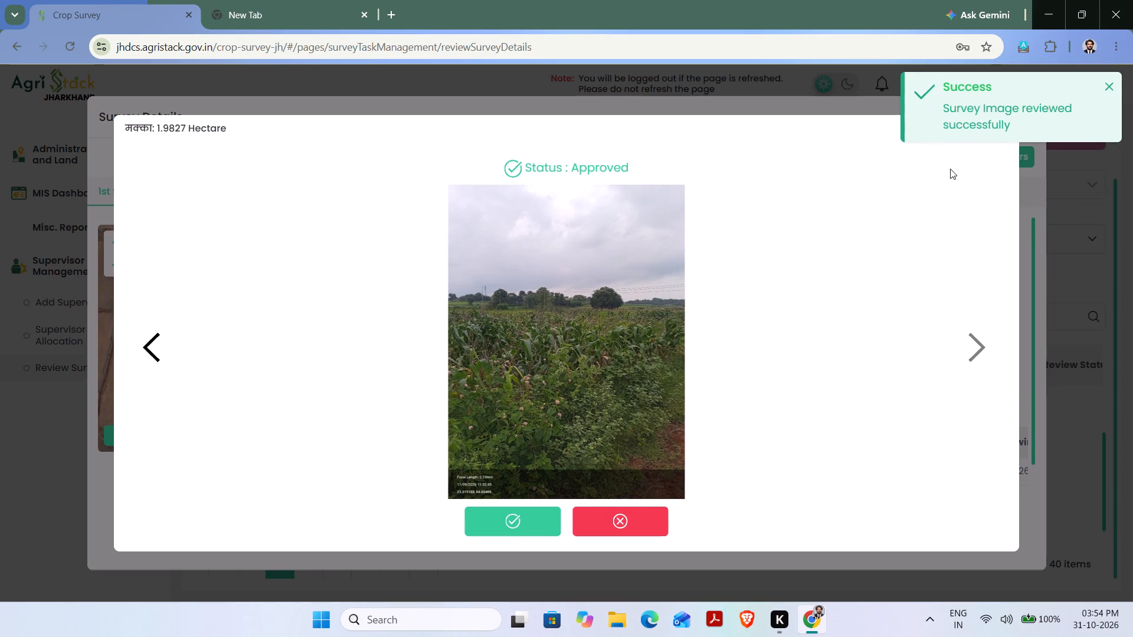
{"action": "left_click", "coordinate": [1003, 125]}
Mark survey 1572 as approved, save the review, and close its survey details.
{"action": "scroll", "coordinate": [457, 419], "scroll_direction": "down", "scroll_amount": 1}
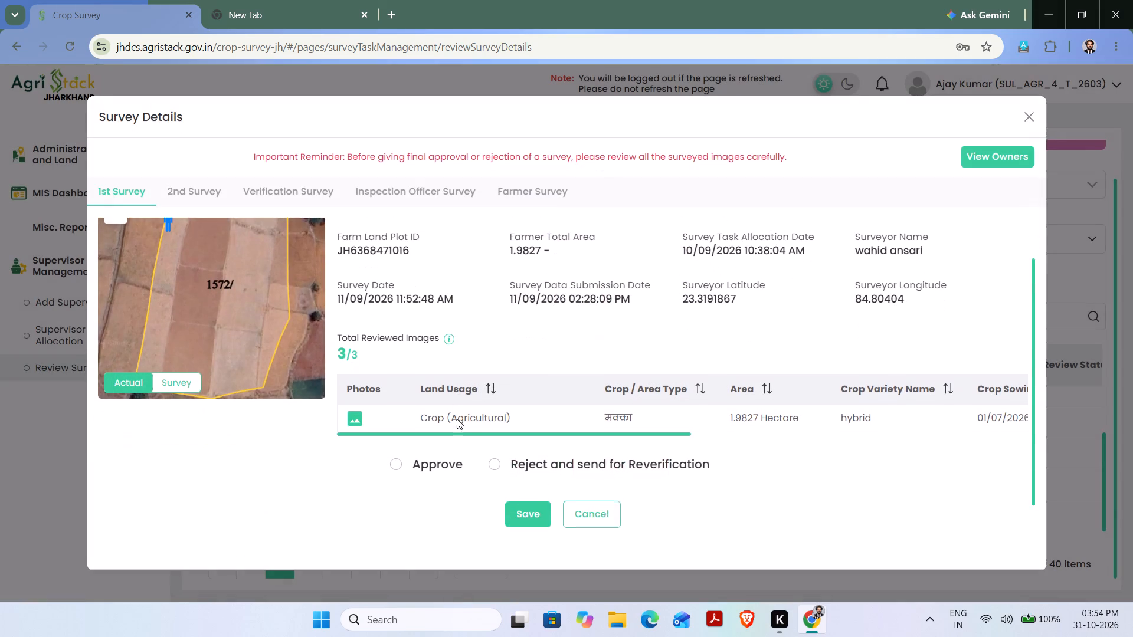
{"action": "left_click", "coordinate": [435, 457]}
{"action": "left_click", "coordinate": [519, 500]}
{"action": "left_click", "coordinate": [558, 365]}
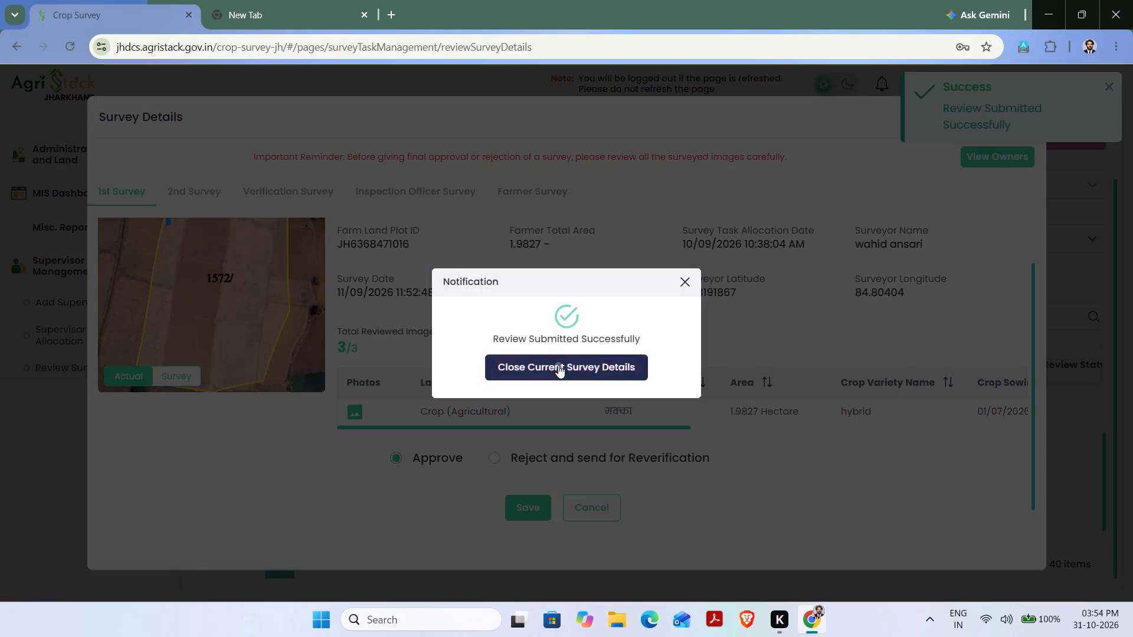
Reapply the current Soranda village filters to refresh the list of pending surveys.
{"action": "left_click", "coordinate": [212, 484]}
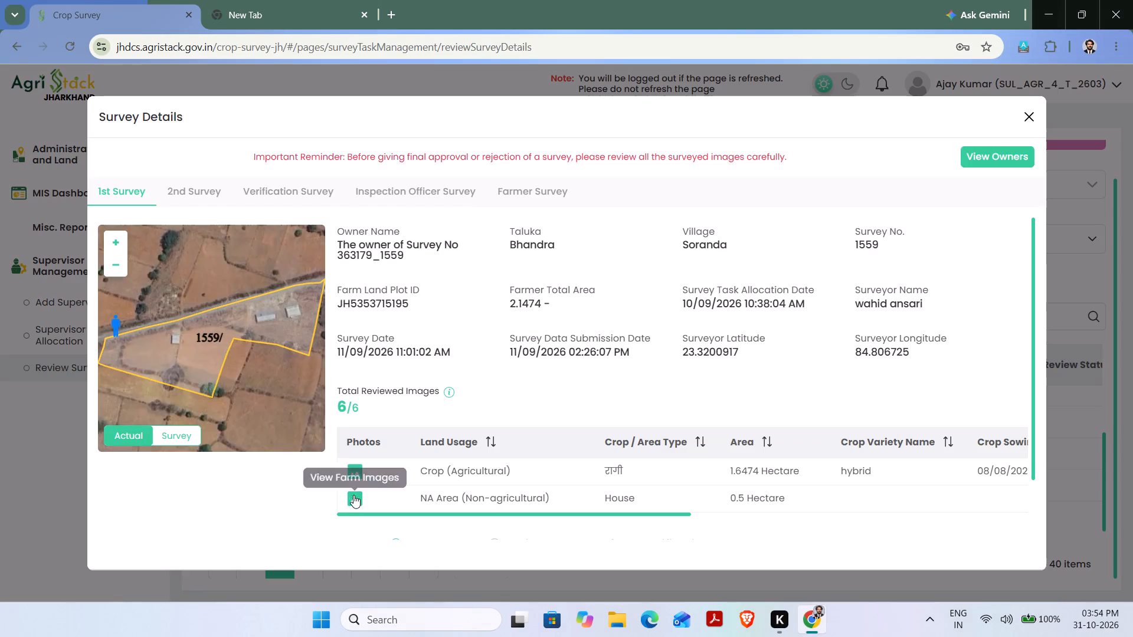
{"action": "left_click", "coordinate": [1033, 113]}
{"action": "left_click", "coordinate": [231, 280]}
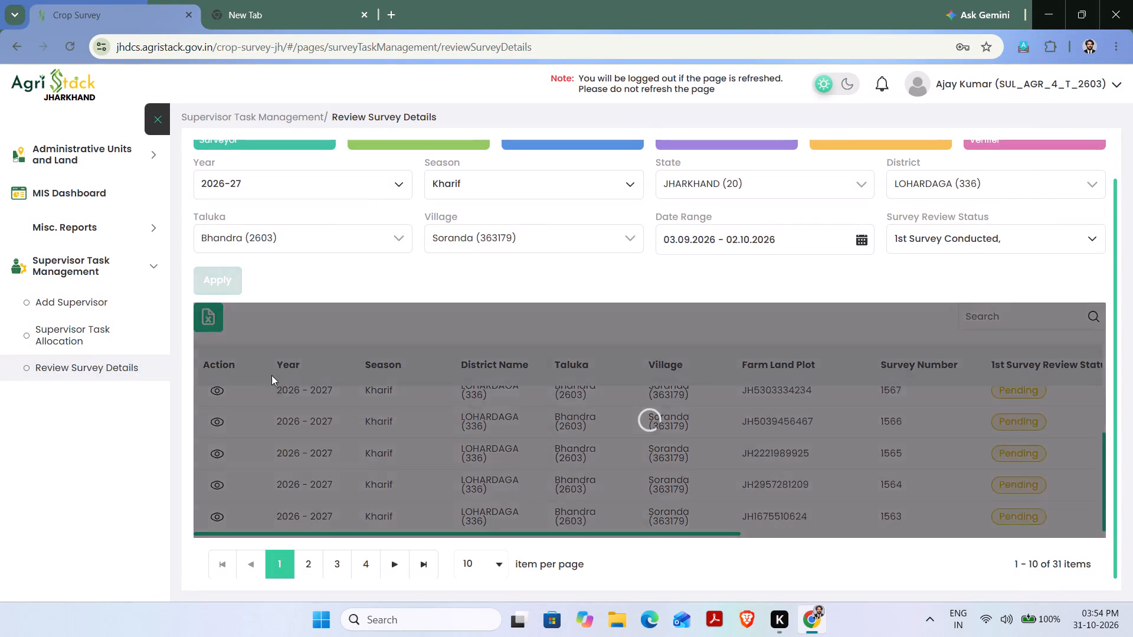
{"action": "scroll", "coordinate": [279, 397], "scroll_direction": "up", "scroll_amount": 5}
{"action": "left_click", "coordinate": [218, 400]}
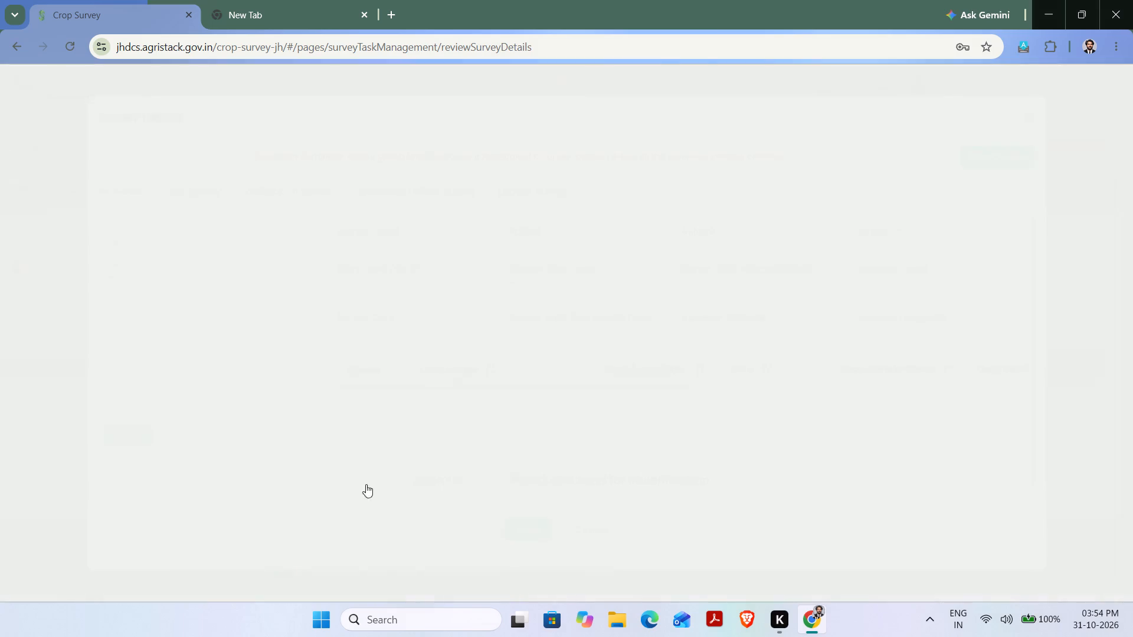
{"action": "left_click", "coordinate": [349, 483]}
{"action": "left_click", "coordinate": [497, 536]}
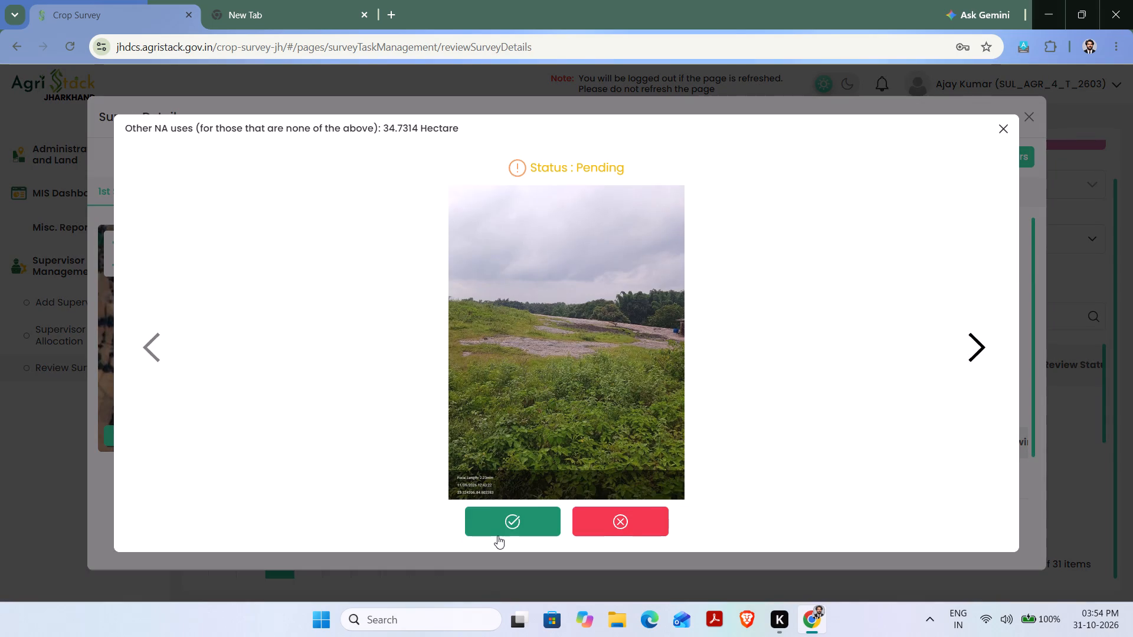
{"action": "left_click_drag", "start_coordinate": [591, 433], "coordinate": [493, 449]}
{"action": "left_click", "coordinate": [478, 517]}
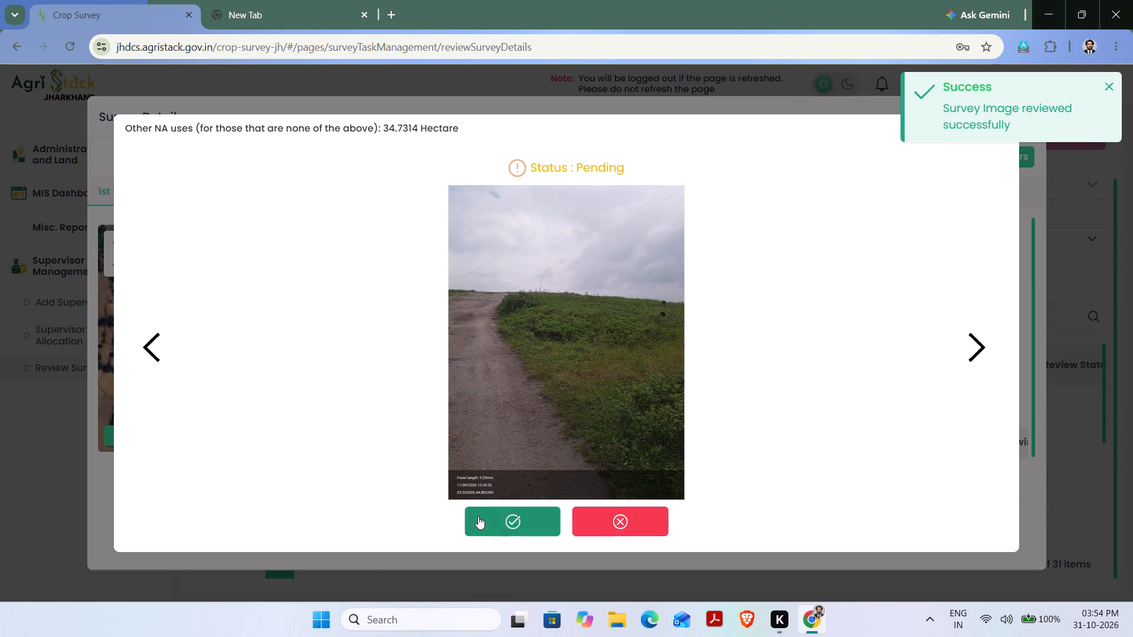
{"action": "left_click_drag", "start_coordinate": [582, 418], "coordinate": [532, 422]}
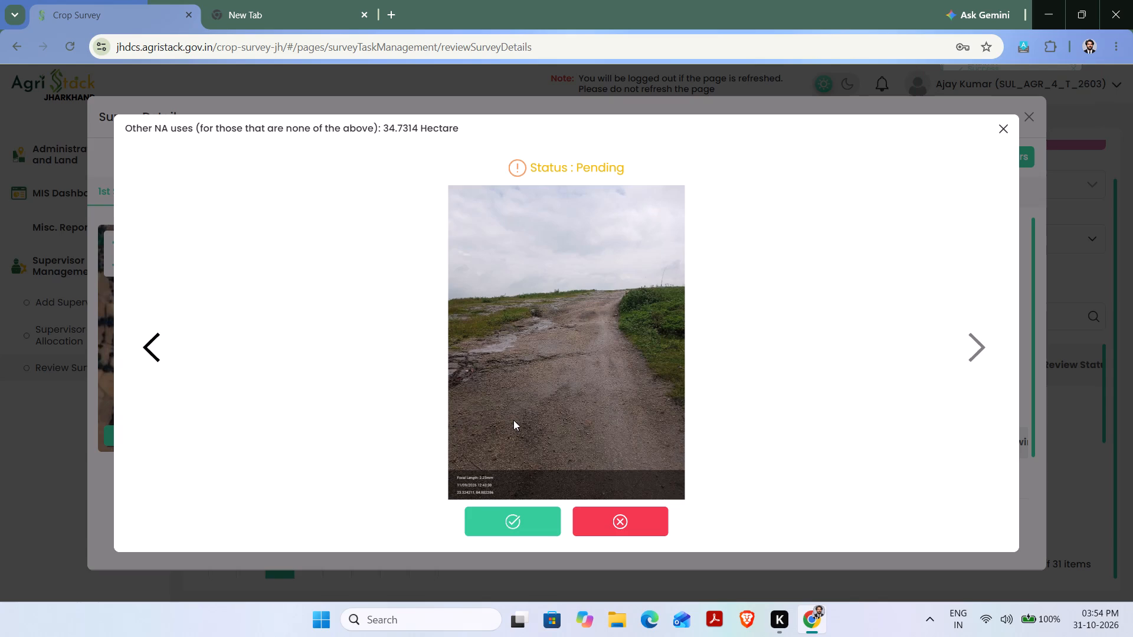
{"action": "left_click", "coordinate": [518, 514]}
{"action": "left_click_drag", "start_coordinate": [595, 416], "coordinate": [536, 426]}
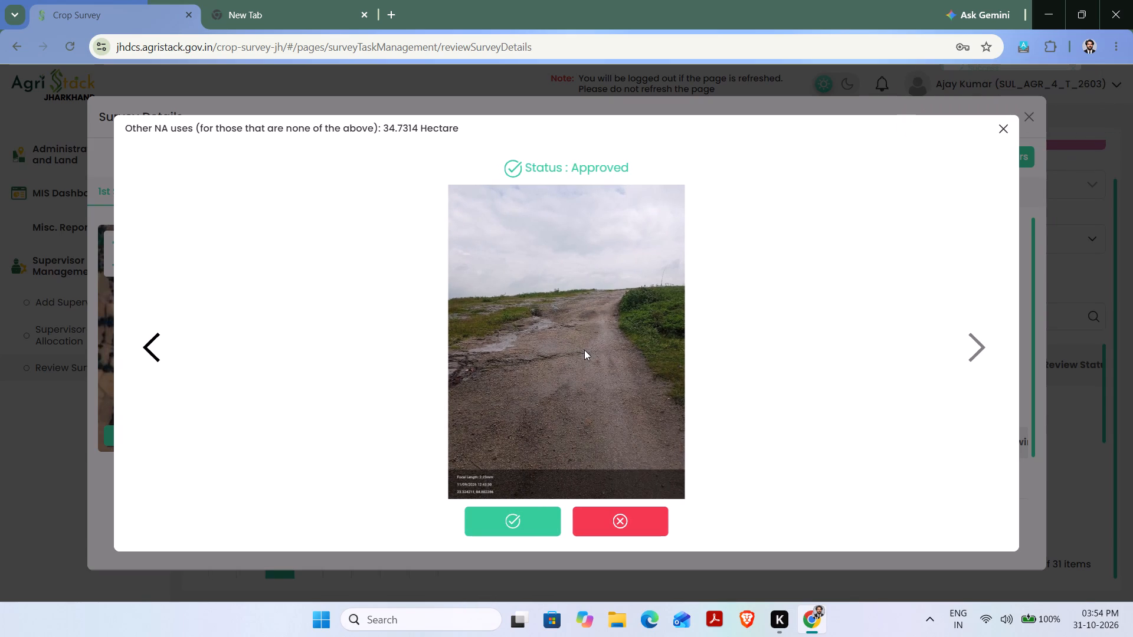
{"action": "left_click", "coordinate": [680, 308]}
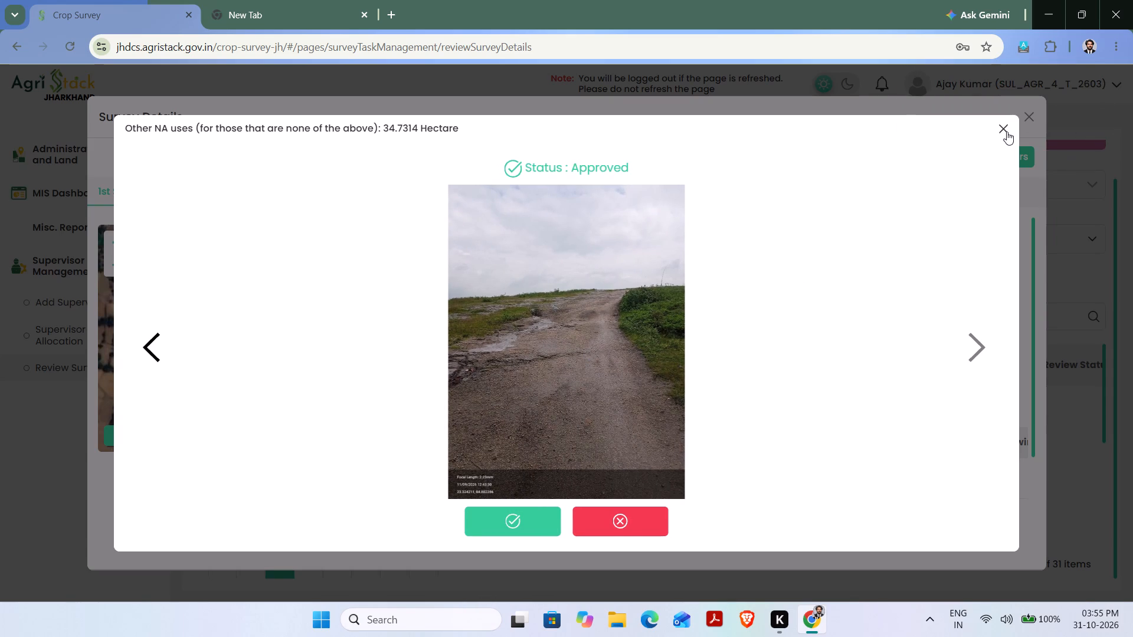
{"action": "left_click", "coordinate": [1005, 129]}
Mark survey 1551 as approved, save the review, and close its survey details.
{"action": "scroll", "coordinate": [633, 370], "scroll_direction": "down", "scroll_amount": 2}
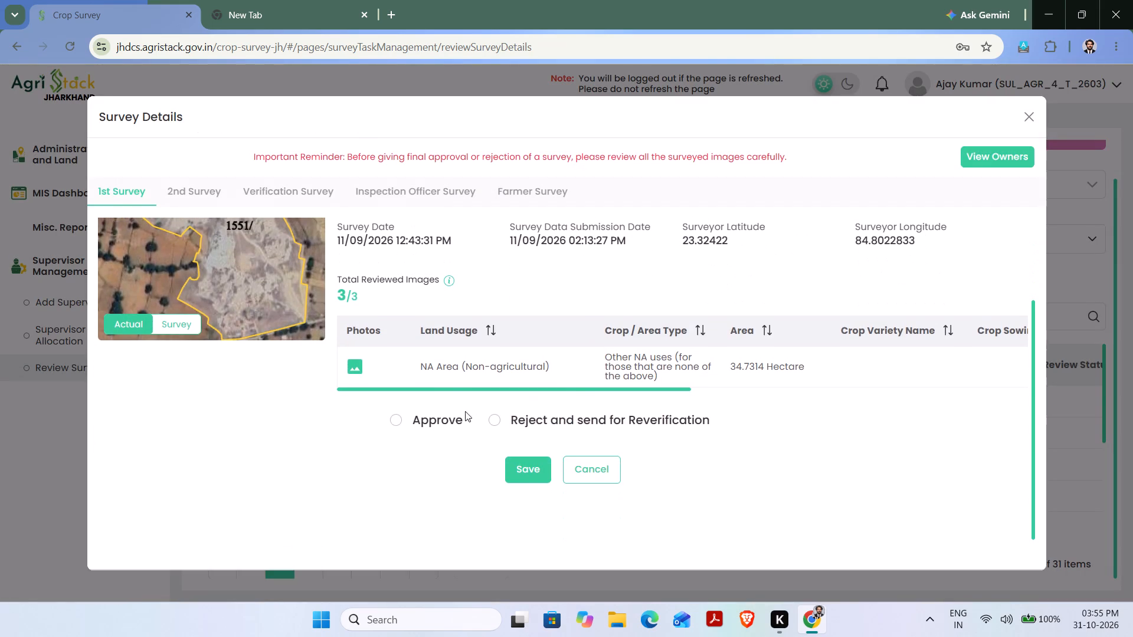
{"action": "left_click", "coordinate": [449, 414]}
{"action": "left_click", "coordinate": [511, 464]}
{"action": "left_click", "coordinate": [581, 359]}
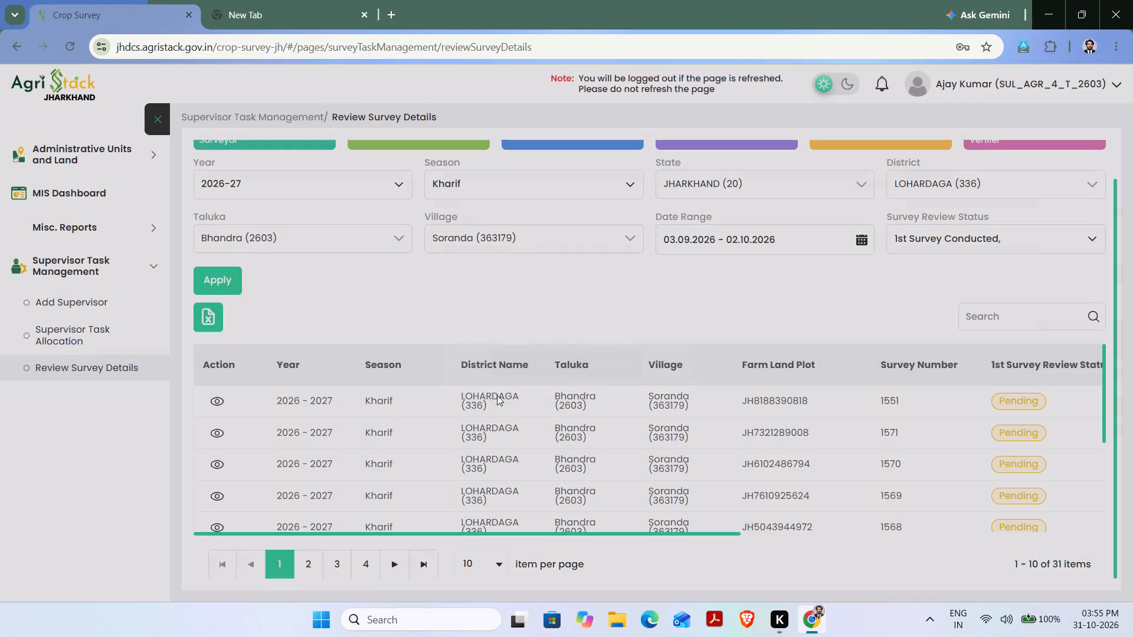
Open survey number 1571, approve all three images of its fallow Waste area, and close the image viewer.
{"action": "left_click", "coordinate": [217, 431]}
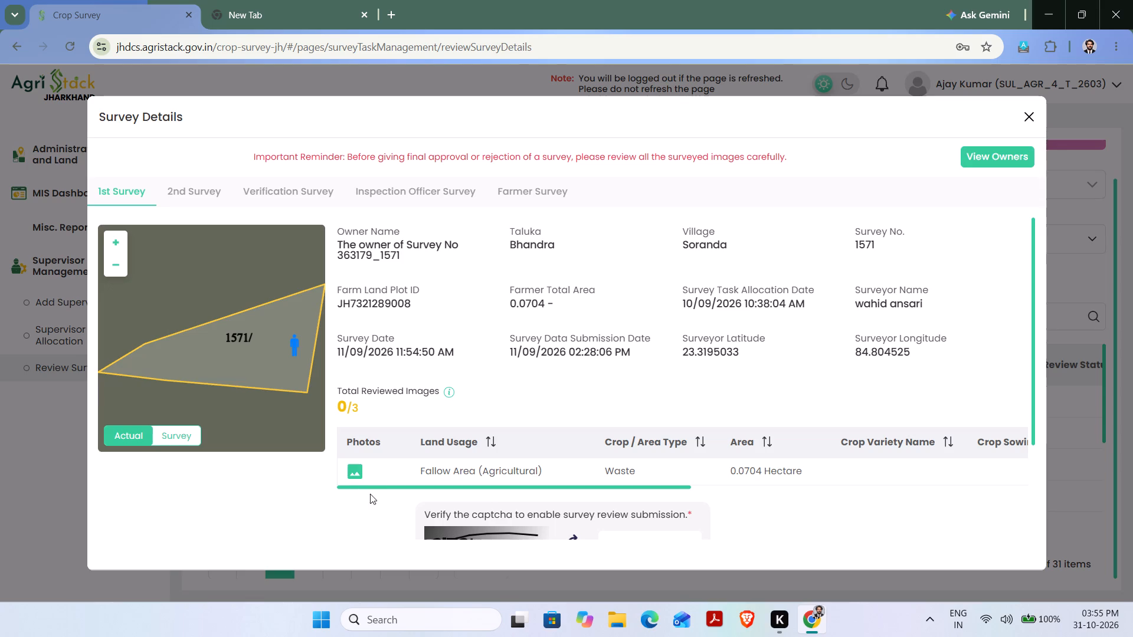
{"action": "left_click", "coordinate": [358, 466]}
{"action": "left_click", "coordinate": [502, 524]}
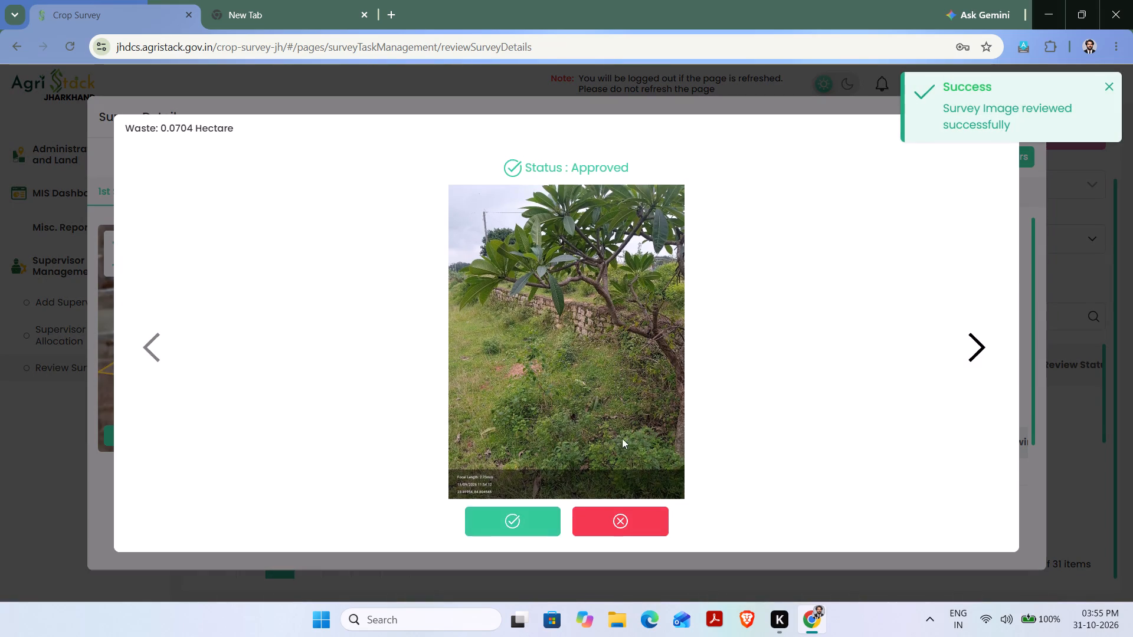
{"action": "left_click_drag", "start_coordinate": [602, 438], "coordinate": [514, 458]}
{"action": "left_click", "coordinate": [522, 514]}
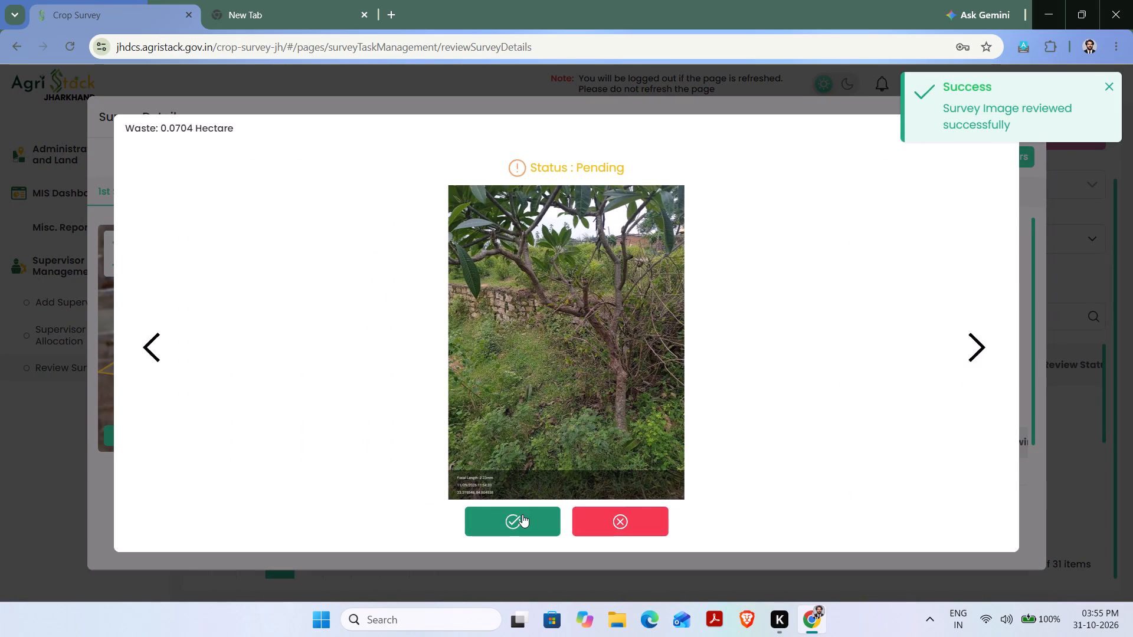
{"action": "left_click_drag", "start_coordinate": [608, 425], "coordinate": [574, 426]}
{"action": "left_click", "coordinate": [531, 518]}
{"action": "left_click_drag", "start_coordinate": [603, 426], "coordinate": [575, 432]}
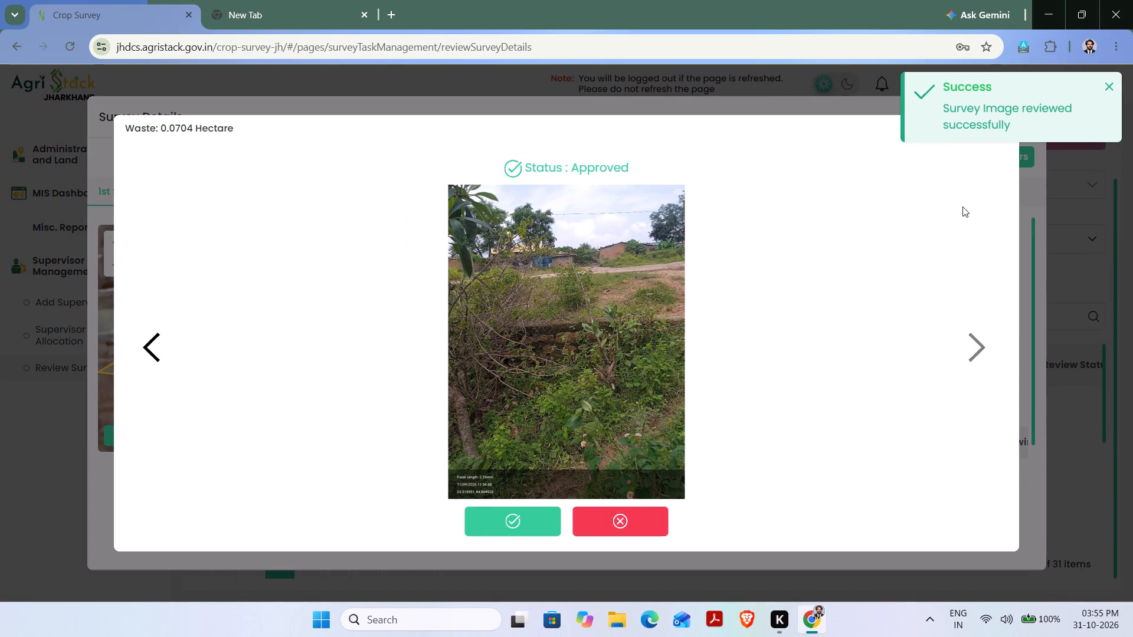
{"action": "left_click", "coordinate": [1004, 129]}
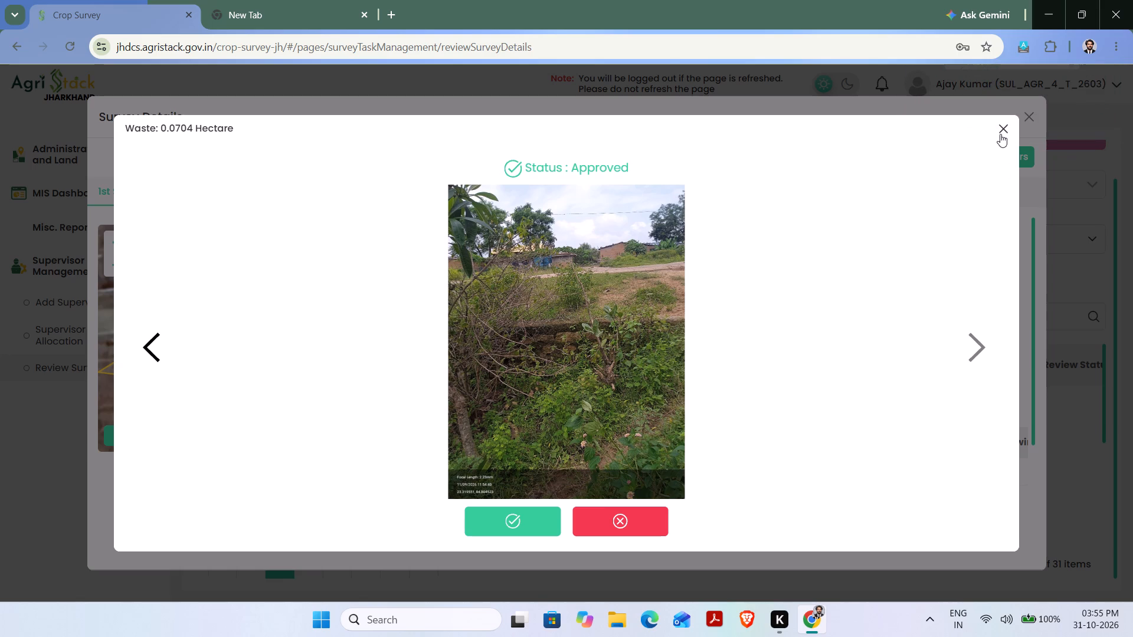
{"action": "left_click", "coordinate": [1004, 127]}
Enter the captcha for survey 1571, mark the survey as approved, and try to save the review.
{"action": "scroll", "coordinate": [566, 435], "scroll_direction": "down", "scroll_amount": 2}
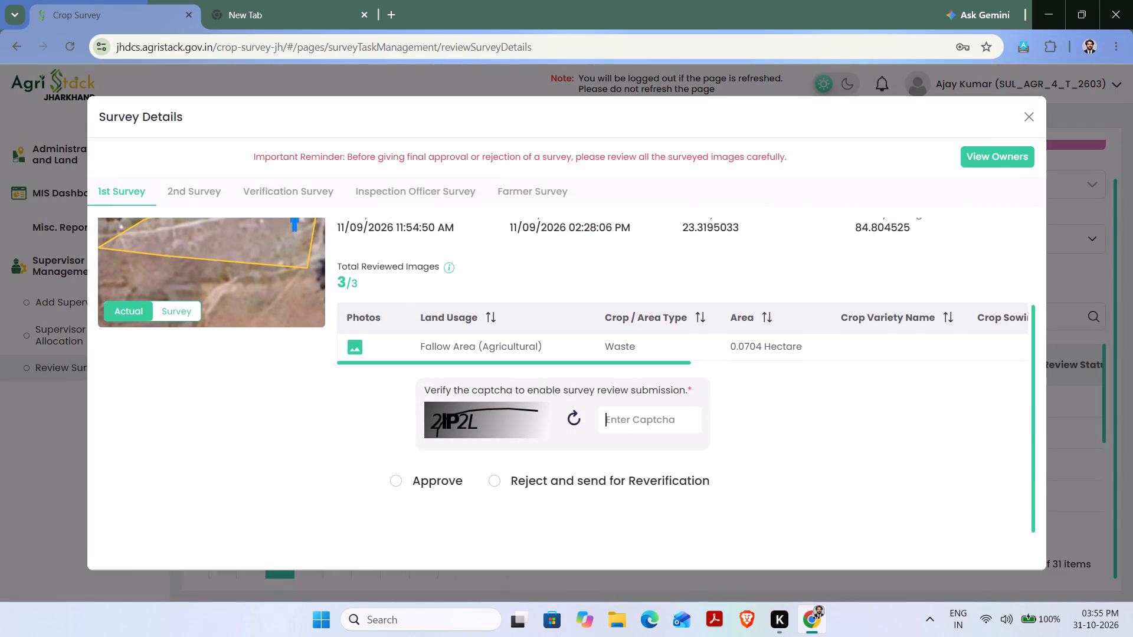
{"action": "left_click", "coordinate": [657, 415]}
{"action": "key", "text": "2"}
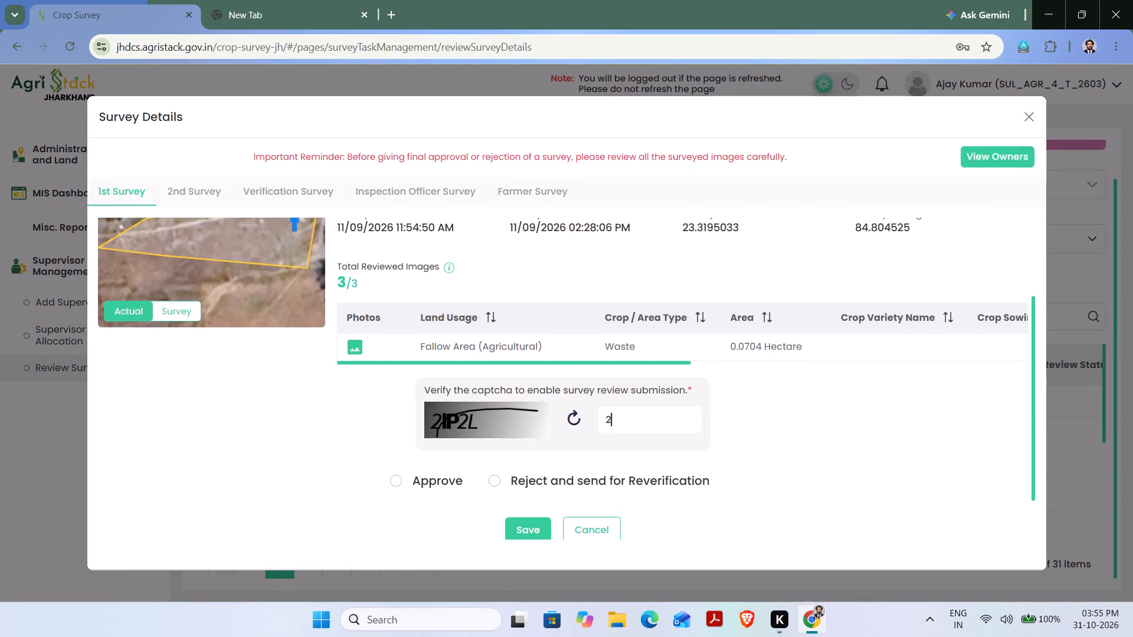
{"action": "key", "text": "shift+i"}
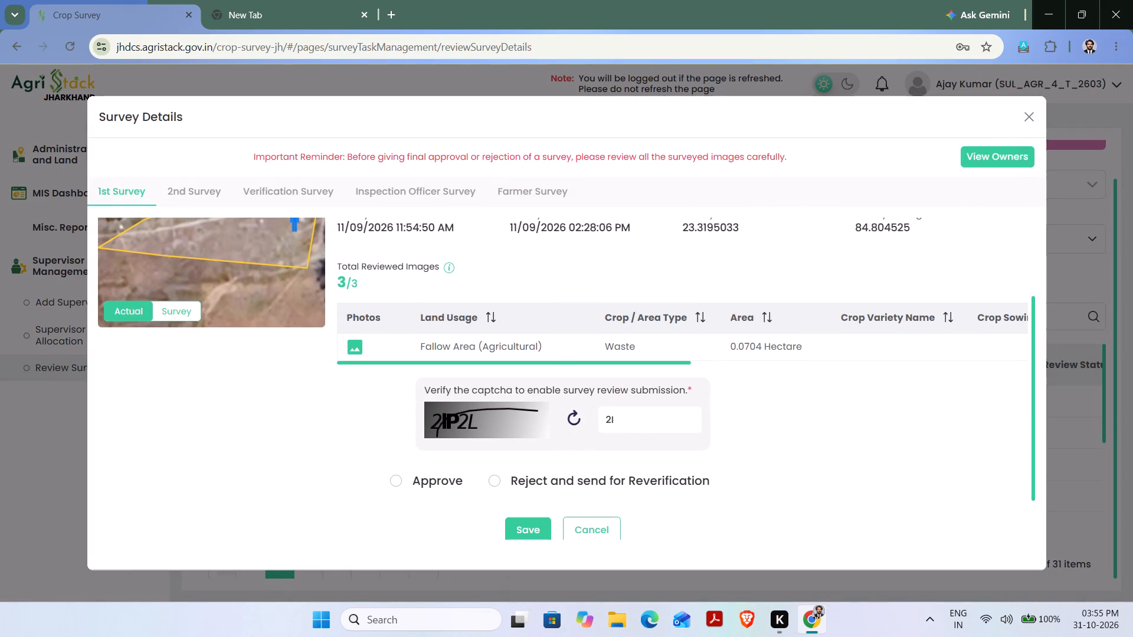
{"action": "key", "text": "shift+p"}
{"action": "key", "text": "2"}
{"action": "key", "text": "shift+l"}
{"action": "left_click", "coordinate": [451, 478]}
{"action": "scroll", "coordinate": [451, 477], "scroll_direction": "down", "scroll_amount": 1}
{"action": "left_click", "coordinate": [537, 485]}
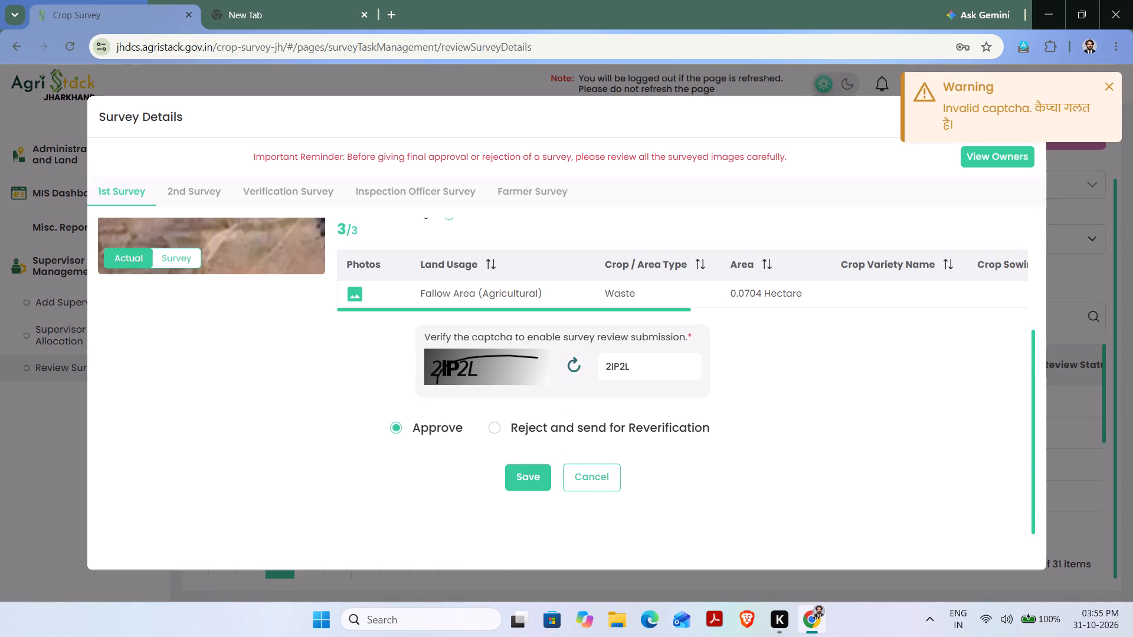
Correct the second character of the captcha, save survey 1571's review, and close its survey details.
{"action": "left_click", "coordinate": [613, 366]}
{"action": "key", "text": "BackSpace"}
{"action": "key", "text": "l"}
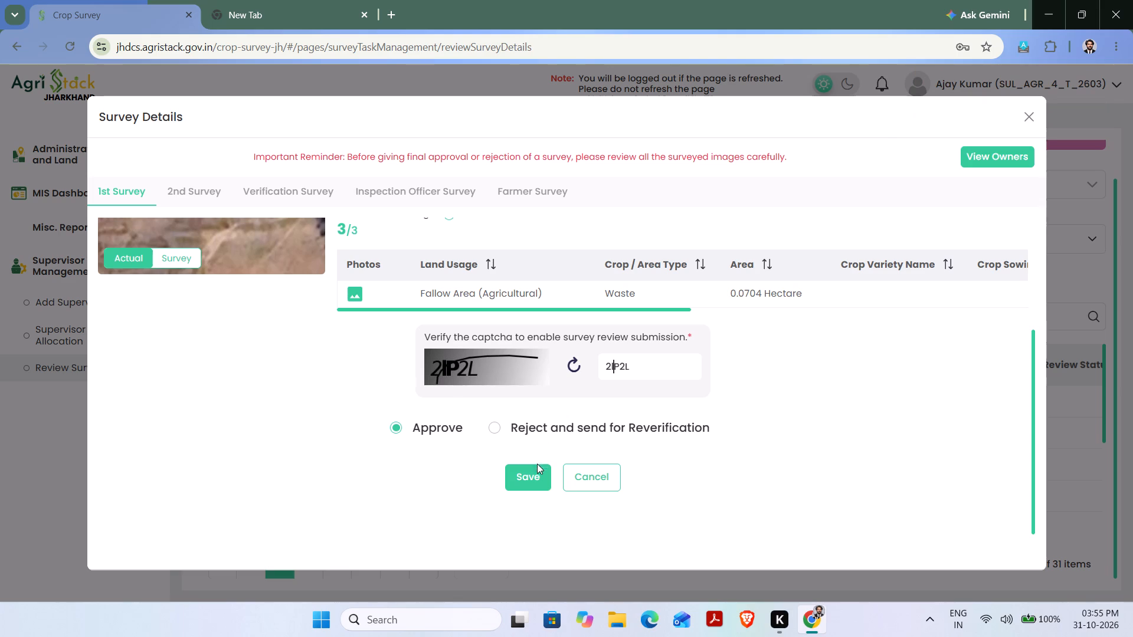
{"action": "left_click", "coordinate": [536, 469]}
{"action": "left_click", "coordinate": [588, 369]}
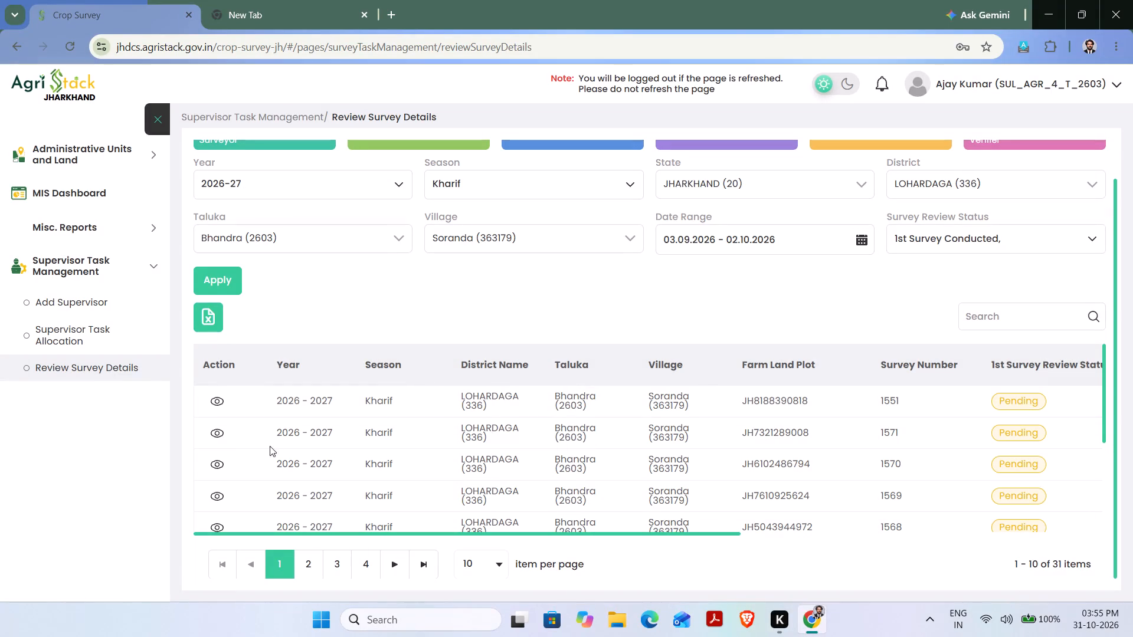
Open survey number 1570 and approve all three images of its fallow Vacant area.
{"action": "left_click", "coordinate": [217, 461]}
{"action": "left_click", "coordinate": [358, 465]}
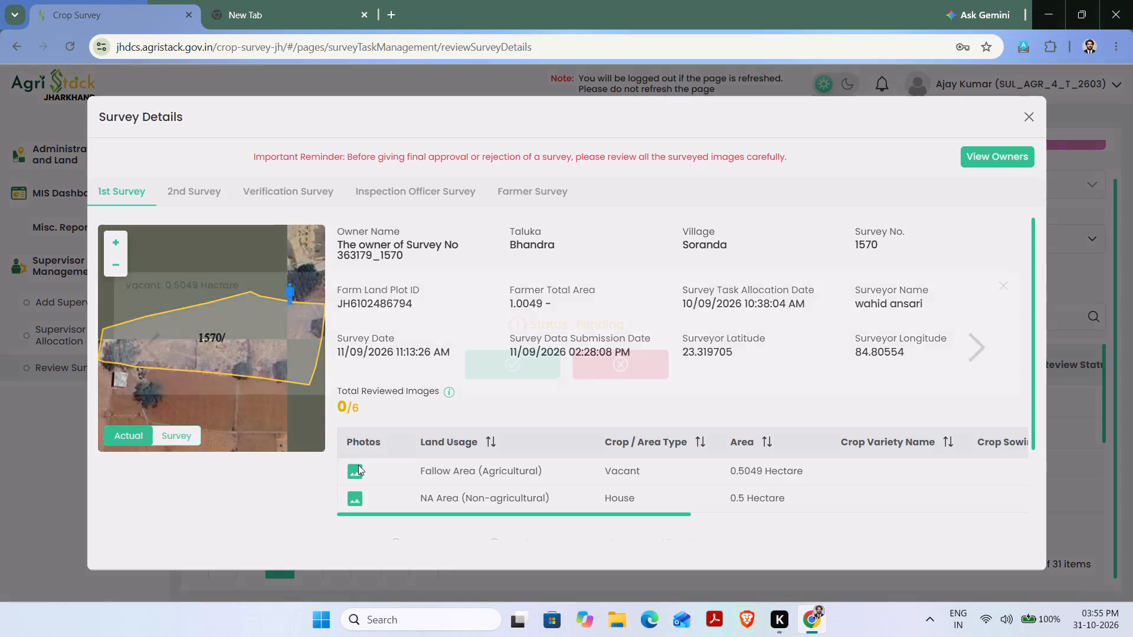
{"action": "left_click", "coordinate": [483, 515]}
{"action": "left_click_drag", "start_coordinate": [582, 451], "coordinate": [541, 449]}
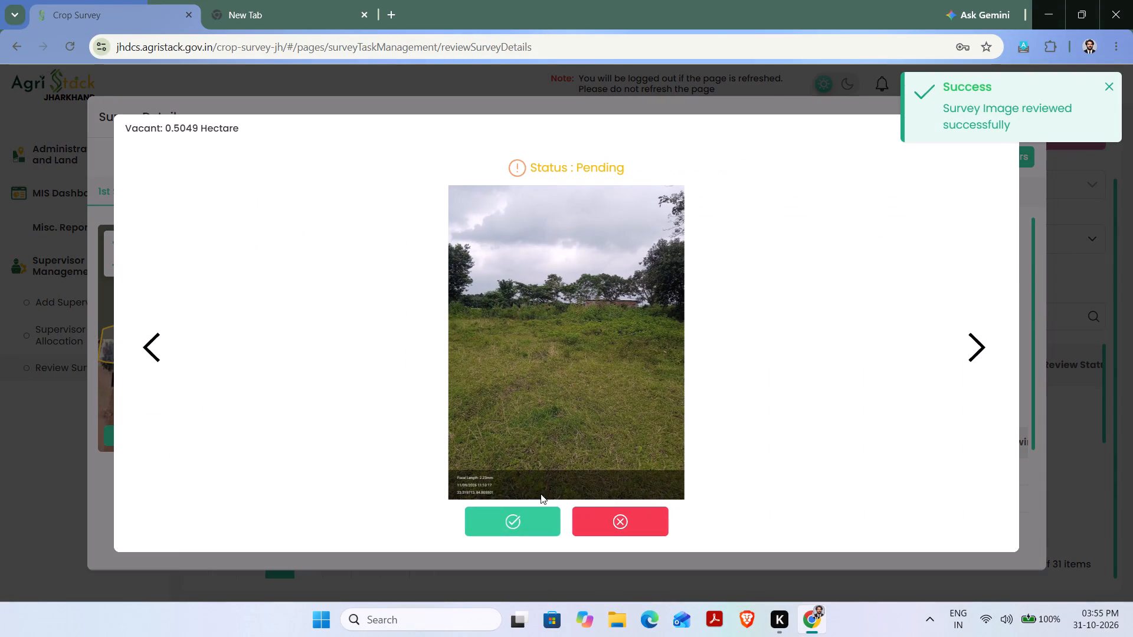
{"action": "left_click", "coordinate": [541, 521]}
{"action": "left_click_drag", "start_coordinate": [638, 431], "coordinate": [600, 439]}
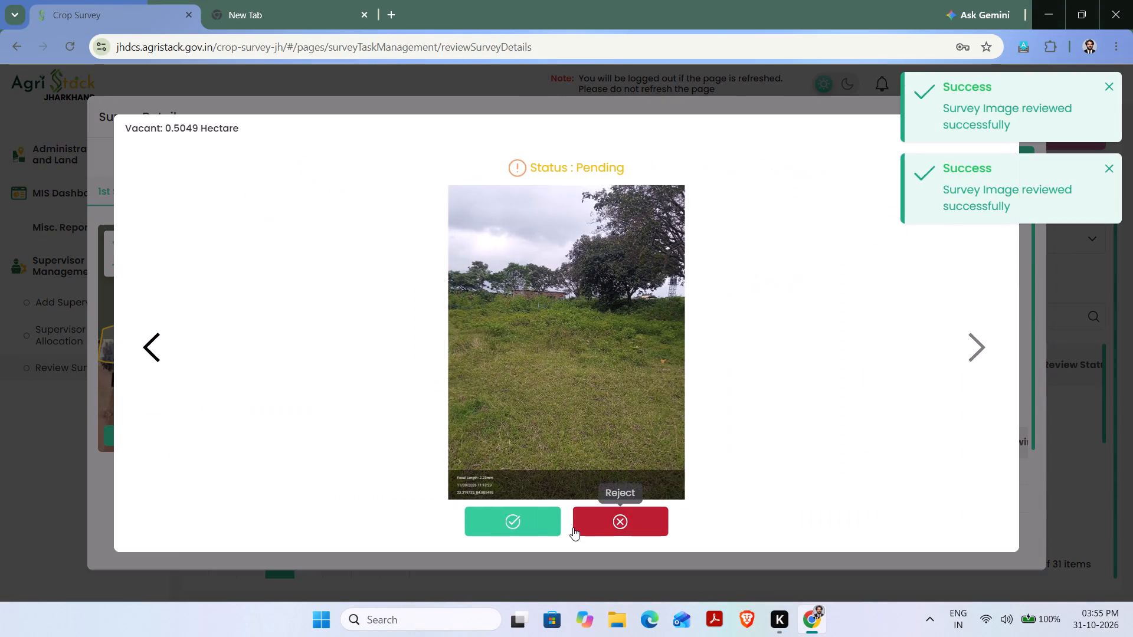
{"action": "left_click", "coordinate": [521, 521]}
{"action": "left_click_drag", "start_coordinate": [581, 470], "coordinate": [549, 462]}
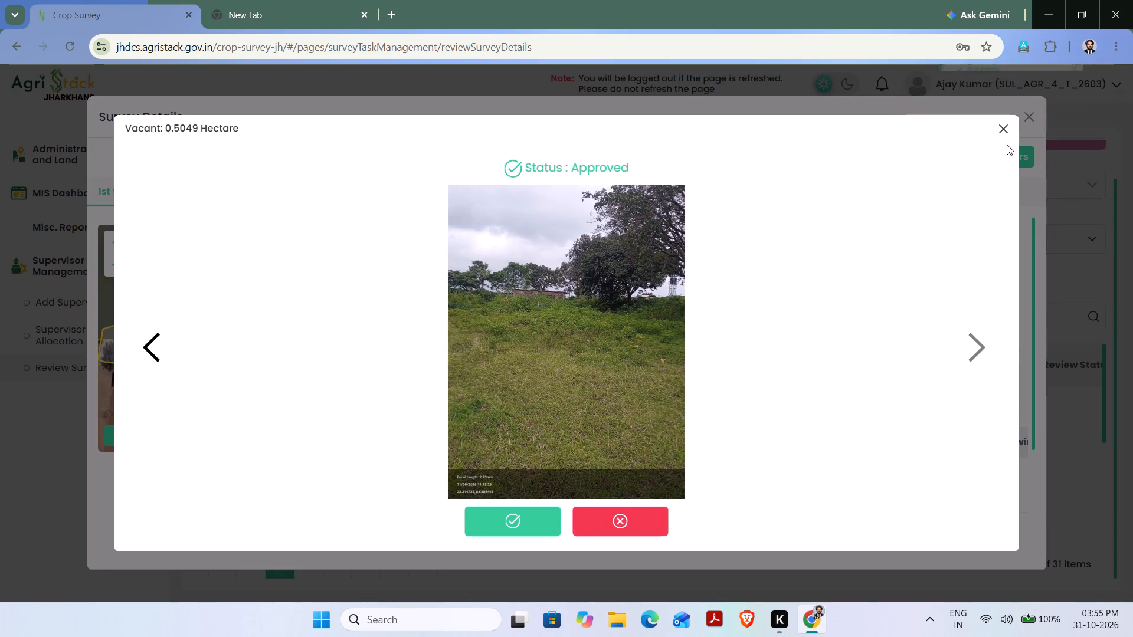
Leave the Vacant images, approve all three images of survey 1570's non-agricultural House area, and close the image viewer.
{"action": "left_click", "coordinate": [1007, 134]}
{"action": "left_click", "coordinate": [1003, 133]}
{"action": "scroll", "coordinate": [536, 431], "scroll_direction": "down", "scroll_amount": 2}
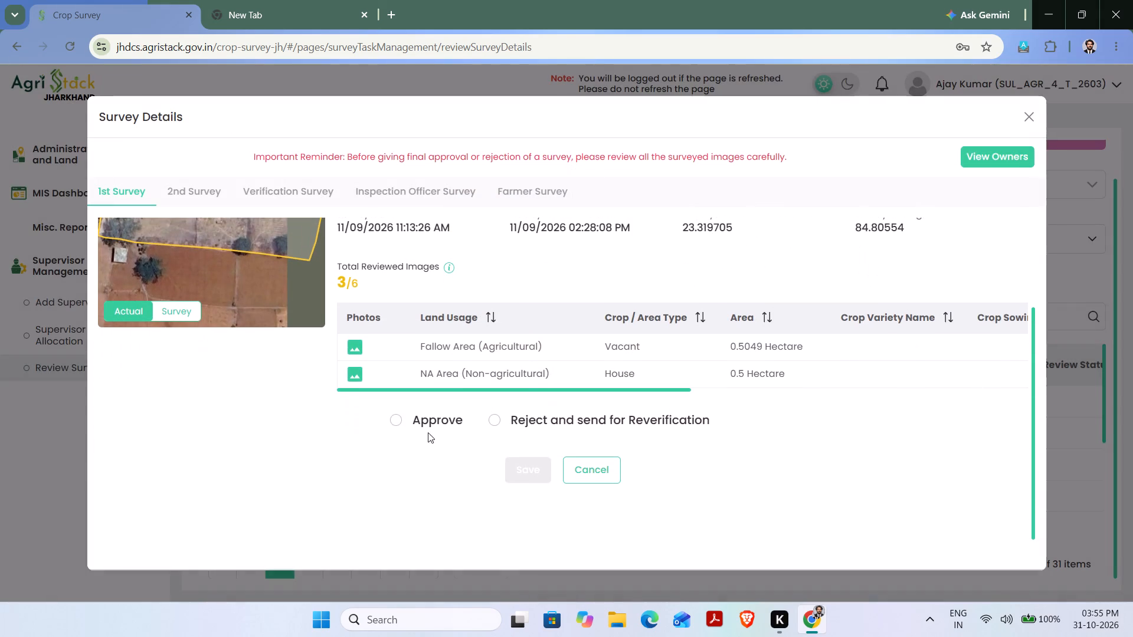
{"action": "left_click", "coordinate": [355, 377]}
{"action": "left_click", "coordinate": [489, 515]}
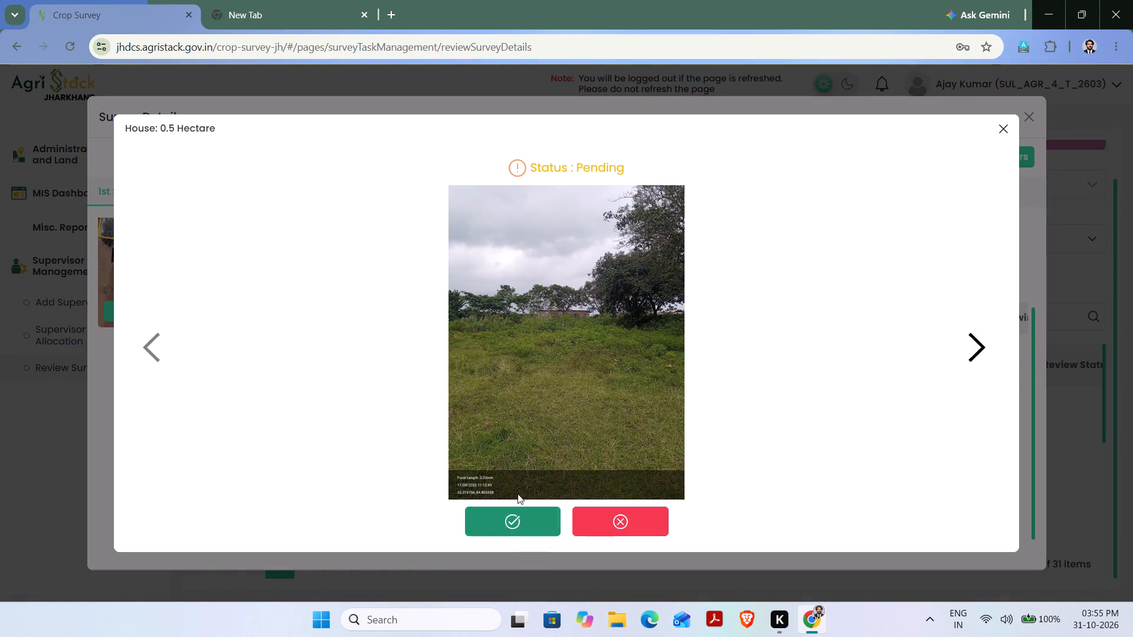
{"action": "left_click_drag", "start_coordinate": [561, 454], "coordinate": [506, 465]}
{"action": "left_click", "coordinate": [499, 527]}
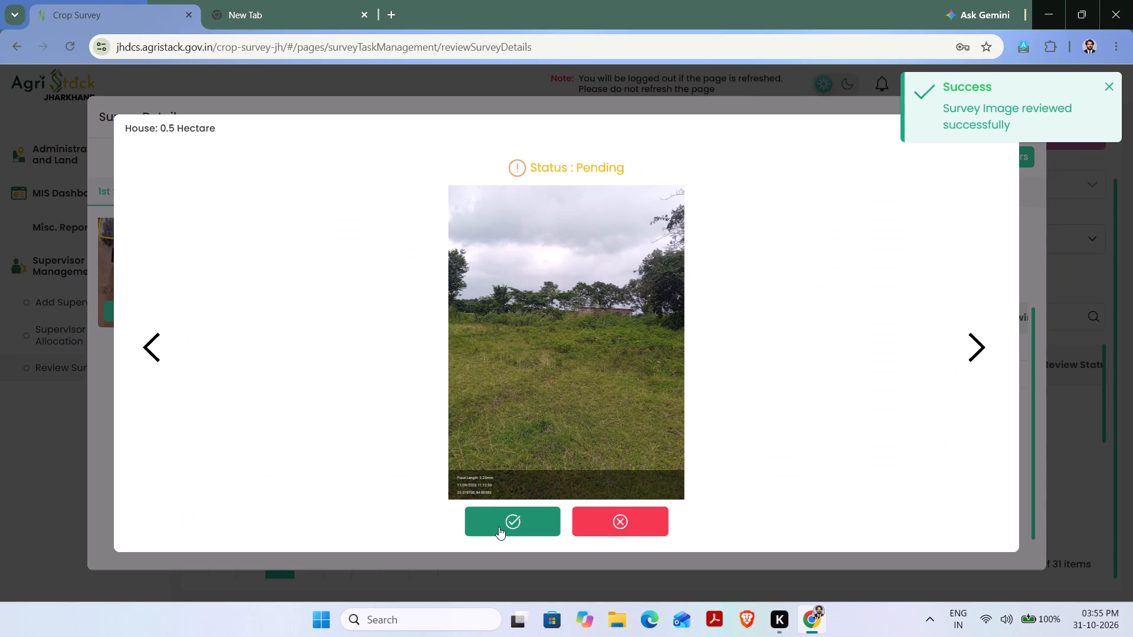
{"action": "left_click_drag", "start_coordinate": [582, 419], "coordinate": [526, 428]}
{"action": "left_click", "coordinate": [503, 517]}
{"action": "left_click_drag", "start_coordinate": [607, 395], "coordinate": [601, 395]}
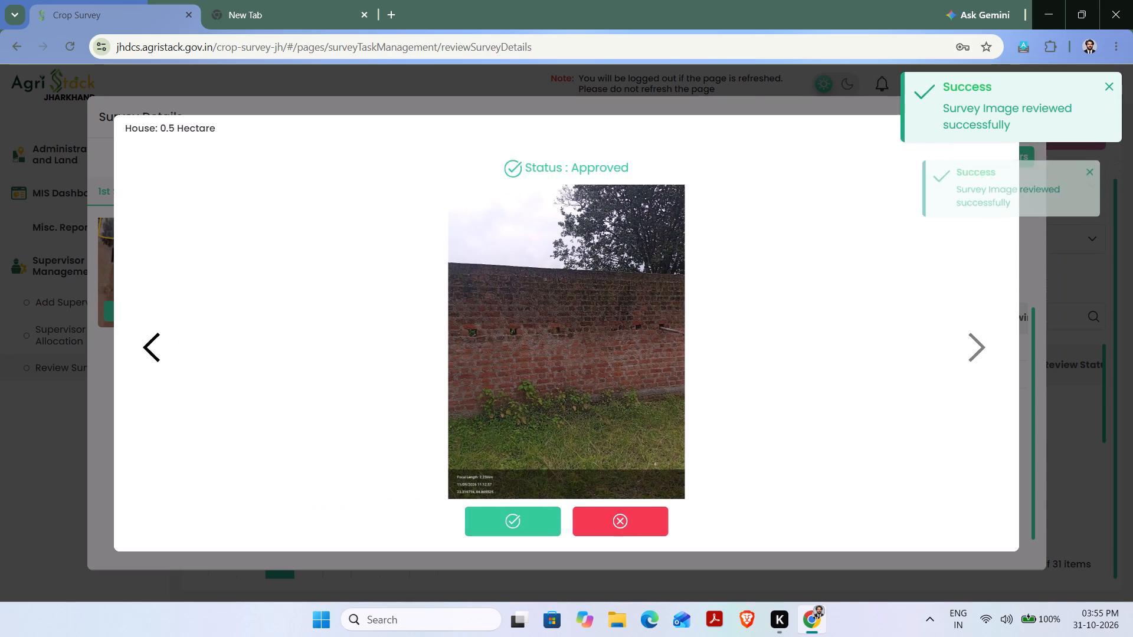
{"action": "left_click_drag", "start_coordinate": [601, 395], "coordinate": [577, 396]}
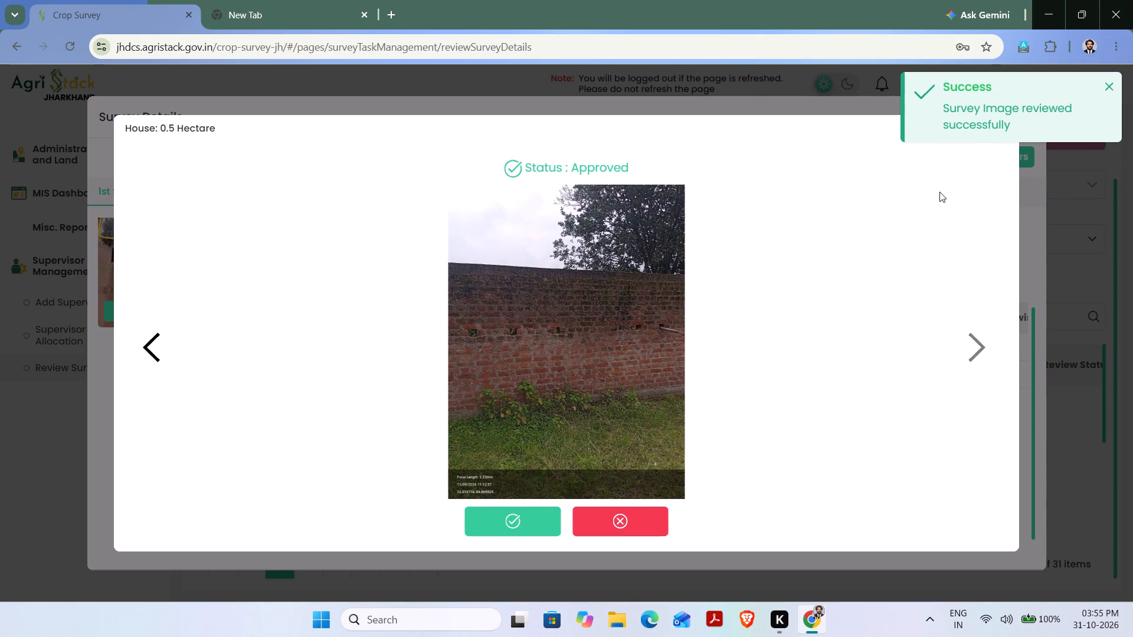
{"action": "left_click", "coordinate": [1006, 129]}
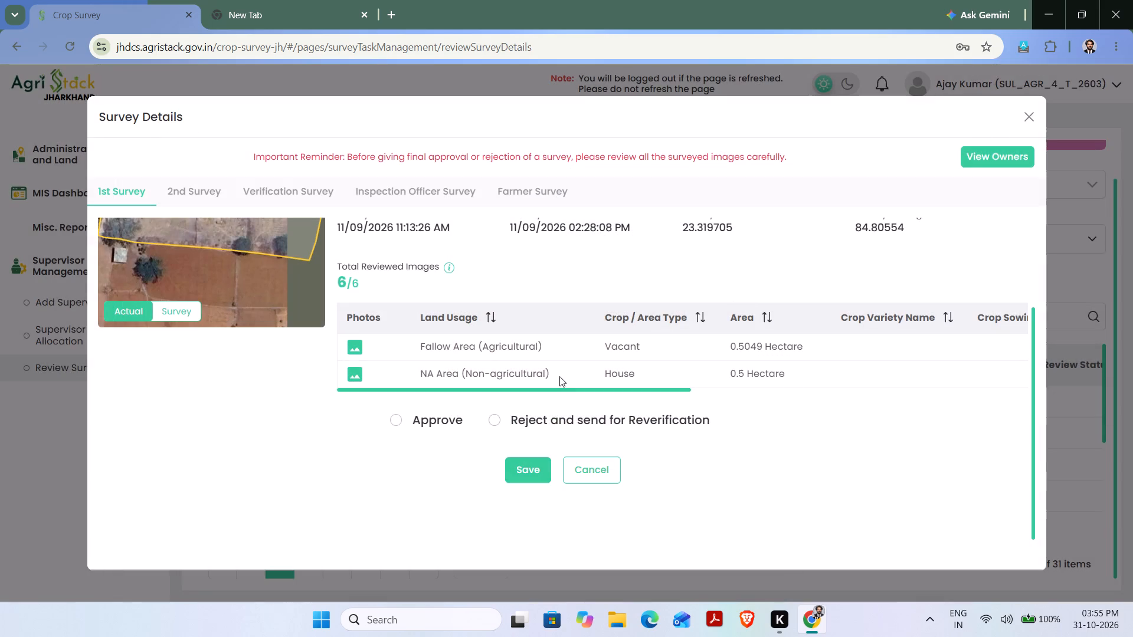
Mark survey 1570 as approved, save the review, and close its survey details.
{"action": "scroll", "coordinate": [559, 376], "scroll_direction": "down", "scroll_amount": 1}
{"action": "left_click", "coordinate": [432, 419]}
{"action": "left_click", "coordinate": [531, 470]}
{"action": "left_click", "coordinate": [417, 415]}
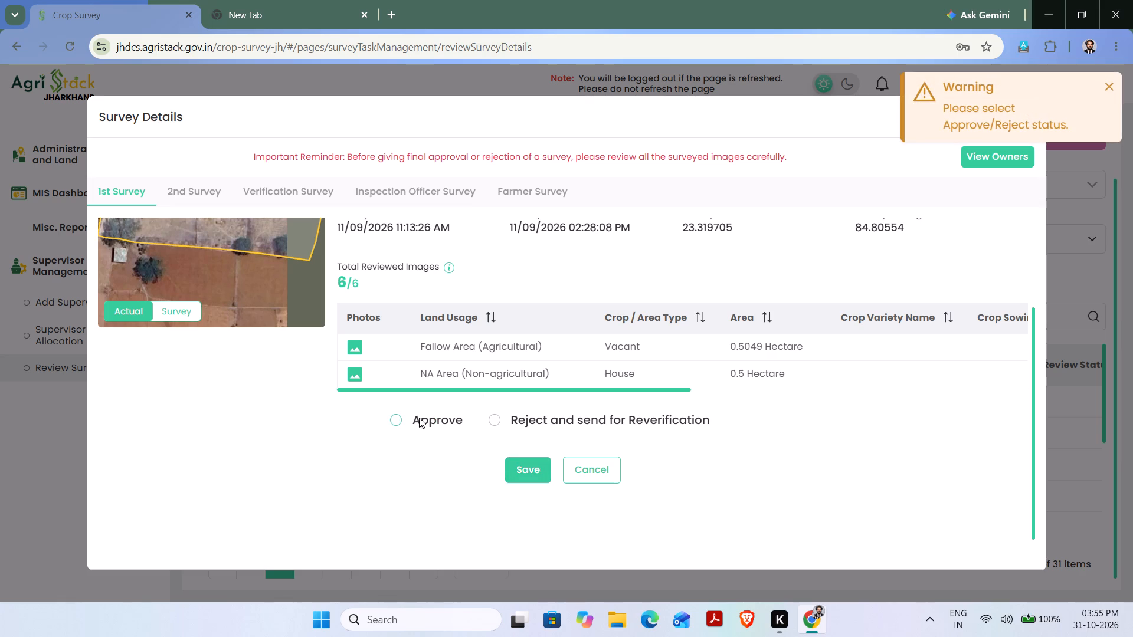
{"action": "left_click", "coordinate": [515, 458]}
{"action": "left_click", "coordinate": [577, 357]}
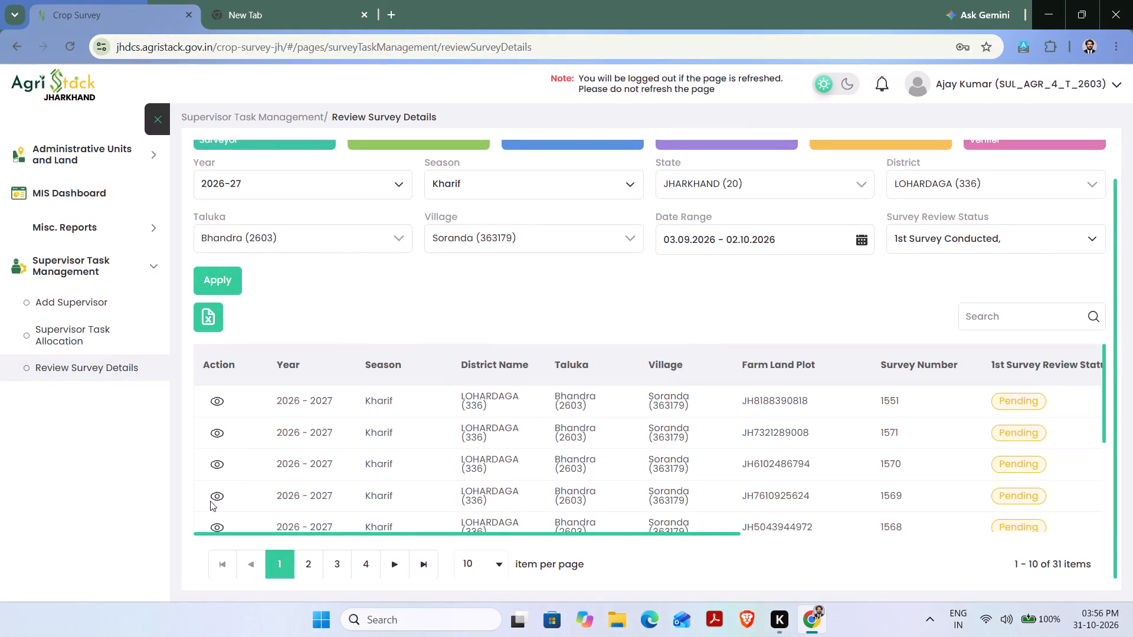
{"action": "left_click", "coordinate": [212, 499]}
{"action": "left_click", "coordinate": [351, 471]}
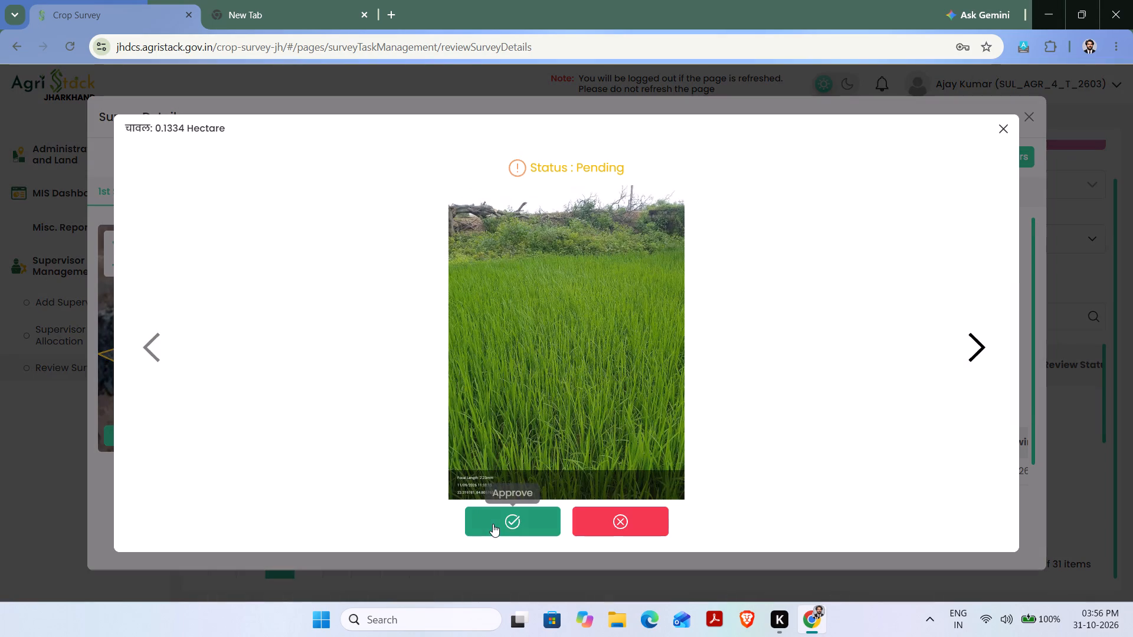
{"action": "left_click", "coordinate": [493, 523]}
{"action": "left_click_drag", "start_coordinate": [588, 409], "coordinate": [494, 428]}
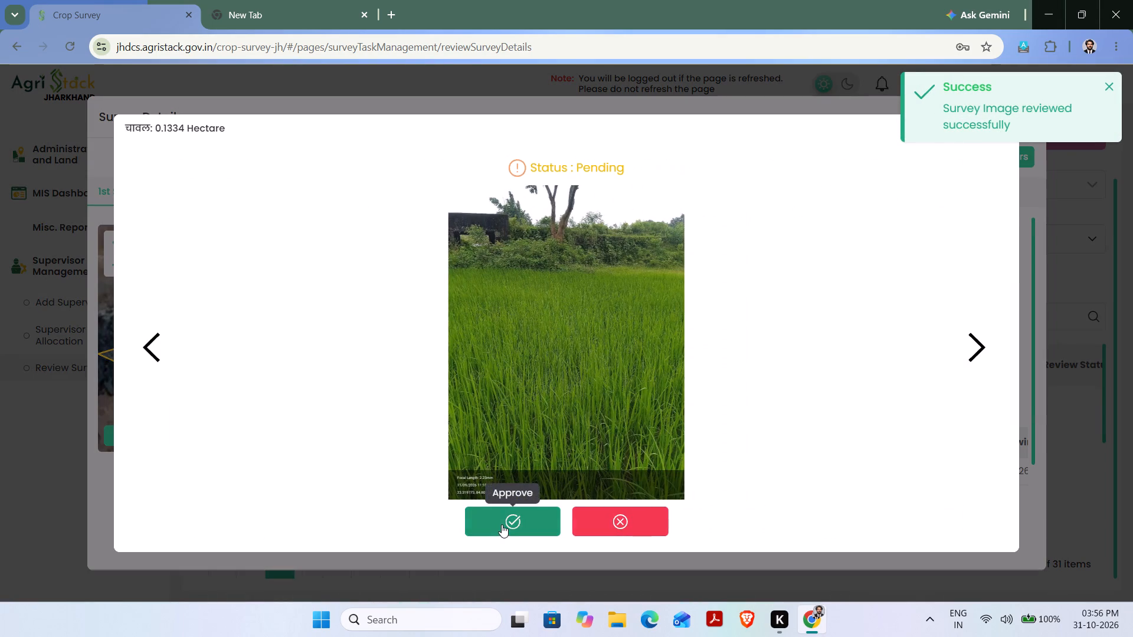
{"action": "left_click", "coordinate": [502, 524]}
{"action": "left_click_drag", "start_coordinate": [615, 419], "coordinate": [582, 427]}
{"action": "left_click", "coordinate": [537, 518]}
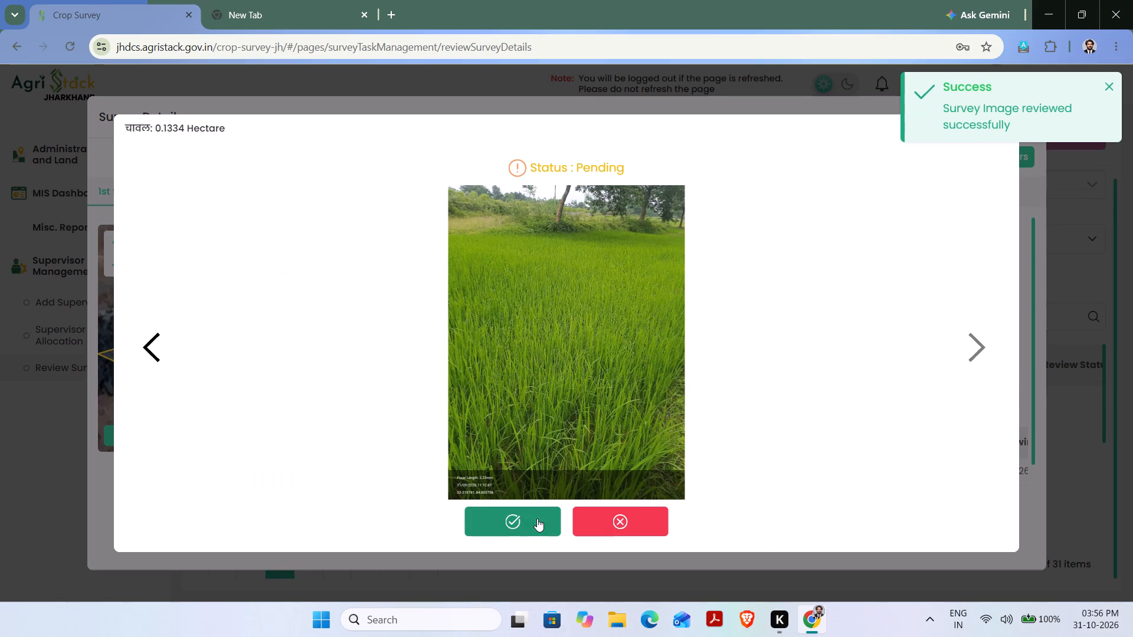
{"action": "left_click_drag", "start_coordinate": [615, 423], "coordinate": [593, 421]}
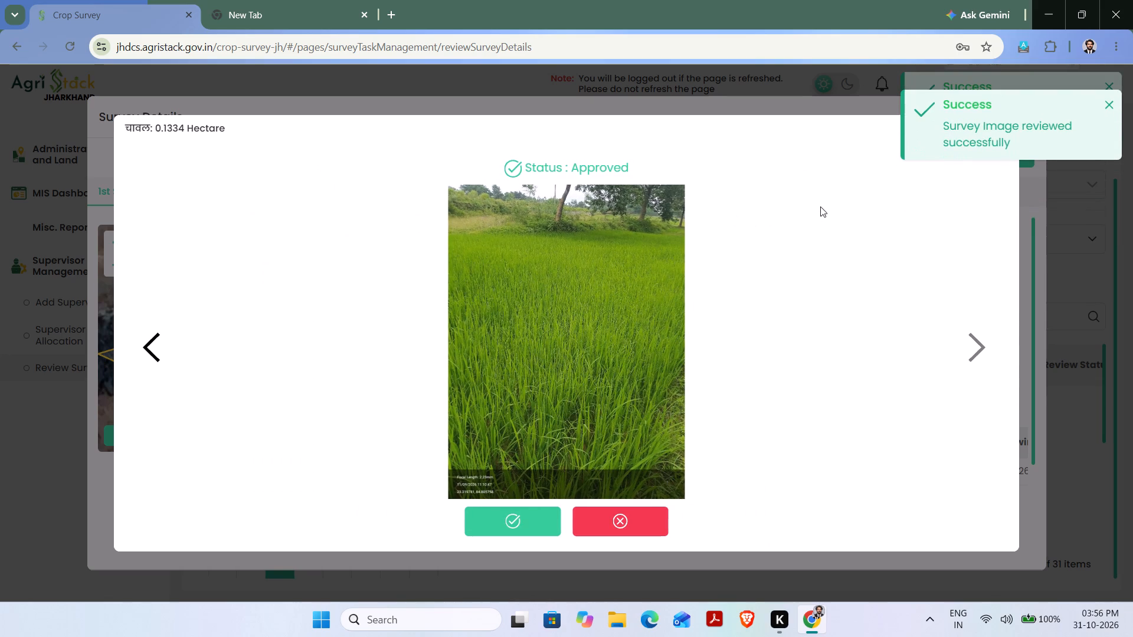
{"action": "left_click", "coordinate": [944, 191]}
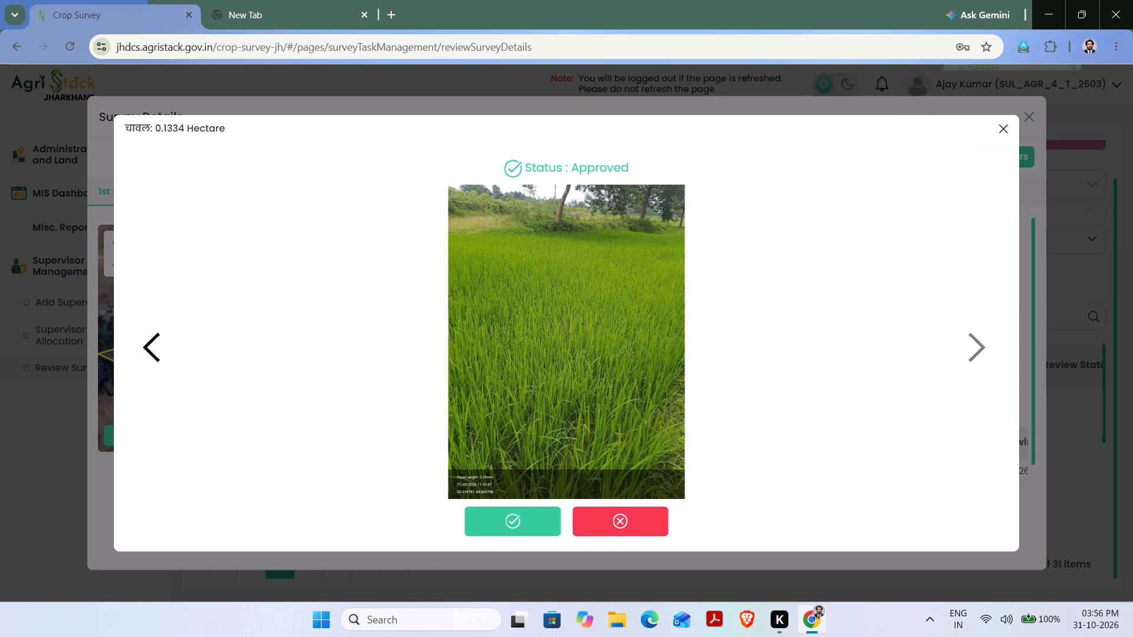
{"action": "left_click", "coordinate": [944, 191]}
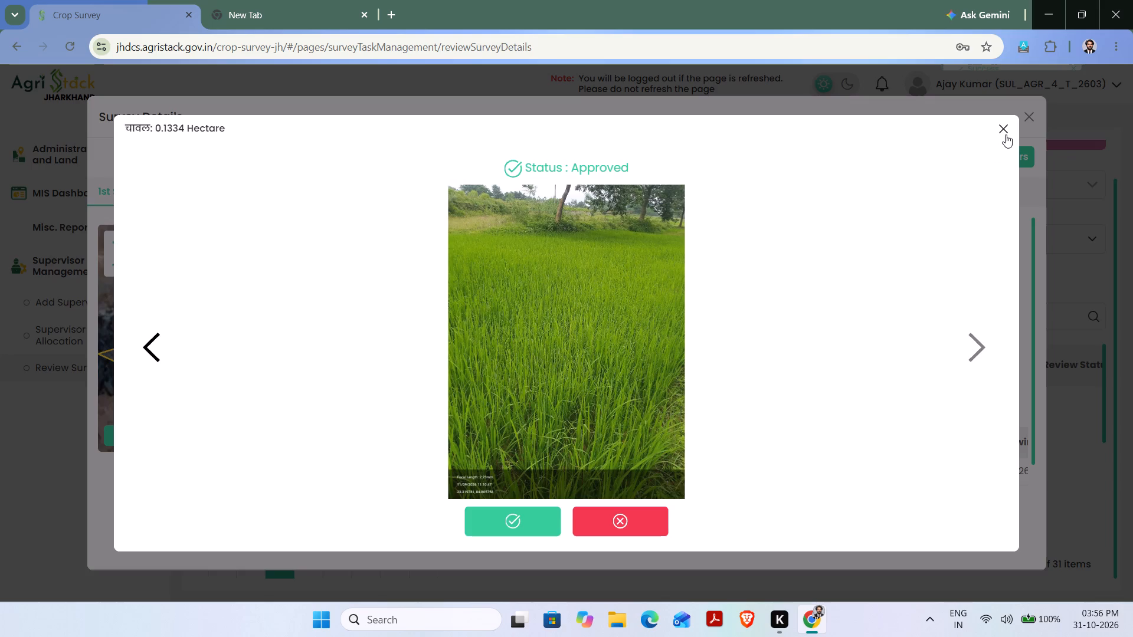
{"action": "left_click", "coordinate": [1004, 132]}
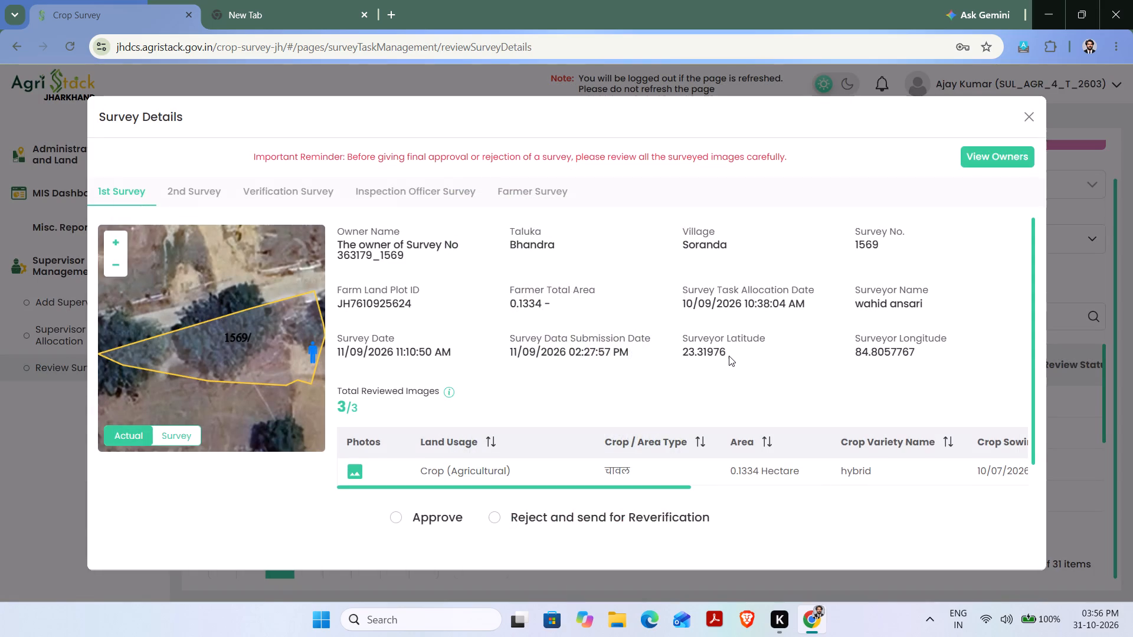
Mark survey 1569 as approved, save the review, and close its survey details.
{"action": "scroll", "coordinate": [729, 356], "scroll_direction": "down", "scroll_amount": 2}
{"action": "left_click_drag", "start_coordinate": [444, 419], "coordinate": [453, 421]}
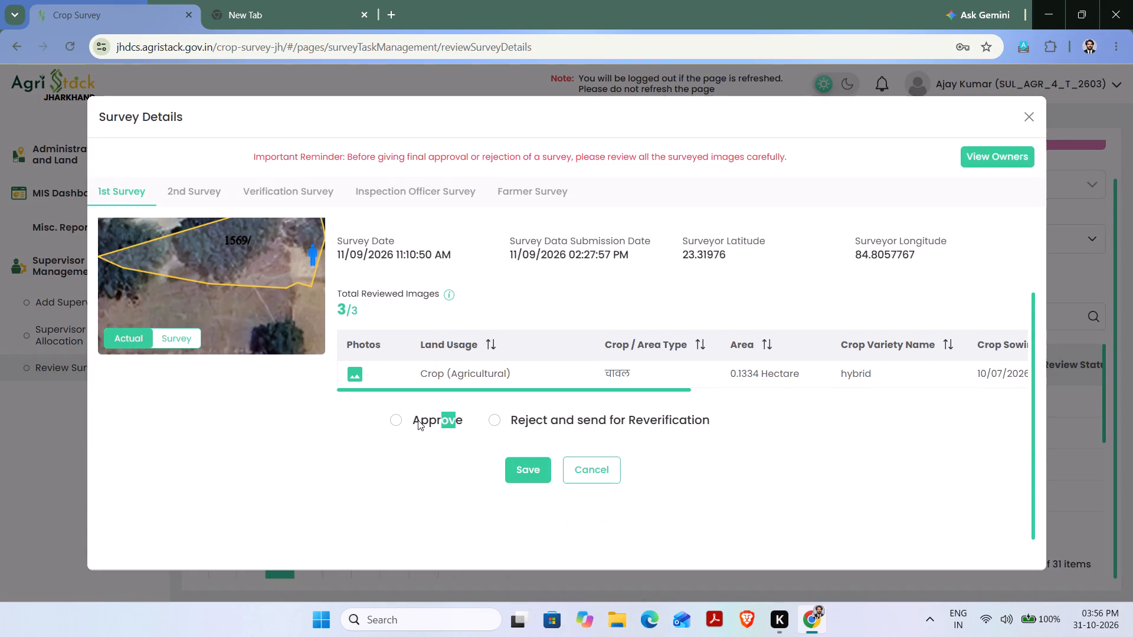
{"action": "left_click", "coordinate": [418, 420]}
{"action": "left_click", "coordinate": [510, 473]}
{"action": "left_click", "coordinate": [608, 354]}
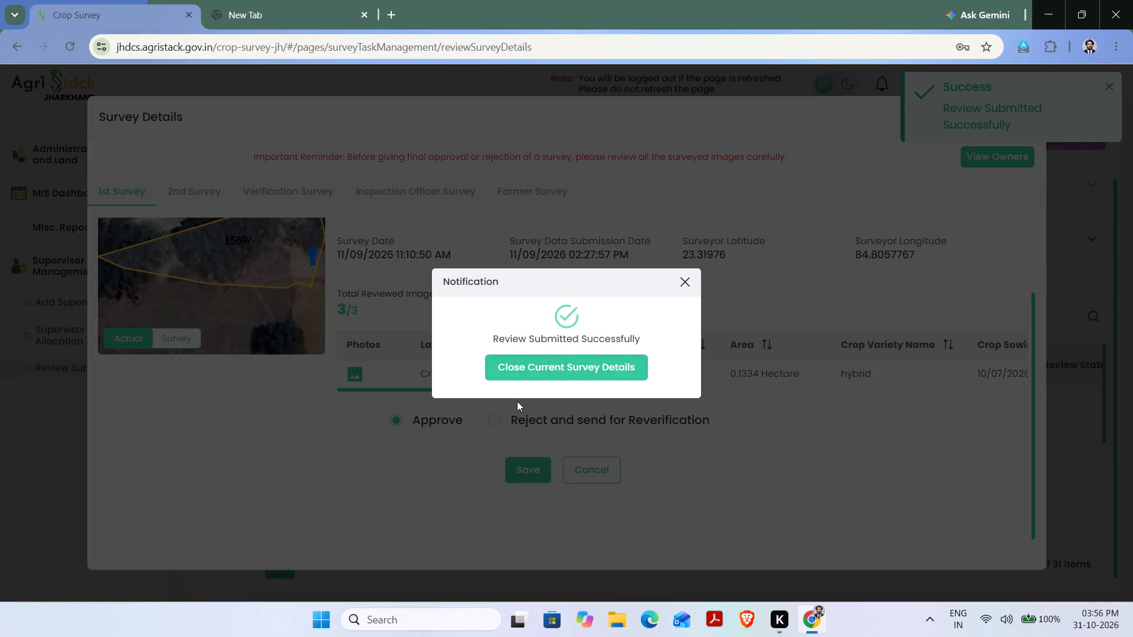
{"action": "left_click", "coordinate": [581, 364]}
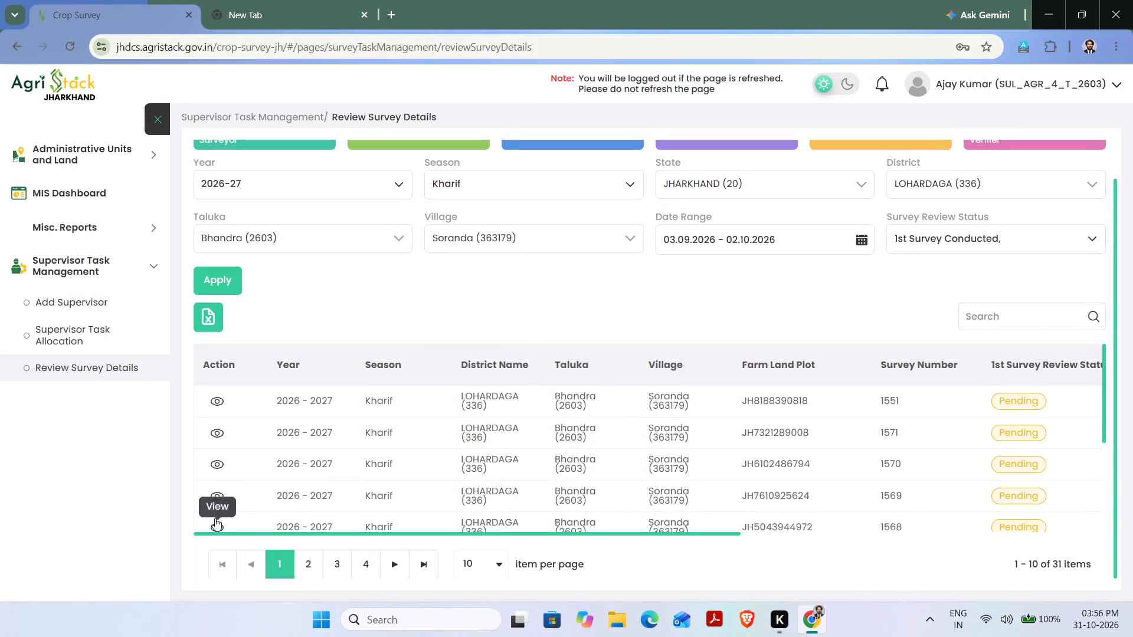
{"action": "left_click", "coordinate": [215, 492]}
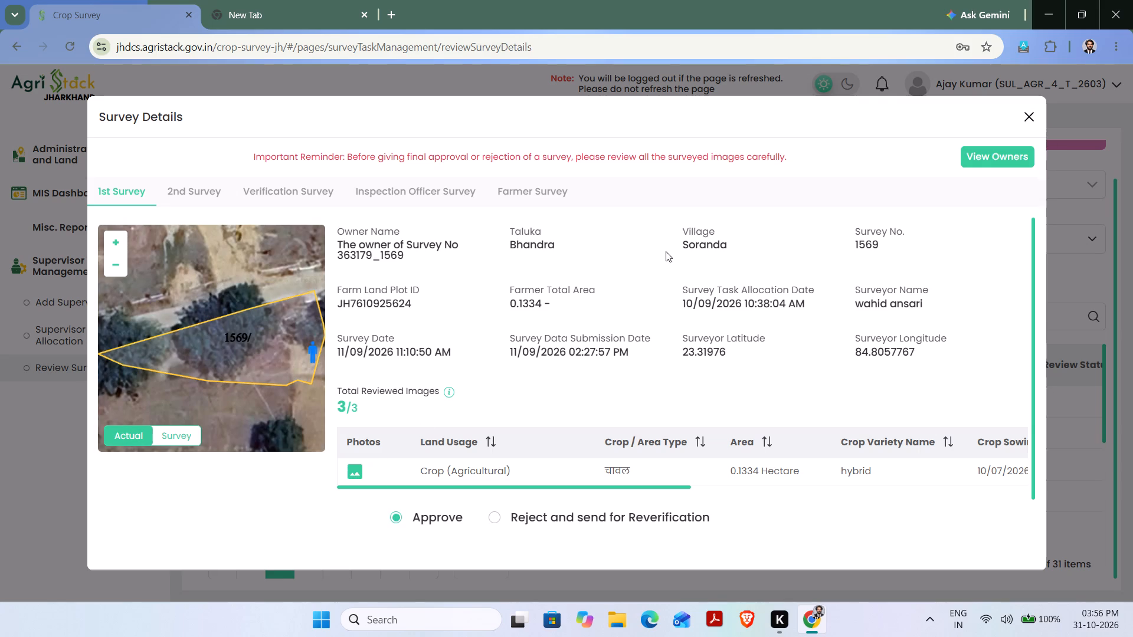
{"action": "left_click", "coordinate": [1024, 114]}
Open survey number 1568, approve all three images of its चावल crop, and close the image viewer.
{"action": "left_click", "coordinate": [212, 524]}
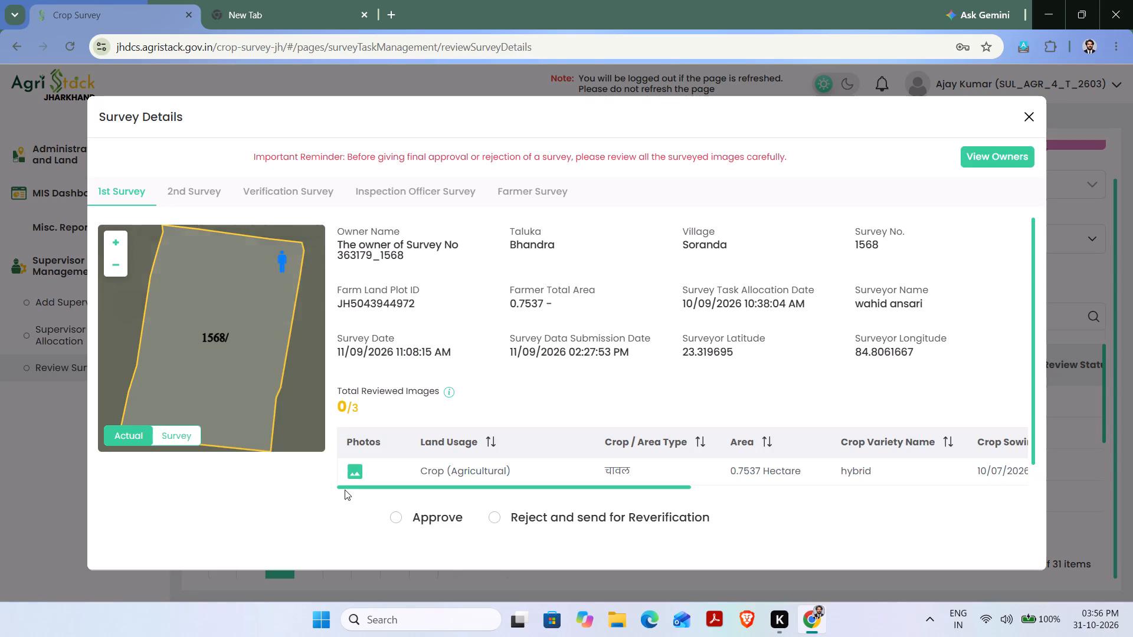
{"action": "left_click", "coordinate": [353, 468]}
{"action": "left_click", "coordinate": [513, 528]}
{"action": "left_click_drag", "start_coordinate": [628, 444], "coordinate": [626, 444]}
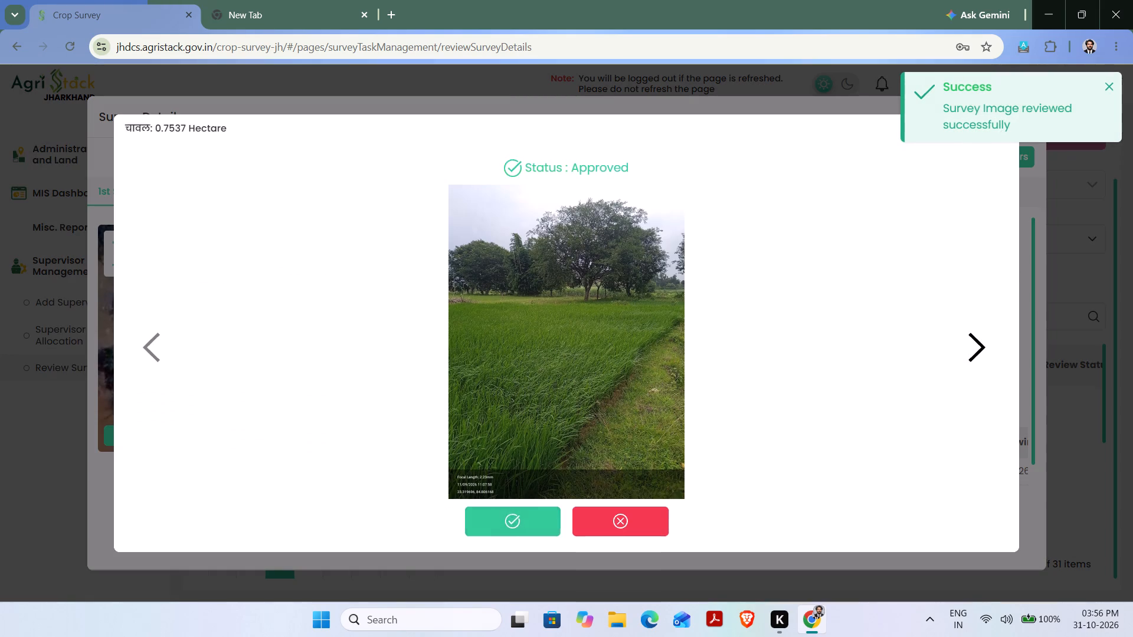
{"action": "left_click_drag", "start_coordinate": [626, 444], "coordinate": [499, 467]}
{"action": "left_click", "coordinate": [514, 515]}
{"action": "left_click_drag", "start_coordinate": [631, 403], "coordinate": [571, 413]}
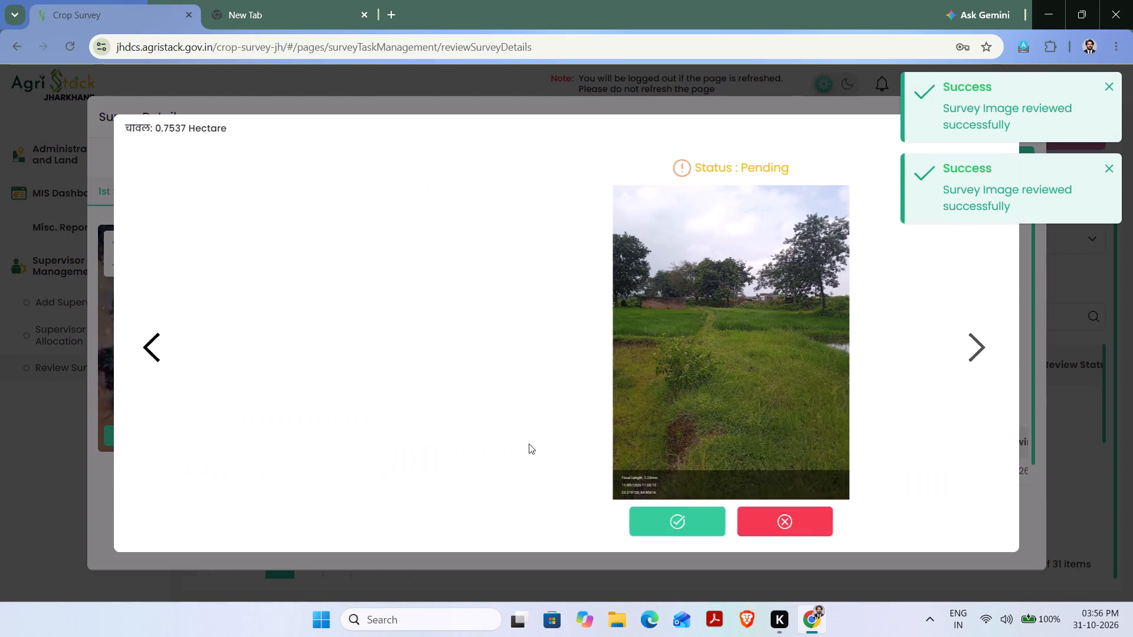
{"action": "left_click", "coordinate": [506, 518]}
{"action": "left_click", "coordinate": [506, 518]}
{"action": "left_click_drag", "start_coordinate": [637, 381], "coordinate": [585, 394]}
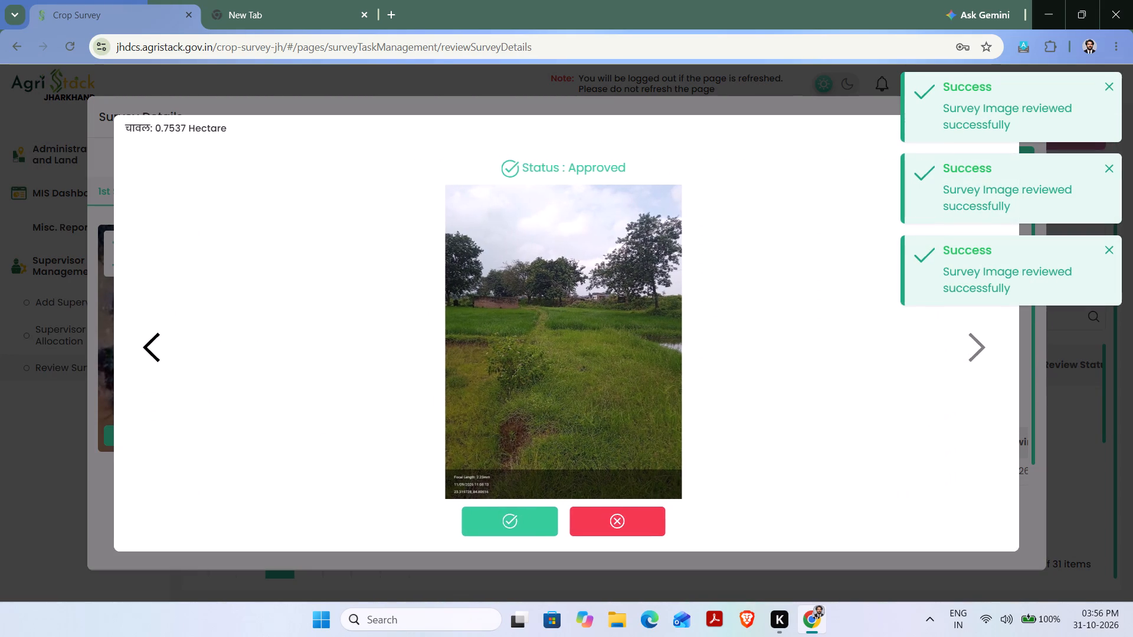
{"action": "left_click_drag", "start_coordinate": [585, 394], "coordinate": [568, 395]}
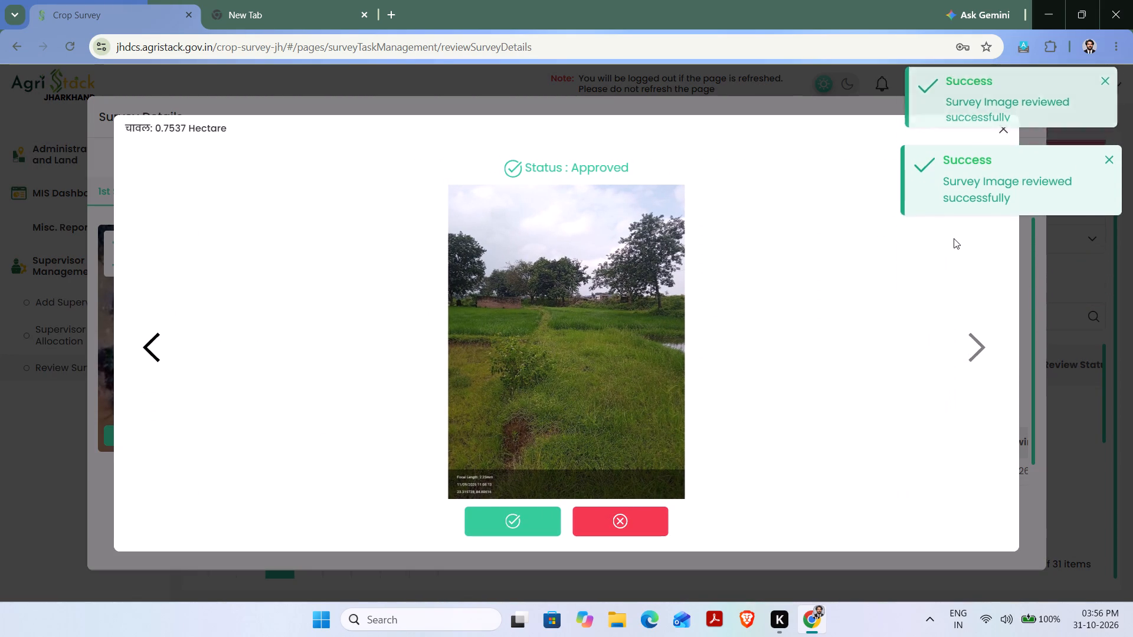
{"action": "left_click", "coordinate": [999, 131]}
Mark survey 1568 as approved, save the review, and close its survey details.
{"action": "scroll", "coordinate": [493, 445], "scroll_direction": "down", "scroll_amount": 1}
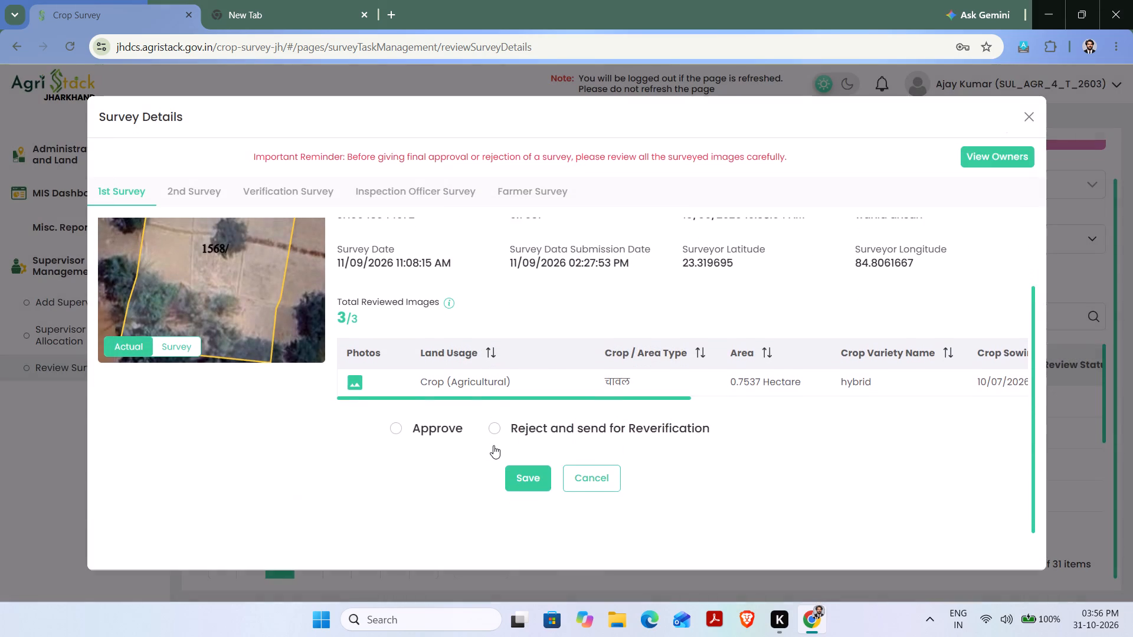
{"action": "left_click", "coordinate": [423, 432]}
{"action": "left_click", "coordinate": [524, 479]}
{"action": "left_click", "coordinate": [580, 382]}
{"action": "left_click", "coordinate": [578, 366]}
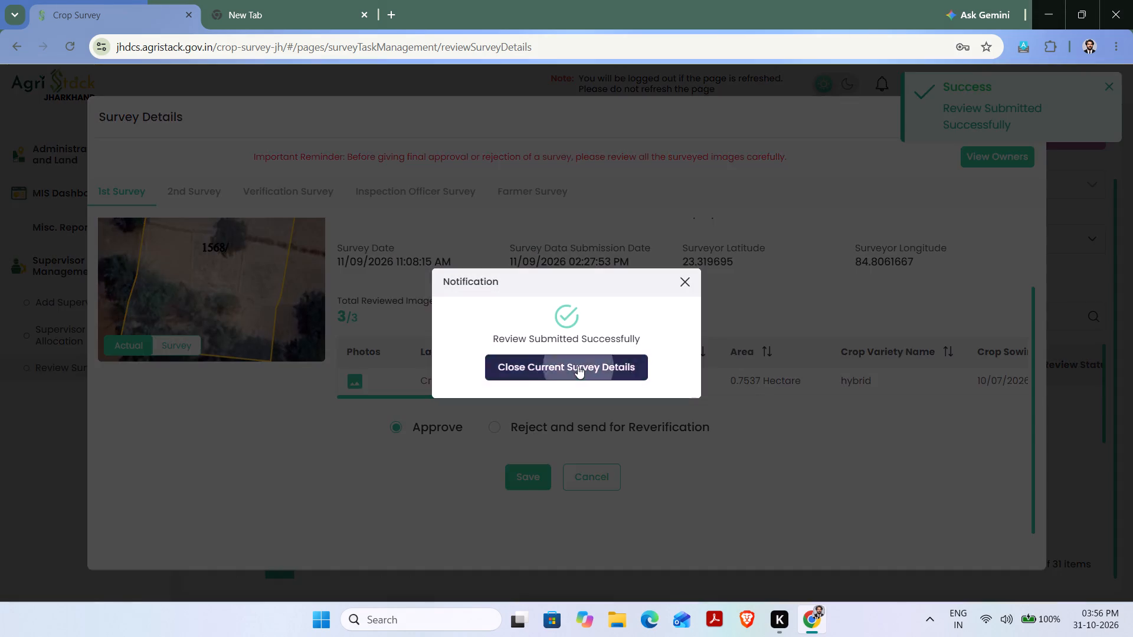
Open survey number 1567, approve all three images of its रागी crop, and close the image viewer.
{"action": "scroll", "coordinate": [266, 515], "scroll_direction": "down", "scroll_amount": 3}
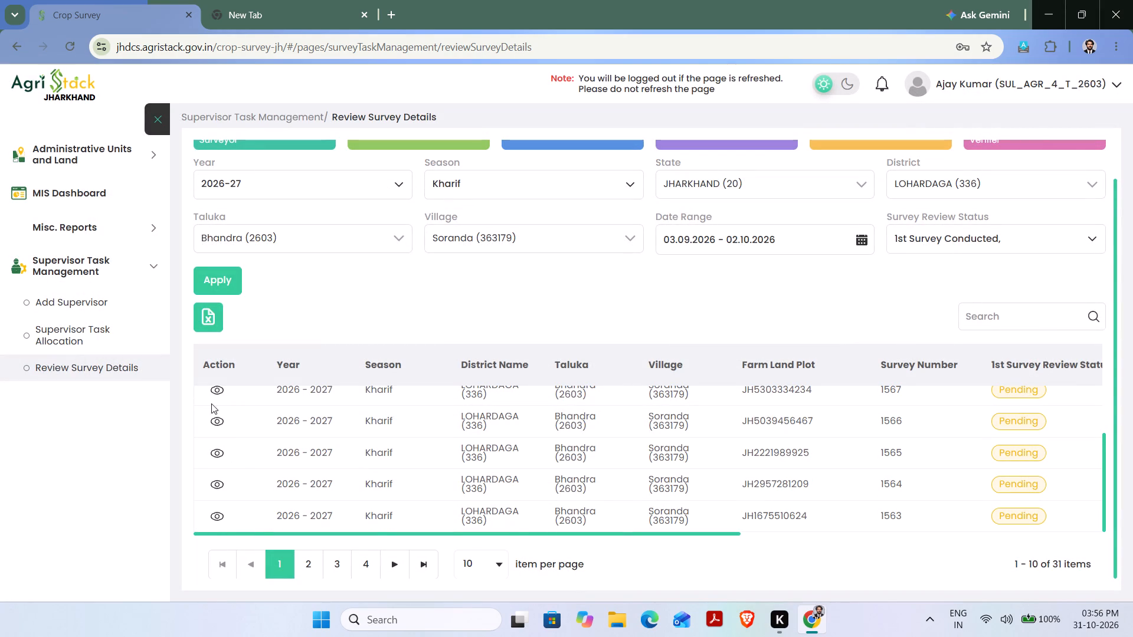
{"action": "left_click", "coordinate": [218, 394]}
{"action": "left_click", "coordinate": [355, 471]}
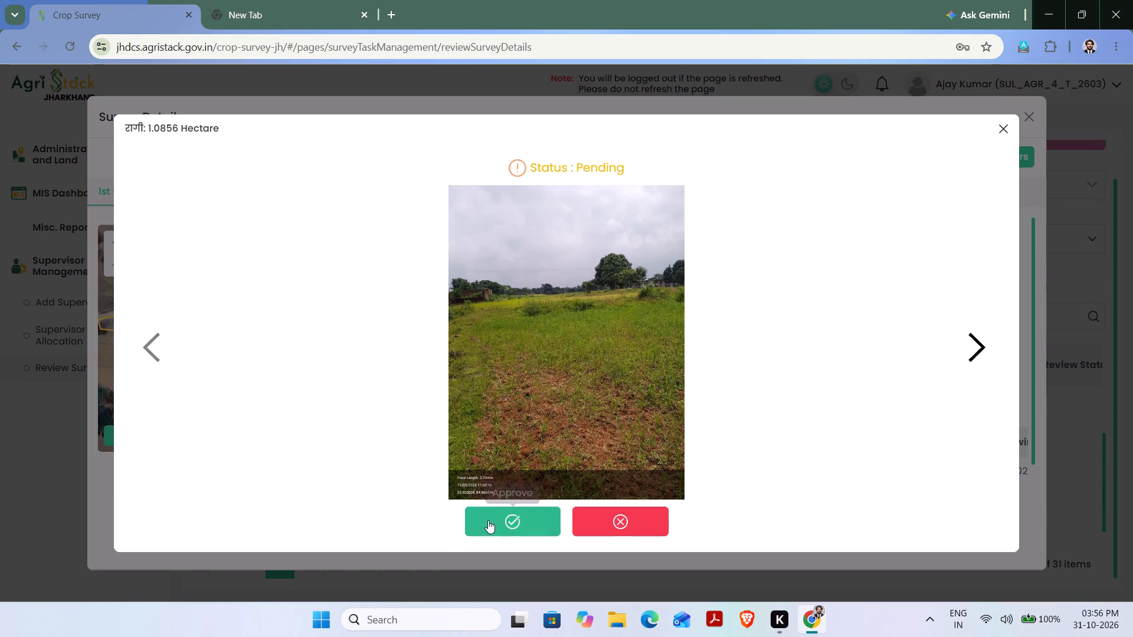
{"action": "left_click", "coordinate": [491, 521]}
{"action": "left_click_drag", "start_coordinate": [587, 426], "coordinate": [523, 436]}
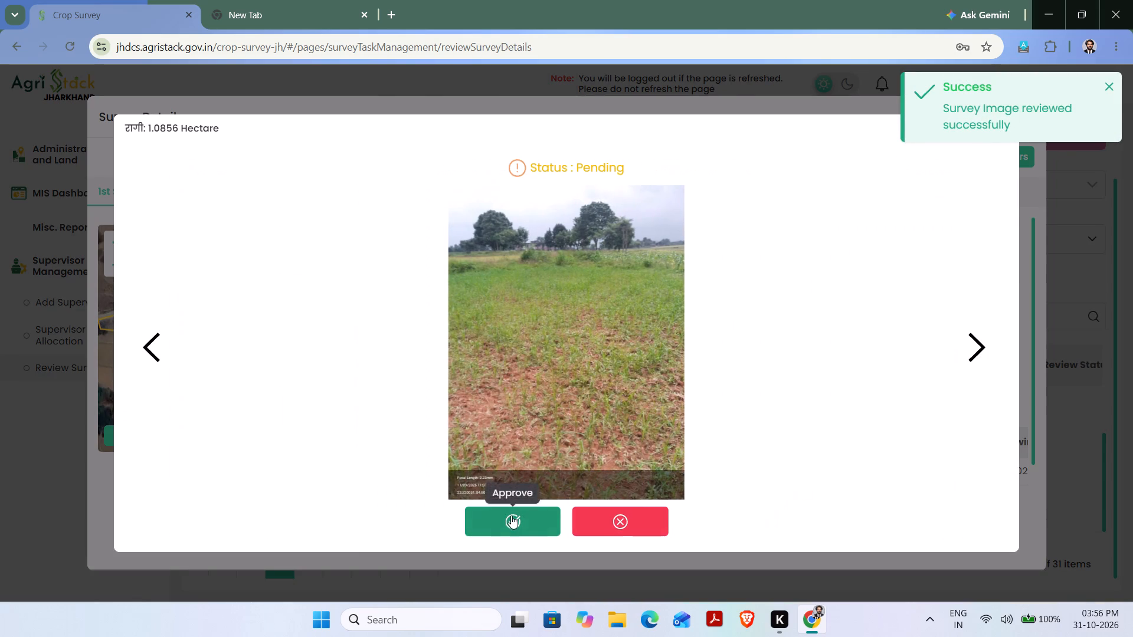
{"action": "left_click", "coordinate": [511, 516]}
{"action": "left_click_drag", "start_coordinate": [612, 412], "coordinate": [540, 415]}
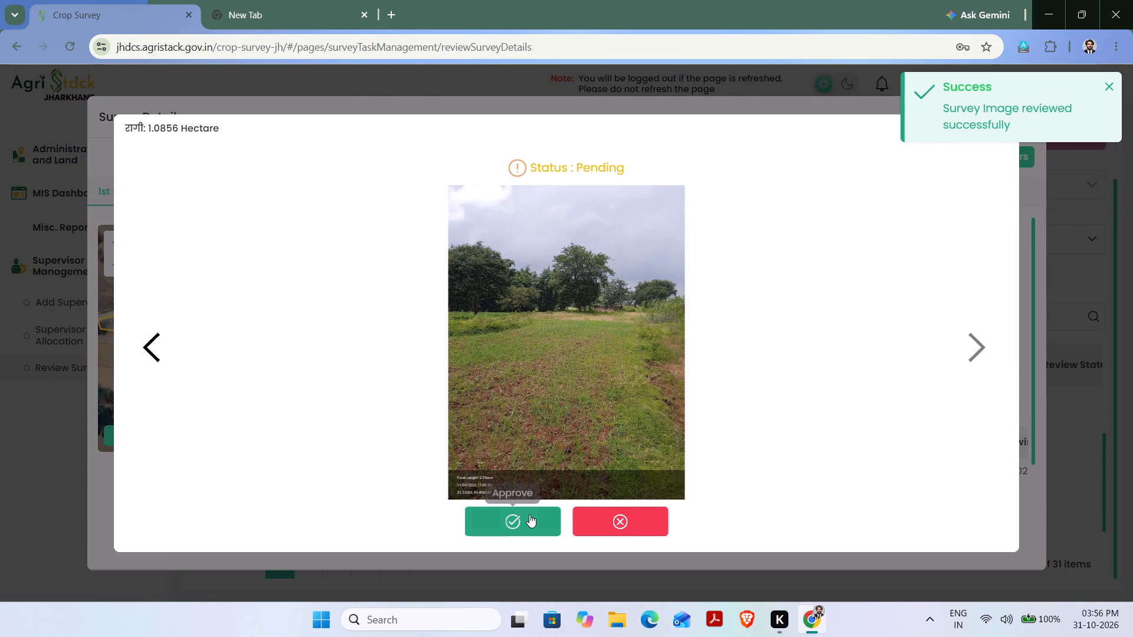
{"action": "left_click", "coordinate": [529, 514]}
{"action": "left_click_drag", "start_coordinate": [597, 402], "coordinate": [570, 411]}
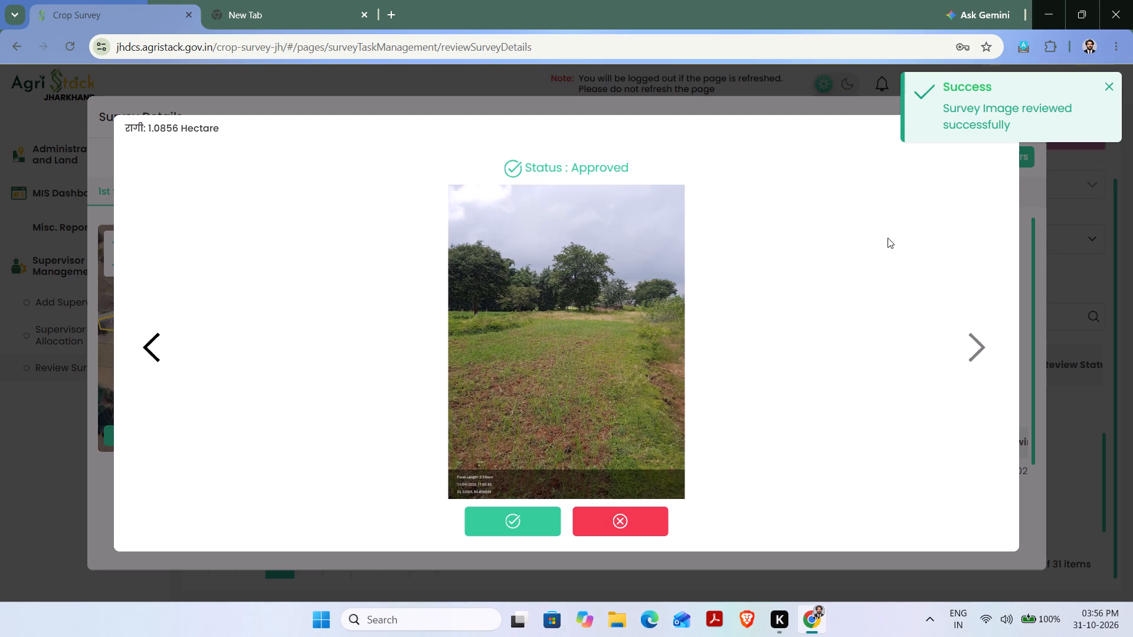
{"action": "left_click", "coordinate": [1010, 126]}
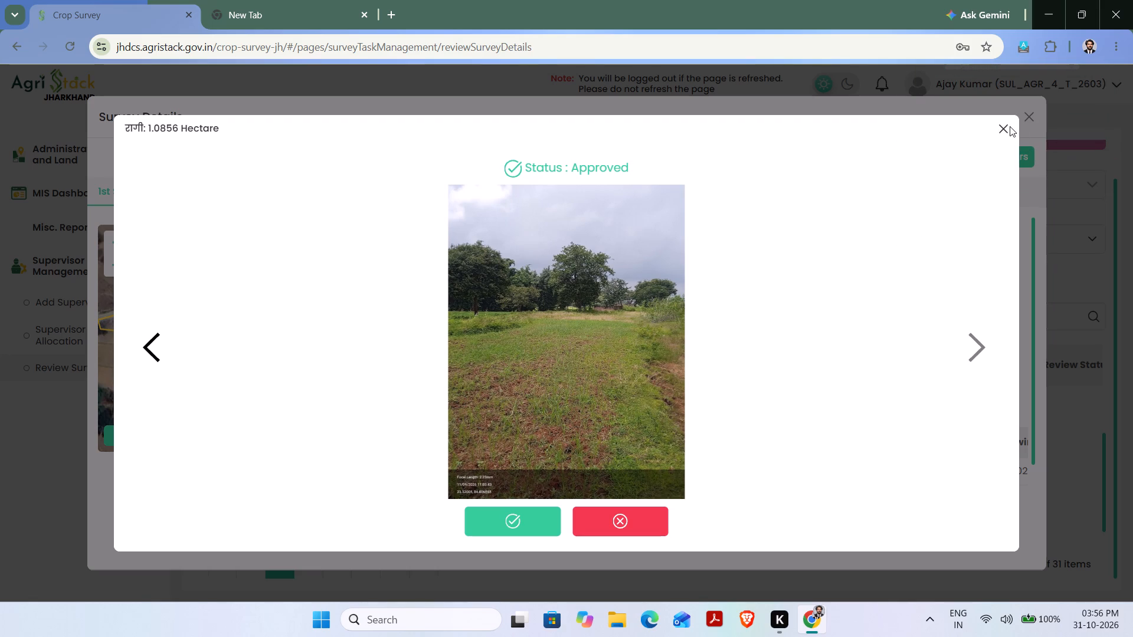
{"action": "left_click", "coordinate": [1008, 126]}
Mark survey 1567 as approved, save the review, and close its survey details.
{"action": "scroll", "coordinate": [662, 364], "scroll_direction": "down", "scroll_amount": 3}
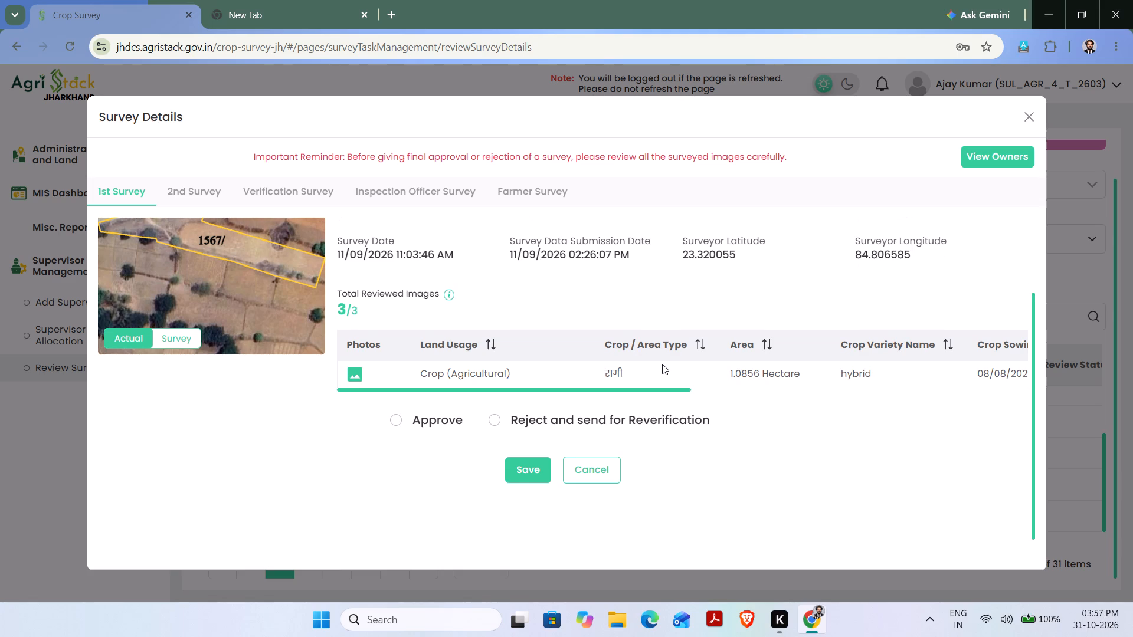
{"action": "left_click", "coordinate": [434, 430]}
{"action": "left_click", "coordinate": [498, 454]}
{"action": "left_click", "coordinate": [518, 464]}
{"action": "left_click", "coordinate": [583, 359]}
Open survey number 1566, approve all three images of its रागी crop, and close the image viewer.
{"action": "left_click", "coordinate": [215, 413]}
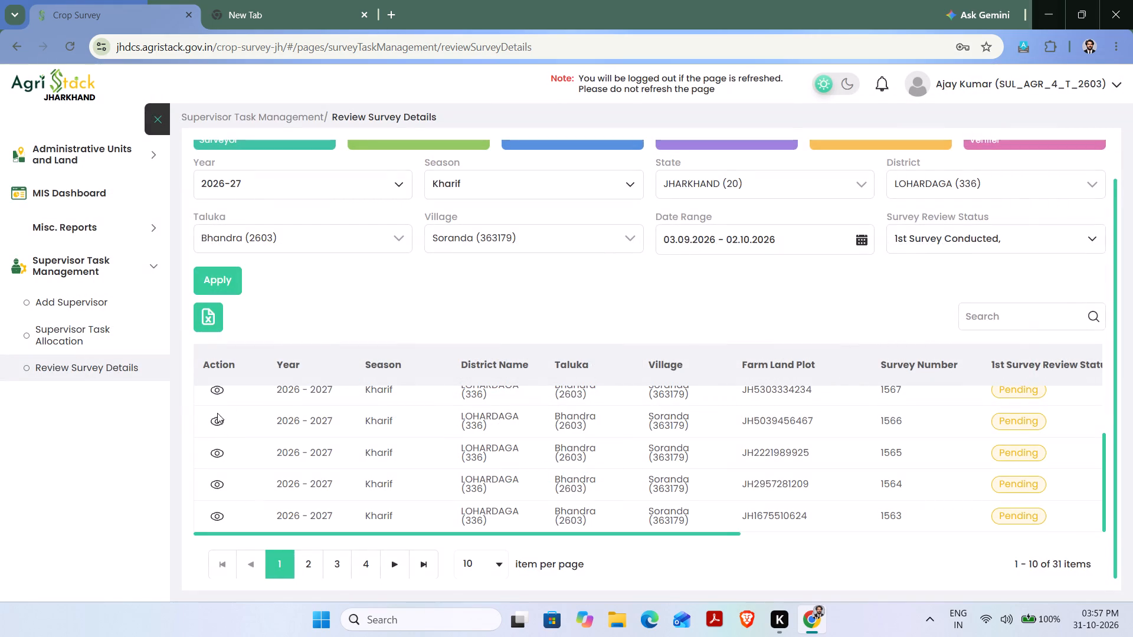
{"action": "left_click", "coordinate": [220, 417]}
{"action": "left_click", "coordinate": [354, 466]}
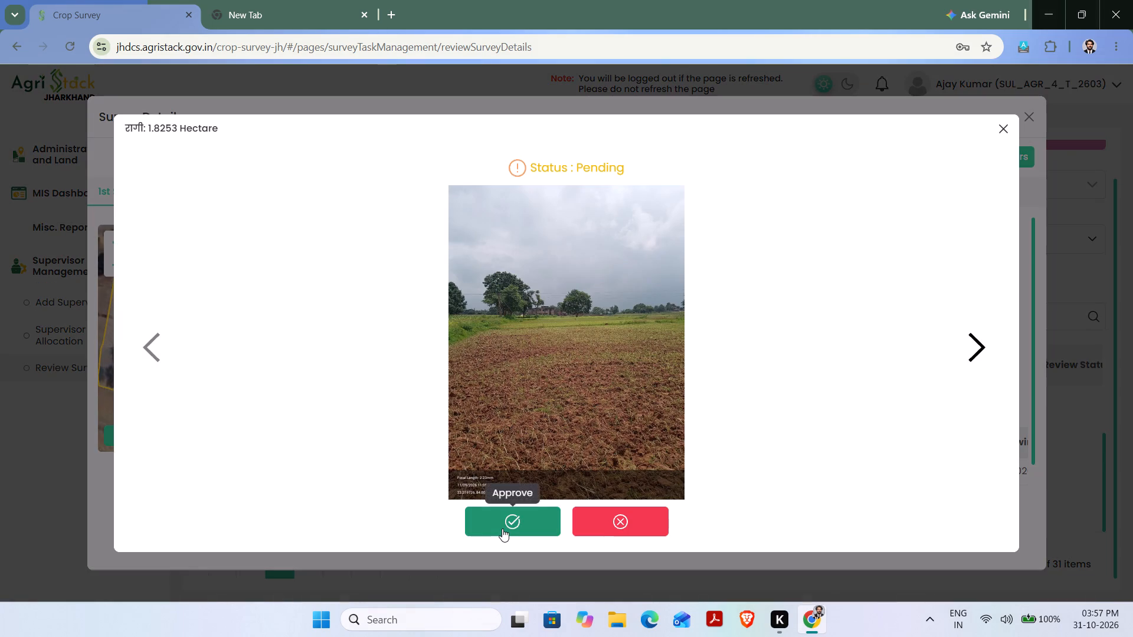
{"action": "left_click", "coordinate": [502, 528]}
{"action": "left_click_drag", "start_coordinate": [610, 424], "coordinate": [527, 436]}
{"action": "left_click", "coordinate": [510, 514]}
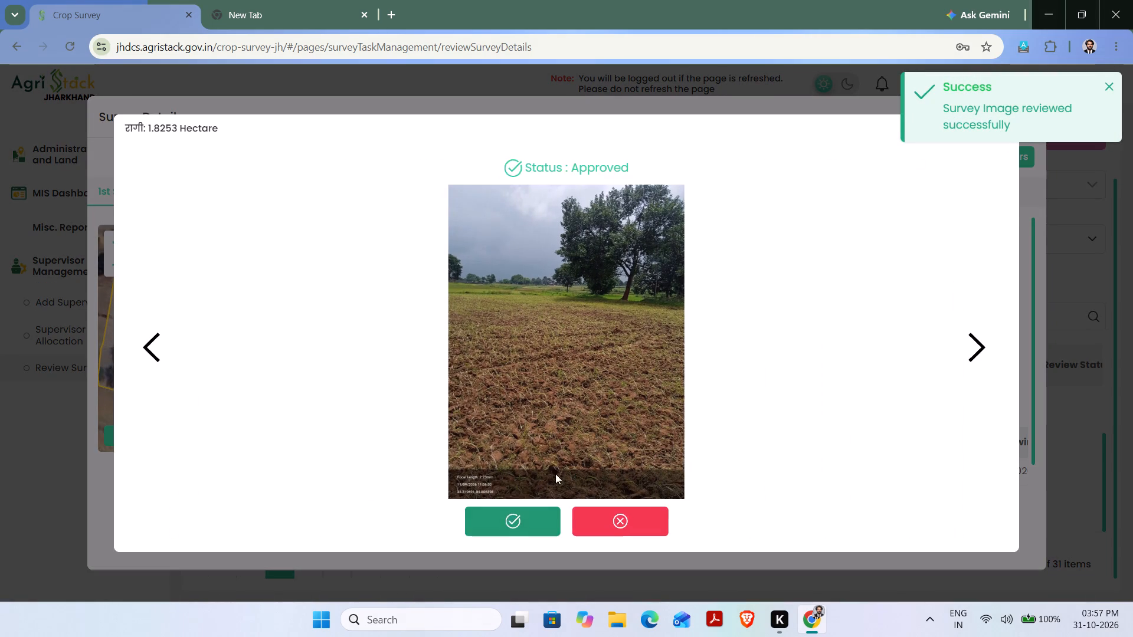
{"action": "left_click_drag", "start_coordinate": [588, 436], "coordinate": [502, 443]}
{"action": "left_click", "coordinate": [502, 515]}
{"action": "left_click_drag", "start_coordinate": [609, 397], "coordinate": [575, 391]}
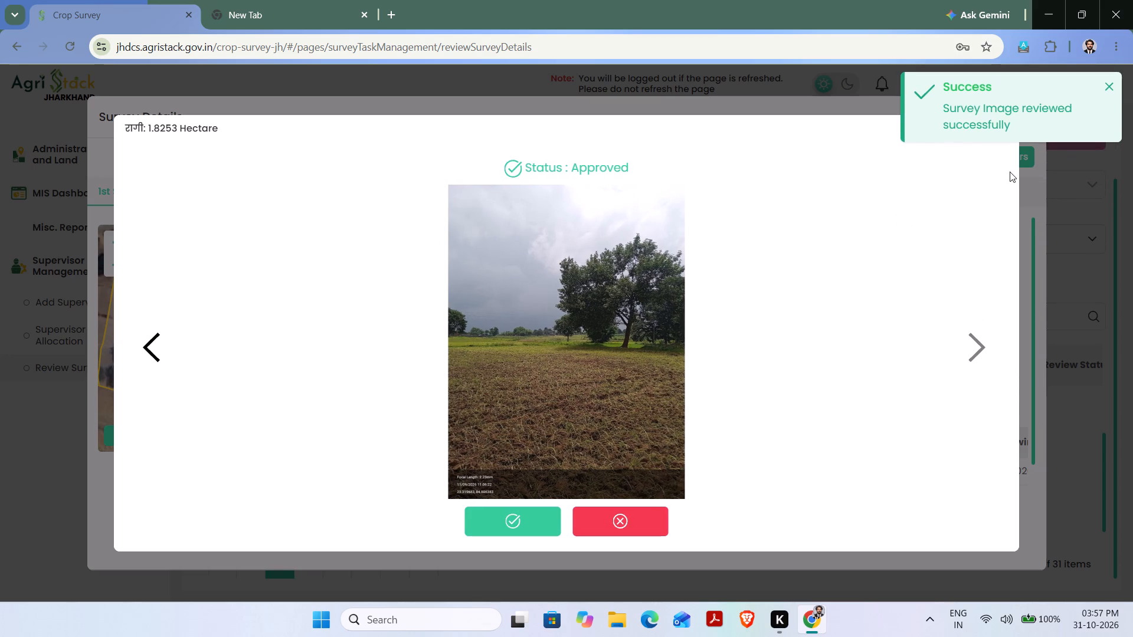
{"action": "left_click", "coordinate": [1001, 137]}
{"action": "left_click", "coordinate": [1004, 134]}
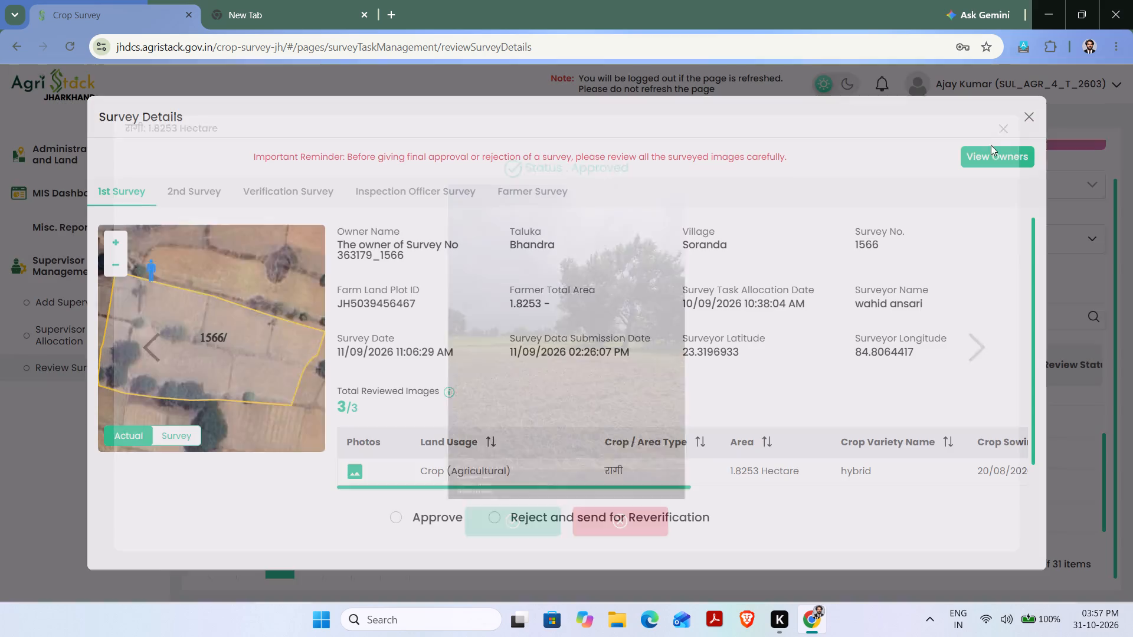
Mark survey 1566 as approved, save the review, and close its survey details.
{"action": "scroll", "coordinate": [494, 405], "scroll_direction": "down", "scroll_amount": 1}
{"action": "left_click", "coordinate": [423, 449]}
{"action": "left_click", "coordinate": [535, 498]}
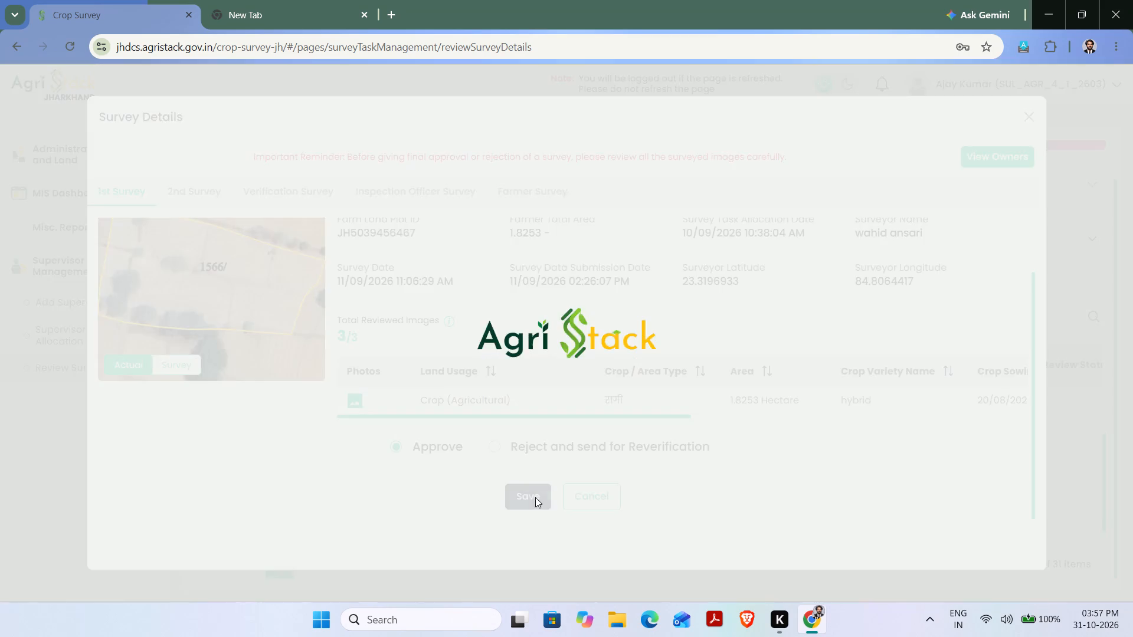
{"action": "left_click", "coordinate": [586, 368]}
Open survey number 1565, approve all three images of its बाँस crop, and close the image viewer.
{"action": "left_click", "coordinate": [220, 457]}
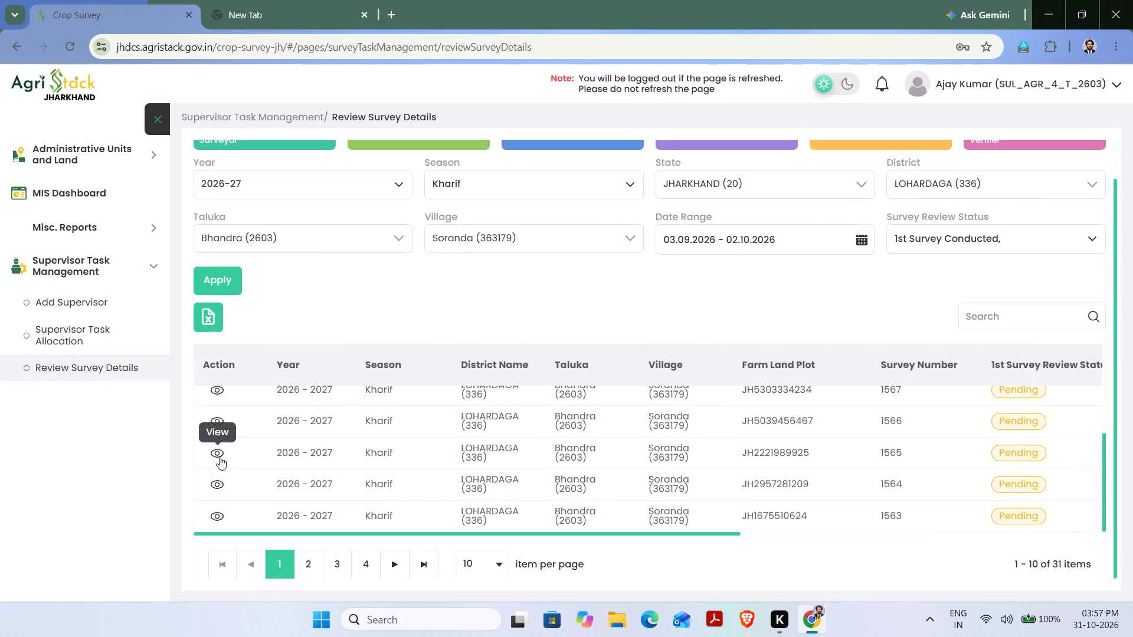
{"action": "left_click", "coordinate": [348, 477]}
{"action": "left_click", "coordinate": [479, 517]}
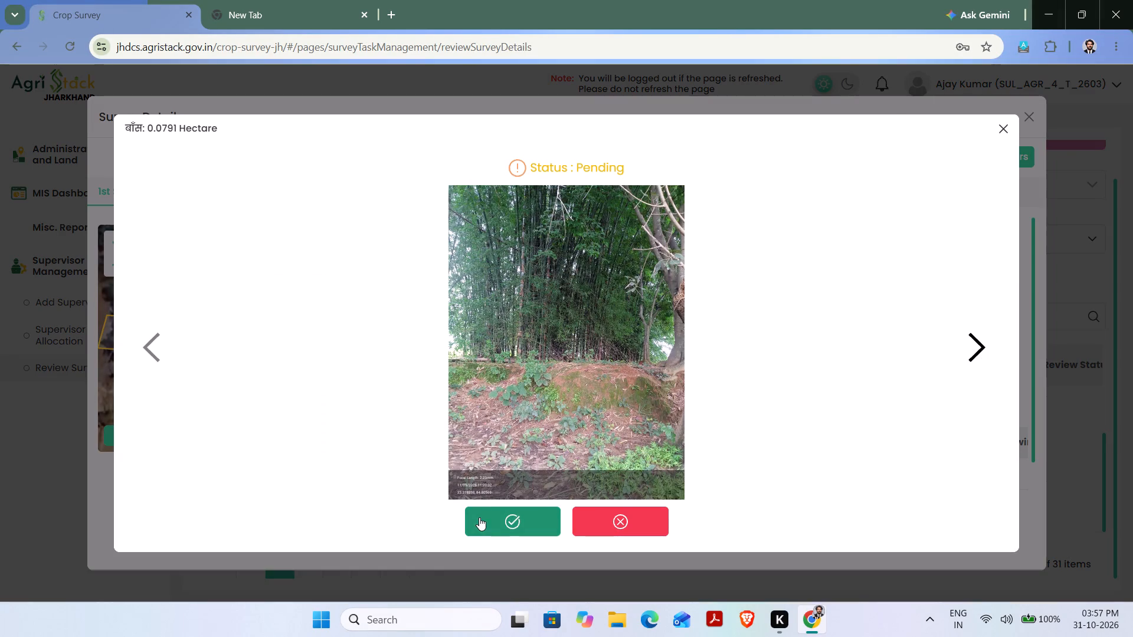
{"action": "left_click_drag", "start_coordinate": [585, 446], "coordinate": [507, 458]}
{"action": "left_click", "coordinate": [522, 518]}
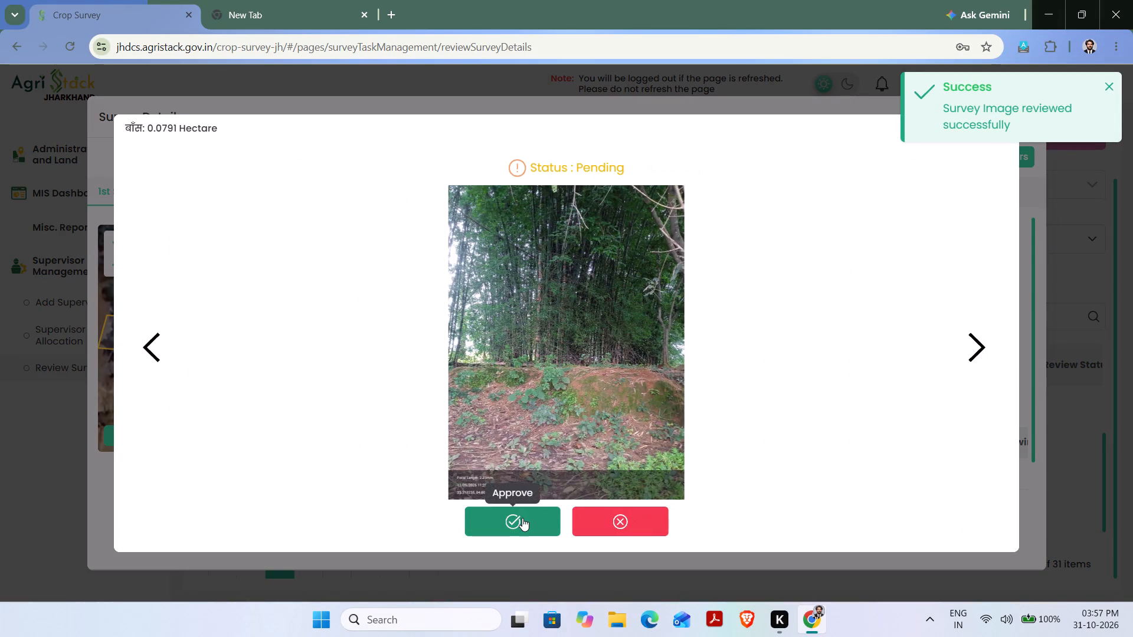
{"action": "left_click_drag", "start_coordinate": [600, 438], "coordinate": [516, 452]}
{"action": "left_click", "coordinate": [496, 520]}
{"action": "left_click_drag", "start_coordinate": [582, 399], "coordinate": [561, 402]}
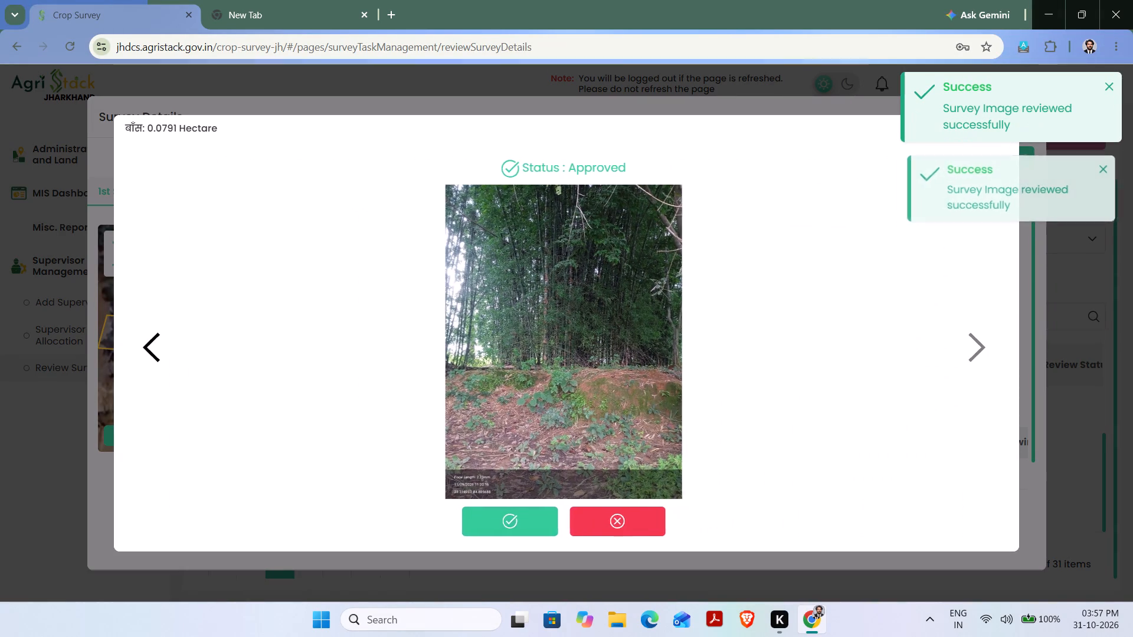
{"action": "left_click_drag", "start_coordinate": [561, 402], "coordinate": [556, 402]}
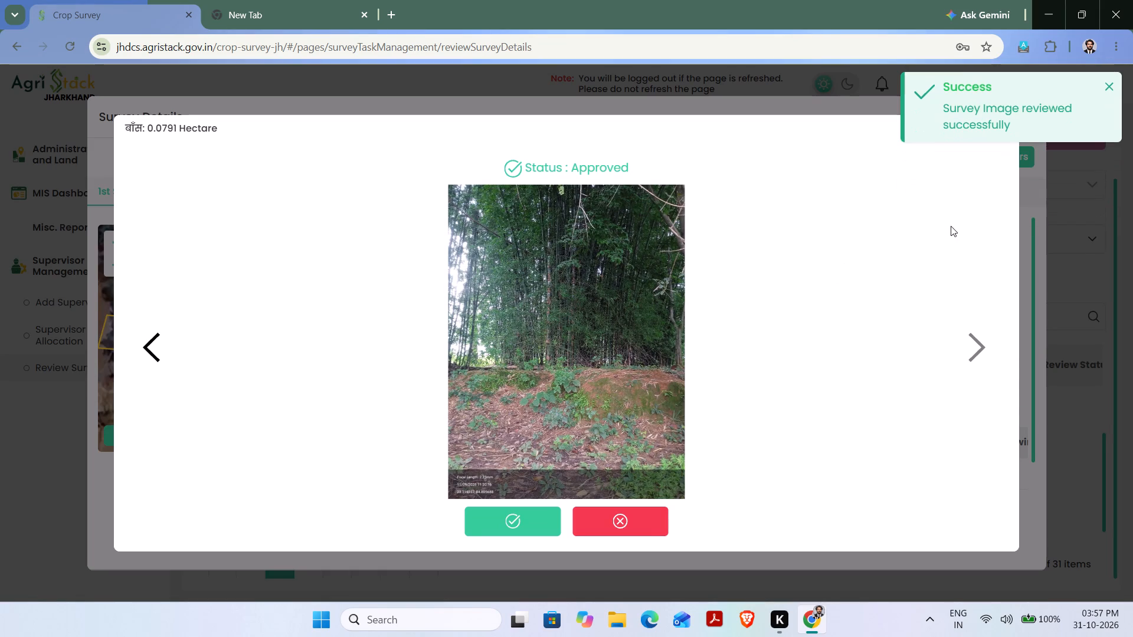
{"action": "left_click", "coordinate": [1003, 129]}
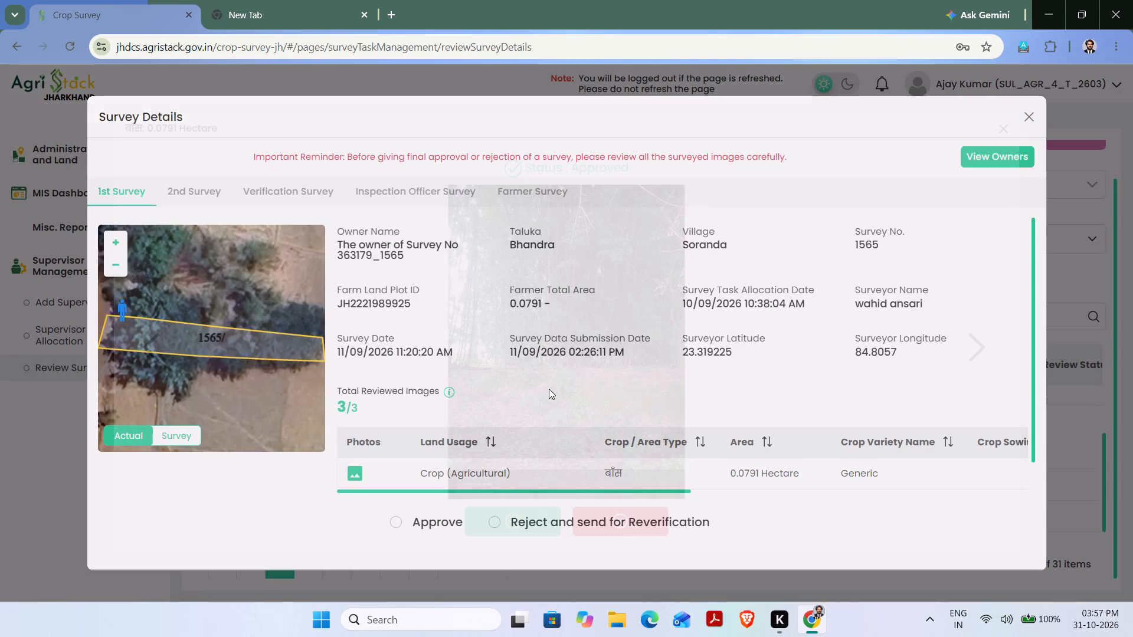
Mark survey 1565 as approved, save the review, and close its survey details.
{"action": "scroll", "coordinate": [549, 389], "scroll_direction": "down", "scroll_amount": 2}
{"action": "left_click", "coordinate": [447, 417]}
{"action": "left_click", "coordinate": [516, 467]}
{"action": "left_click", "coordinate": [580, 370]}
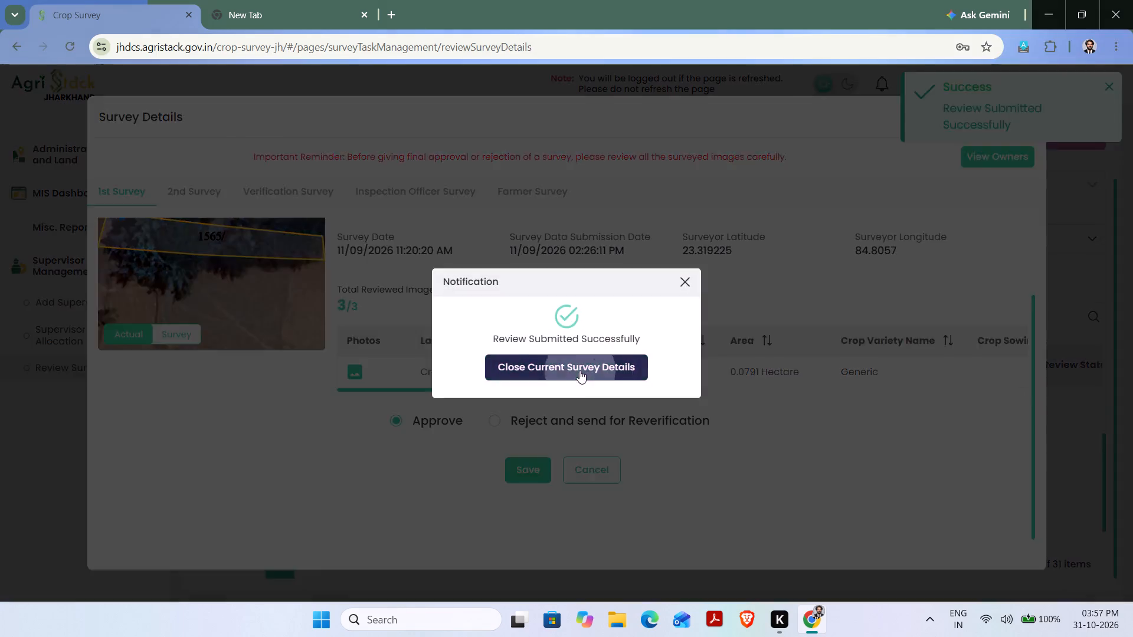
Open survey number 1564, approve all three images of its रागी crop, and close the image viewer.
{"action": "left_click", "coordinate": [218, 485]}
{"action": "double_click", "coordinate": [355, 471]}
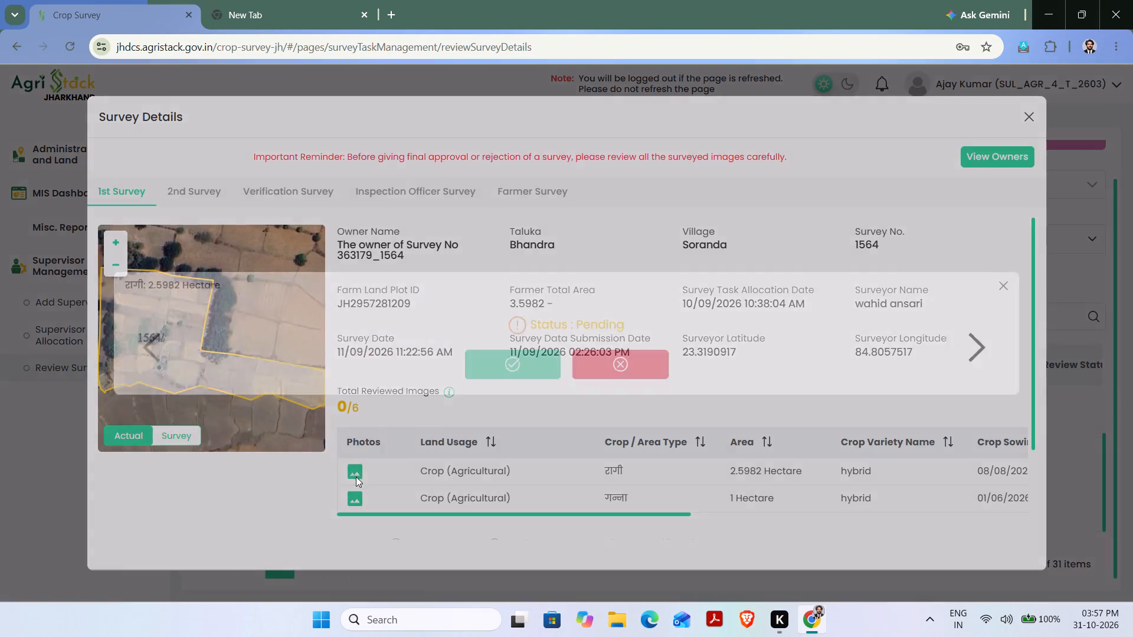
{"action": "left_click", "coordinate": [493, 526]}
{"action": "left_click_drag", "start_coordinate": [584, 446], "coordinate": [516, 459]}
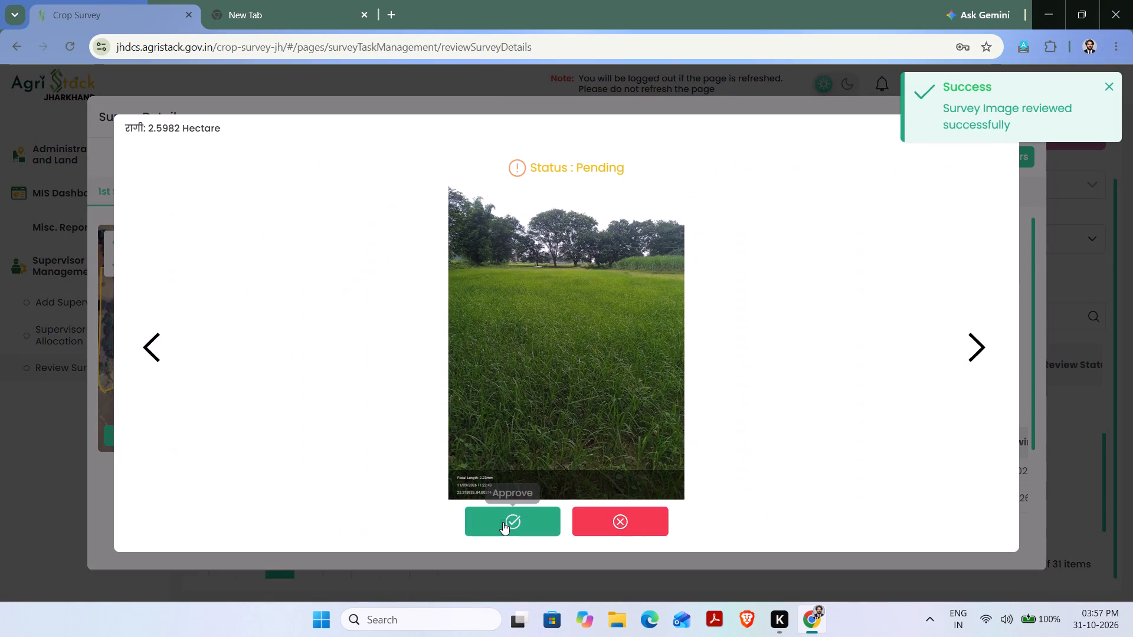
{"action": "left_click", "coordinate": [505, 515]}
{"action": "left_click_drag", "start_coordinate": [591, 438], "coordinate": [519, 448]}
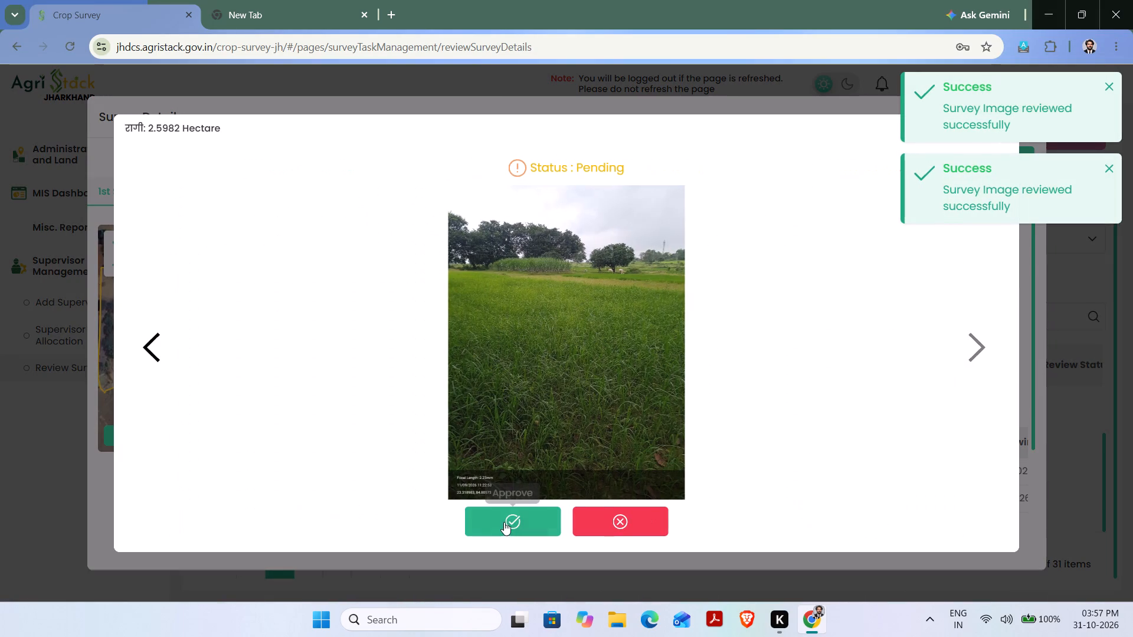
{"action": "left_click", "coordinate": [503, 520]}
{"action": "left_click_drag", "start_coordinate": [597, 435], "coordinate": [577, 436]}
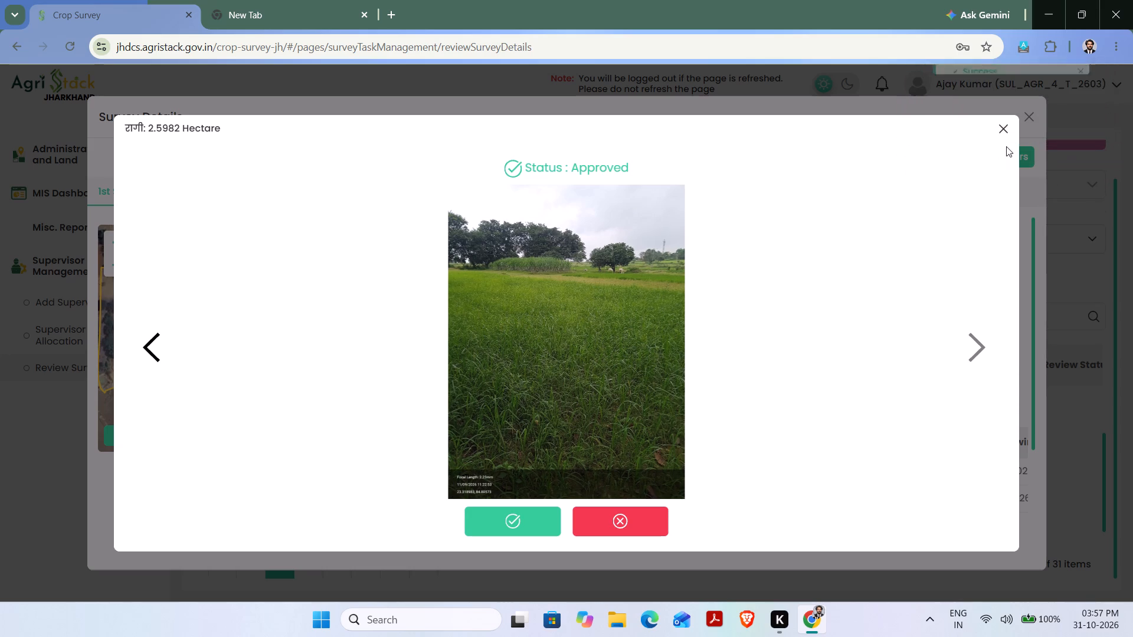
{"action": "left_click", "coordinate": [1005, 134]}
Approve all three images of survey 1564's गन्ना crop and close the image viewer.
{"action": "scroll", "coordinate": [551, 401], "scroll_direction": "down", "scroll_amount": 2}
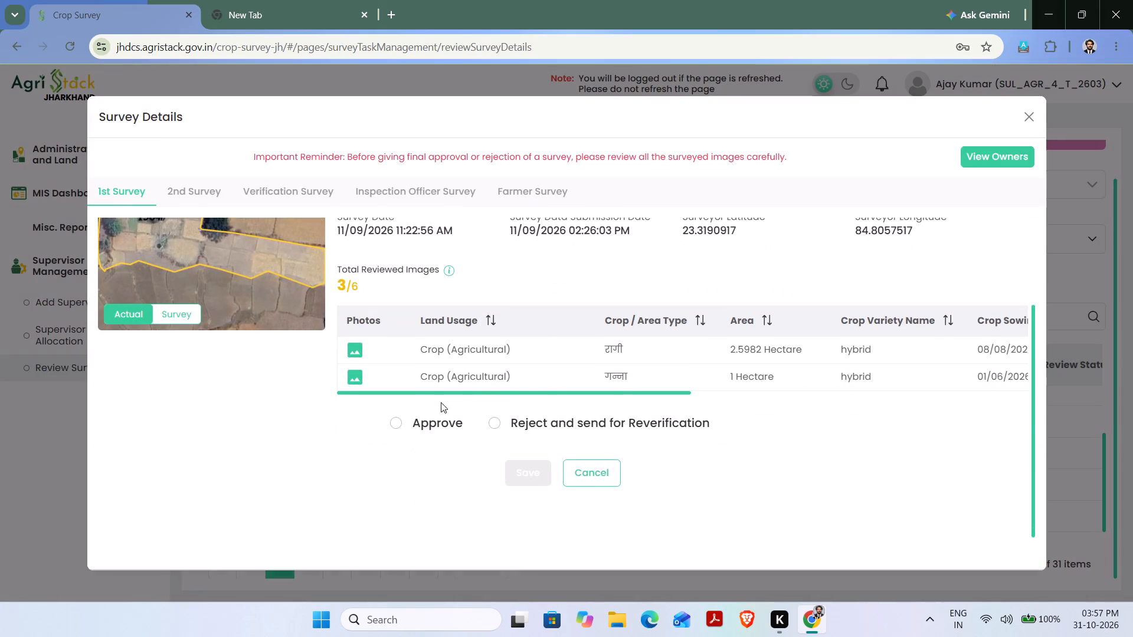
{"action": "left_click", "coordinate": [353, 373]}
{"action": "left_click", "coordinate": [493, 516]}
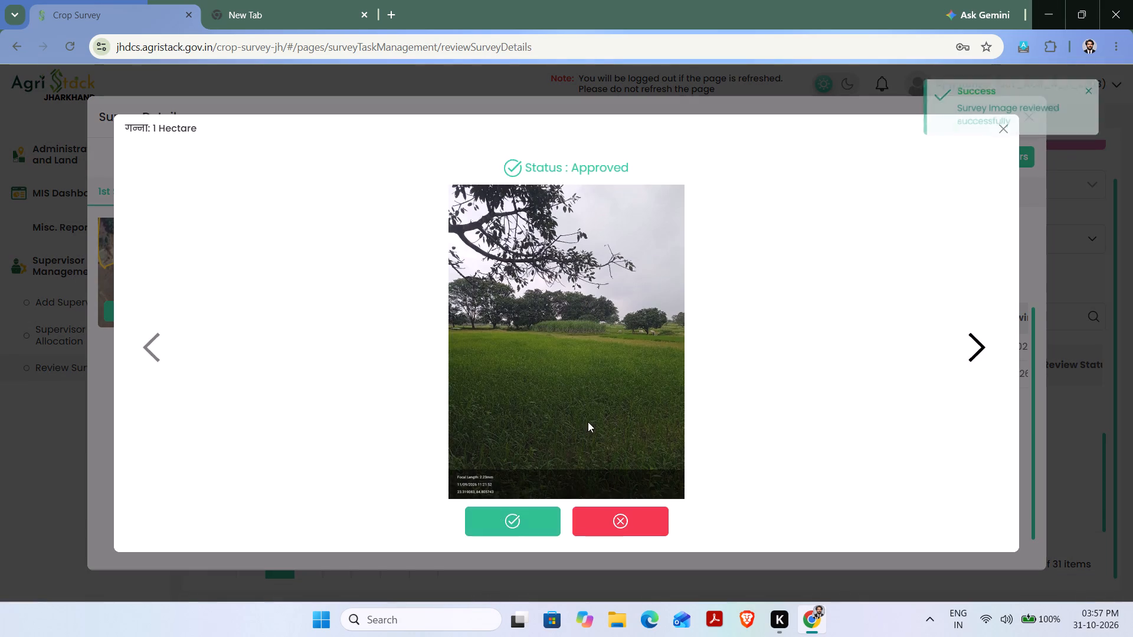
{"action": "left_click_drag", "start_coordinate": [582, 423], "coordinate": [519, 431]}
{"action": "left_click", "coordinate": [513, 517]}
{"action": "left_click_drag", "start_coordinate": [598, 417], "coordinate": [587, 418]}
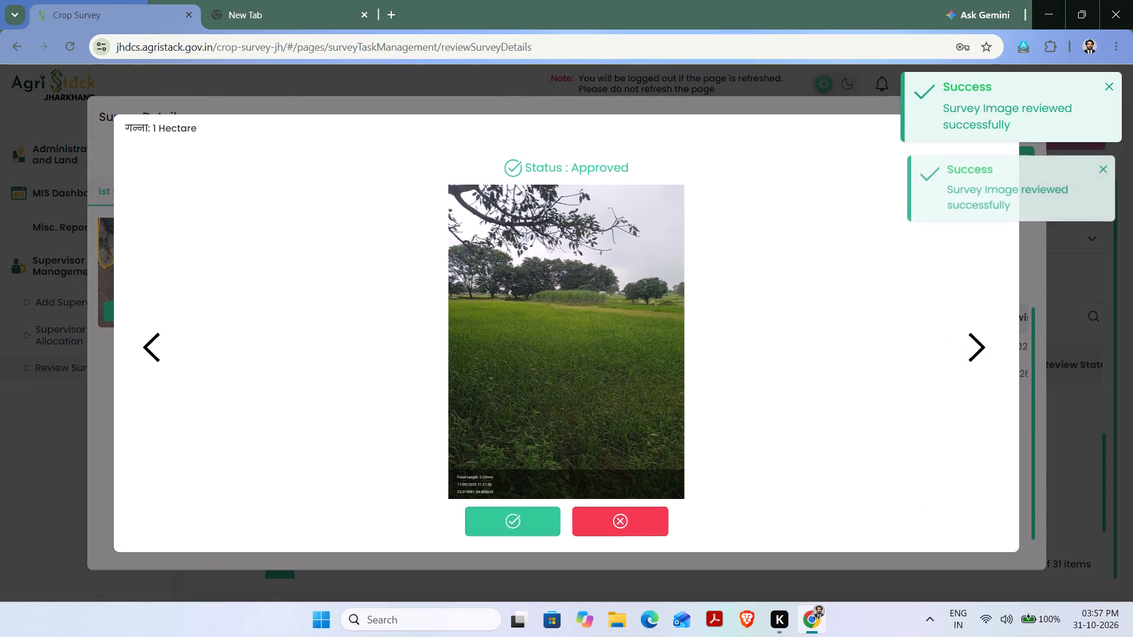
{"action": "left_click_drag", "start_coordinate": [587, 418], "coordinate": [538, 429]}
{"action": "left_click", "coordinate": [542, 516]}
{"action": "left_click_drag", "start_coordinate": [687, 300], "coordinate": [634, 311]}
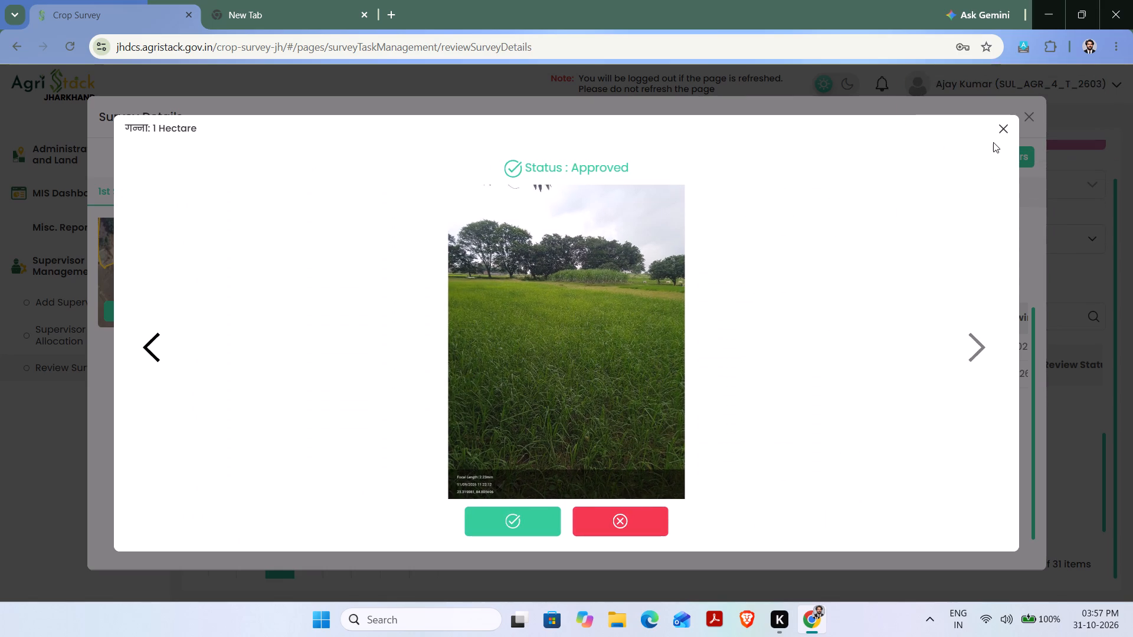
{"action": "left_click", "coordinate": [1008, 128]}
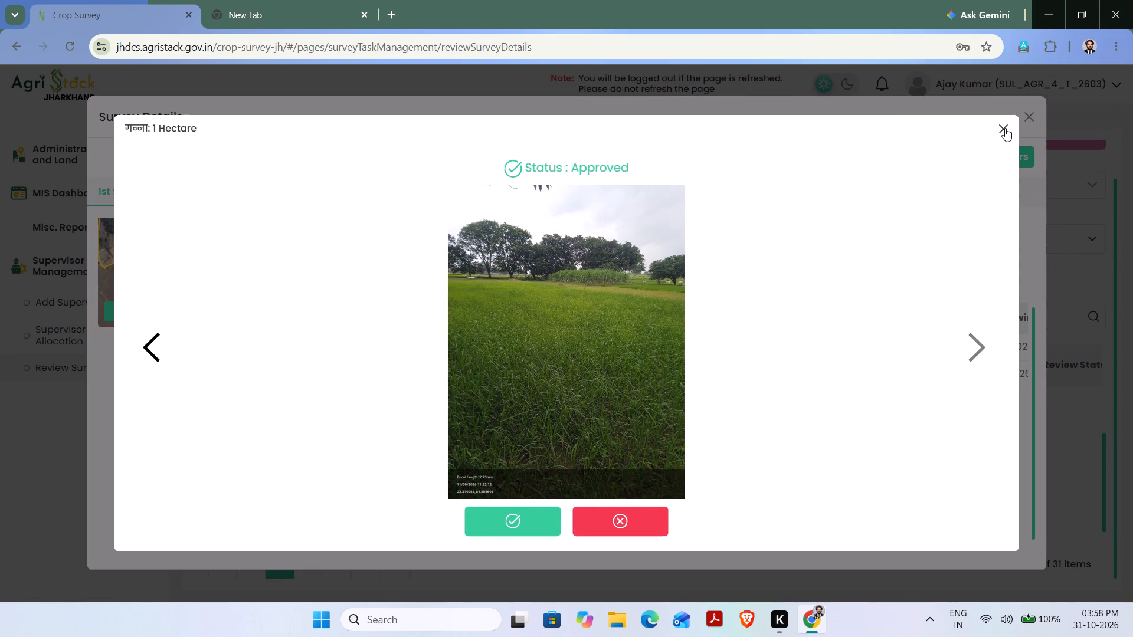
{"action": "left_click", "coordinate": [1001, 127]}
Mark survey 1564 as approved, save the review, and close its survey details.
{"action": "scroll", "coordinate": [451, 404], "scroll_direction": "down", "scroll_amount": 1}
{"action": "left_click", "coordinate": [439, 420]}
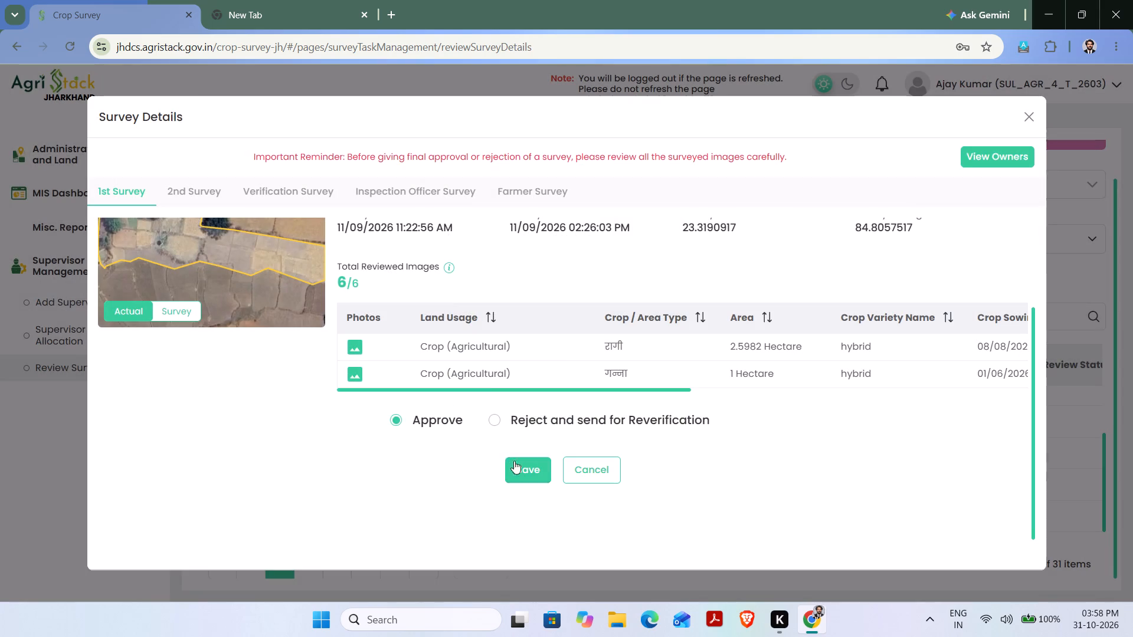
{"action": "left_click", "coordinate": [520, 467]}
{"action": "left_click", "coordinate": [585, 371]}
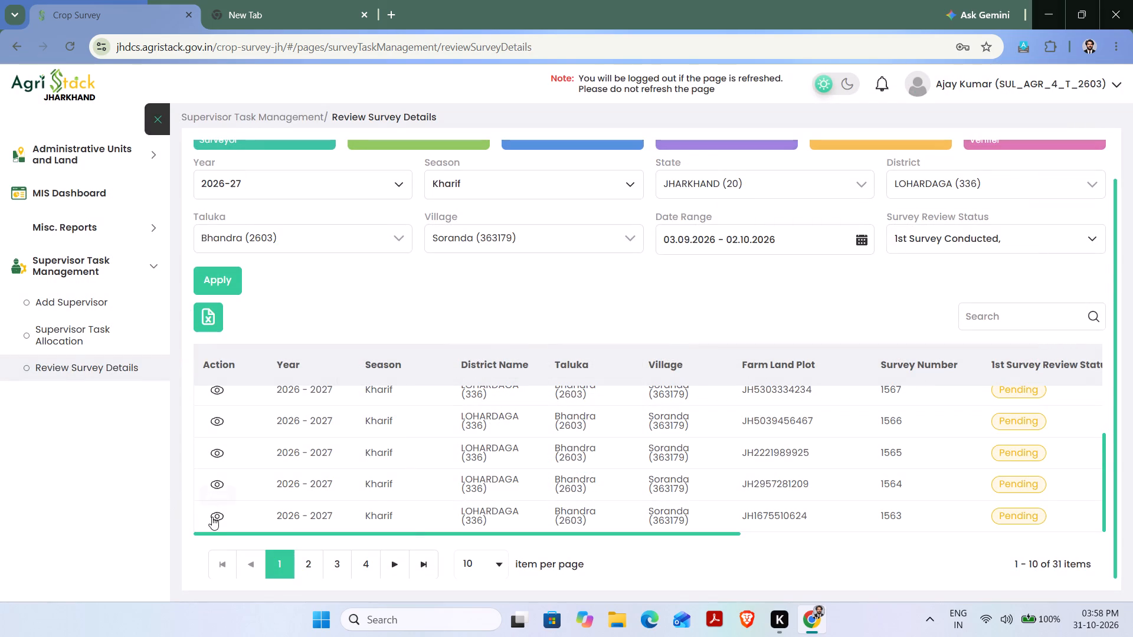
Open survey number 1563, approve all three images of its रागी crop, and close the image viewer.
{"action": "left_click", "coordinate": [217, 517]}
{"action": "left_click", "coordinate": [361, 464]}
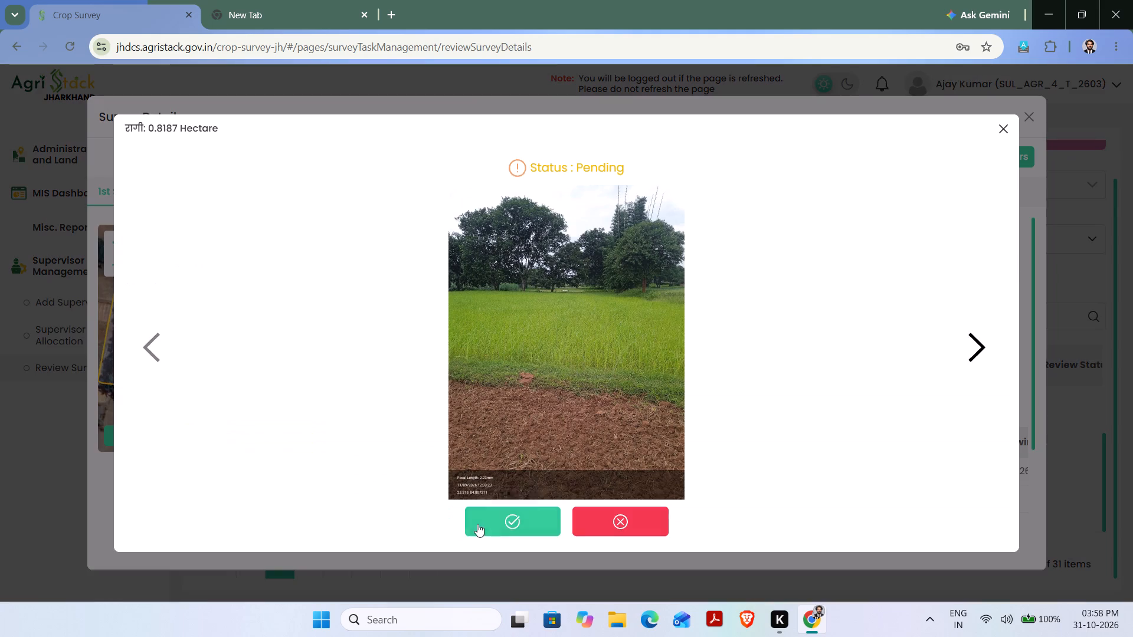
{"action": "left_click", "coordinate": [487, 524]}
{"action": "left_click", "coordinate": [489, 447]}
{"action": "left_click_drag", "start_coordinate": [522, 439], "coordinate": [486, 435]}
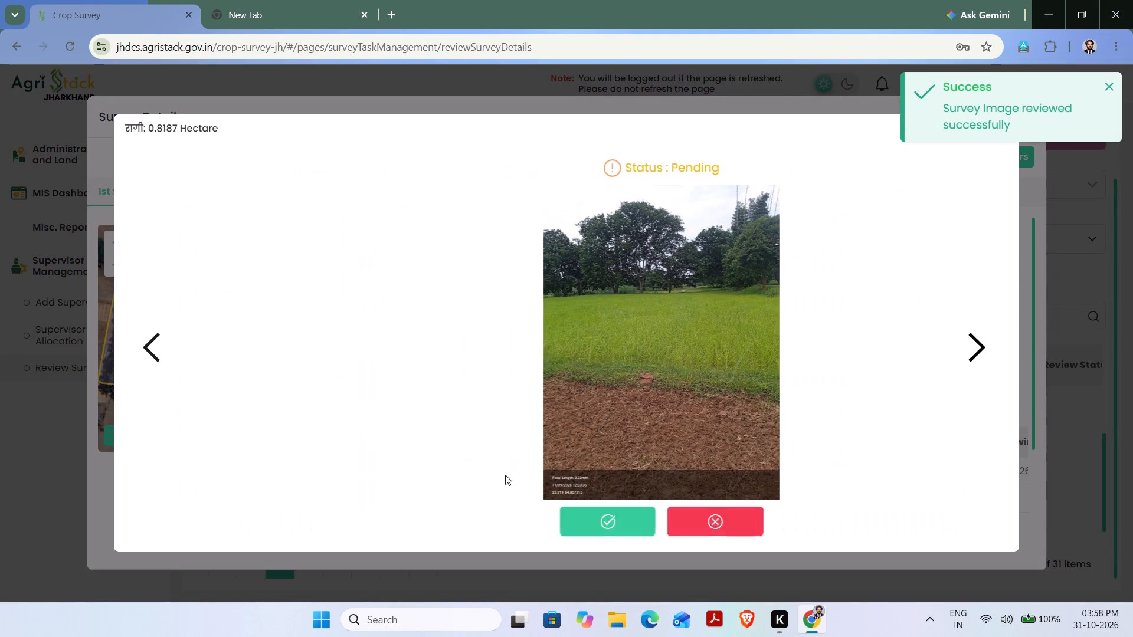
{"action": "left_click", "coordinate": [525, 527]}
{"action": "left_click_drag", "start_coordinate": [638, 434], "coordinate": [566, 451]}
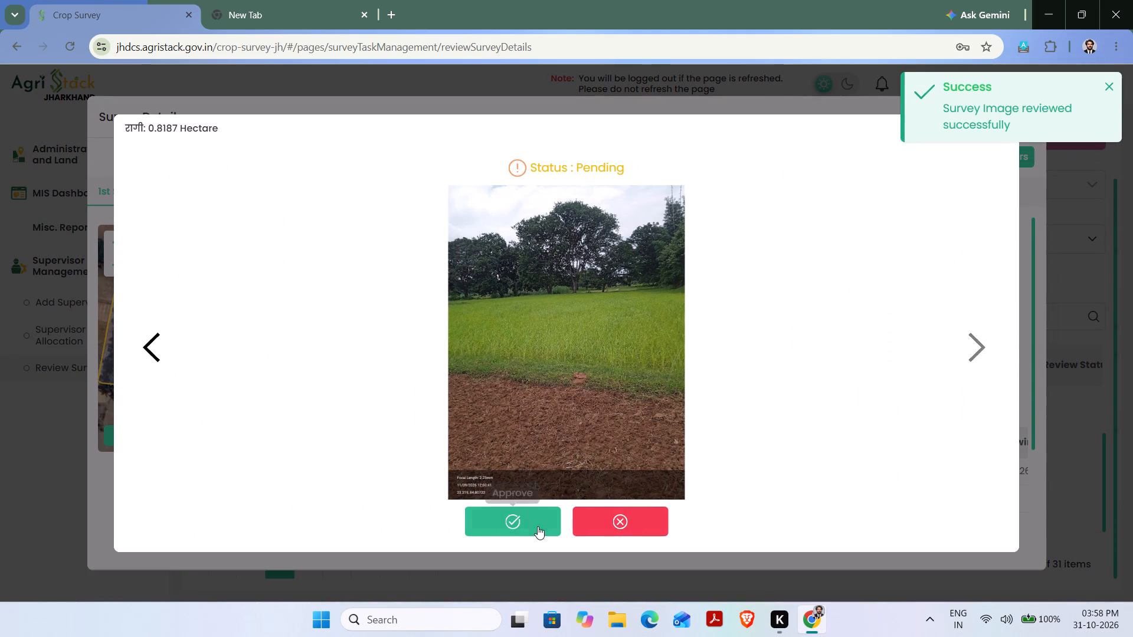
{"action": "left_click", "coordinate": [538, 528]}
{"action": "left_click_drag", "start_coordinate": [647, 412], "coordinate": [601, 416]}
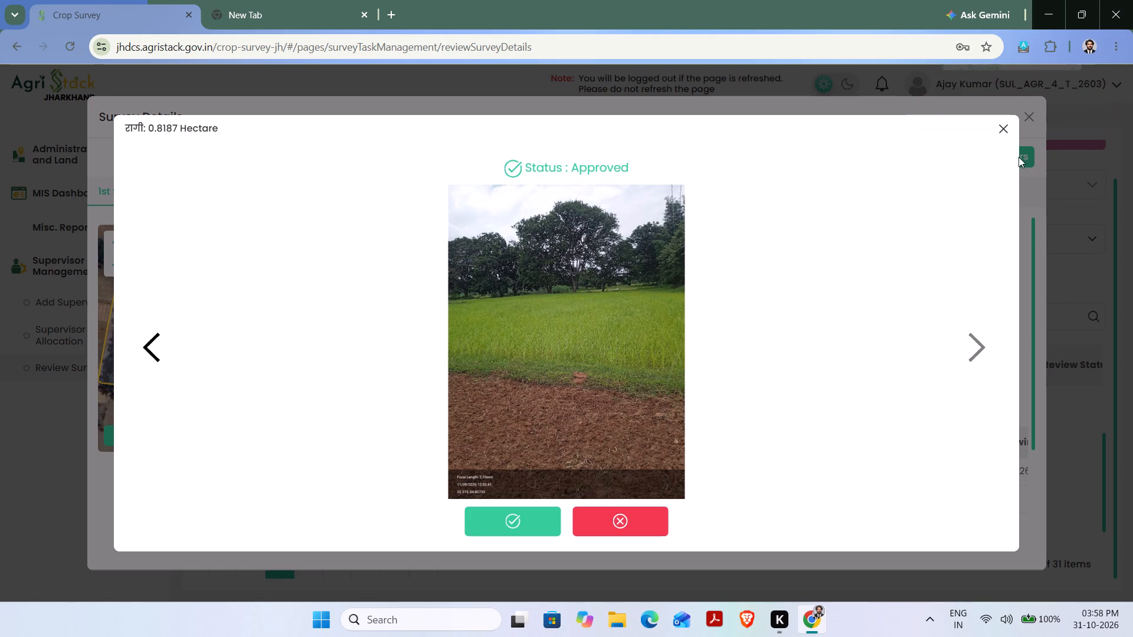
{"action": "left_click", "coordinate": [1007, 136]}
{"action": "left_click", "coordinate": [1005, 129]}
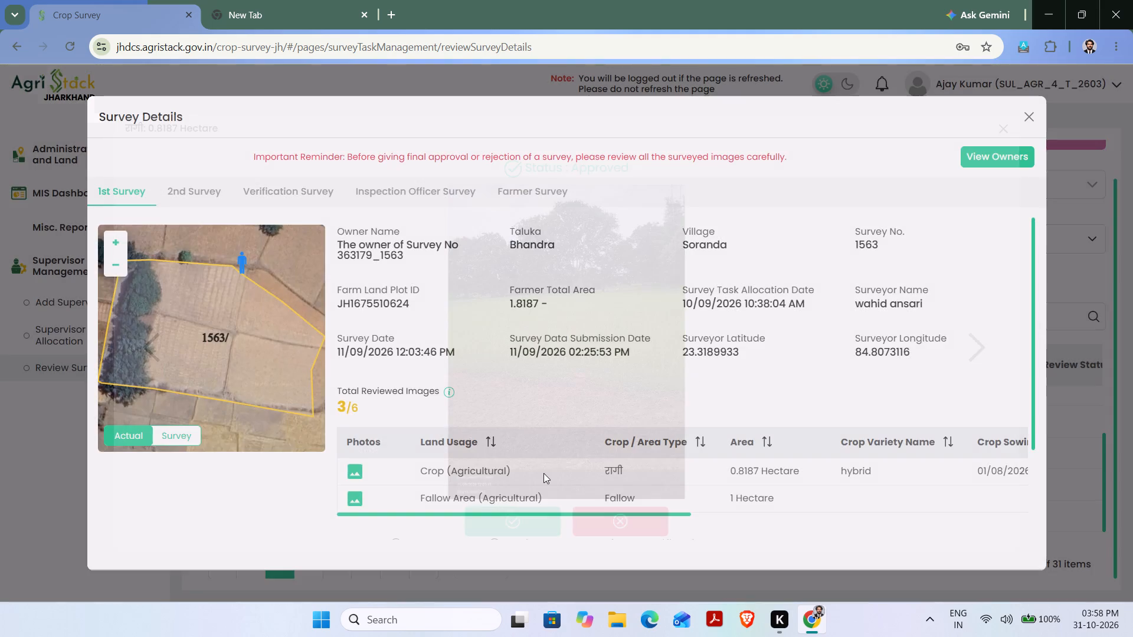
Open the photos of survey 1563's Fallow area and approve all three images.
{"action": "scroll", "coordinate": [543, 473], "scroll_direction": "down", "scroll_amount": 1}
{"action": "left_click", "coordinate": [349, 406]}
{"action": "left_click", "coordinate": [496, 520]}
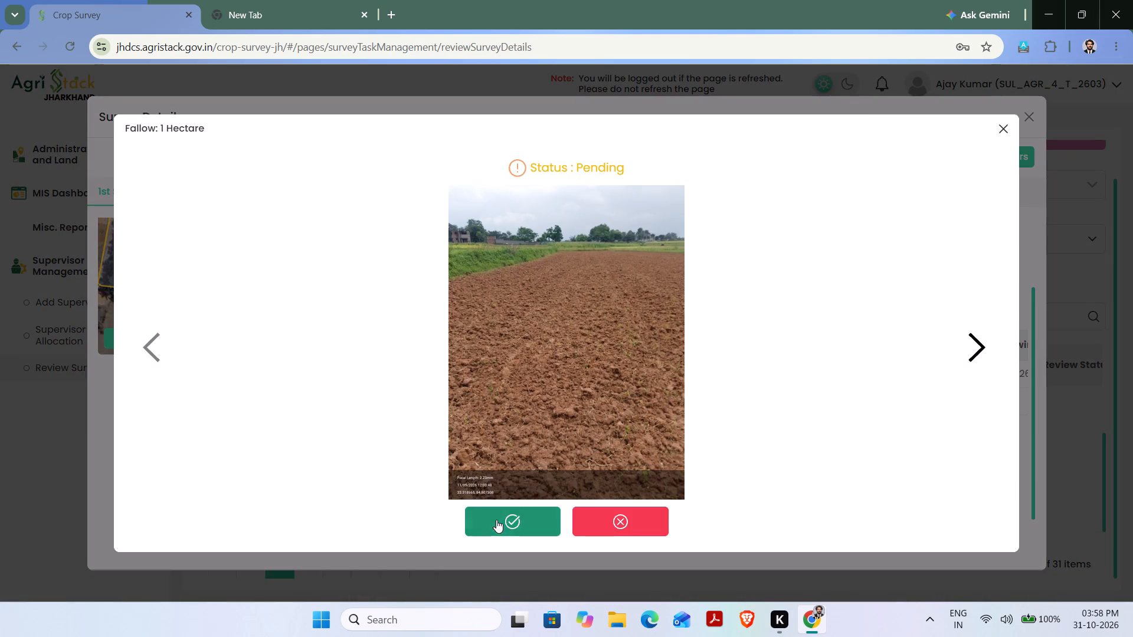
{"action": "left_click_drag", "start_coordinate": [579, 456], "coordinate": [495, 471]}
{"action": "left_click", "coordinate": [501, 521]}
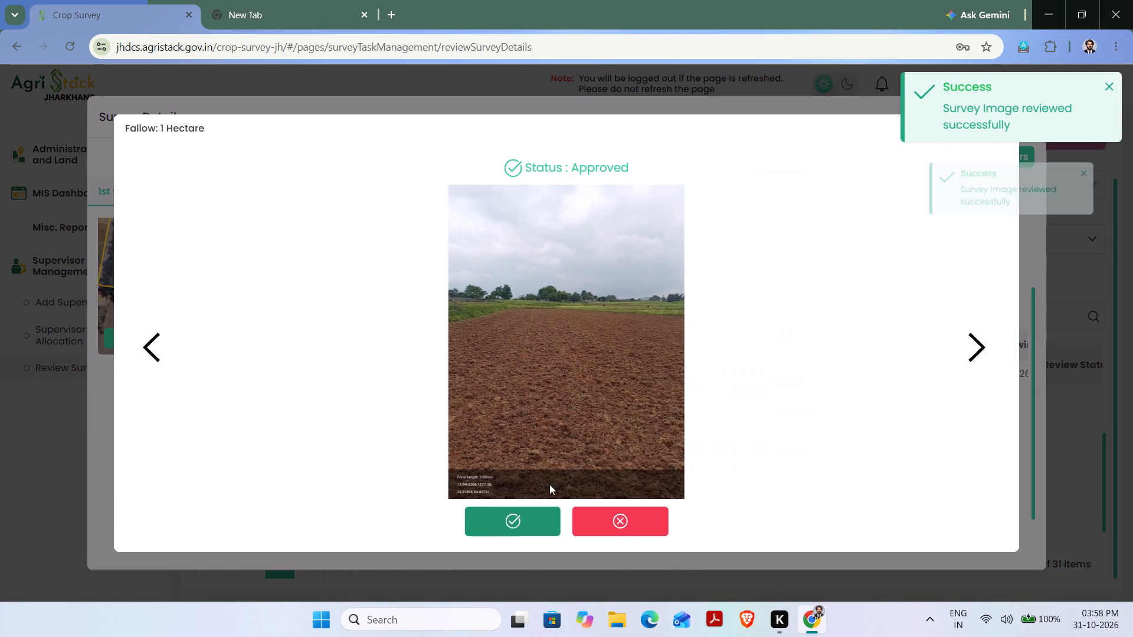
{"action": "left_click_drag", "start_coordinate": [575, 460], "coordinate": [512, 468]}
{"action": "left_click", "coordinate": [499, 521]}
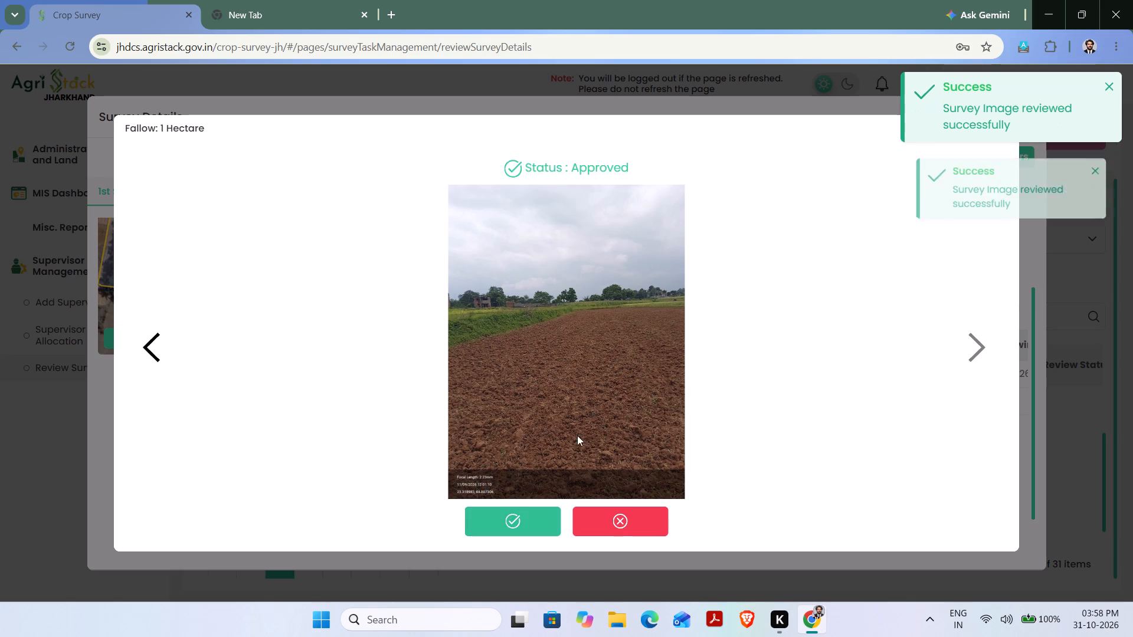
Close the image viewer, mark survey 1563 as approved, save the review, and close its survey details.
{"action": "left_click_drag", "start_coordinate": [560, 431], "coordinate": [542, 434]}
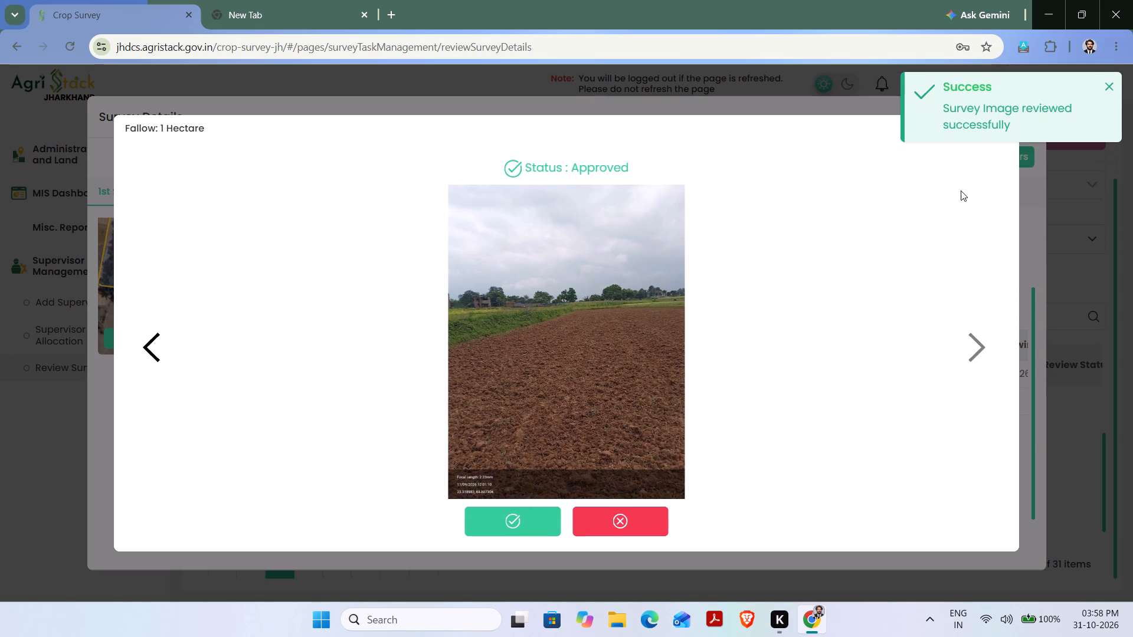
{"action": "left_click", "coordinate": [1003, 125]}
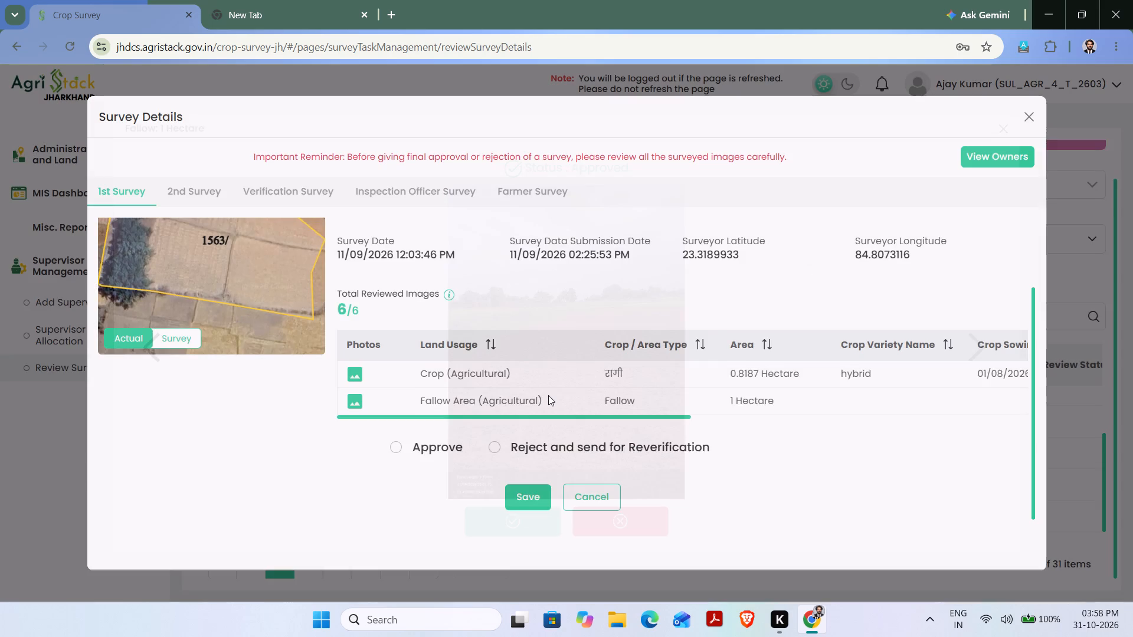
{"action": "scroll", "coordinate": [548, 395], "scroll_direction": "down", "scroll_amount": 1}
{"action": "left_click", "coordinate": [440, 421]}
{"action": "left_click", "coordinate": [512, 459]}
{"action": "left_click", "coordinate": [590, 347]}
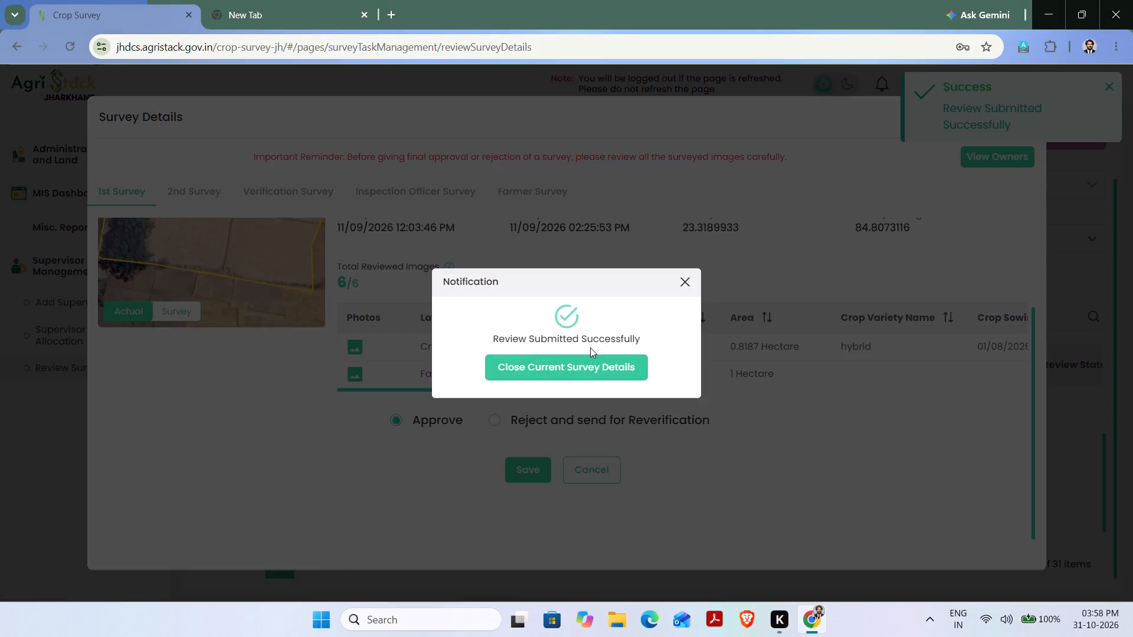
{"action": "left_click", "coordinate": [587, 357]}
Reapply the current survey filters for Soranda village to refresh the list of pending surveys.
{"action": "left_click", "coordinate": [230, 280]}
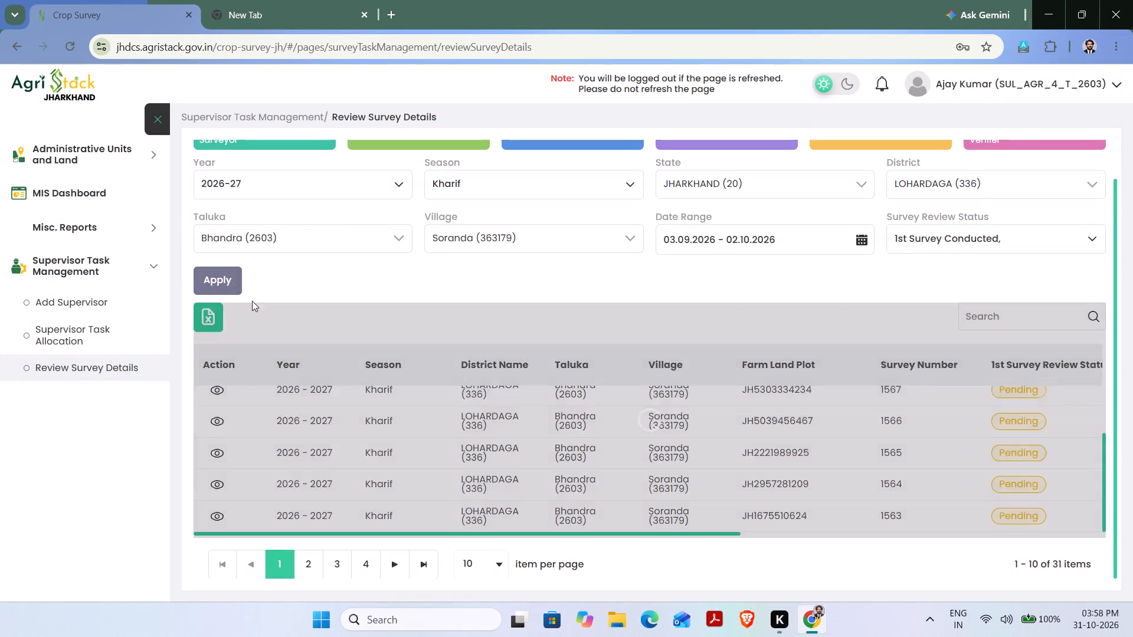
{"action": "scroll", "coordinate": [286, 442], "scroll_direction": "up", "scroll_amount": 5}
Open survey number 1562, approve all three images of its Fallow area, and close the image viewer.
{"action": "left_click", "coordinate": [220, 405]}
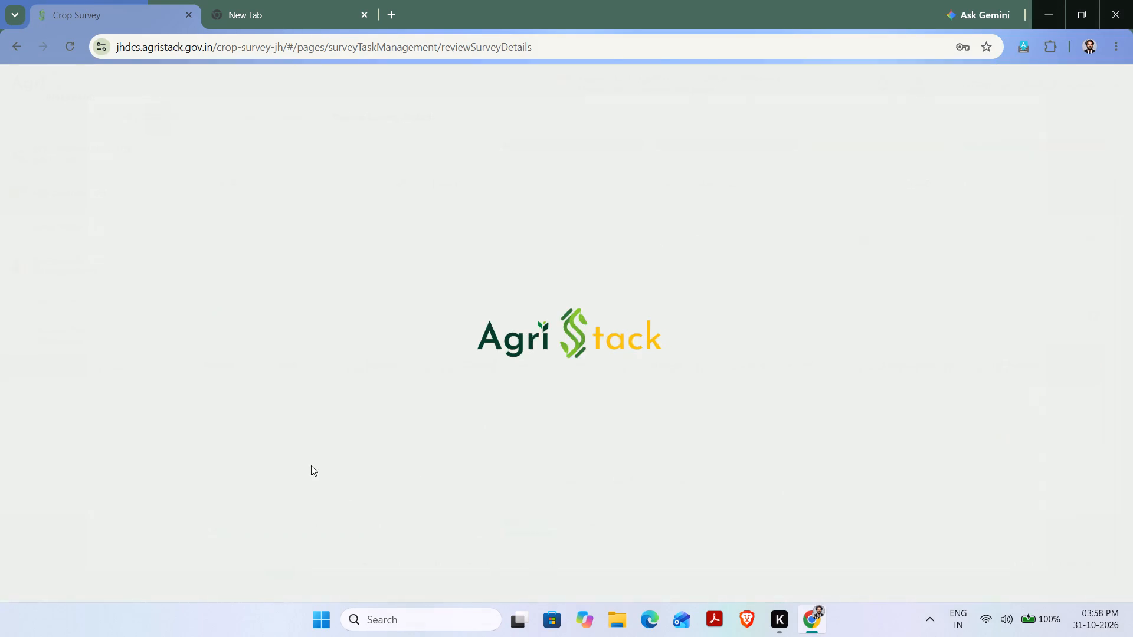
{"action": "left_click", "coordinate": [356, 477]}
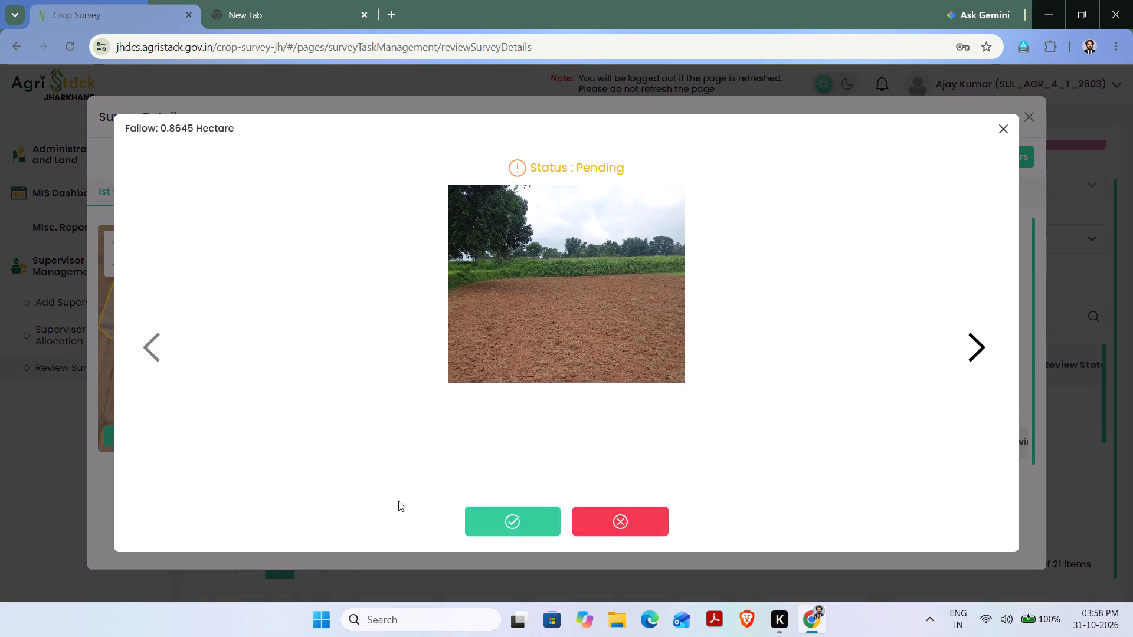
{"action": "left_click", "coordinate": [493, 532]}
{"action": "left_click_drag", "start_coordinate": [593, 445], "coordinate": [491, 475]}
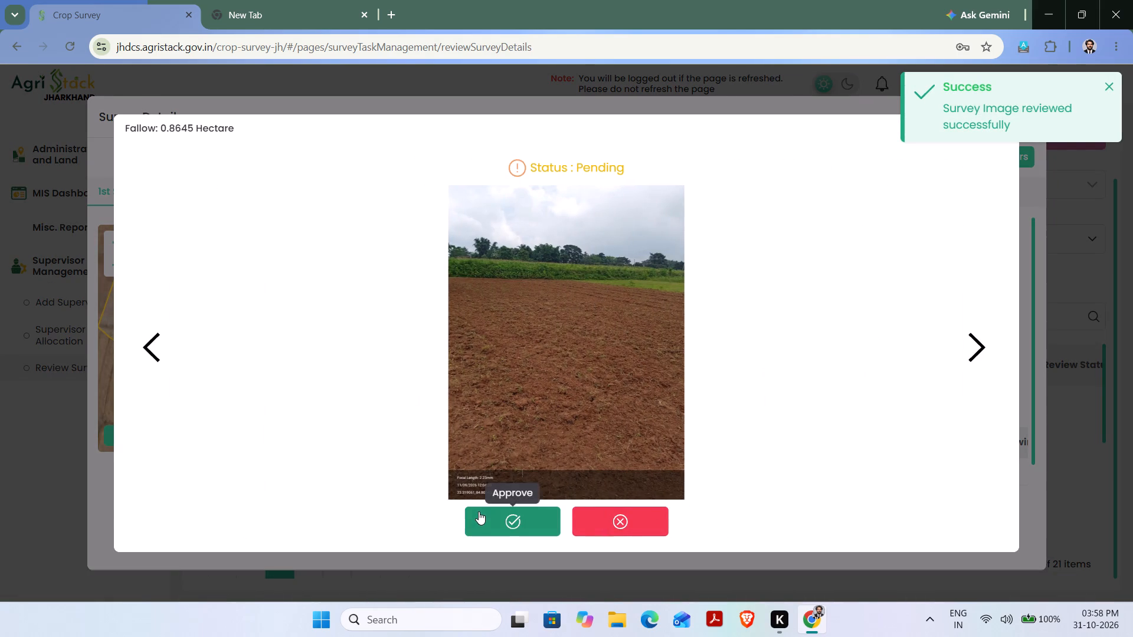
{"action": "left_click", "coordinate": [479, 513]}
{"action": "left_click_drag", "start_coordinate": [597, 412], "coordinate": [537, 423]}
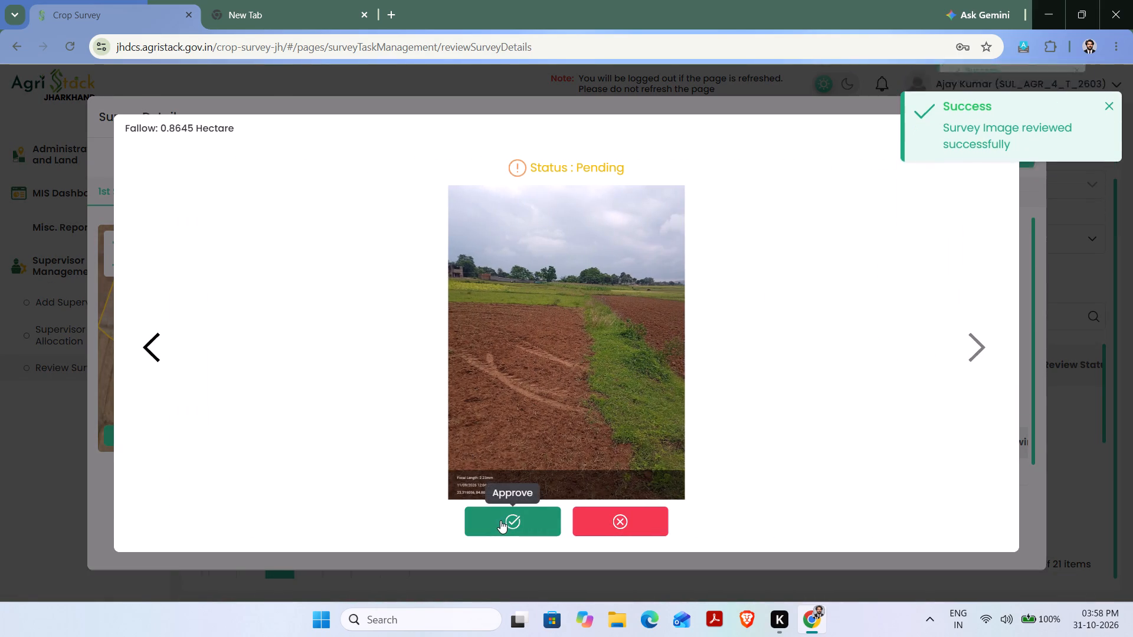
{"action": "left_click", "coordinate": [500, 520]}
{"action": "left_click_drag", "start_coordinate": [598, 416], "coordinate": [560, 419]}
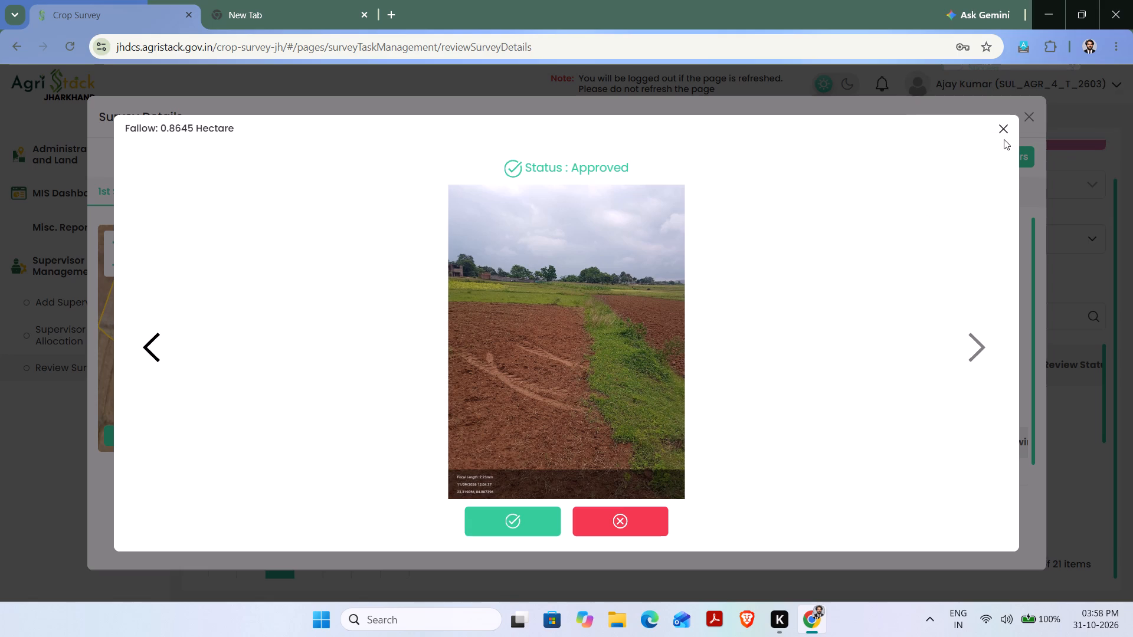
{"action": "left_click", "coordinate": [1004, 136]}
{"action": "left_click", "coordinate": [1004, 132]}
Mark survey 1562 as approved, save the review, and close its survey details.
{"action": "scroll", "coordinate": [572, 406], "scroll_direction": "down", "scroll_amount": 2}
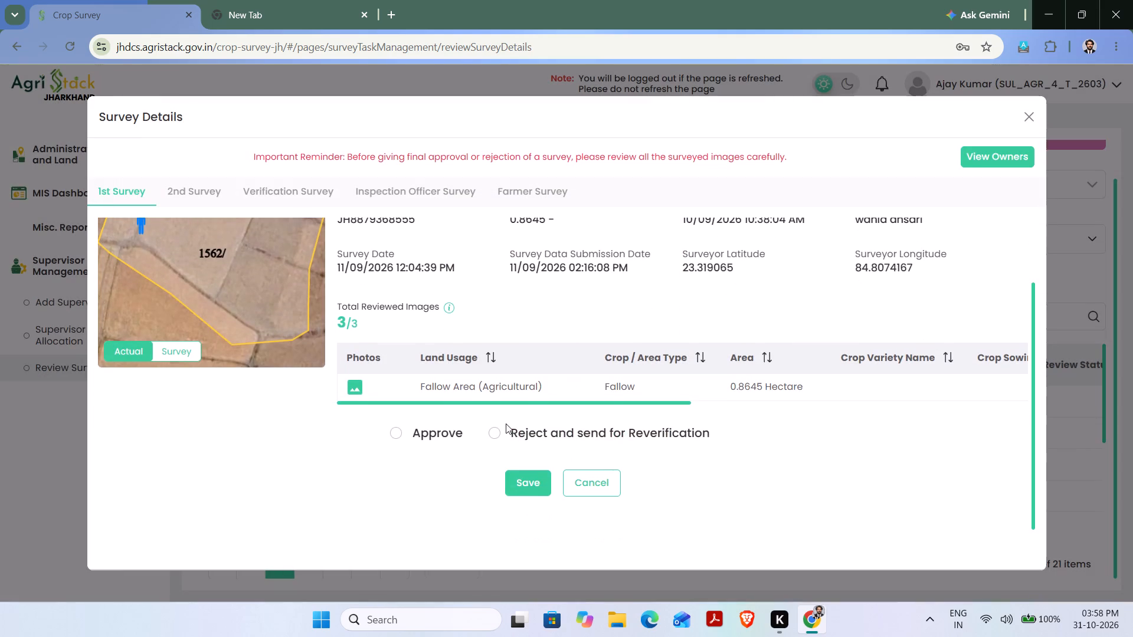
{"action": "left_click", "coordinate": [450, 421]}
{"action": "left_click", "coordinate": [522, 469]}
{"action": "left_click", "coordinate": [582, 365]}
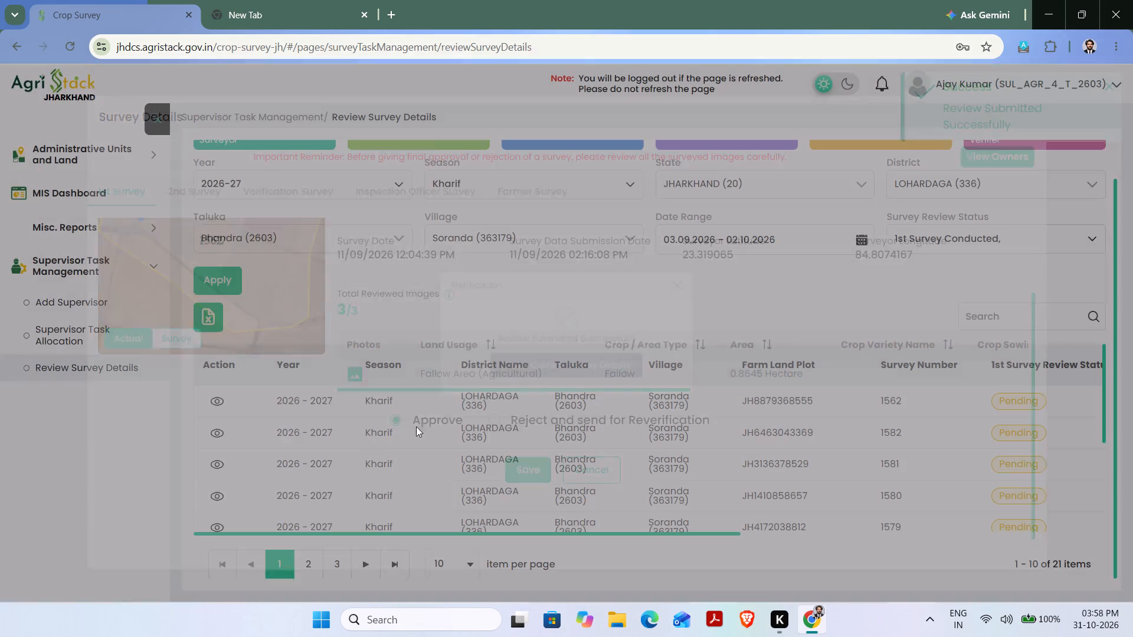
Open survey number 1582, approve all three images of its रागी crop, and close the image viewer.
{"action": "left_click", "coordinate": [212, 434]}
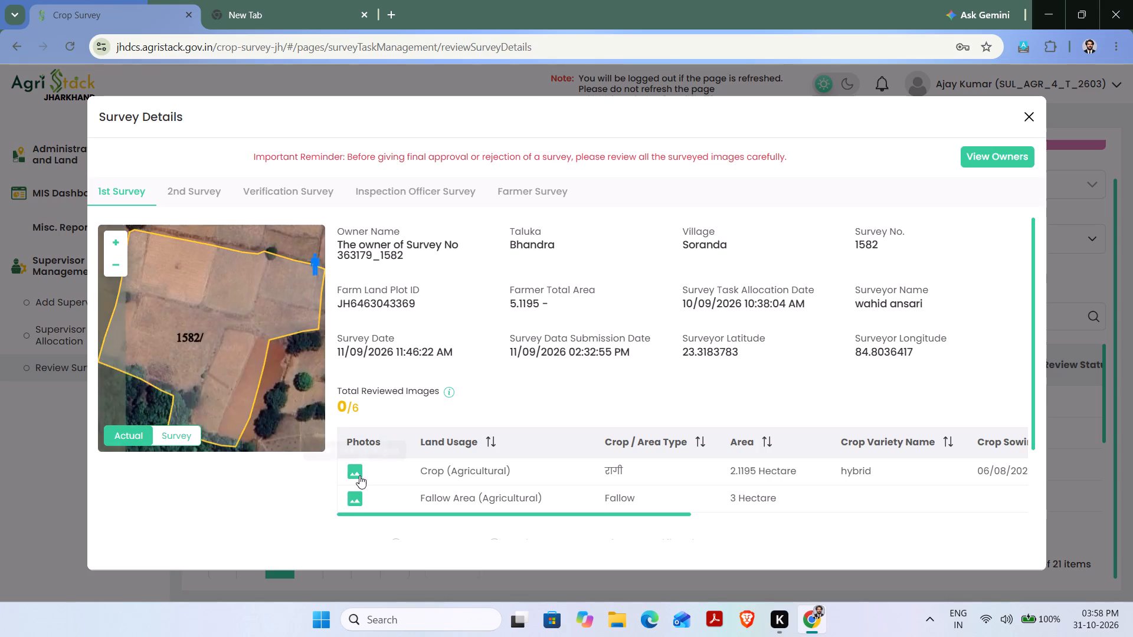
{"action": "left_click", "coordinate": [358, 471]}
{"action": "left_click", "coordinate": [492, 534]}
{"action": "left_click_drag", "start_coordinate": [581, 445], "coordinate": [483, 458]}
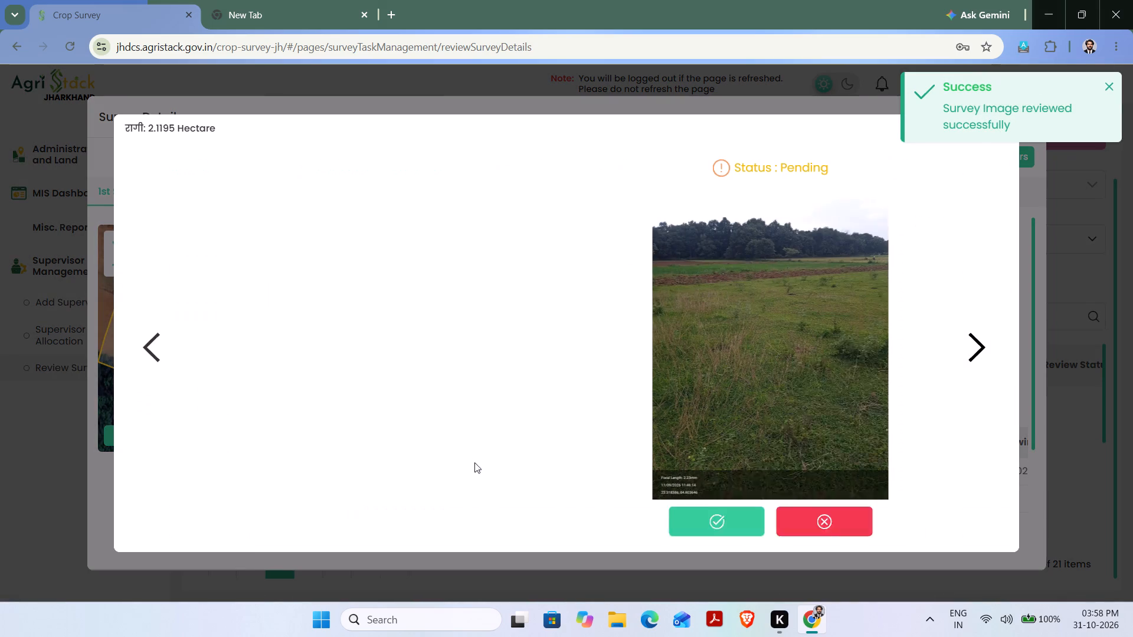
{"action": "left_click", "coordinate": [495, 528]}
{"action": "left_click_drag", "start_coordinate": [598, 418], "coordinate": [513, 427]}
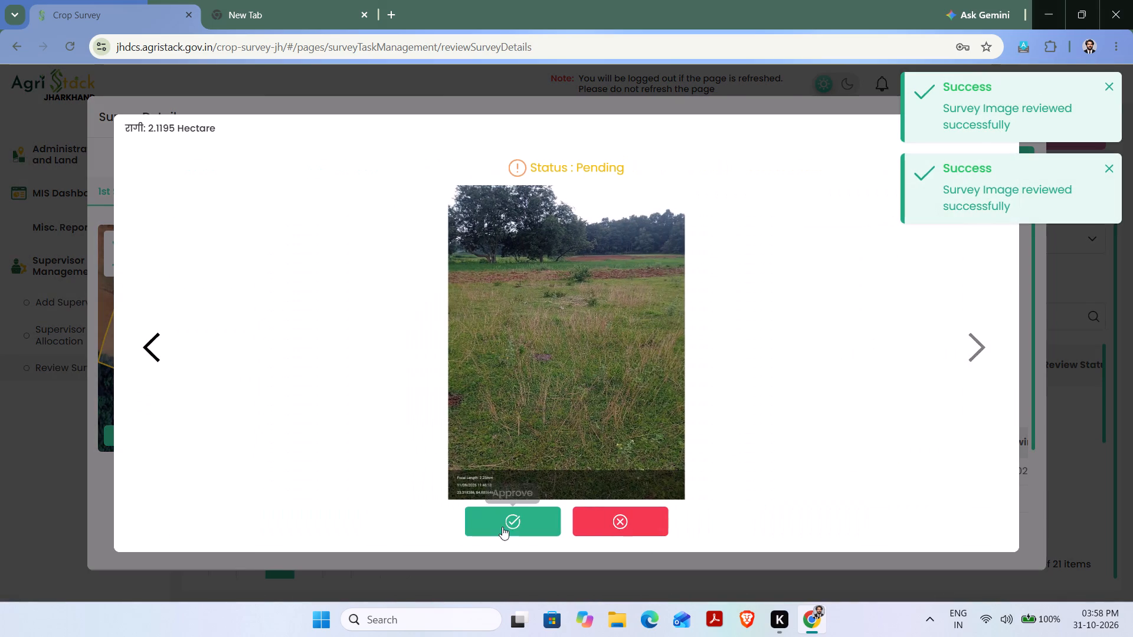
{"action": "left_click", "coordinate": [502, 524]}
{"action": "left_click_drag", "start_coordinate": [601, 406], "coordinate": [539, 413]}
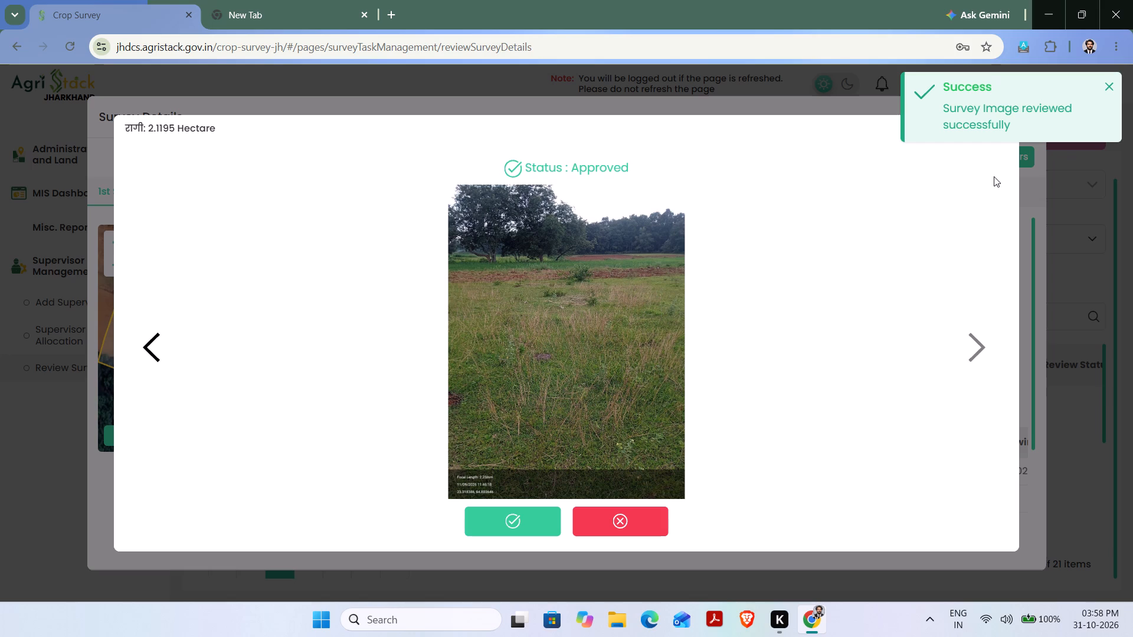
{"action": "triple_click", "coordinate": [994, 176]}
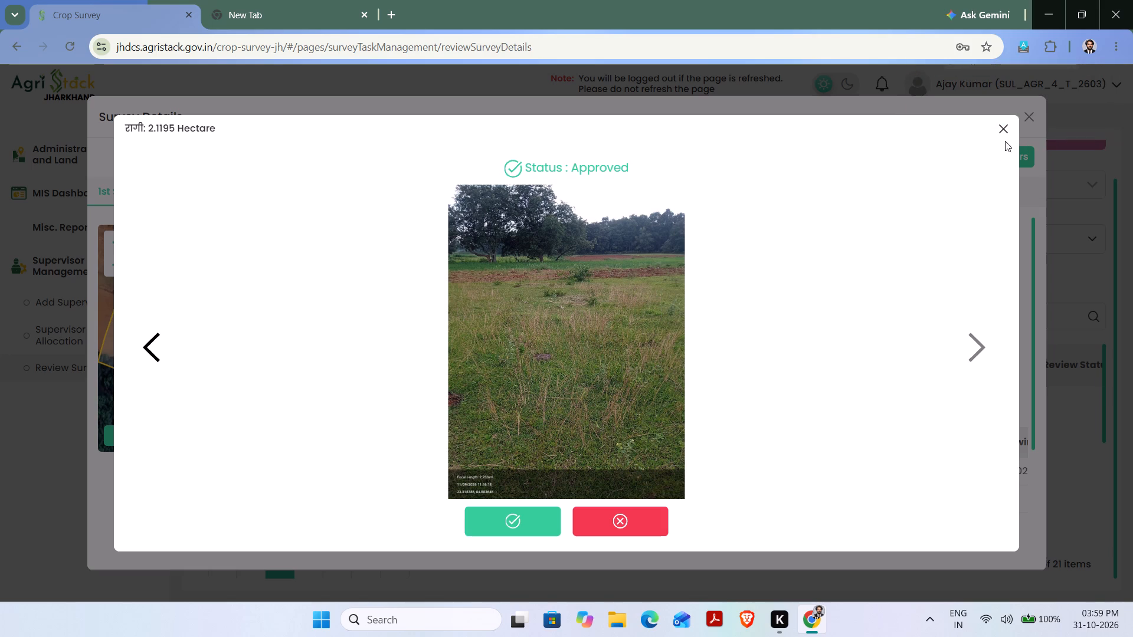
{"action": "left_click", "coordinate": [1004, 139]}
{"action": "left_click", "coordinate": [1002, 126]}
Open the photos of survey 1582's Fallow area, approve all three images, and close the image viewer.
{"action": "scroll", "coordinate": [569, 405], "scroll_direction": "down", "scroll_amount": 1}
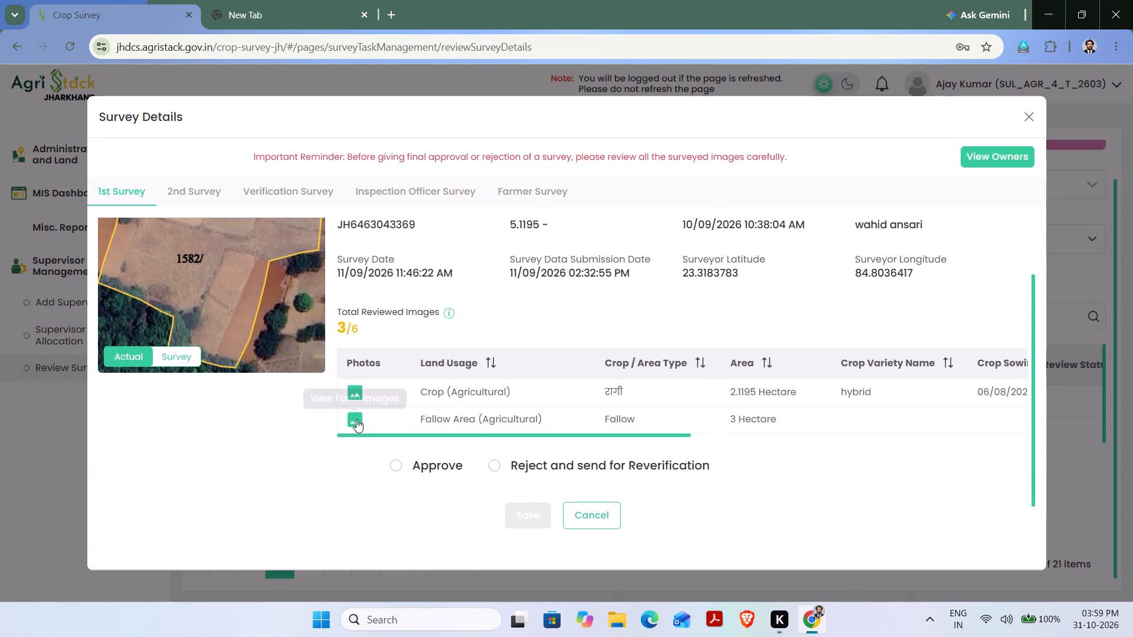
{"action": "left_click", "coordinate": [354, 418]}
{"action": "left_click", "coordinate": [492, 507]}
{"action": "left_click_drag", "start_coordinate": [577, 445], "coordinate": [482, 454]}
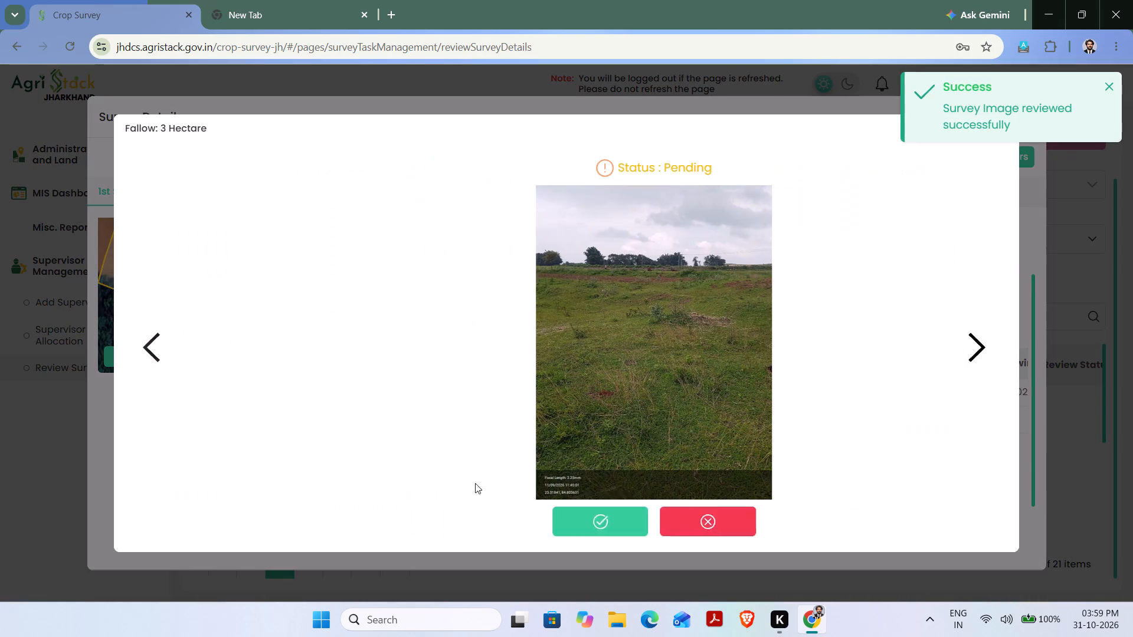
{"action": "left_click", "coordinate": [489, 527]}
{"action": "left_click_drag", "start_coordinate": [608, 392], "coordinate": [505, 415]}
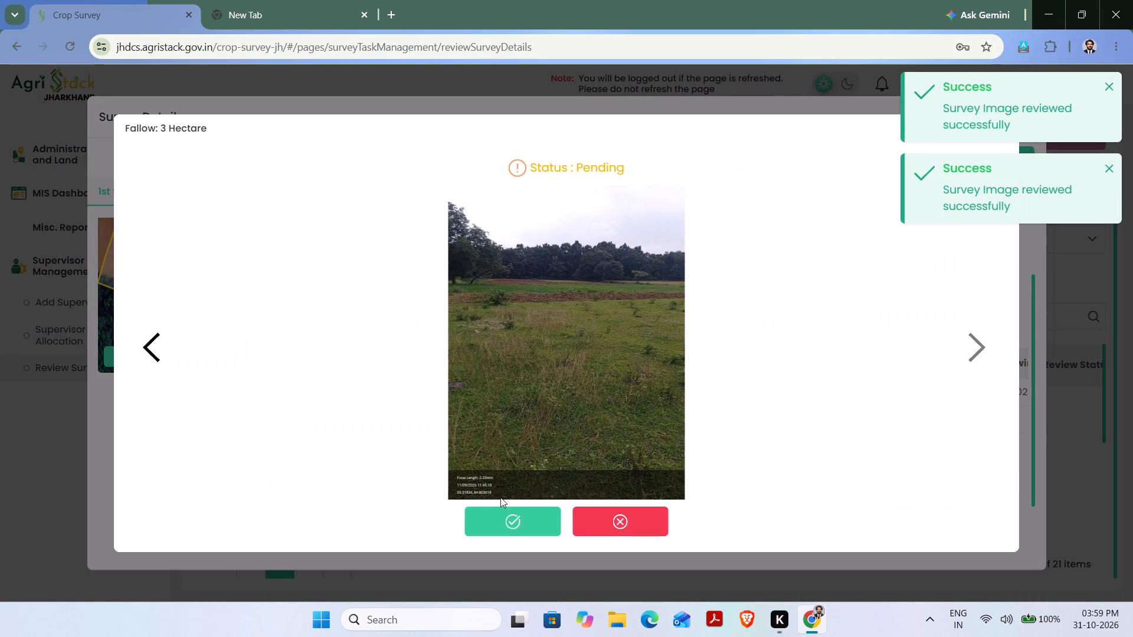
{"action": "left_click", "coordinate": [507, 513]}
{"action": "left_click_drag", "start_coordinate": [590, 411], "coordinate": [566, 410]}
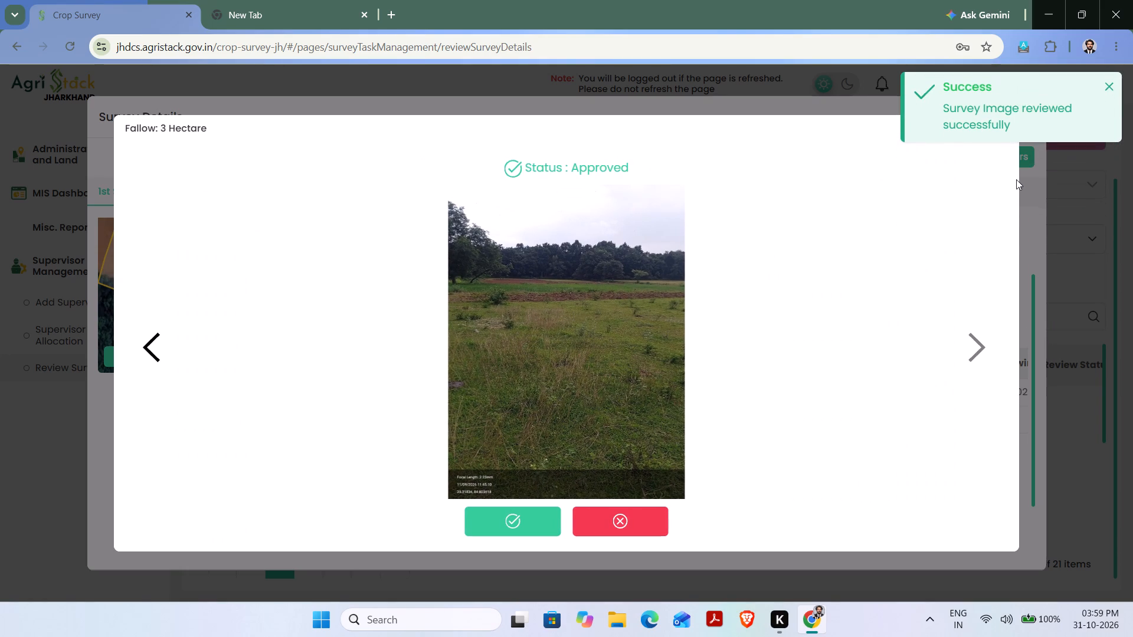
{"action": "left_click", "coordinate": [1006, 129]}
Mark survey 1582 as approved, save the review, and close its survey details.
{"action": "scroll", "coordinate": [512, 394], "scroll_direction": "down", "scroll_amount": 1}
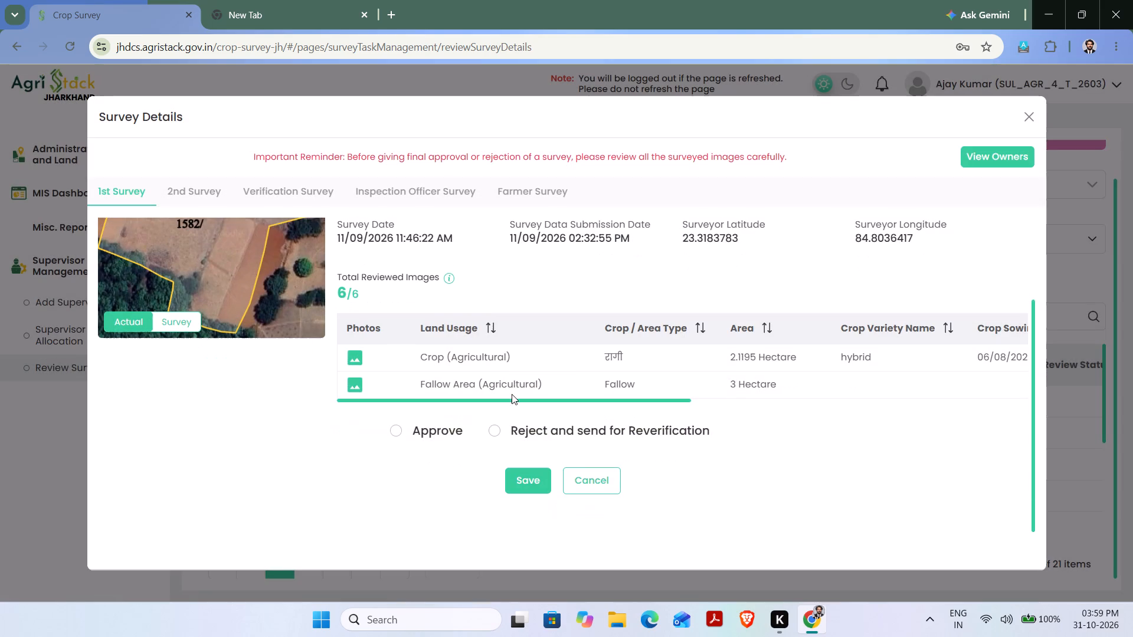
{"action": "left_click", "coordinate": [437, 421]}
{"action": "left_click", "coordinate": [518, 469]}
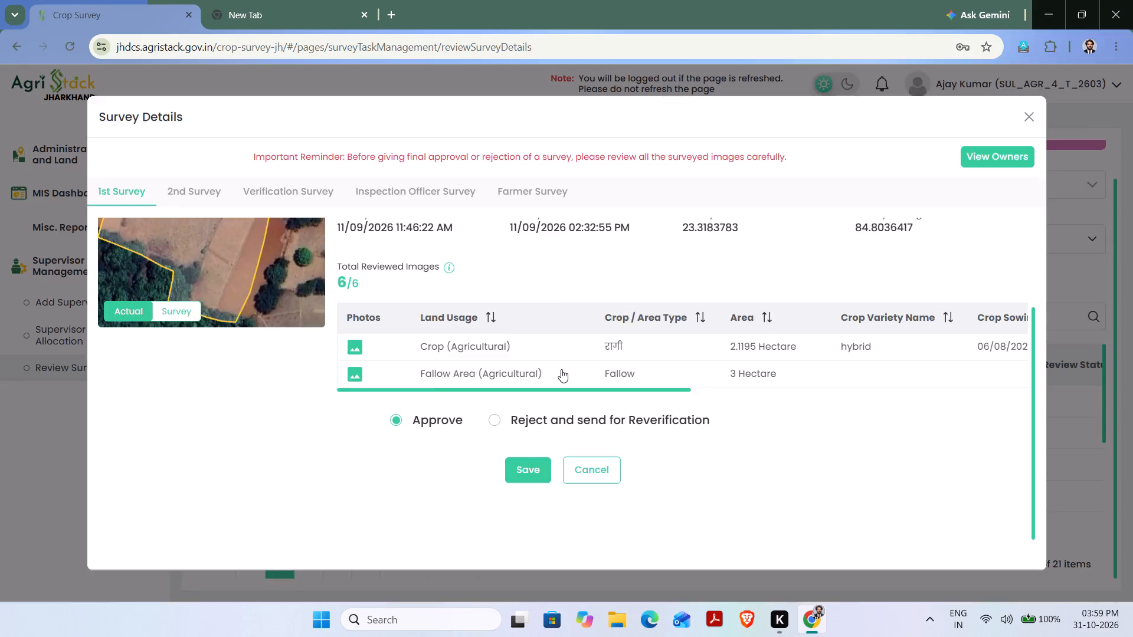
{"action": "left_click", "coordinate": [561, 370]}
Open survey number 1581, approve all three images of its रागी crop, and close the image viewer.
{"action": "left_click", "coordinate": [213, 465]}
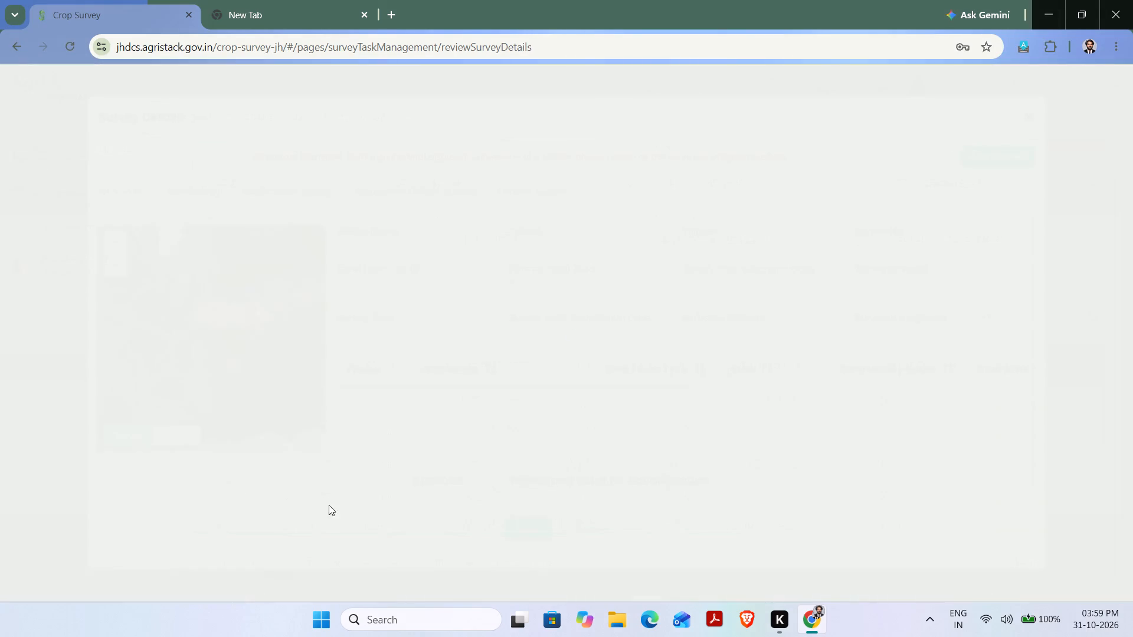
{"action": "left_click", "coordinate": [355, 468]}
{"action": "left_click", "coordinate": [499, 520]}
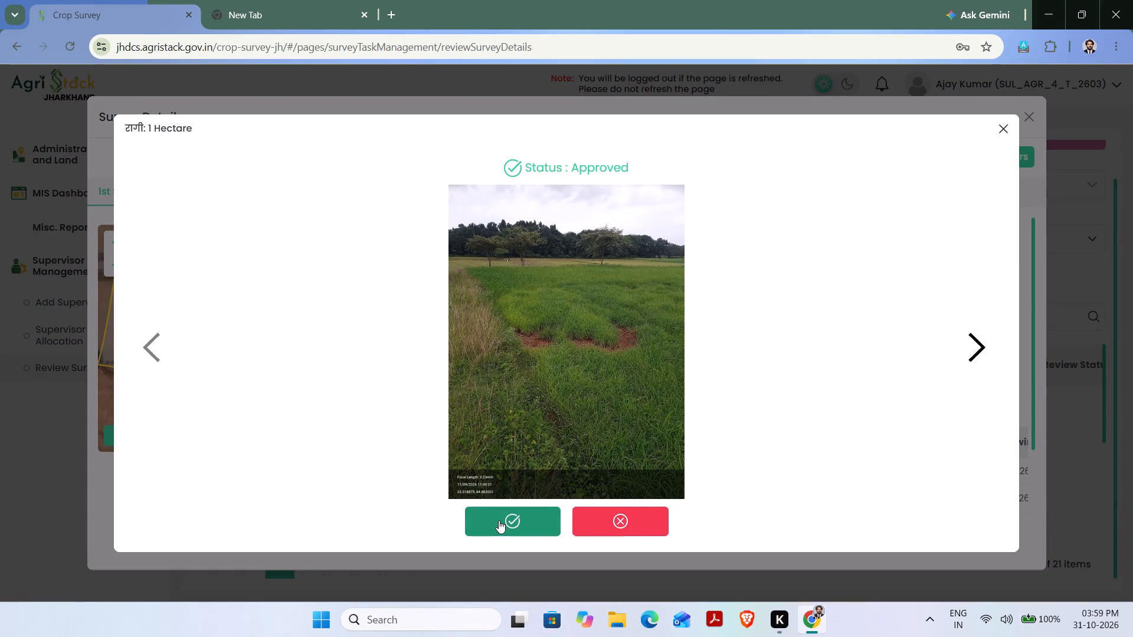
{"action": "left_click_drag", "start_coordinate": [590, 445], "coordinate": [505, 457]}
{"action": "left_click", "coordinate": [513, 515]}
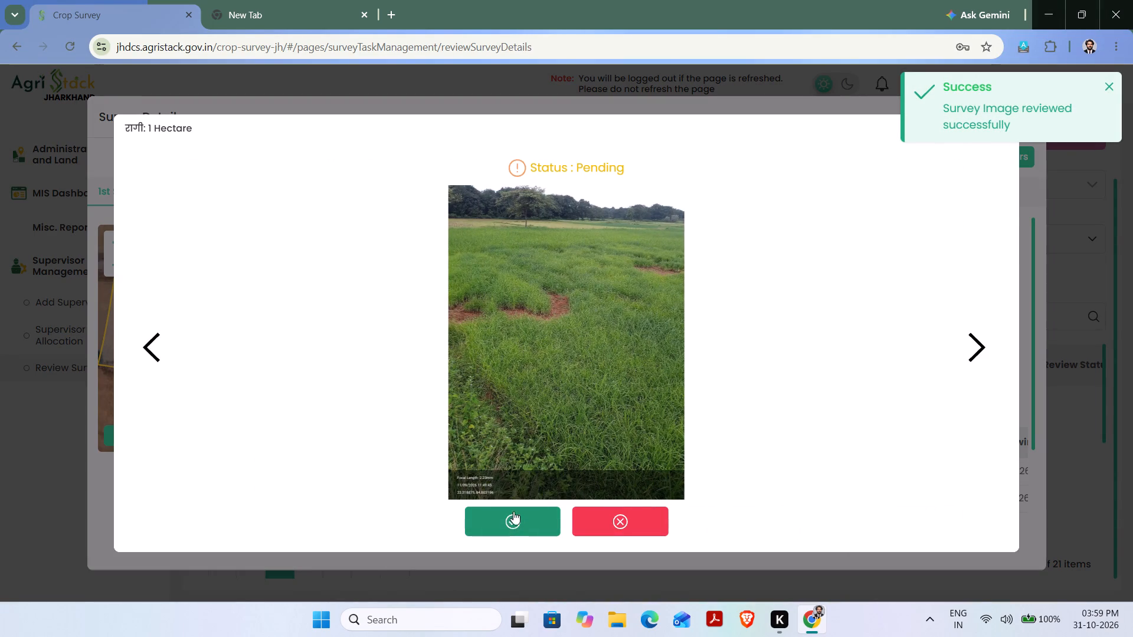
{"action": "left_click_drag", "start_coordinate": [584, 440], "coordinate": [536, 448]}
{"action": "left_click", "coordinate": [532, 520]}
{"action": "left_click_drag", "start_coordinate": [624, 435], "coordinate": [596, 438]}
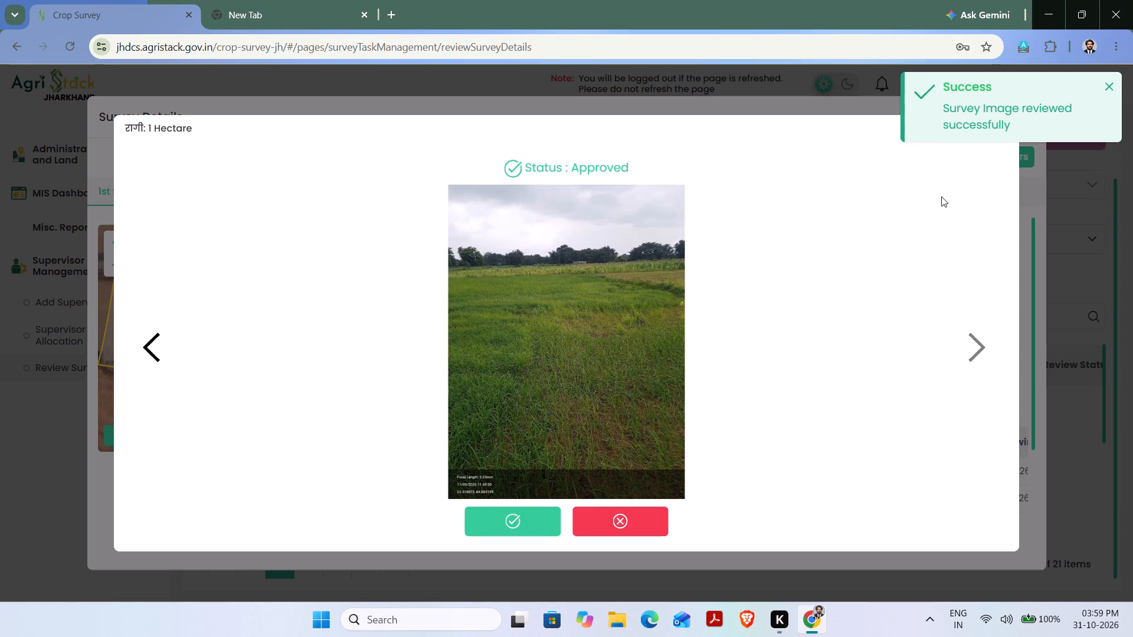
{"action": "left_click", "coordinate": [1006, 132]}
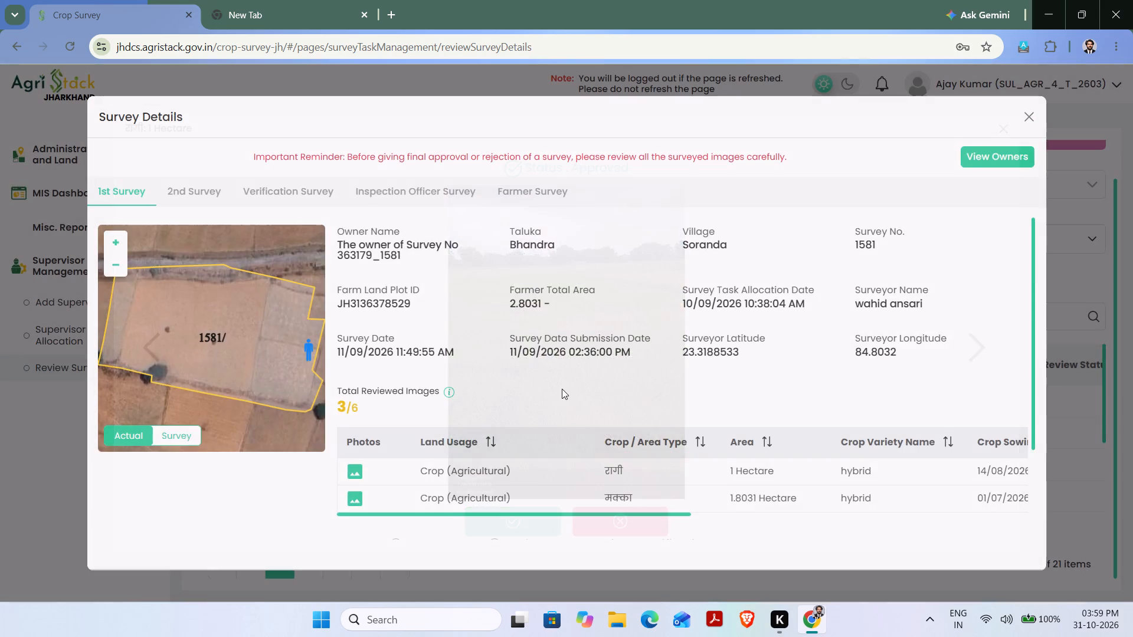
Open the photos of survey 1581's मक्का crop, approve all three images, and close the image viewer.
{"action": "scroll", "coordinate": [562, 389], "scroll_direction": "down", "scroll_amount": 1}
{"action": "left_click", "coordinate": [353, 425]}
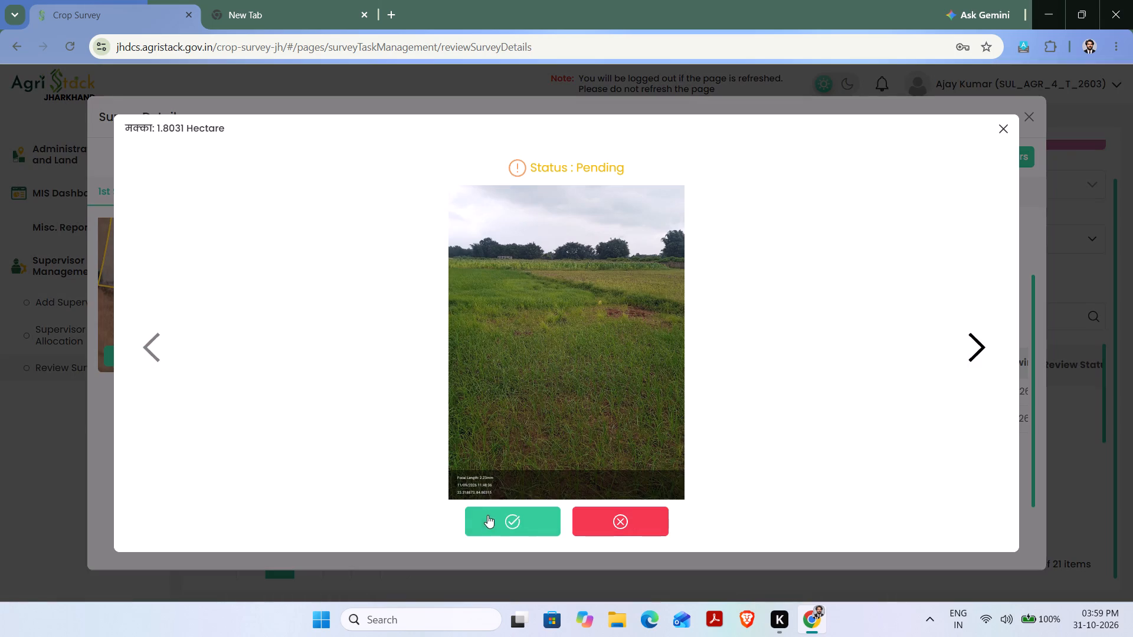
{"action": "left_click", "coordinate": [487, 518]}
{"action": "left_click_drag", "start_coordinate": [587, 443], "coordinate": [532, 455]}
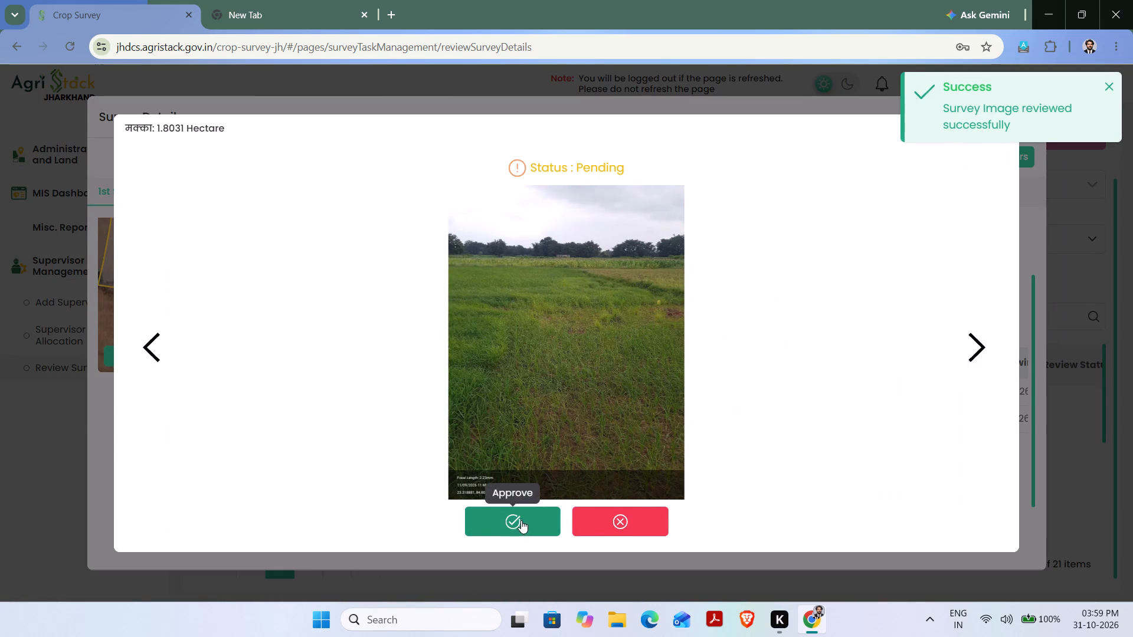
{"action": "left_click", "coordinate": [521, 518]}
{"action": "left_click_drag", "start_coordinate": [612, 443], "coordinate": [547, 454]}
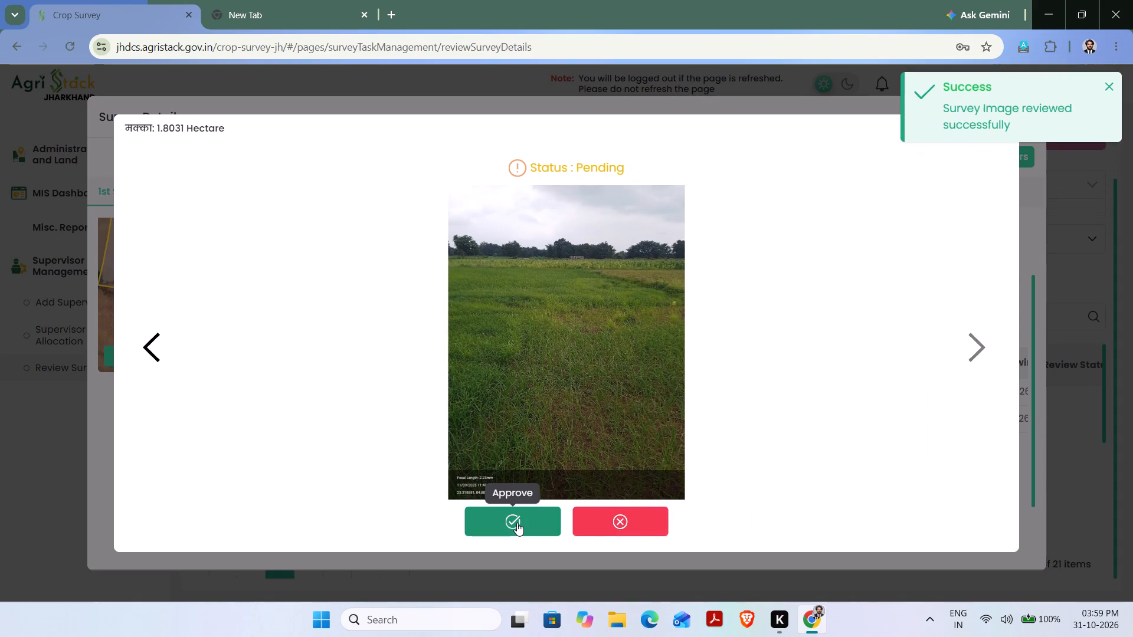
{"action": "left_click", "coordinate": [517, 523]}
{"action": "left_click_drag", "start_coordinate": [610, 390], "coordinate": [578, 396]}
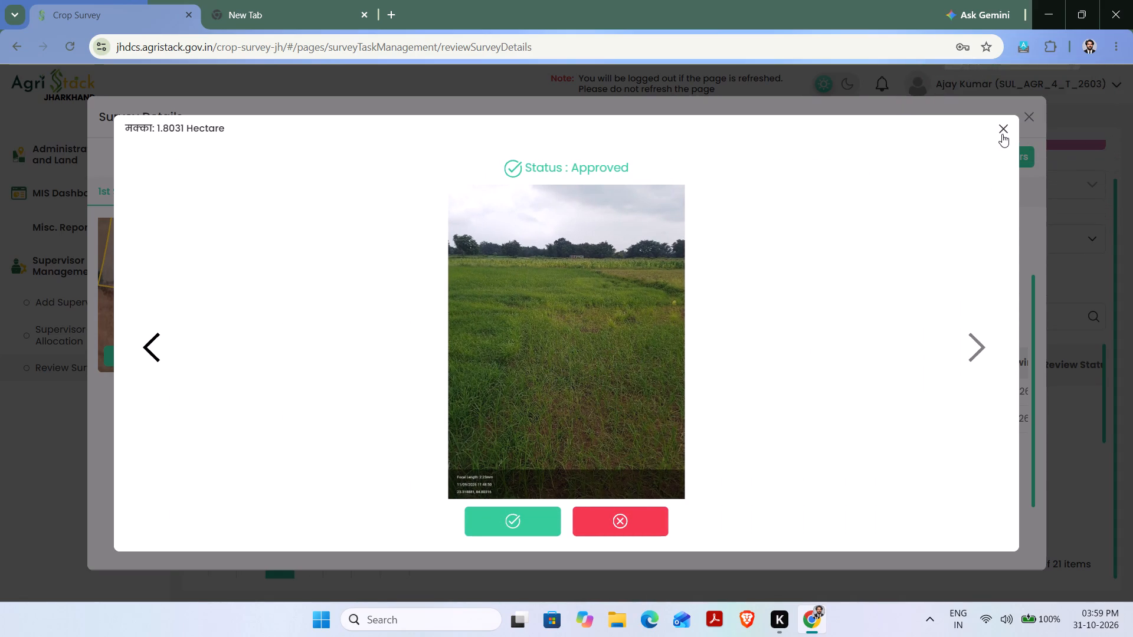
{"action": "left_click", "coordinate": [1002, 134]}
Mark survey 1581 as approved, save the review, and close its survey details.
{"action": "scroll", "coordinate": [561, 403], "scroll_direction": "down", "scroll_amount": 1}
{"action": "left_click", "coordinate": [455, 418]}
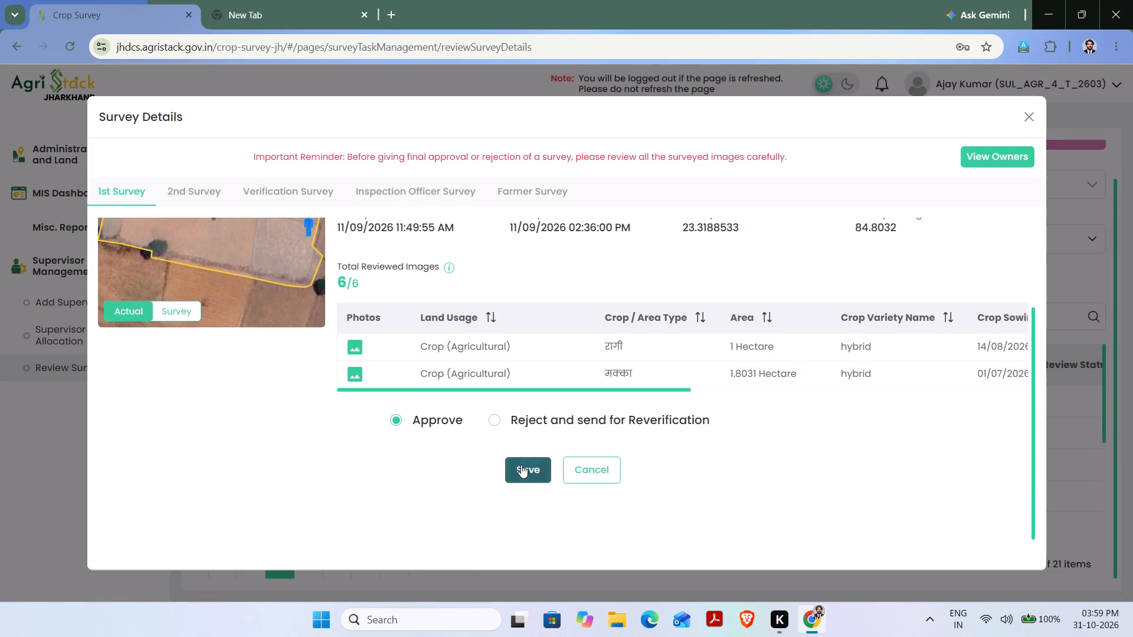
{"action": "left_click", "coordinate": [521, 465]}
{"action": "left_click", "coordinate": [587, 349]}
{"action": "left_click", "coordinate": [582, 359]}
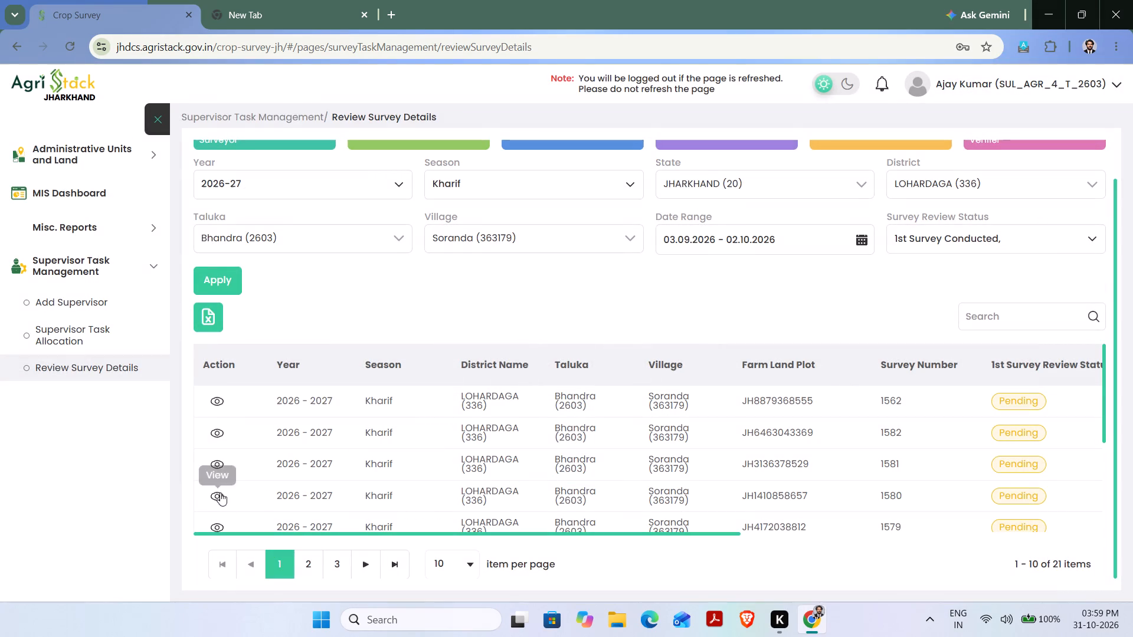
Open survey number 1580, approve all three images of its Fallow area, and close the image viewer.
{"action": "left_click", "coordinate": [221, 492]}
{"action": "left_click", "coordinate": [352, 469]}
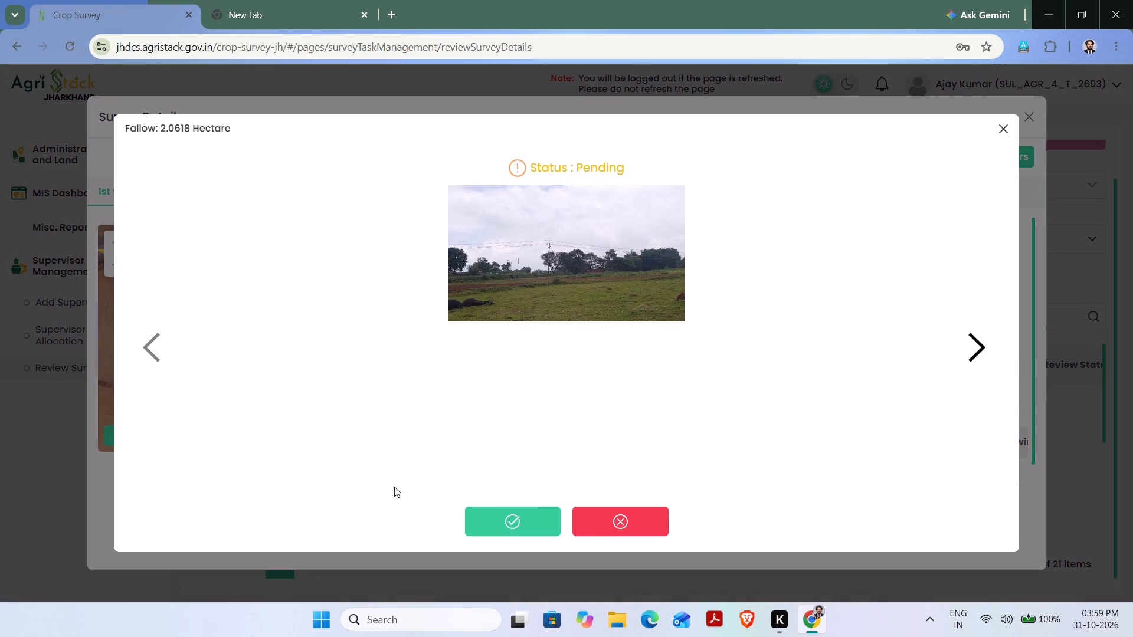
{"action": "left_click", "coordinate": [499, 523]}
{"action": "left_click_drag", "start_coordinate": [577, 450], "coordinate": [493, 469]}
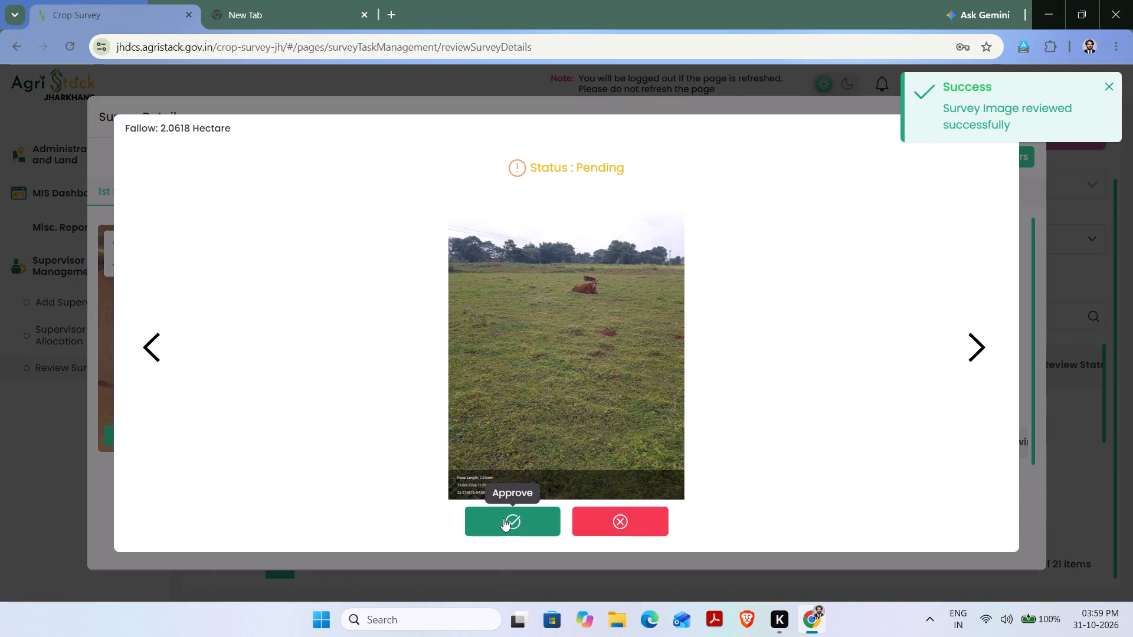
{"action": "left_click", "coordinate": [504, 517]}
{"action": "left_click_drag", "start_coordinate": [603, 430], "coordinate": [554, 435]}
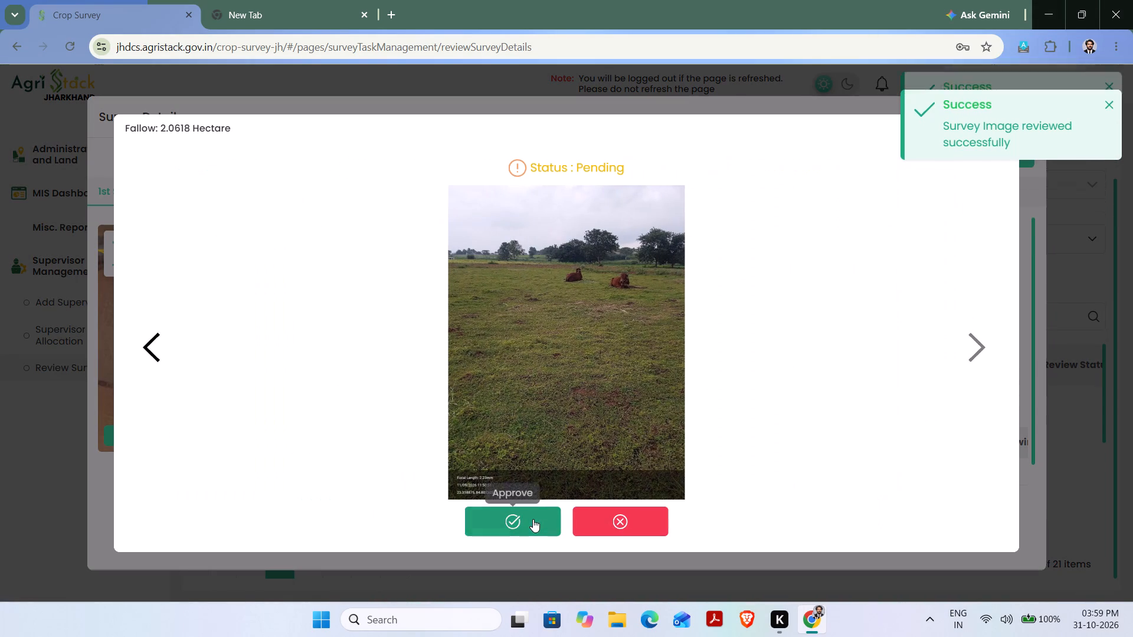
{"action": "left_click", "coordinate": [533, 520]}
{"action": "left_click_drag", "start_coordinate": [604, 428], "coordinate": [591, 431]}
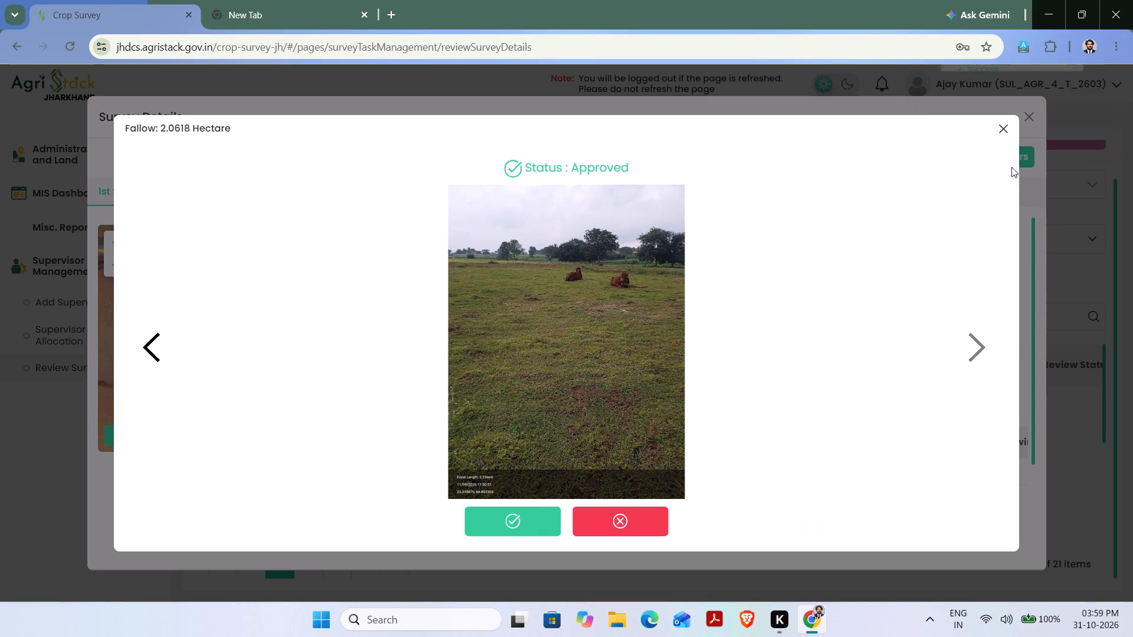
{"action": "left_click", "coordinate": [1006, 129]}
Mark survey 1580 as approved, save the review, and close its survey details.
{"action": "scroll", "coordinate": [550, 385], "scroll_direction": "down", "scroll_amount": 1}
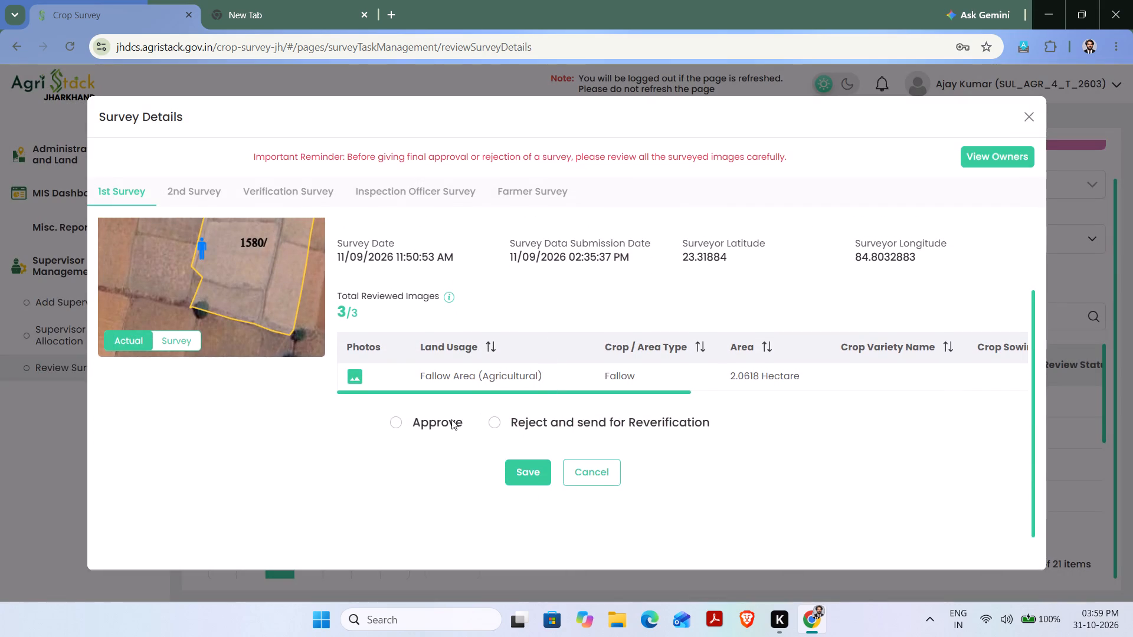
{"action": "left_click", "coordinate": [451, 419]}
{"action": "left_click", "coordinate": [518, 470]}
{"action": "left_click", "coordinate": [564, 366]}
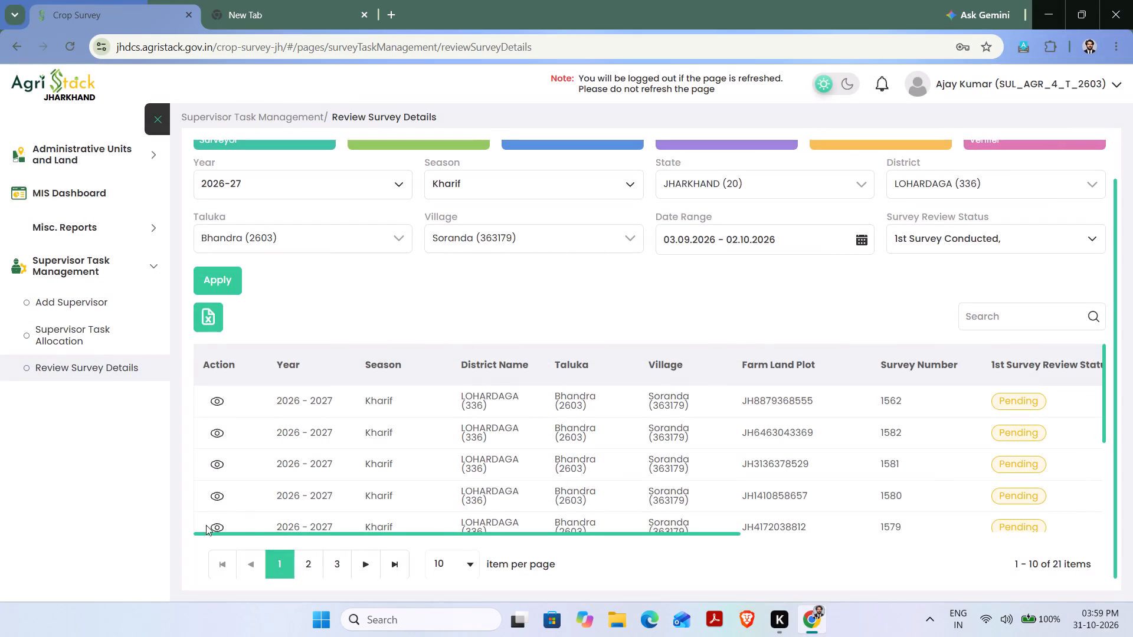
Open survey number 1579, approve all three images of its Fallow area, and close the image viewer.
{"action": "left_click", "coordinate": [218, 524]}
{"action": "left_click", "coordinate": [357, 475]}
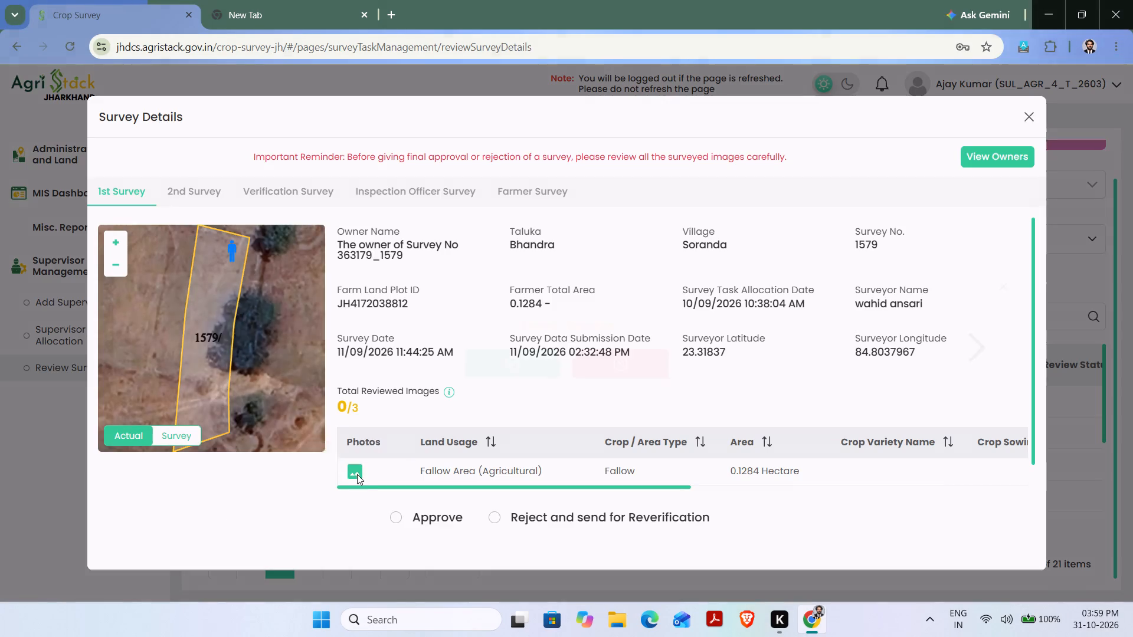
{"action": "left_click", "coordinate": [489, 507]}
{"action": "left_click_drag", "start_coordinate": [587, 429], "coordinate": [492, 444]}
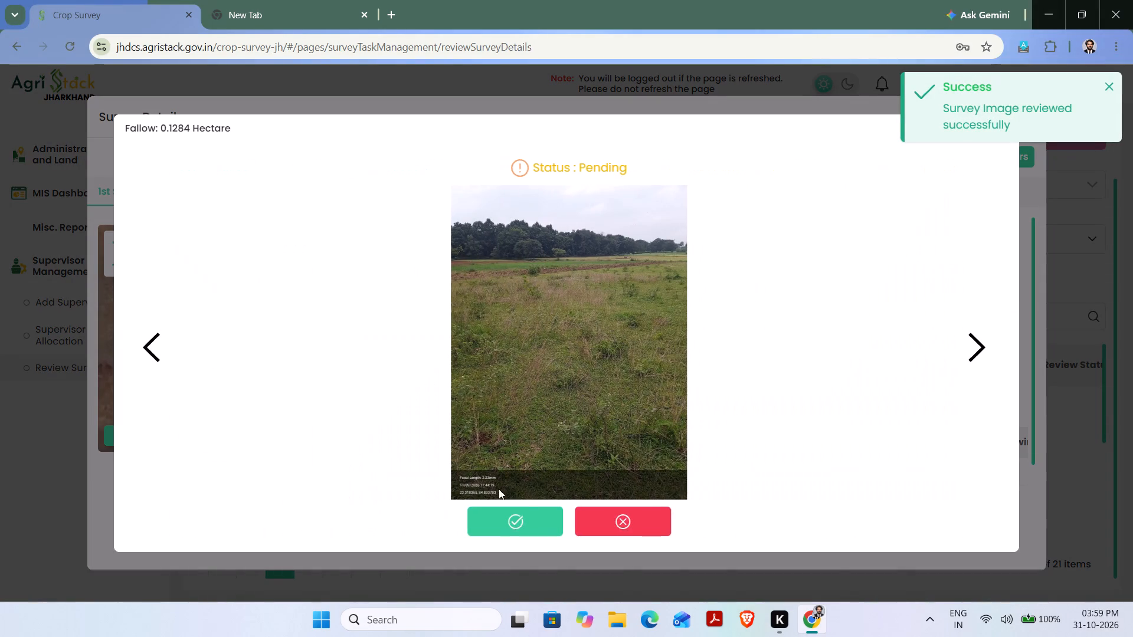
{"action": "left_click", "coordinate": [501, 517]}
{"action": "left_click_drag", "start_coordinate": [594, 419], "coordinate": [518, 433]}
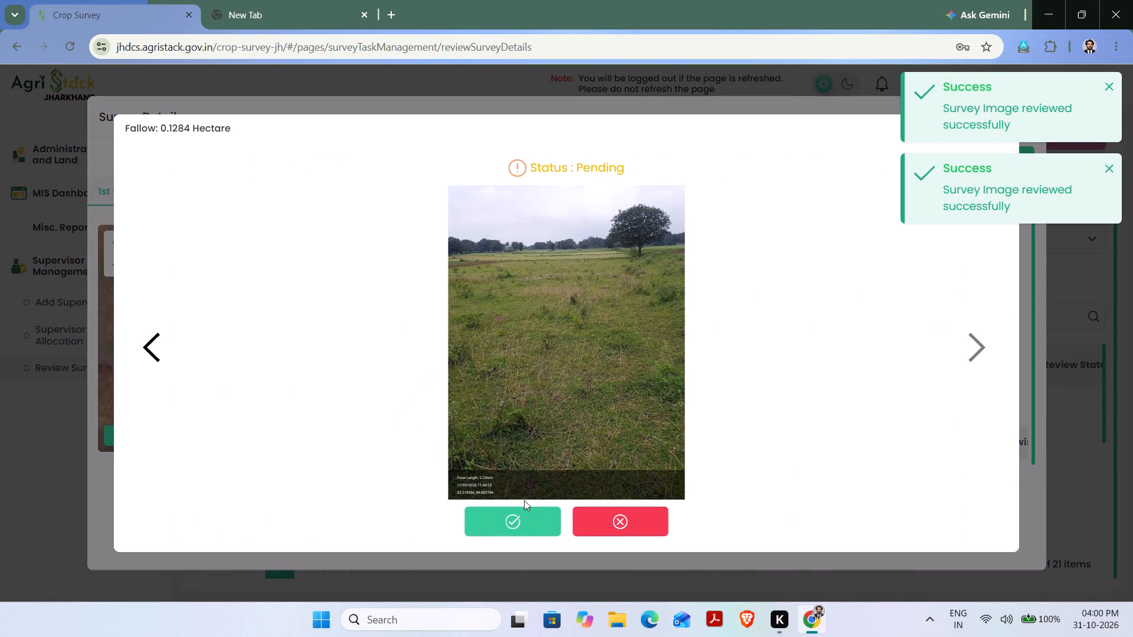
{"action": "left_click", "coordinate": [525, 521]}
{"action": "left_click_drag", "start_coordinate": [631, 377], "coordinate": [604, 377]}
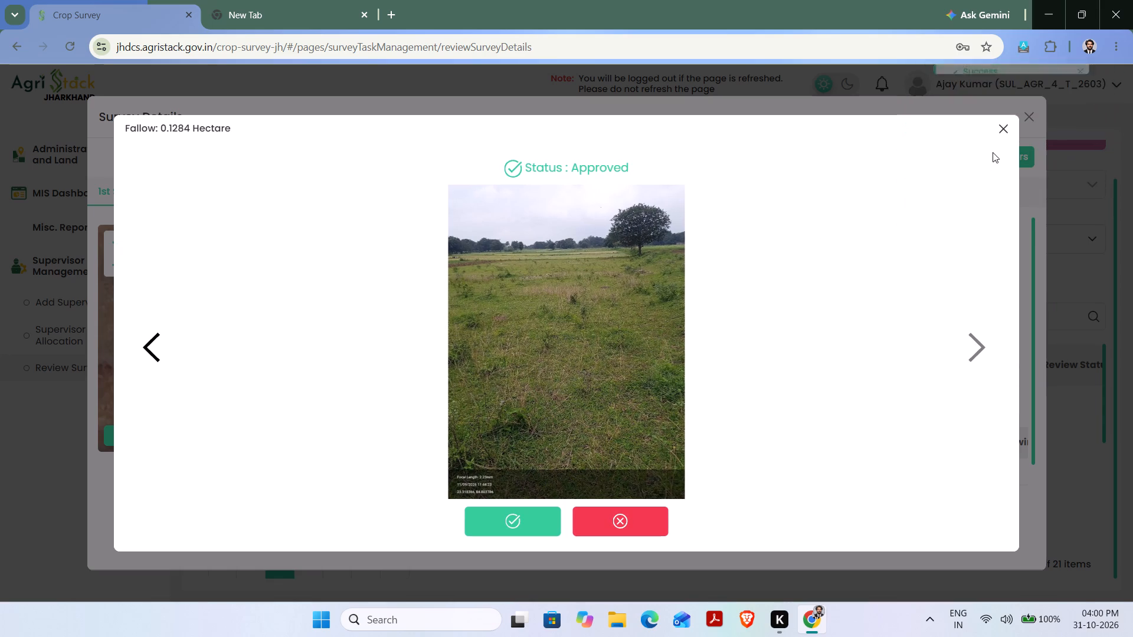
{"action": "left_click", "coordinate": [1003, 127]}
Mark survey 1579 as approved, save the review, and close its survey details.
{"action": "scroll", "coordinate": [485, 413], "scroll_direction": "down", "scroll_amount": 1}
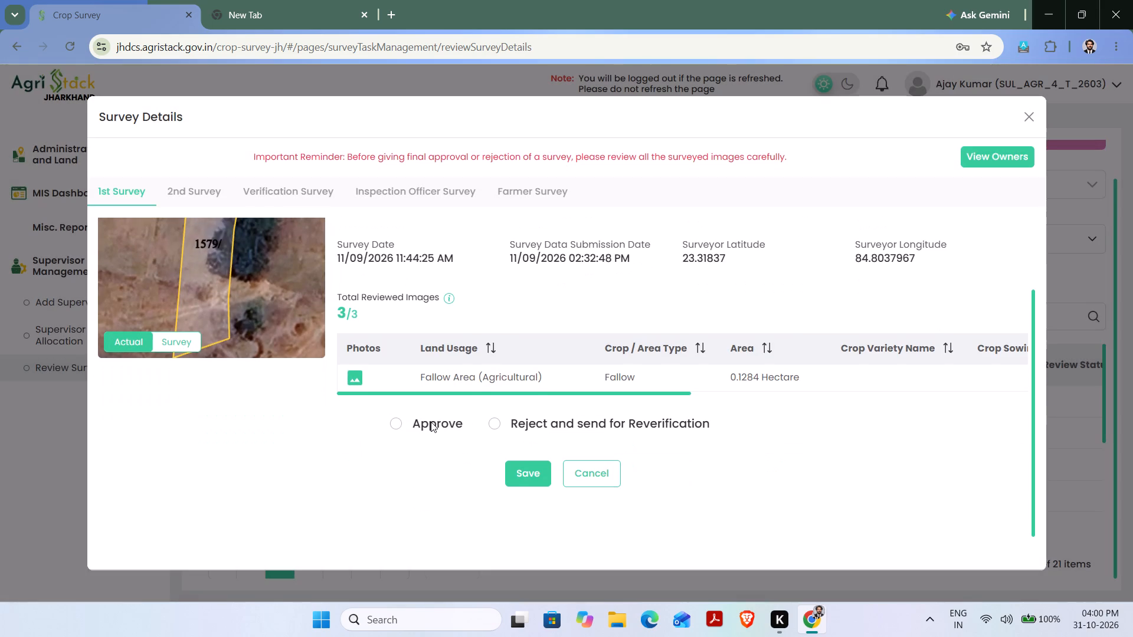
{"action": "left_click", "coordinate": [431, 422]}
{"action": "left_click", "coordinate": [526, 475]}
{"action": "left_click", "coordinate": [572, 370]}
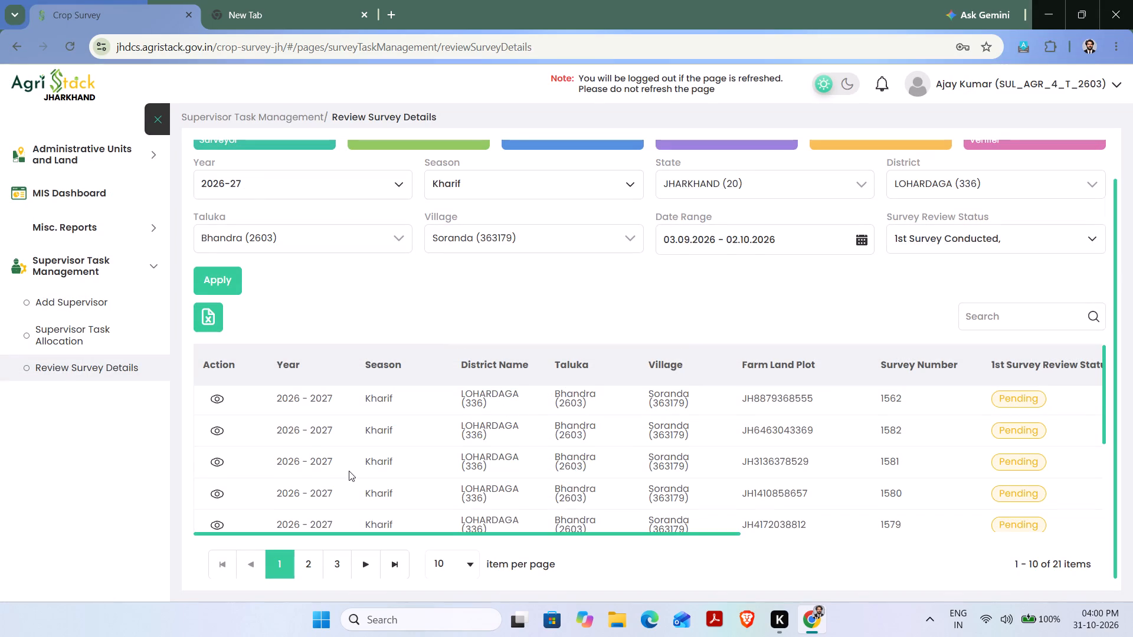
Open survey number 1578, approve all three images of its रागी crop, and close the image viewer.
{"action": "scroll", "coordinate": [349, 471], "scroll_direction": "down", "scroll_amount": 3}
{"action": "left_click", "coordinate": [220, 393]}
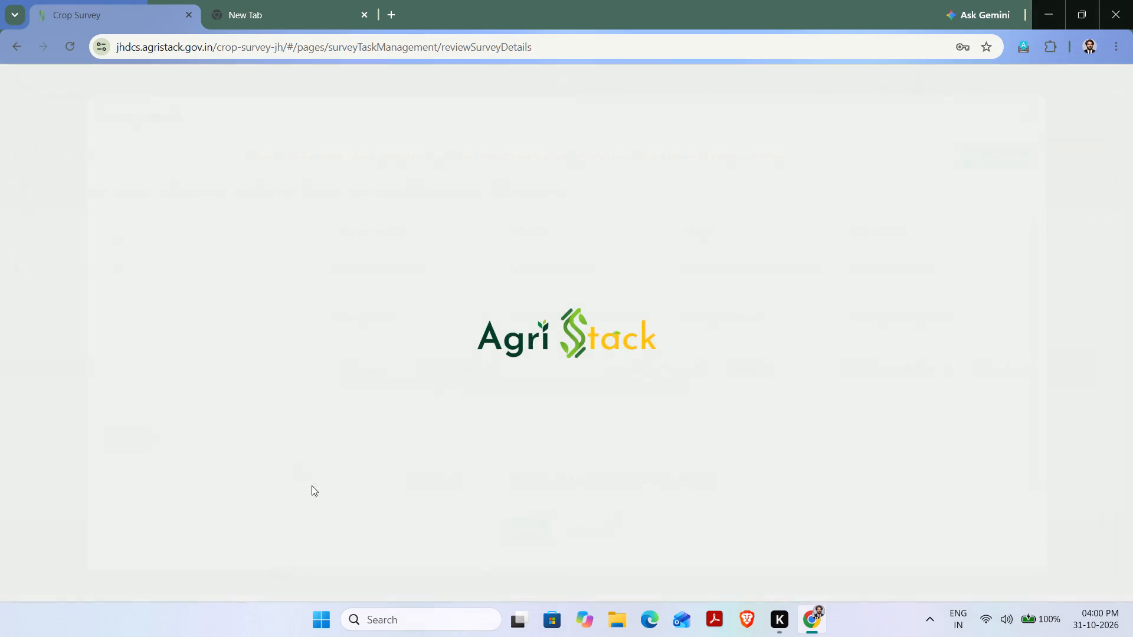
{"action": "left_click", "coordinate": [352, 475]}
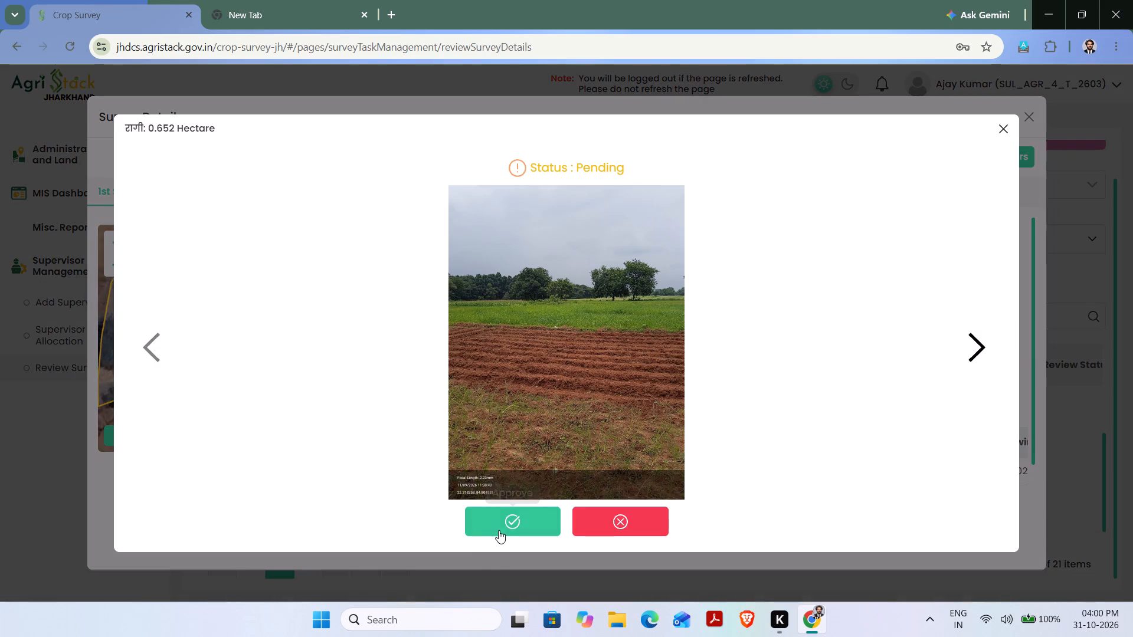
{"action": "left_click", "coordinate": [498, 530]}
{"action": "left_click_drag", "start_coordinate": [607, 427], "coordinate": [555, 437]}
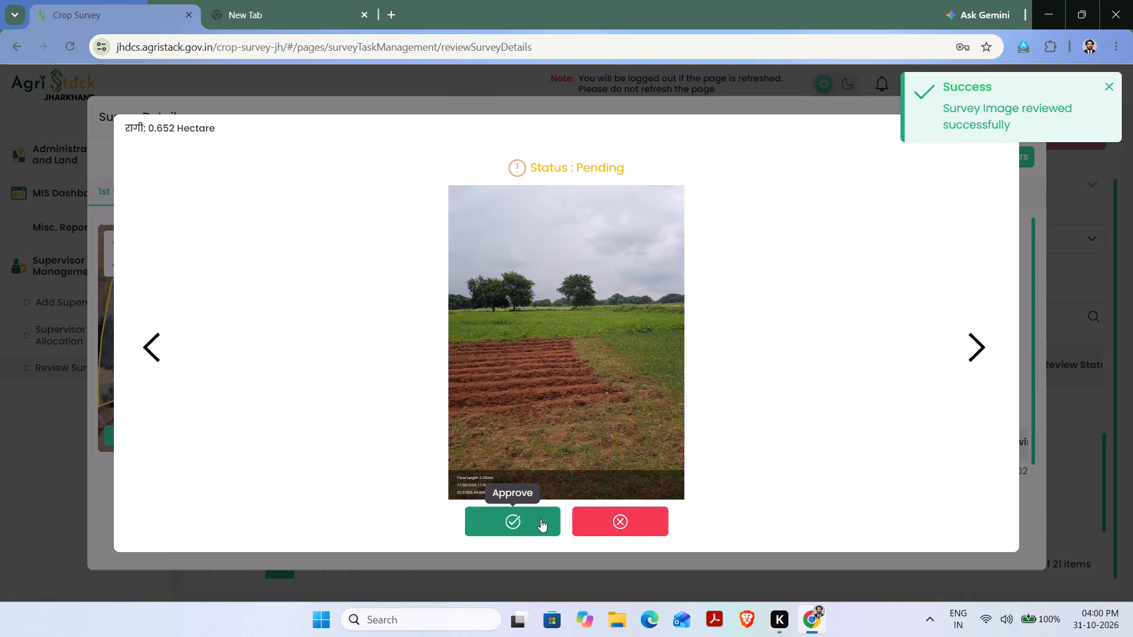
{"action": "left_click", "coordinate": [541, 519]}
{"action": "left_click_drag", "start_coordinate": [634, 400], "coordinate": [581, 413]}
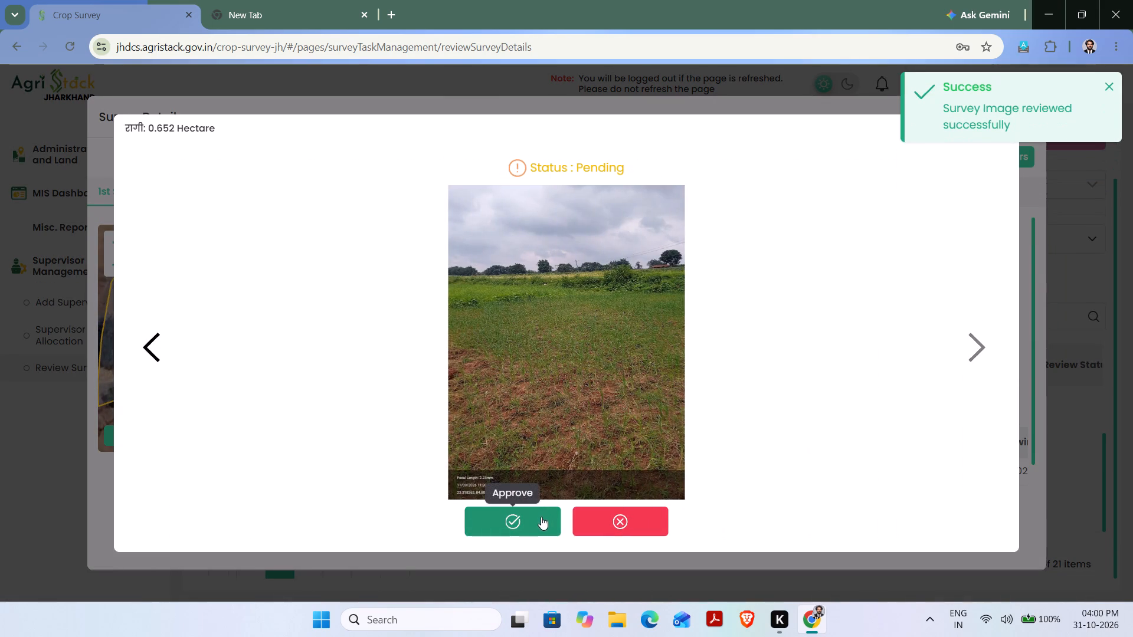
{"action": "left_click", "coordinate": [541, 516]}
{"action": "left_click_drag", "start_coordinate": [614, 420], "coordinate": [598, 426]}
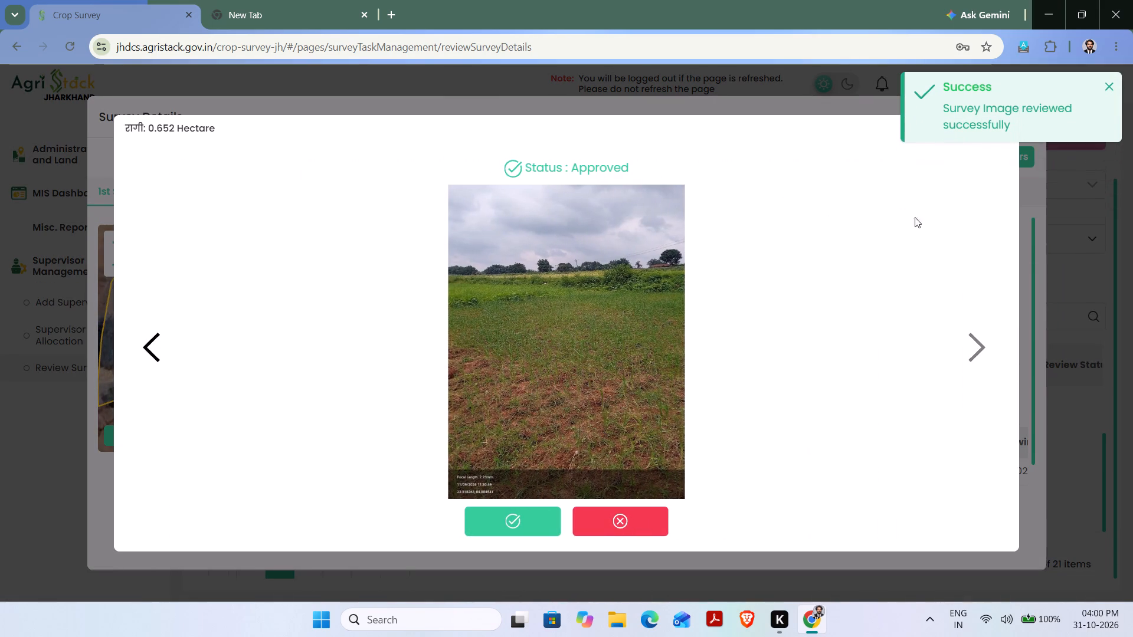
{"action": "left_click", "coordinate": [1006, 127]}
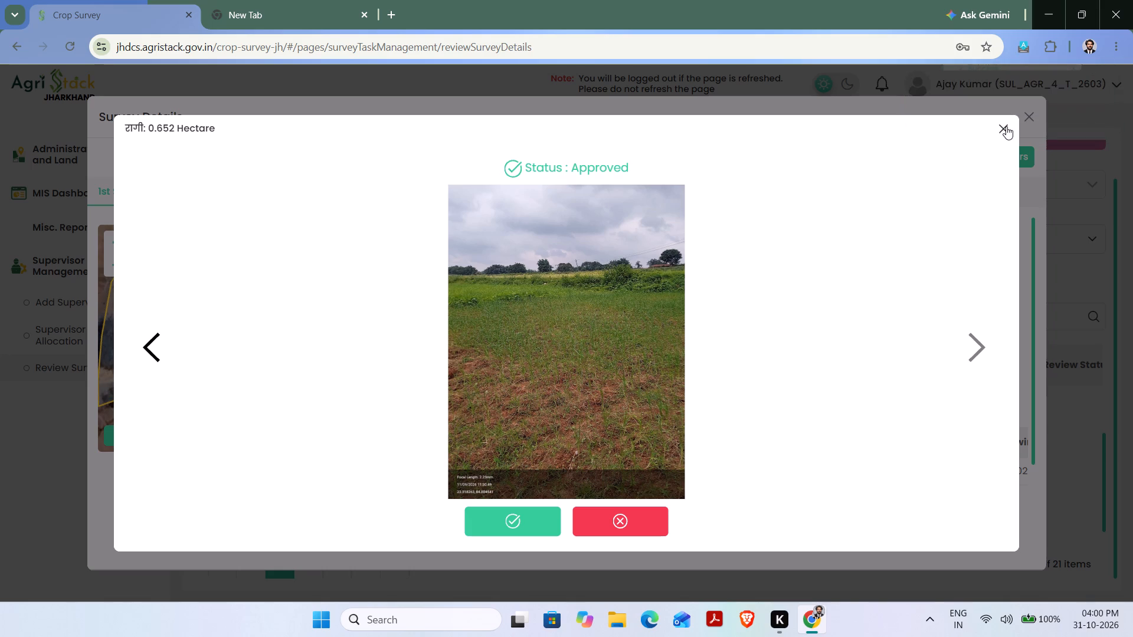
Mark survey 1578 as approved, save the review, and close its survey details.
{"action": "scroll", "coordinate": [587, 376], "scroll_direction": "down", "scroll_amount": 1}
{"action": "left_click", "coordinate": [447, 419]}
{"action": "left_click", "coordinate": [525, 465]}
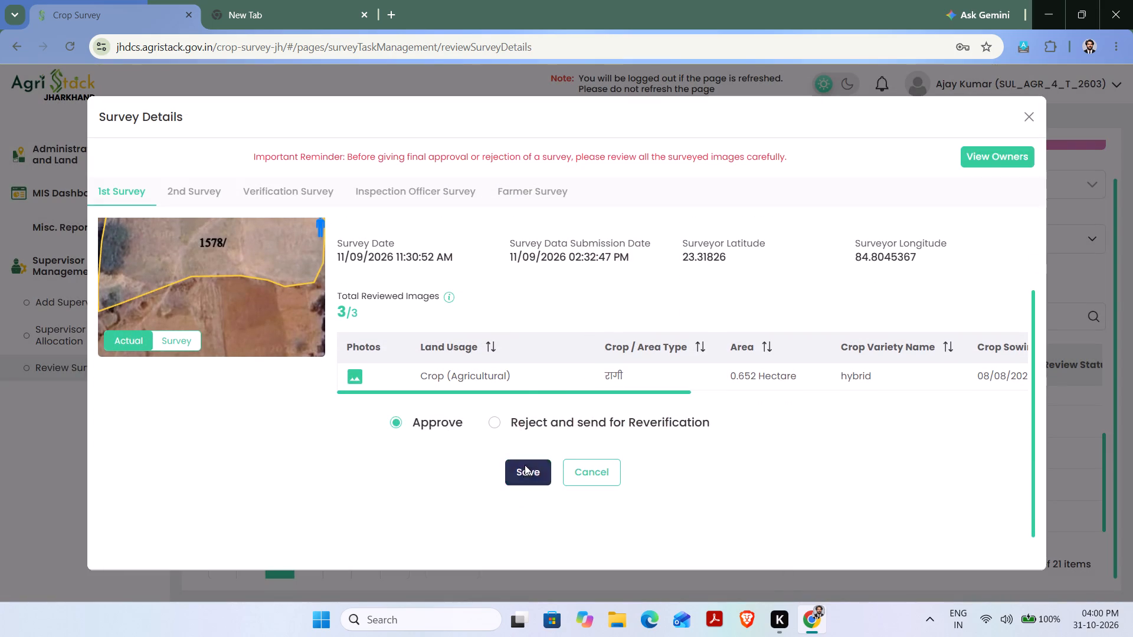
{"action": "left_click", "coordinate": [590, 365]}
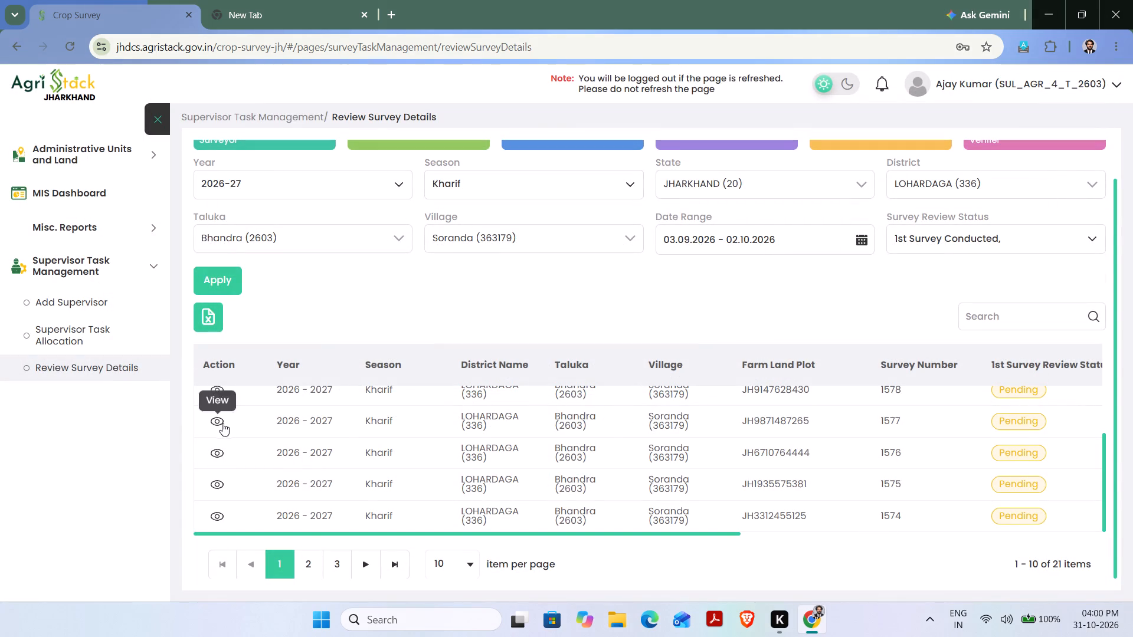
Open survey number 1577, approve all three images of its रागी crop, and close the image viewer.
{"action": "left_click", "coordinate": [225, 428]}
{"action": "left_click", "coordinate": [217, 423]}
{"action": "left_click", "coordinate": [355, 466]}
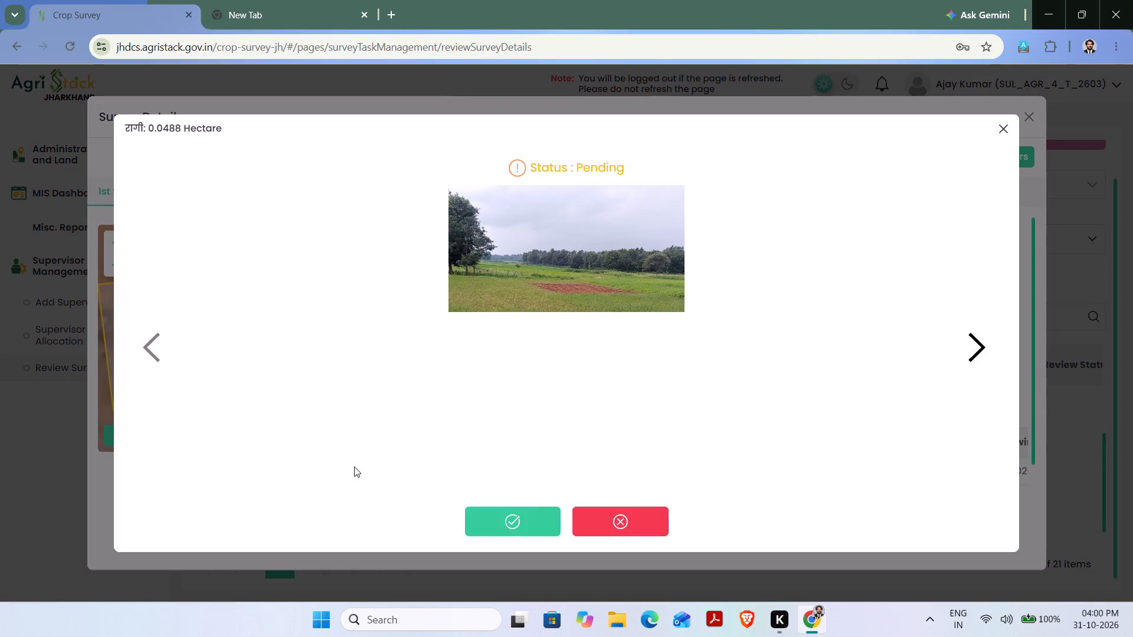
{"action": "left_click", "coordinate": [510, 517]}
{"action": "left_click_drag", "start_coordinate": [597, 434], "coordinate": [520, 447]}
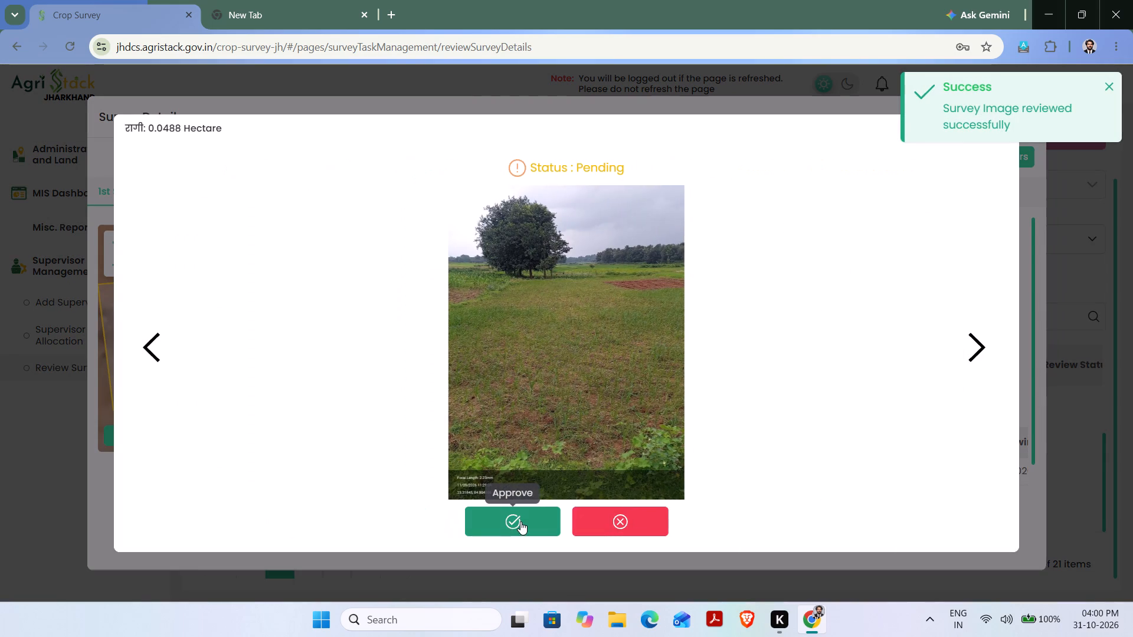
{"action": "left_click", "coordinate": [520, 517]}
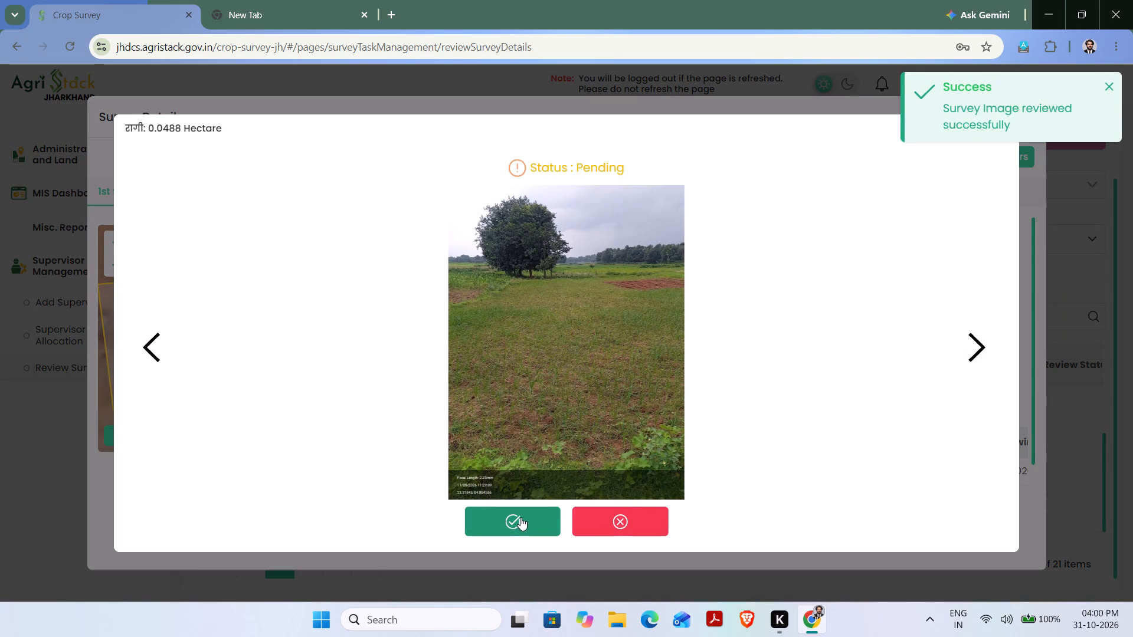
{"action": "left_click_drag", "start_coordinate": [612, 426], "coordinate": [541, 439]}
{"action": "left_click", "coordinate": [520, 515]}
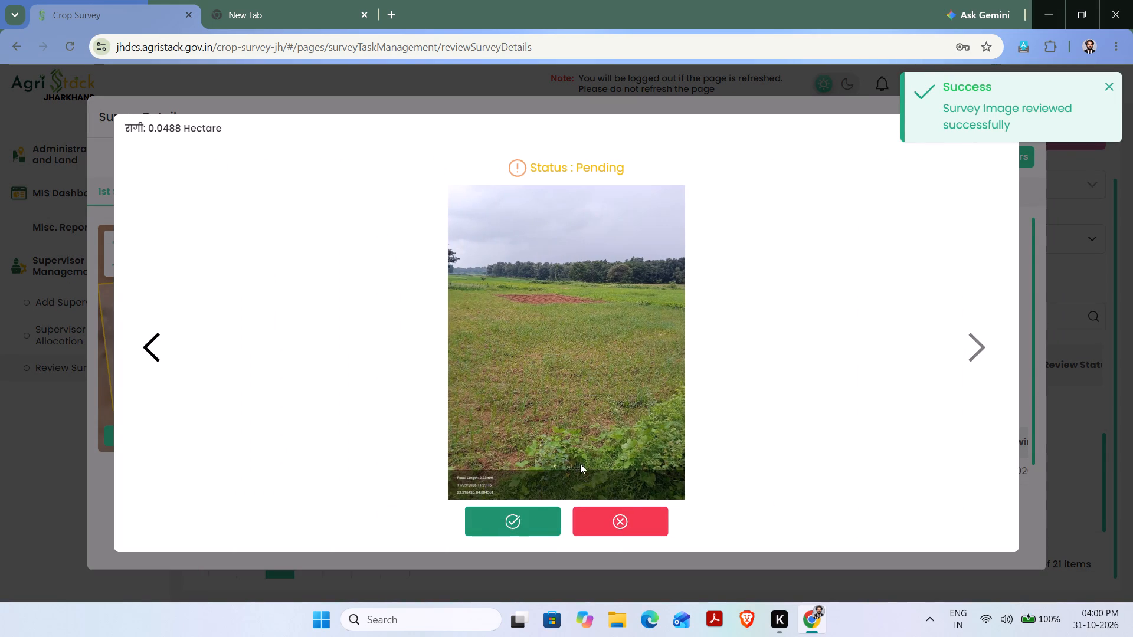
{"action": "left_click_drag", "start_coordinate": [619, 431], "coordinate": [585, 434]}
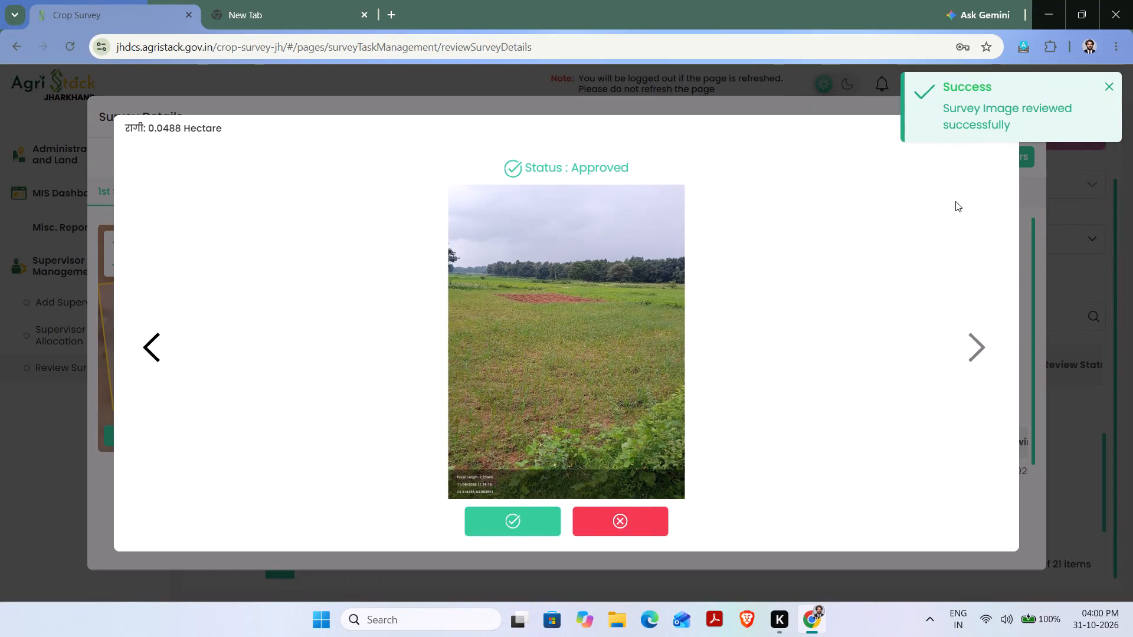
{"action": "left_click", "coordinate": [1003, 128]}
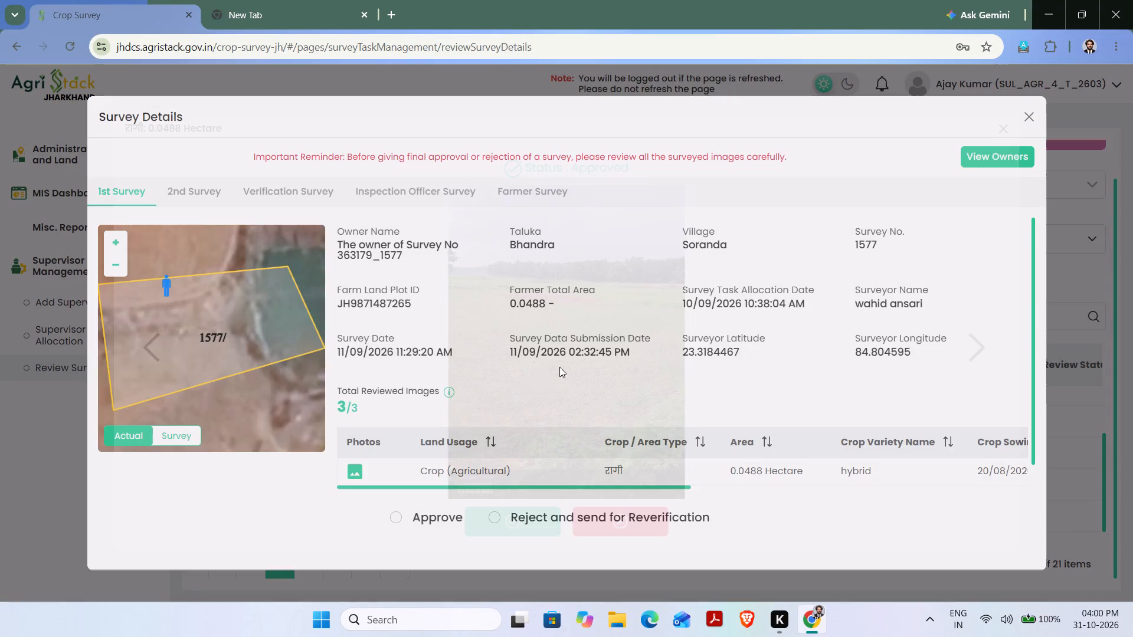
Mark survey 1577 as approved, save the review, and close its survey details.
{"action": "scroll", "coordinate": [534, 378], "scroll_direction": "down", "scroll_amount": 1}
{"action": "left_click", "coordinate": [433, 436]}
{"action": "left_click", "coordinate": [519, 482]}
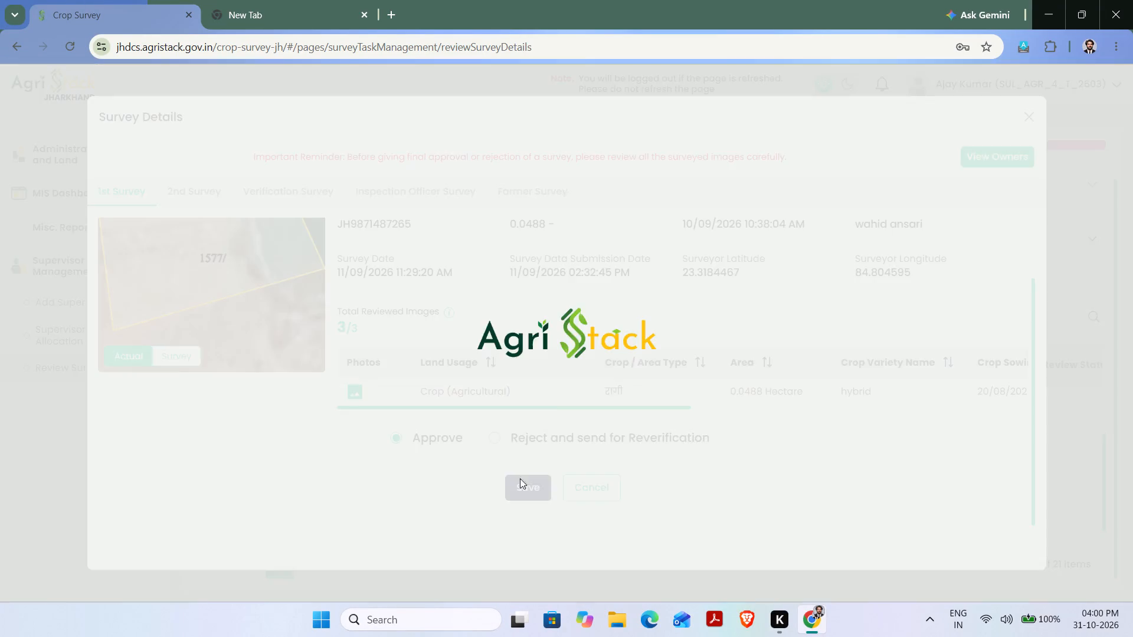
{"action": "left_click", "coordinate": [565, 375]}
Open survey number 1576, approve all three images of its Fallow area, and close the image viewer.
{"action": "left_click", "coordinate": [219, 452]}
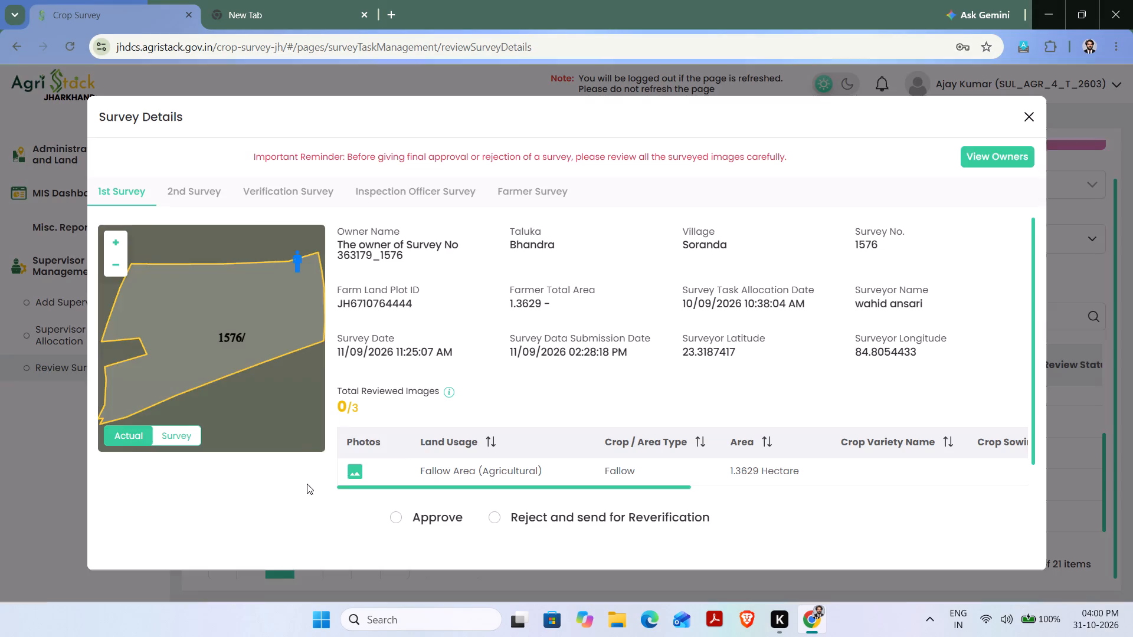
{"action": "left_click", "coordinate": [355, 467]}
{"action": "left_click", "coordinate": [495, 526]}
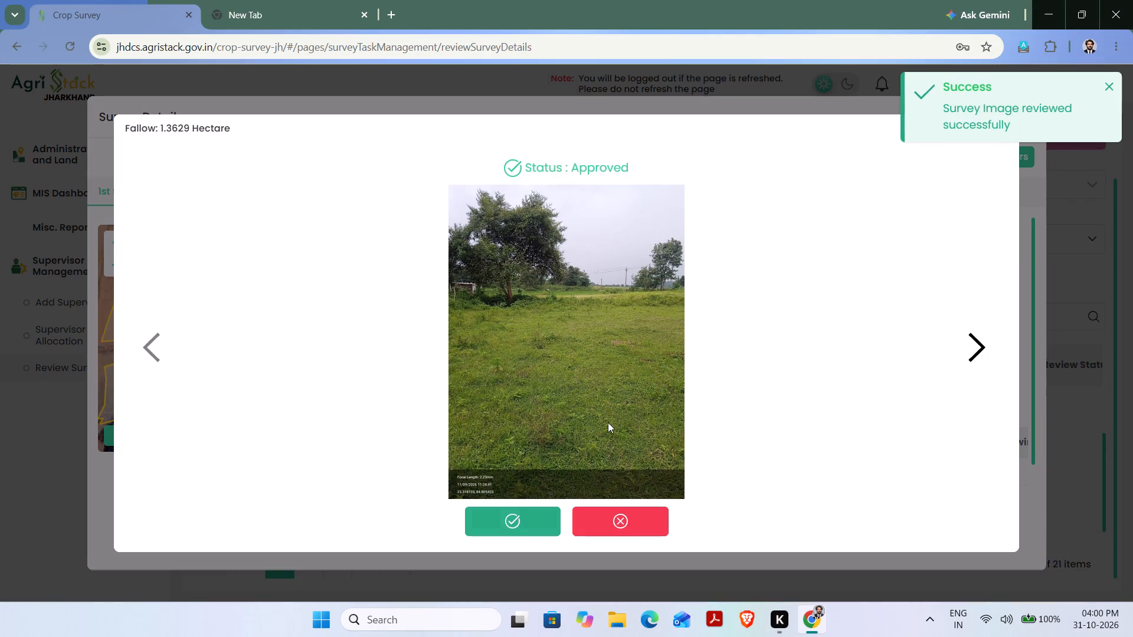
{"action": "left_click_drag", "start_coordinate": [602, 418], "coordinate": [507, 432]}
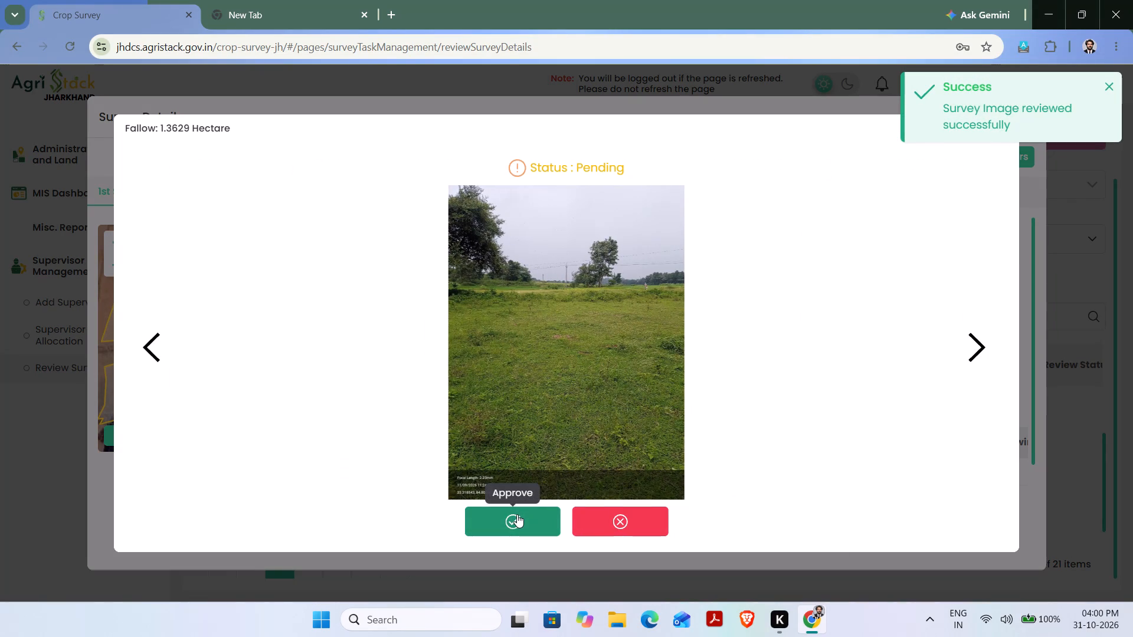
{"action": "left_click", "coordinate": [516, 514]}
{"action": "left_click_drag", "start_coordinate": [624, 408], "coordinate": [541, 423]}
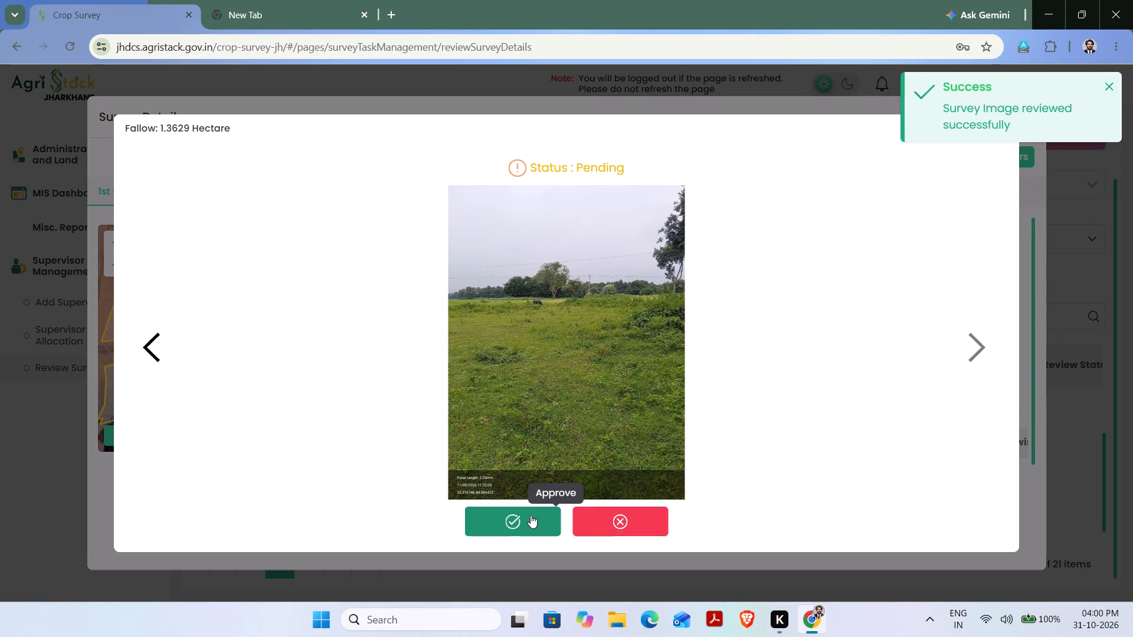
{"action": "left_click", "coordinate": [531, 515]}
{"action": "left_click_drag", "start_coordinate": [644, 393], "coordinate": [559, 413]}
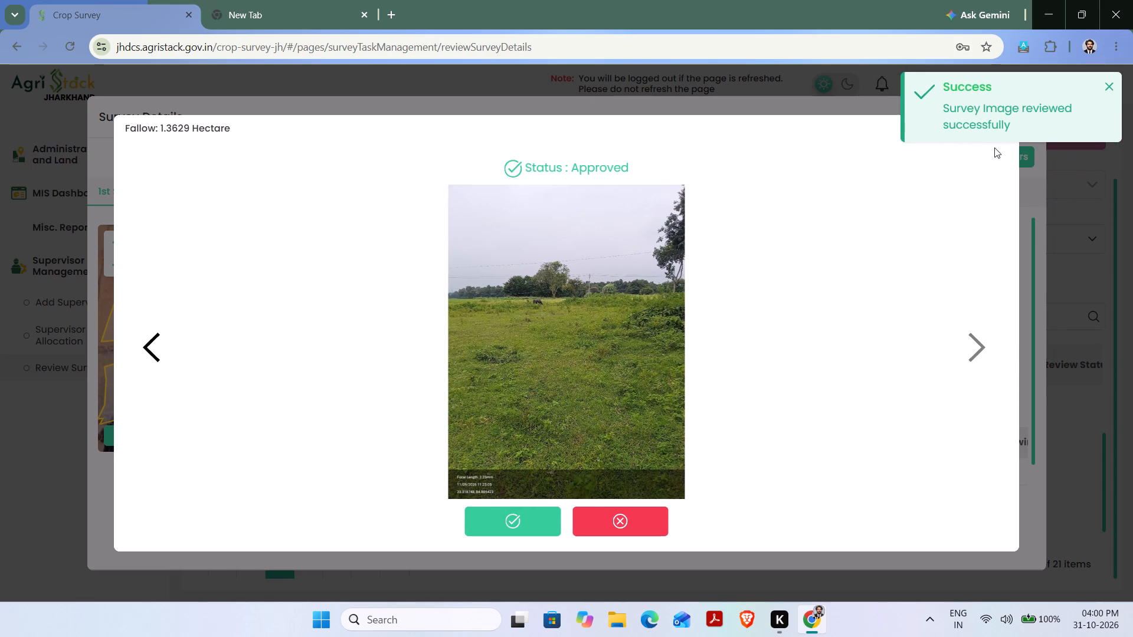
{"action": "left_click", "coordinate": [1003, 128]}
Mark survey 1576 as approved, save the review, and close its survey details.
{"action": "scroll", "coordinate": [435, 409], "scroll_direction": "down", "scroll_amount": 1}
{"action": "left_click", "coordinate": [429, 424]}
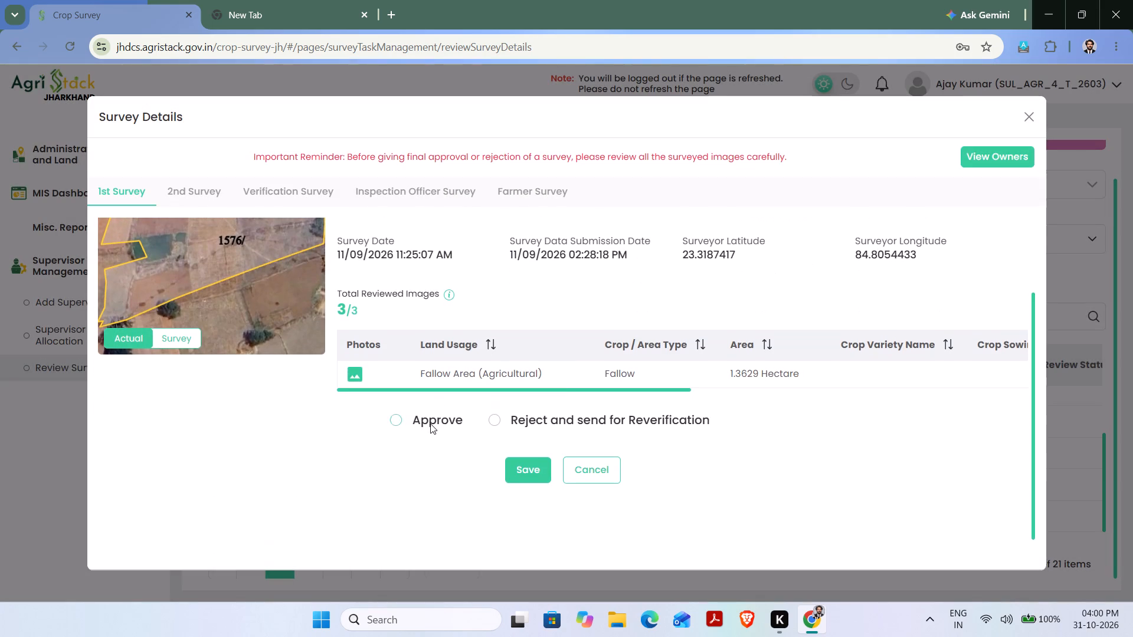
{"action": "left_click", "coordinate": [523, 461]}
{"action": "left_click", "coordinate": [559, 375]}
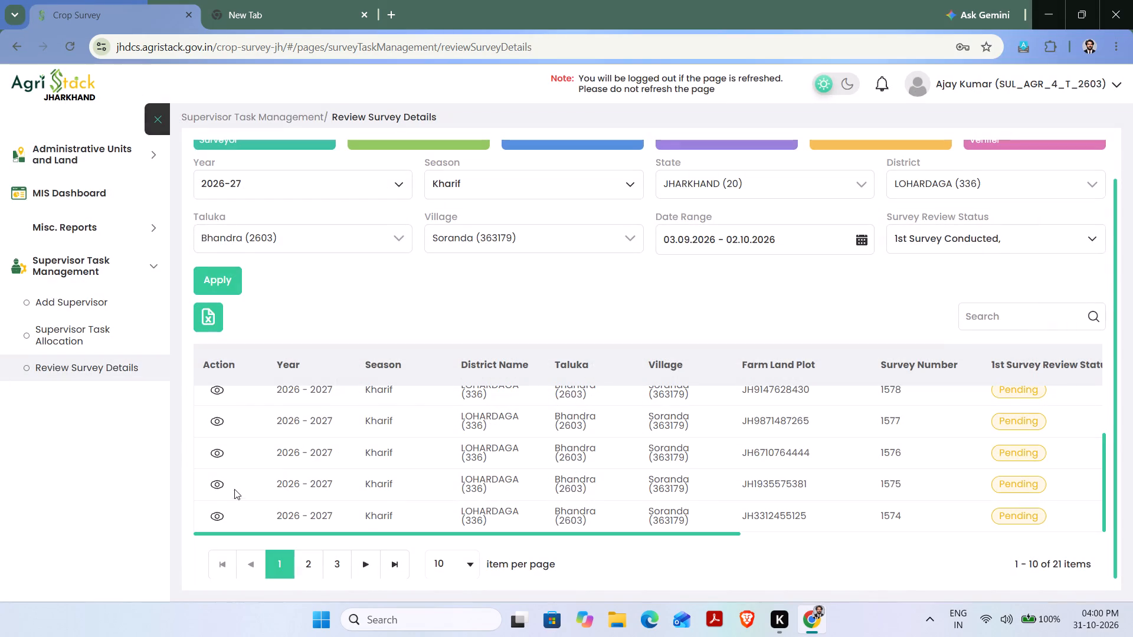
Open survey number 1575, approve both images of its बाँस crop, and close the image viewer.
{"action": "left_click", "coordinate": [220, 485]}
{"action": "left_click", "coordinate": [359, 471]}
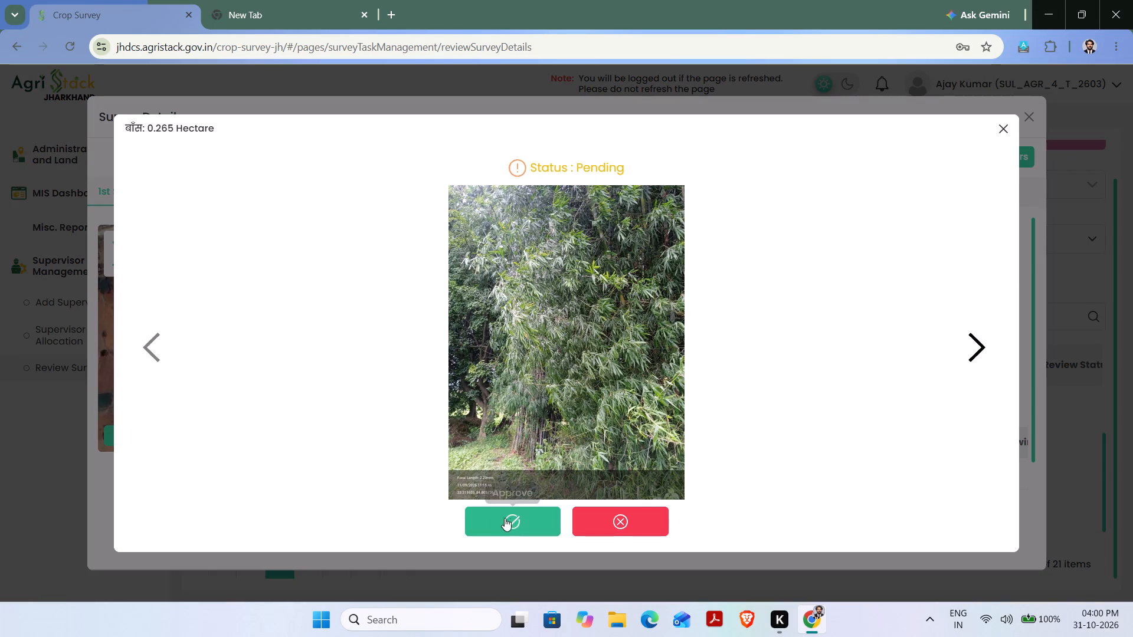
{"action": "left_click", "coordinate": [512, 520]}
{"action": "left_click_drag", "start_coordinate": [606, 444], "coordinate": [515, 451]}
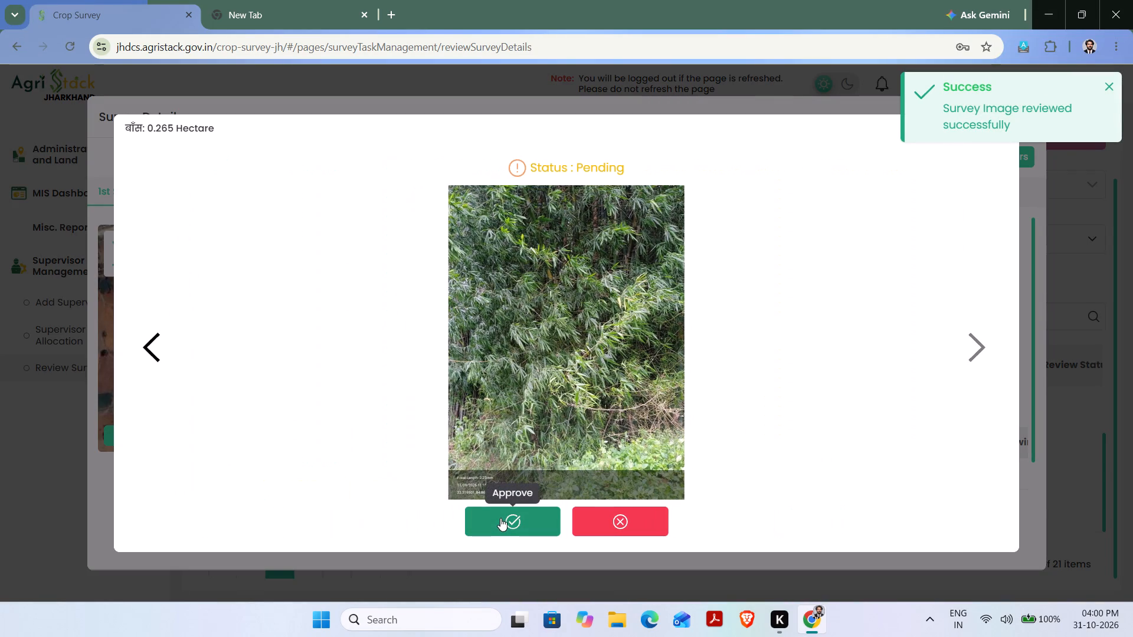
{"action": "left_click", "coordinate": [502, 515]}
{"action": "left_click_drag", "start_coordinate": [598, 421], "coordinate": [561, 429]}
{"action": "left_click_drag", "start_coordinate": [615, 405], "coordinate": [502, 415]}
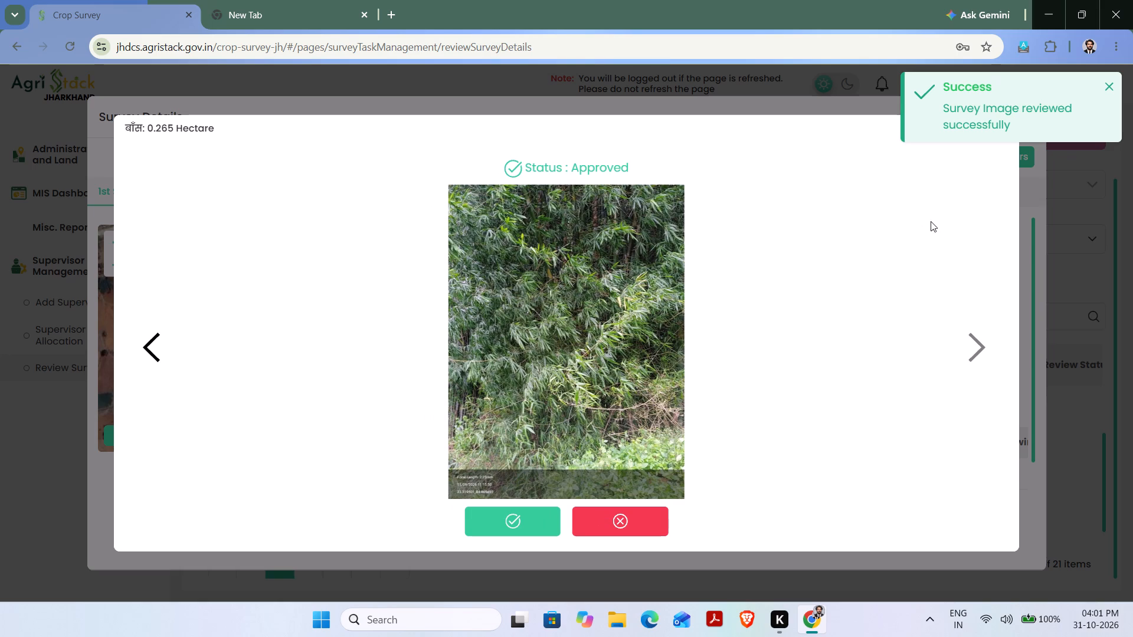
{"action": "left_click", "coordinate": [1006, 129]}
Mark survey 1575 as approved, save the review, and close its survey details.
{"action": "scroll", "coordinate": [482, 451], "scroll_direction": "down", "scroll_amount": 1}
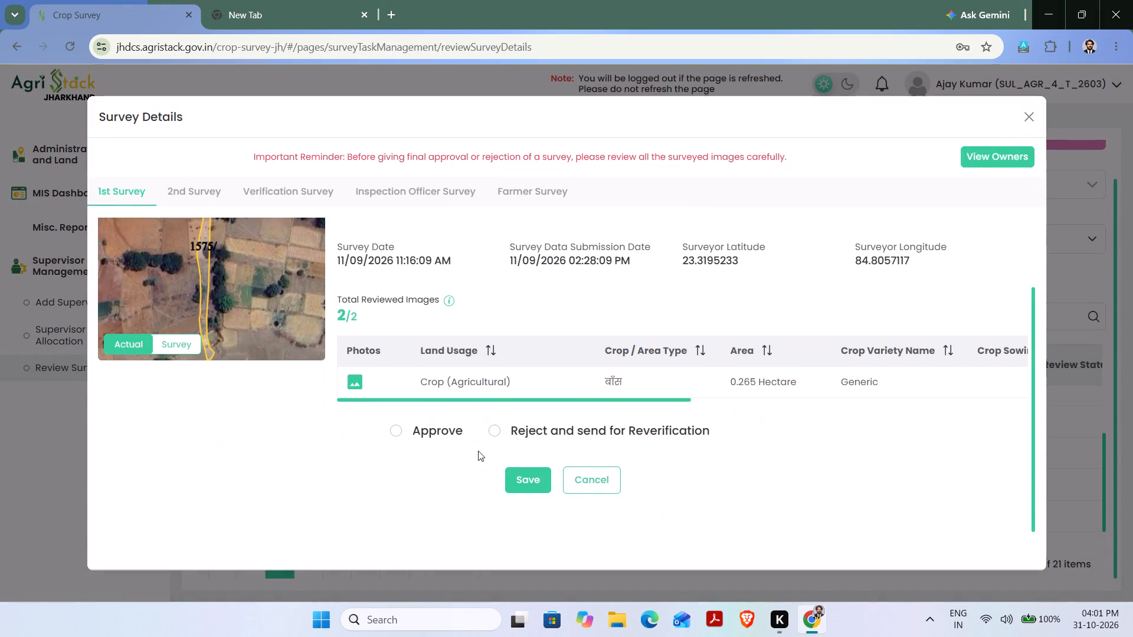
{"action": "left_click", "coordinate": [446, 435]}
{"action": "left_click", "coordinate": [529, 479]}
{"action": "left_click", "coordinate": [582, 366]}
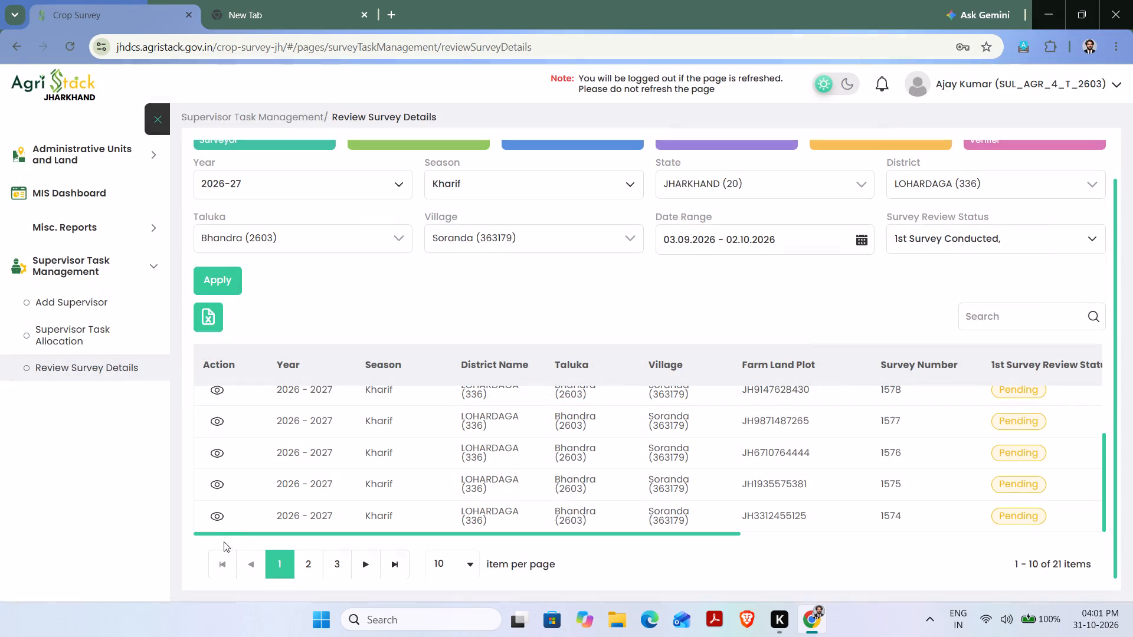
Open survey number 1574, approve all three images of its रागी crop, and close the image viewer.
{"action": "left_click", "coordinate": [217, 522]}
{"action": "left_click", "coordinate": [220, 516]}
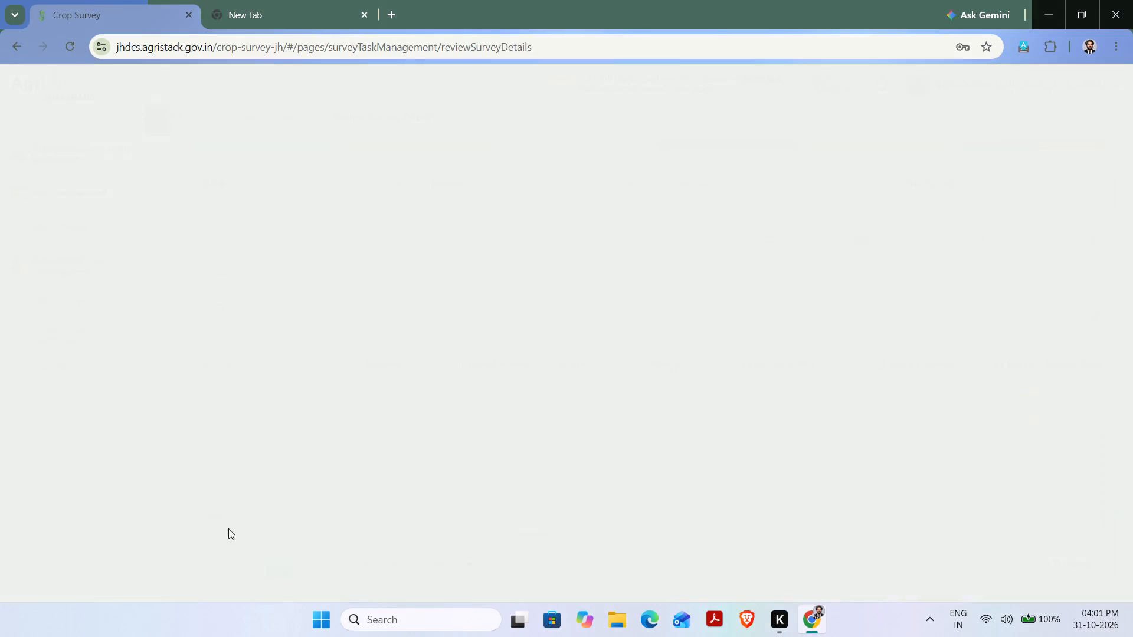
{"action": "left_click", "coordinate": [359, 469]}
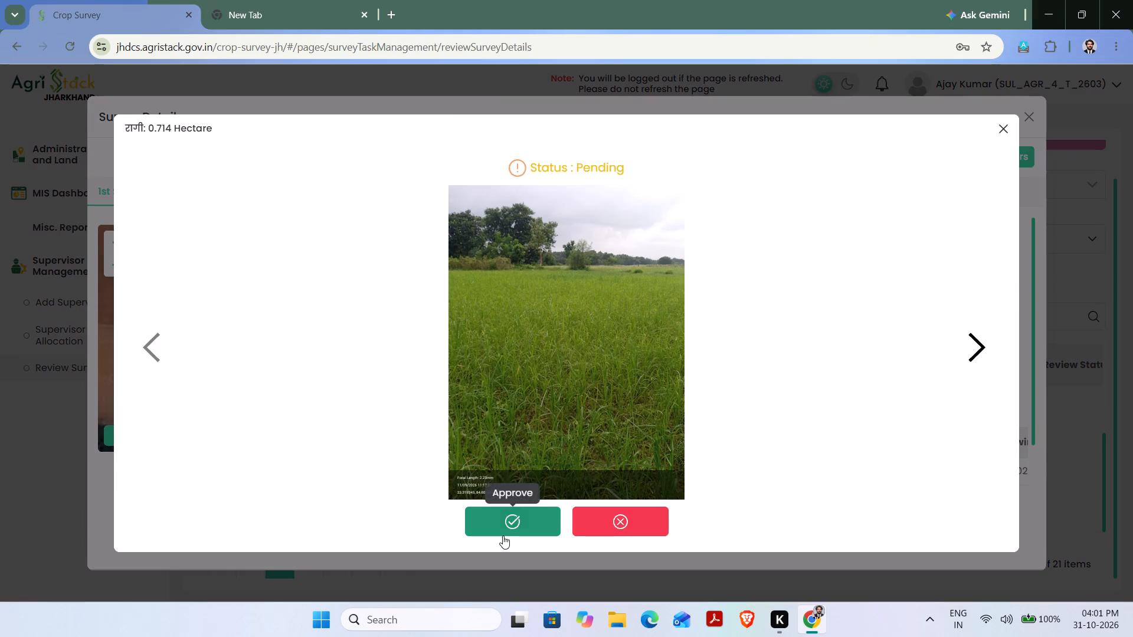
{"action": "left_click", "coordinate": [503, 536]}
{"action": "left_click_drag", "start_coordinate": [617, 431], "coordinate": [518, 441]}
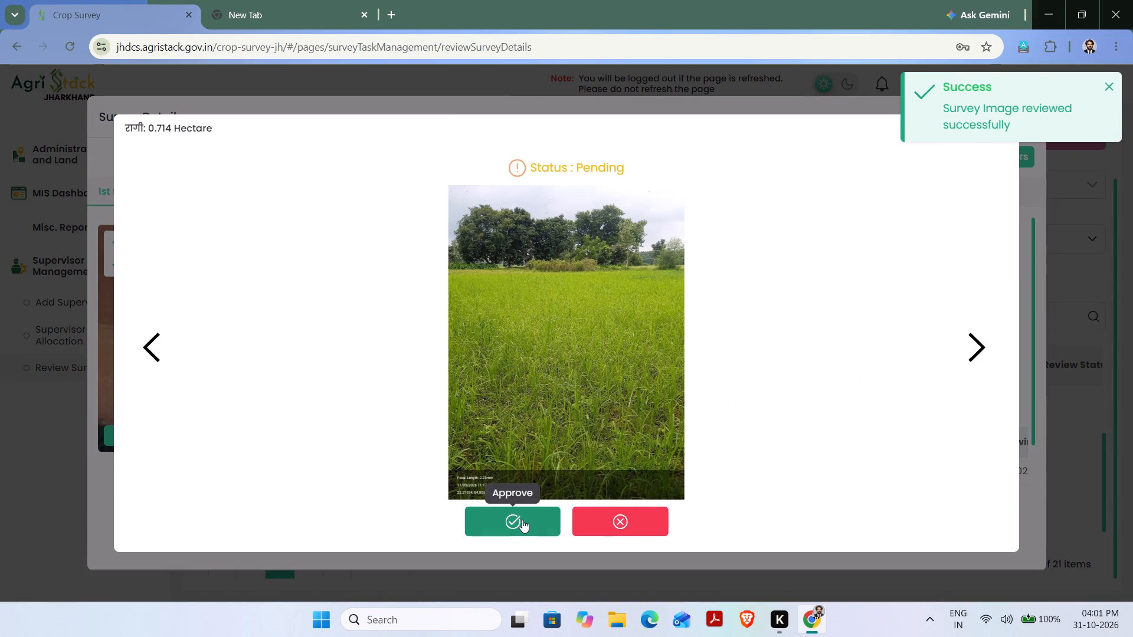
{"action": "left_click", "coordinate": [523, 519]}
{"action": "left_click_drag", "start_coordinate": [617, 416], "coordinate": [574, 421]}
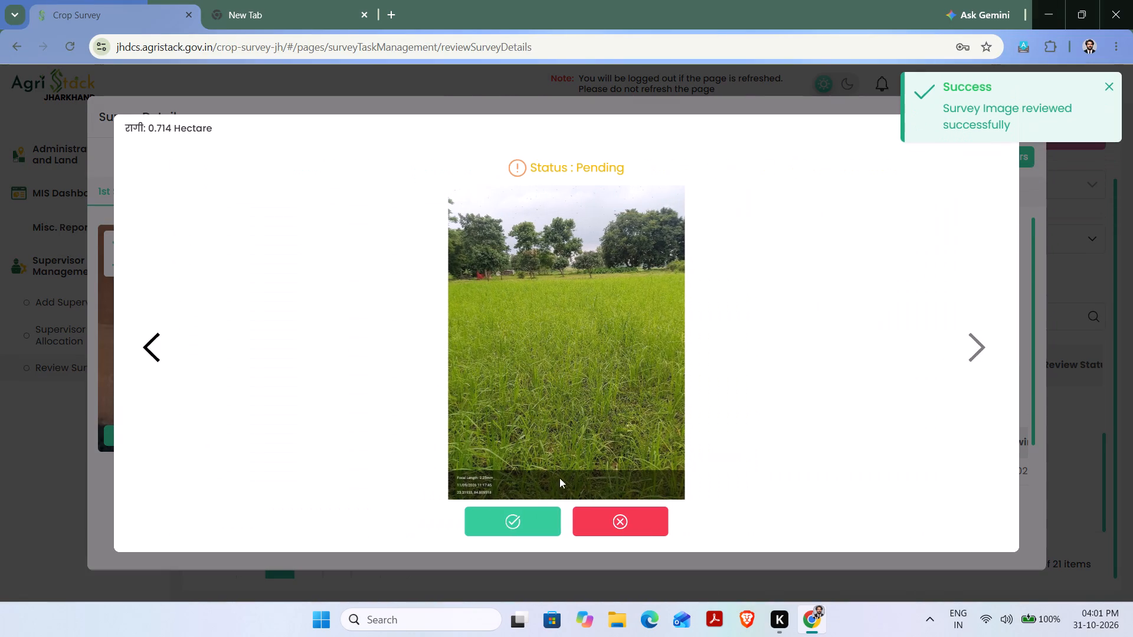
{"action": "left_click", "coordinate": [535, 518]}
{"action": "left_click_drag", "start_coordinate": [623, 409], "coordinate": [608, 413]}
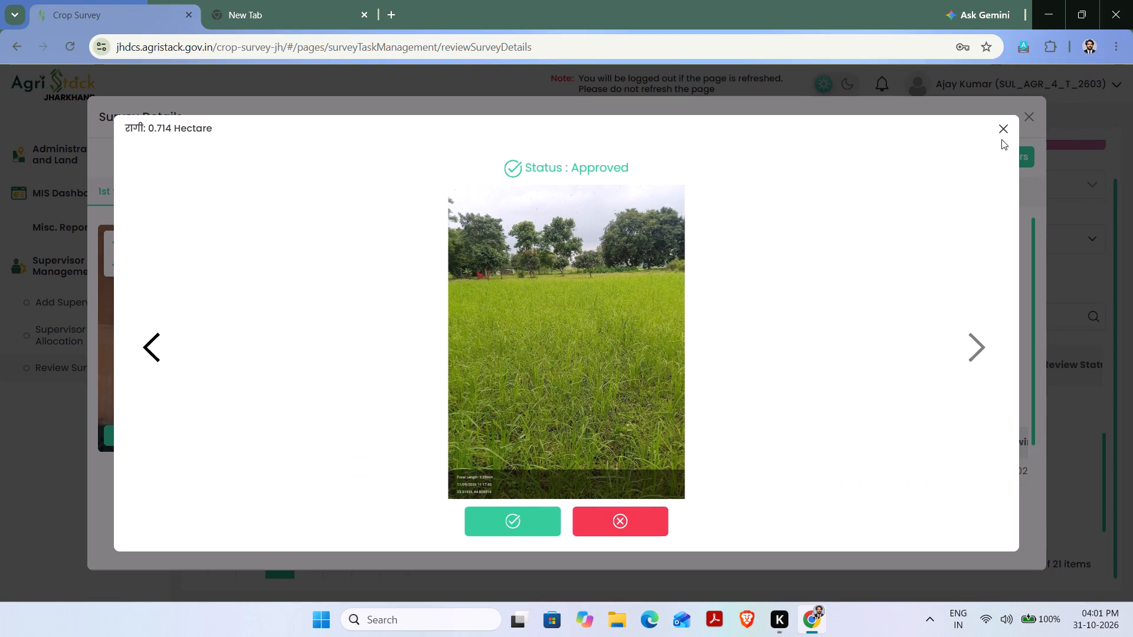
{"action": "left_click", "coordinate": [1001, 130]}
Enter the captcha for survey 1574, mark it as approved, save the review, and close its survey details.
{"action": "scroll", "coordinate": [579, 419], "scroll_direction": "down", "scroll_amount": 1}
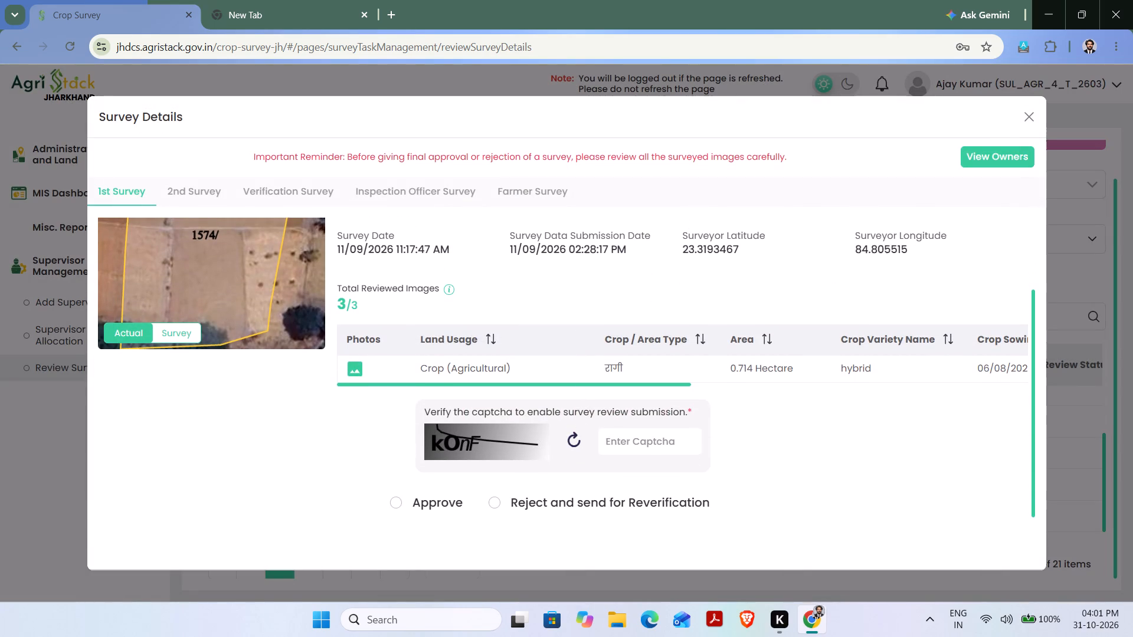
{"action": "left_click", "coordinate": [609, 439]}
{"action": "type", "text": "kO"}
{"action": "type", "text": "nF"}
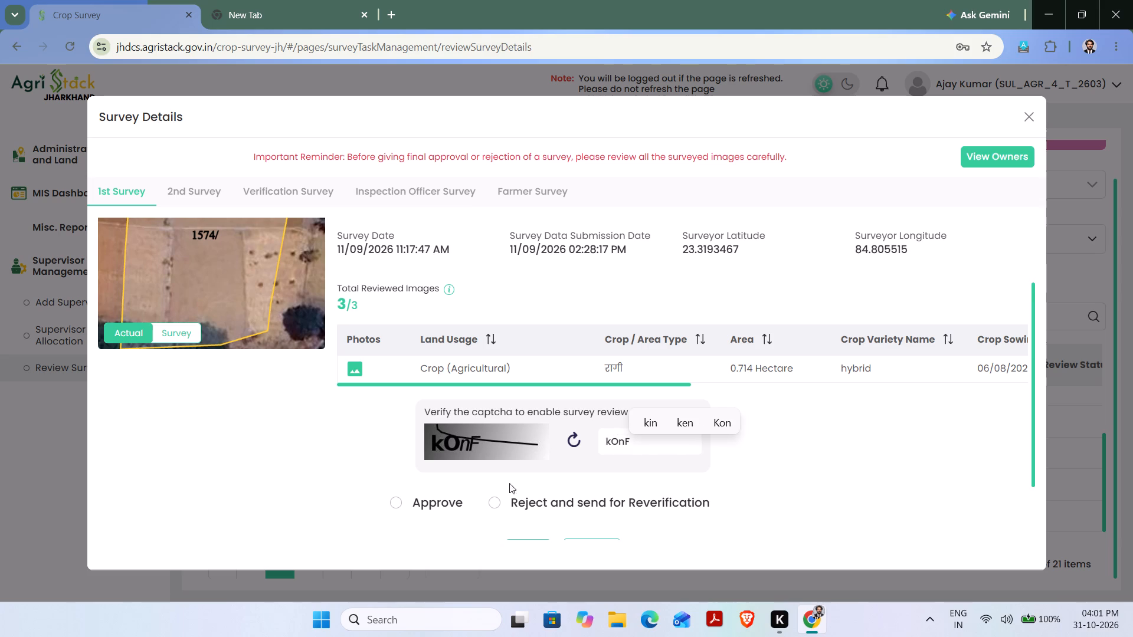
{"action": "left_click", "coordinate": [446, 501]}
{"action": "scroll", "coordinate": [446, 501], "scroll_direction": "down", "scroll_amount": 1}
{"action": "left_click", "coordinate": [522, 483]}
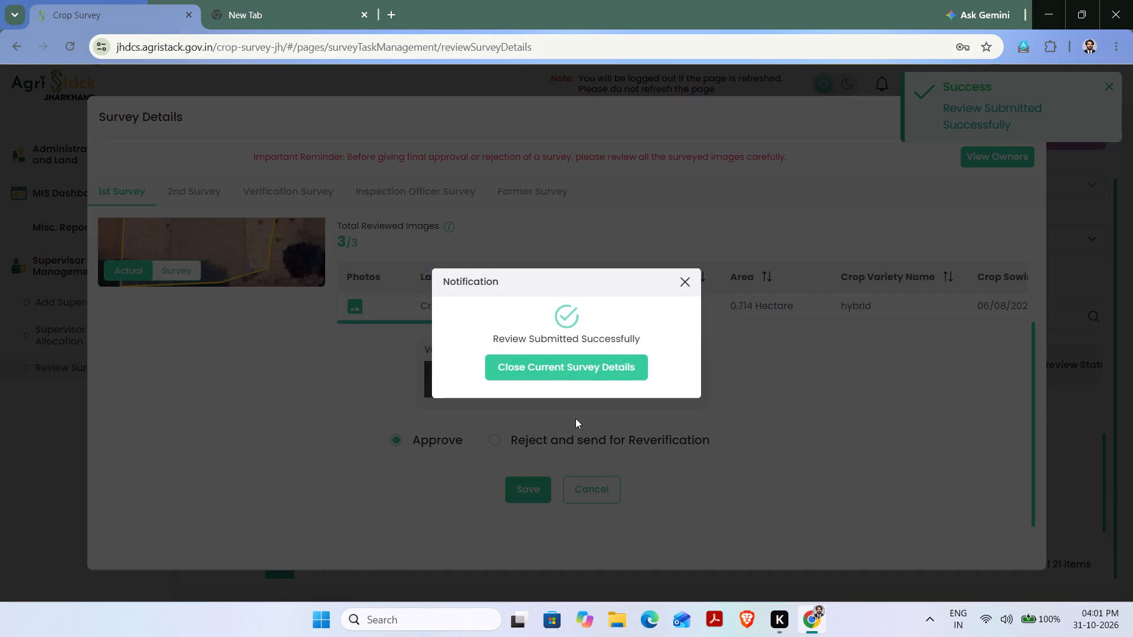
{"action": "left_click", "coordinate": [595, 366]}
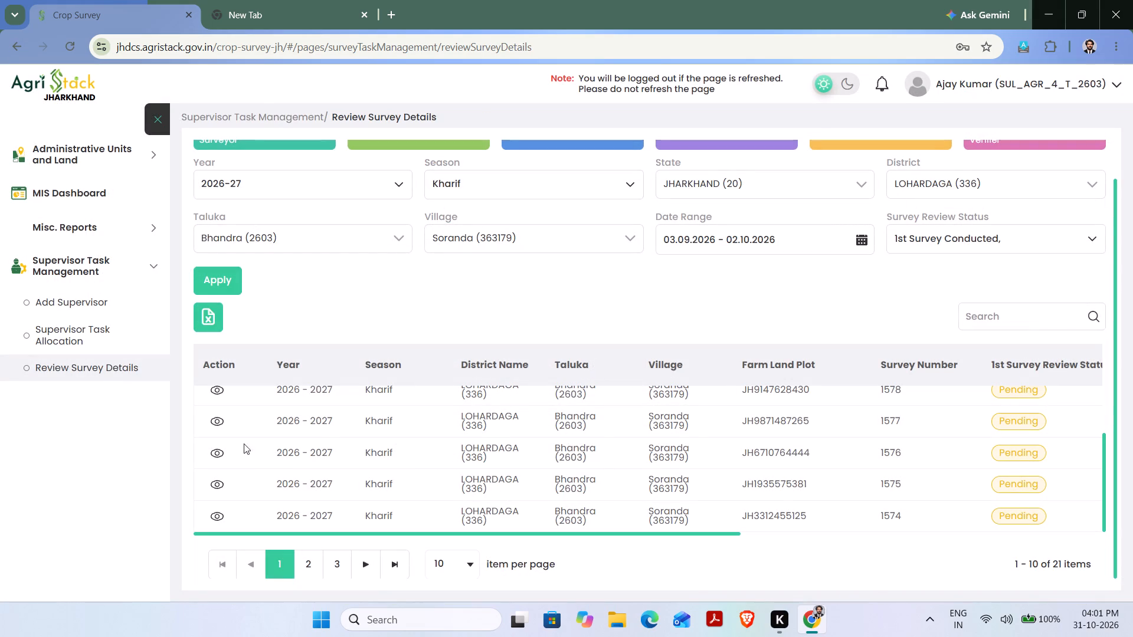
Reapply the current filters to refresh the list of pending Soranda surveys.
{"action": "left_click", "coordinate": [225, 283]}
{"action": "scroll", "coordinate": [318, 408], "scroll_direction": "up", "scroll_amount": 6}
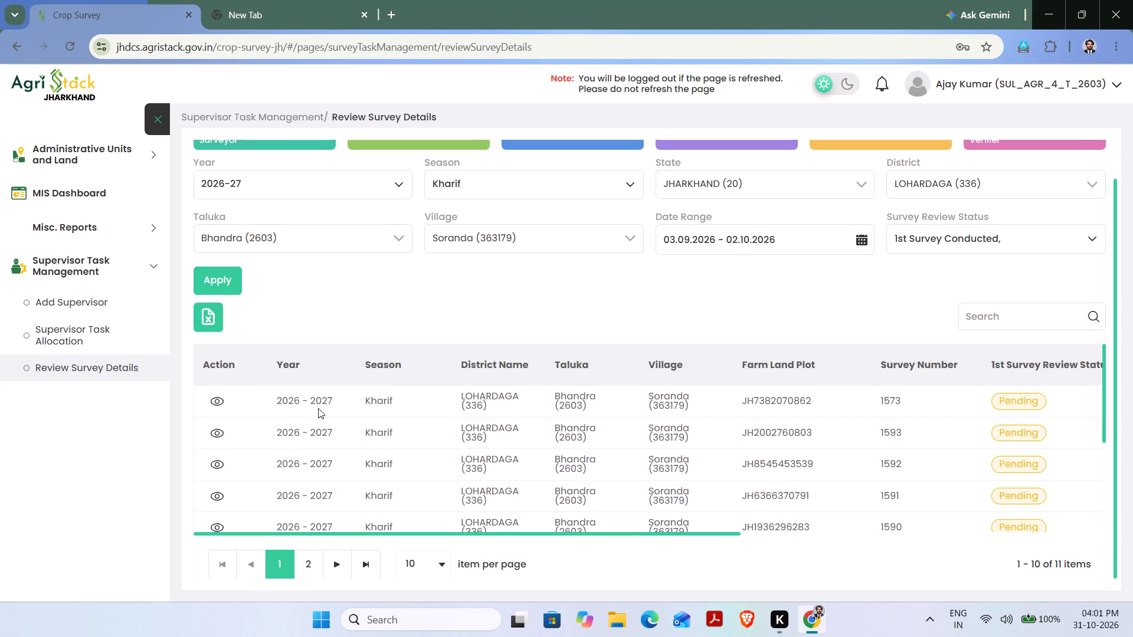
Open survey number 1573, approve all three images of its Fallow area, and close the image viewer.
{"action": "left_click", "coordinate": [215, 399]}
{"action": "left_click", "coordinate": [356, 473]}
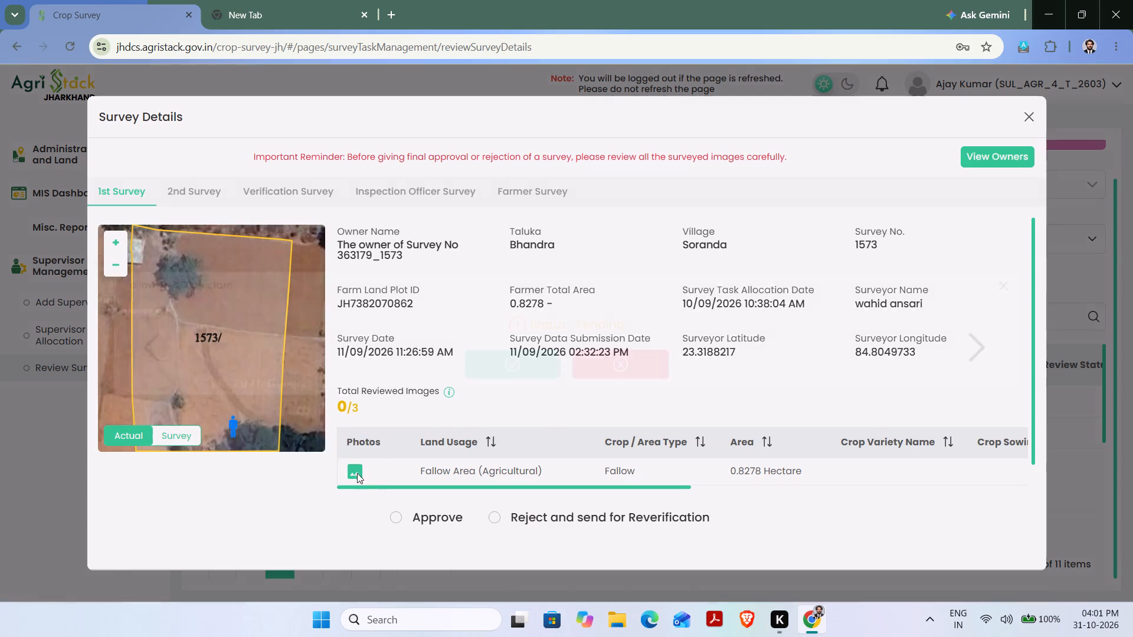
{"action": "left_click", "coordinate": [507, 524]}
{"action": "left_click_drag", "start_coordinate": [612, 416], "coordinate": [533, 428]}
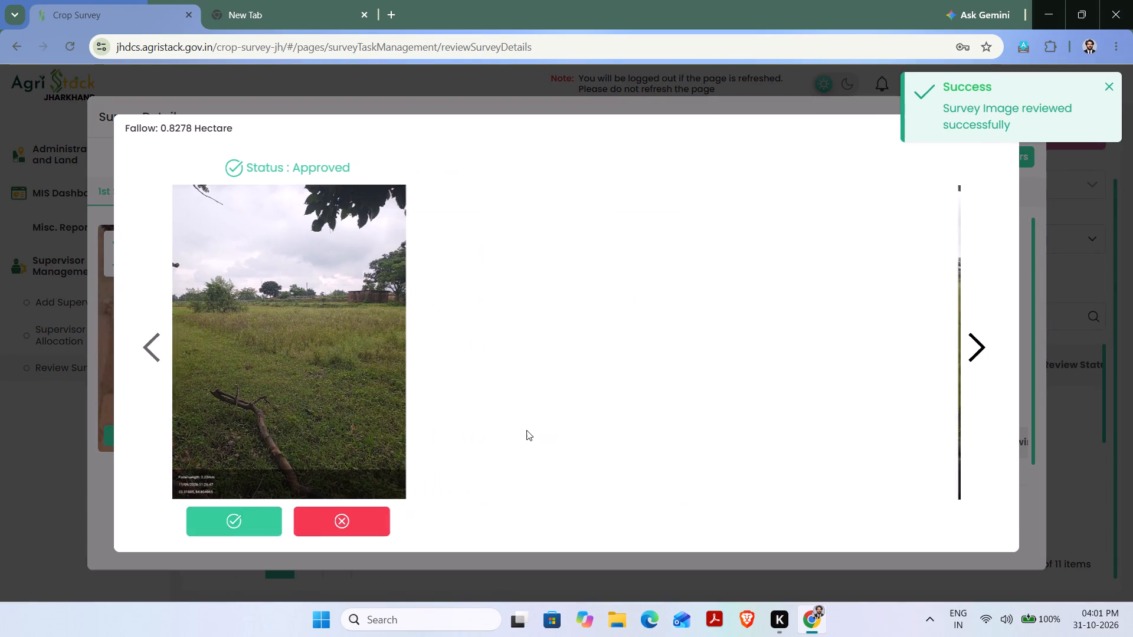
{"action": "left_click", "coordinate": [529, 515]}
{"action": "left_click_drag", "start_coordinate": [609, 415], "coordinate": [566, 423]}
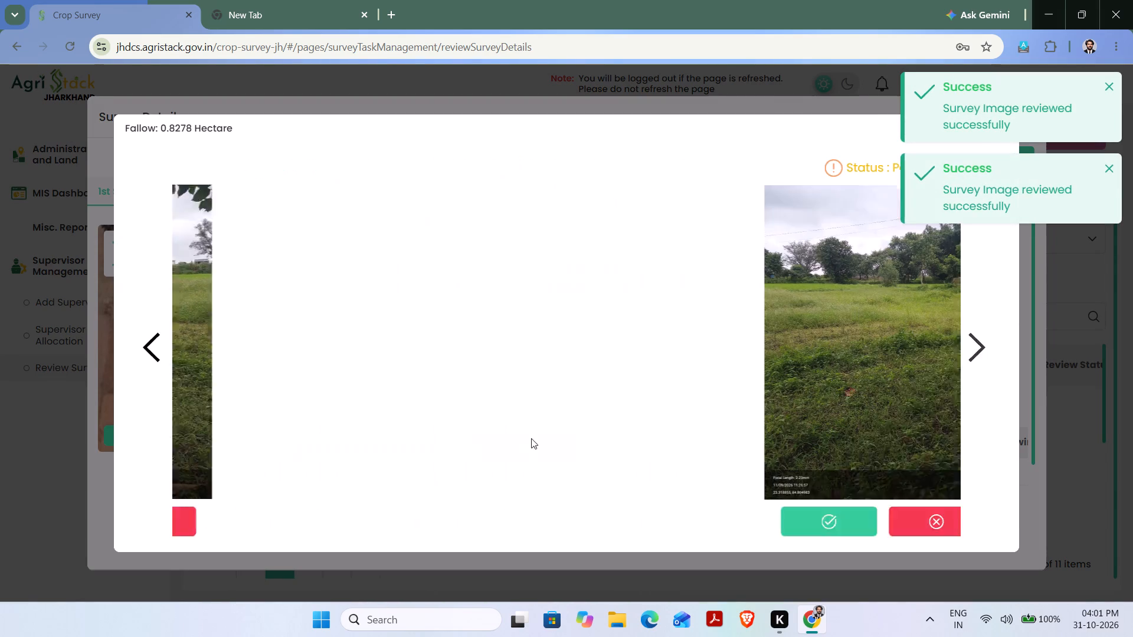
{"action": "left_click", "coordinate": [531, 515]}
{"action": "left_click_drag", "start_coordinate": [592, 428], "coordinate": [546, 434]}
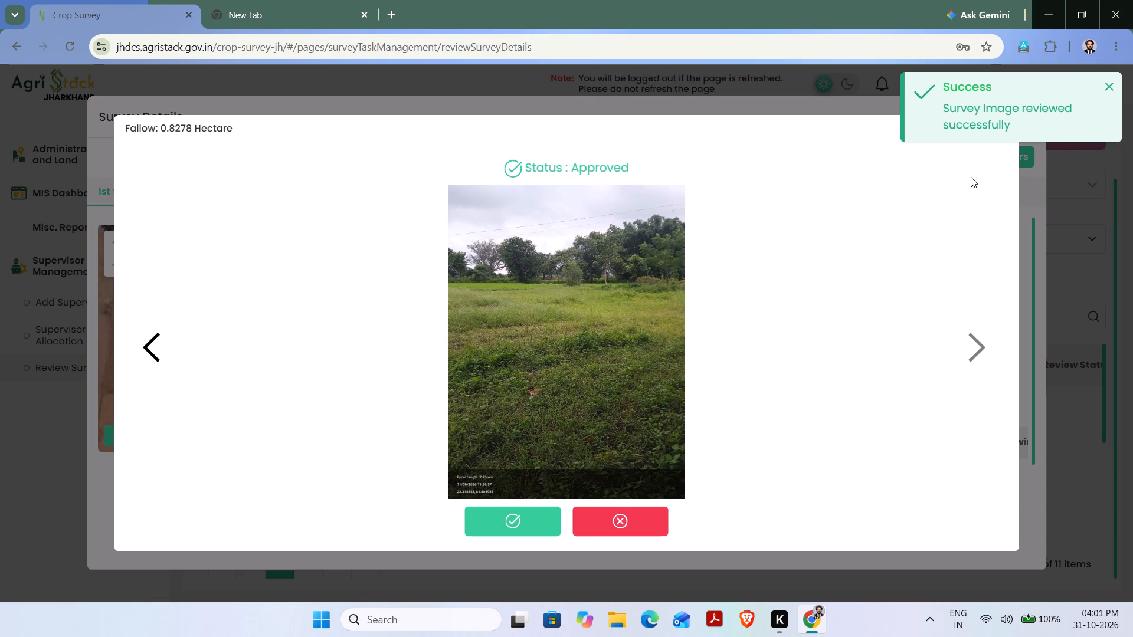
{"action": "left_click", "coordinate": [971, 177]}
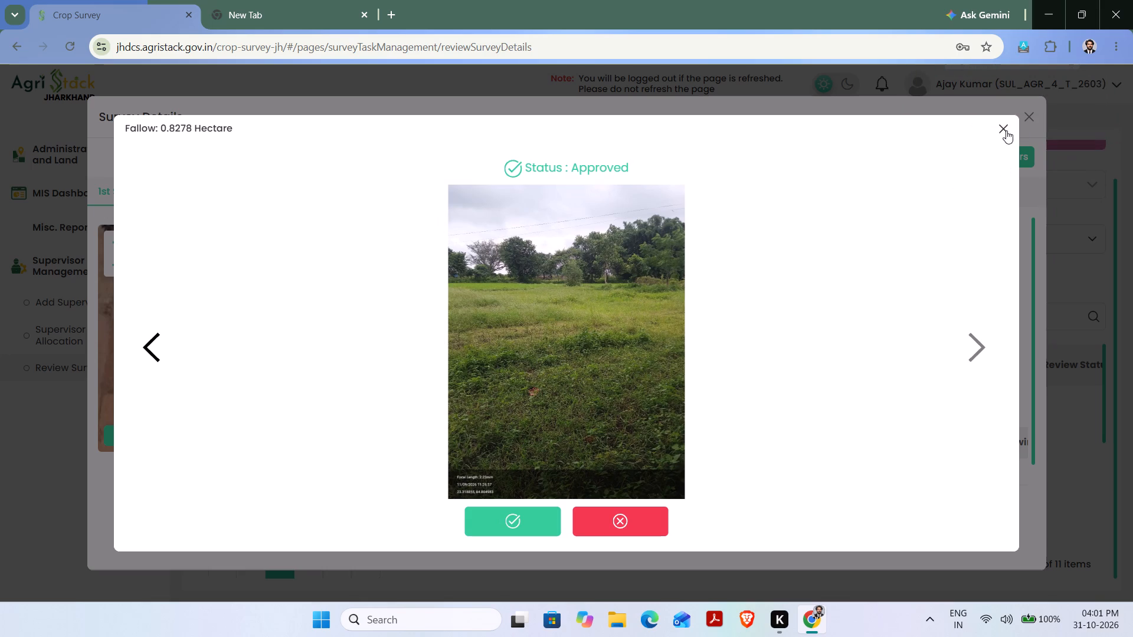
{"action": "left_click", "coordinate": [1005, 127]}
Mark survey 1573 as approved, save the review, and close its survey details.
{"action": "scroll", "coordinate": [623, 356], "scroll_direction": "down", "scroll_amount": 2}
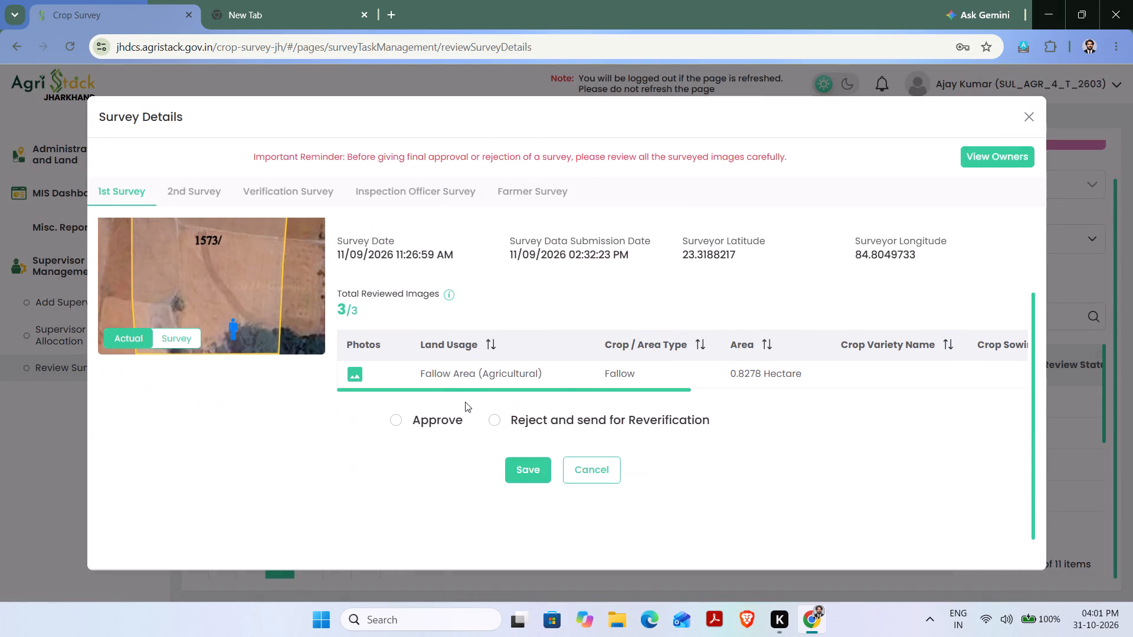
{"action": "left_click", "coordinate": [441, 421]}
{"action": "left_click", "coordinate": [516, 465]}
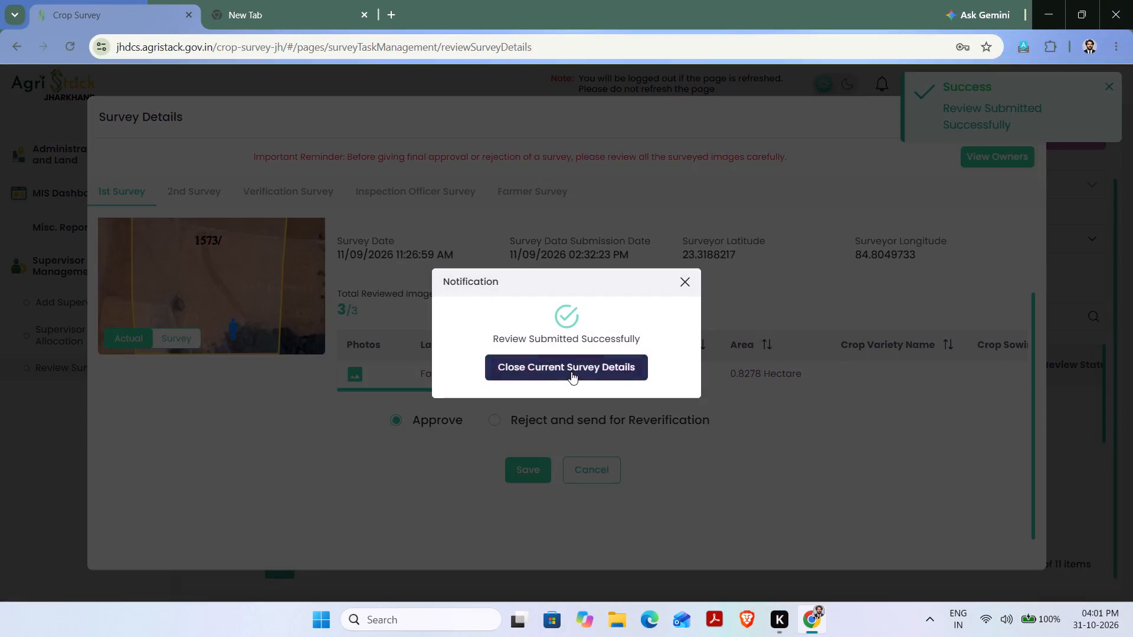
{"action": "left_click", "coordinate": [571, 372]}
Open survey number 1593, approve all three images of its चावल crop, and close the image viewer.
{"action": "left_click", "coordinate": [214, 429]}
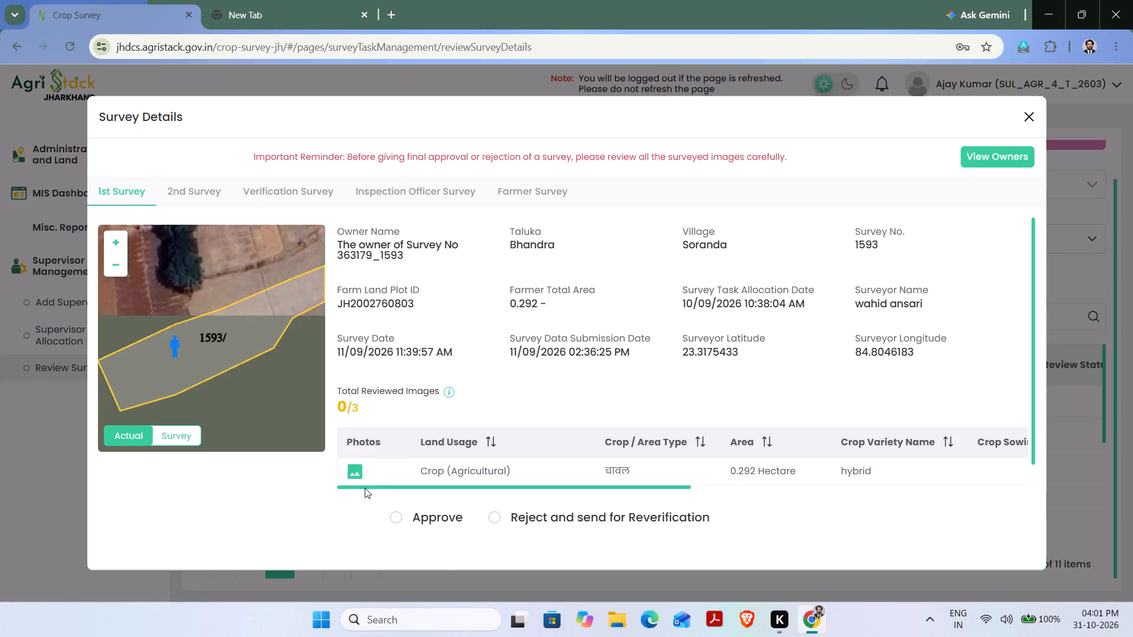
{"action": "left_click", "coordinate": [352, 468]}
{"action": "left_click", "coordinate": [528, 528]}
{"action": "left_click_drag", "start_coordinate": [607, 438], "coordinate": [534, 448]}
{"action": "left_click", "coordinate": [532, 526]}
{"action": "left_click_drag", "start_coordinate": [601, 451], "coordinate": [564, 451]}
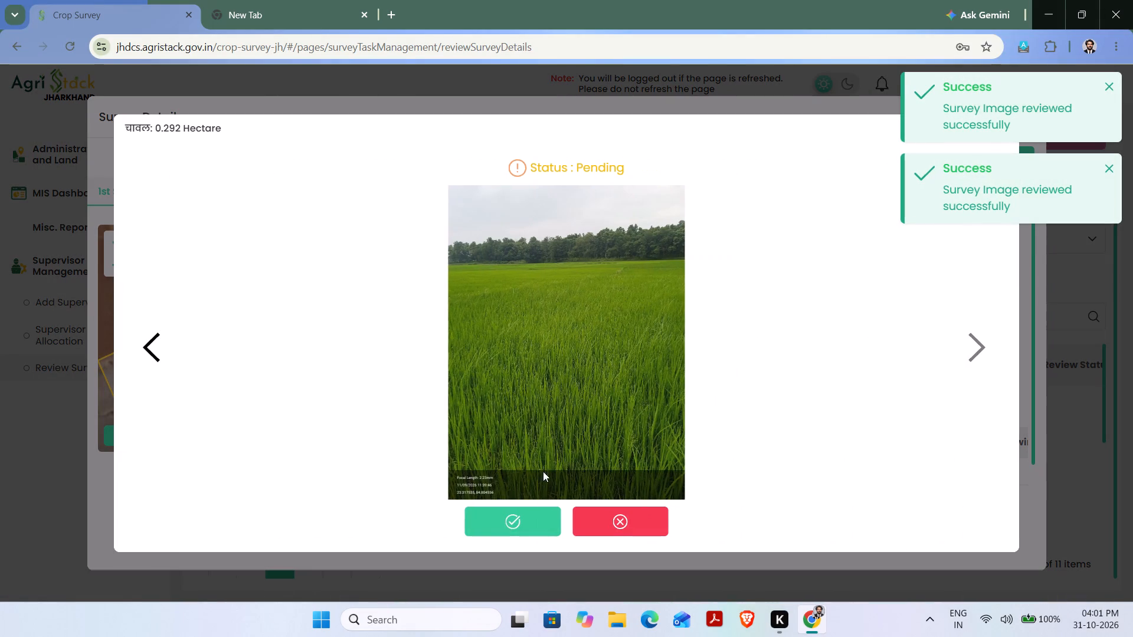
{"action": "left_click", "coordinate": [539, 517]}
{"action": "left_click_drag", "start_coordinate": [608, 424], "coordinate": [577, 426]}
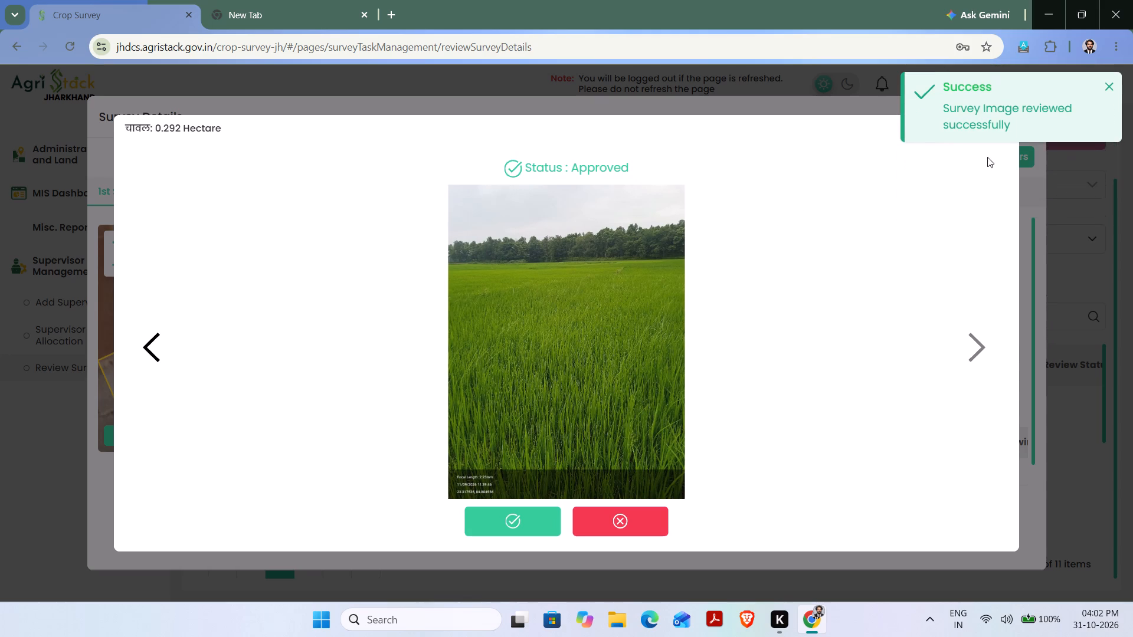
{"action": "left_click", "coordinate": [1002, 125]}
Mark survey 1593 as approved, save the review, and close its survey details.
{"action": "scroll", "coordinate": [517, 430], "scroll_direction": "down", "scroll_amount": 1}
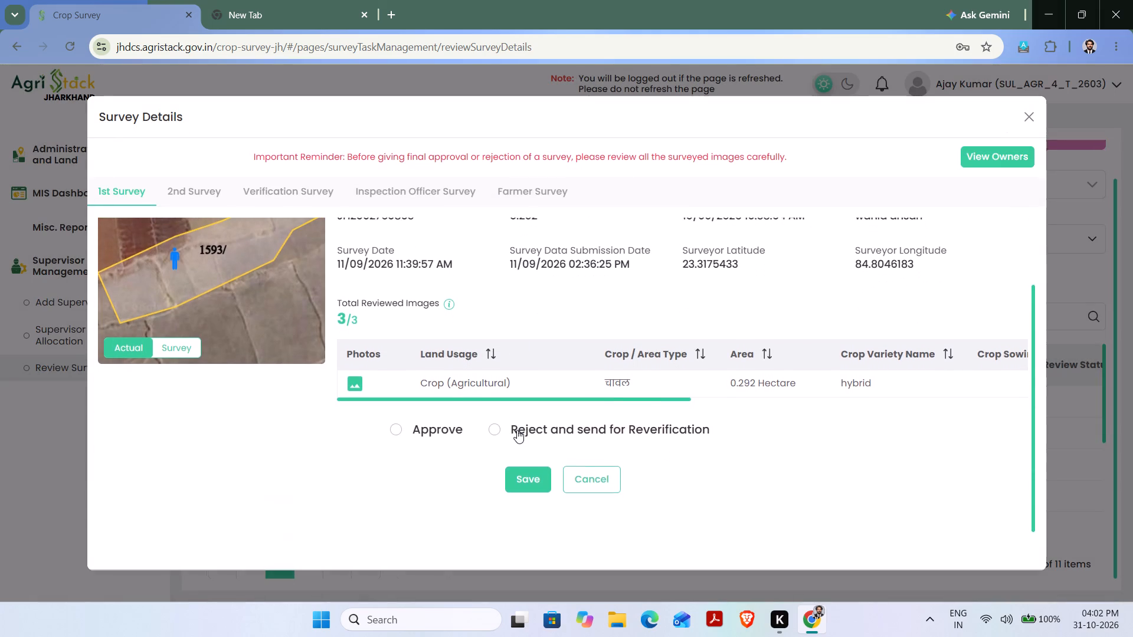
{"action": "left_click", "coordinate": [448, 428]}
{"action": "left_click", "coordinate": [525, 473]}
{"action": "left_click", "coordinate": [566, 372]}
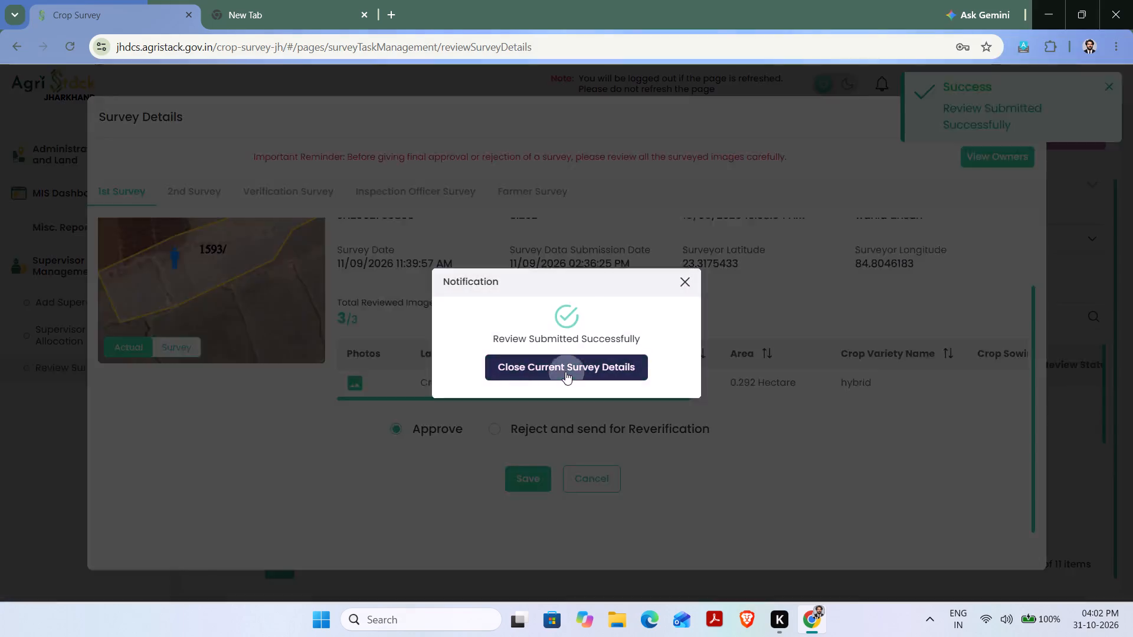
{"action": "left_click", "coordinate": [215, 458]}
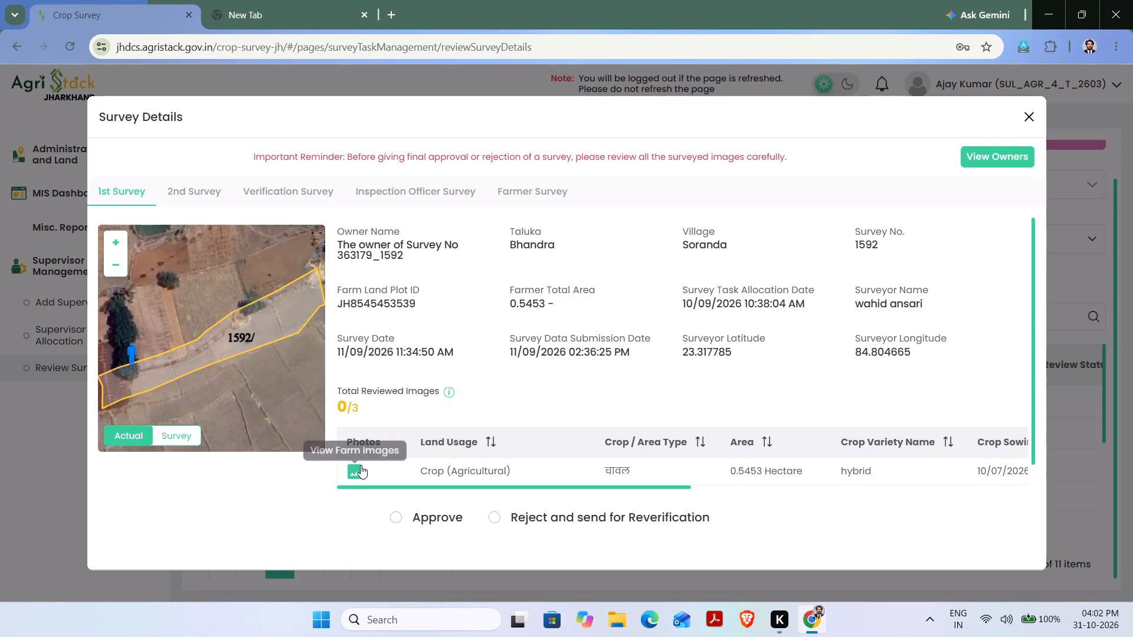
{"action": "left_click", "coordinate": [361, 465]}
{"action": "left_click", "coordinate": [480, 518]}
{"action": "left_click_drag", "start_coordinate": [564, 445], "coordinate": [486, 456]}
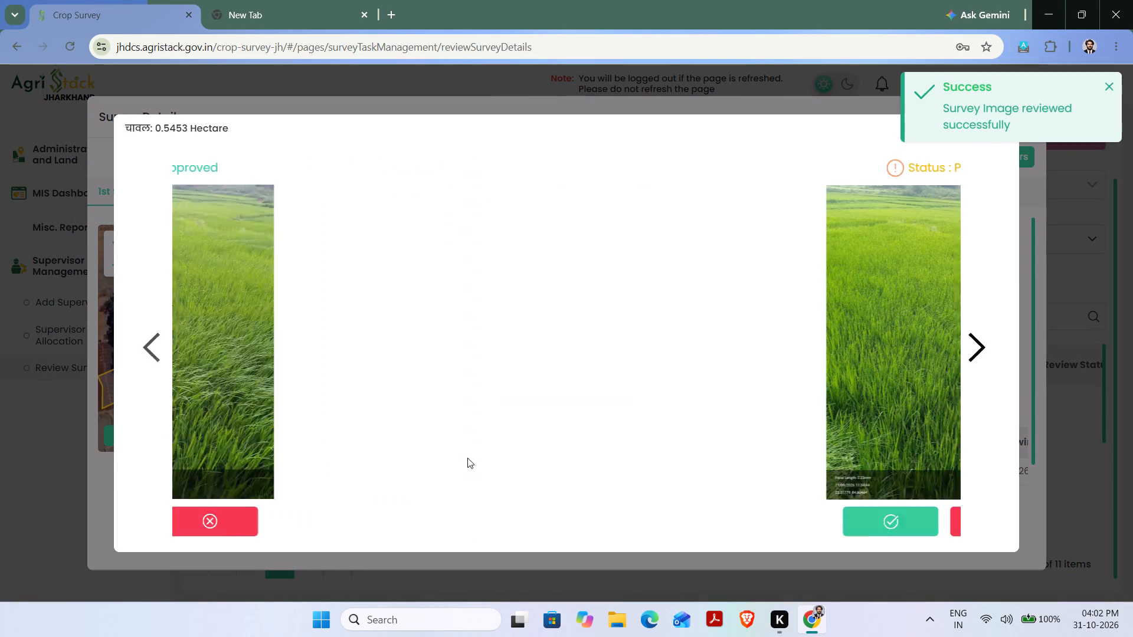
{"action": "left_click", "coordinate": [500, 524]}
{"action": "left_click", "coordinate": [500, 524]}
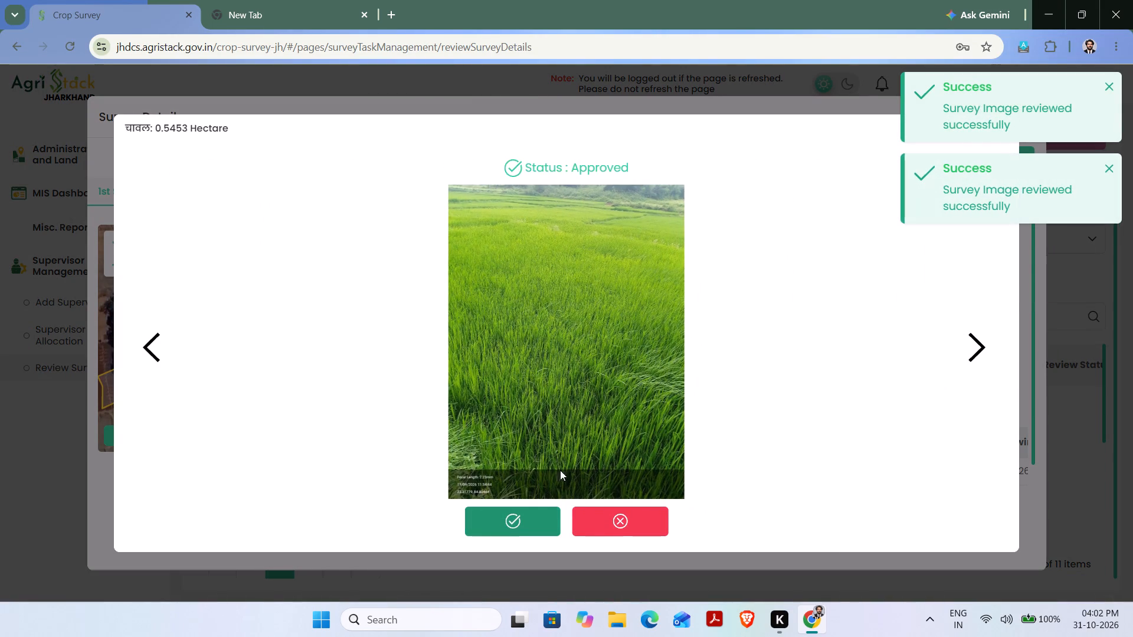
{"action": "left_click_drag", "start_coordinate": [483, 459], "coordinate": [461, 459]}
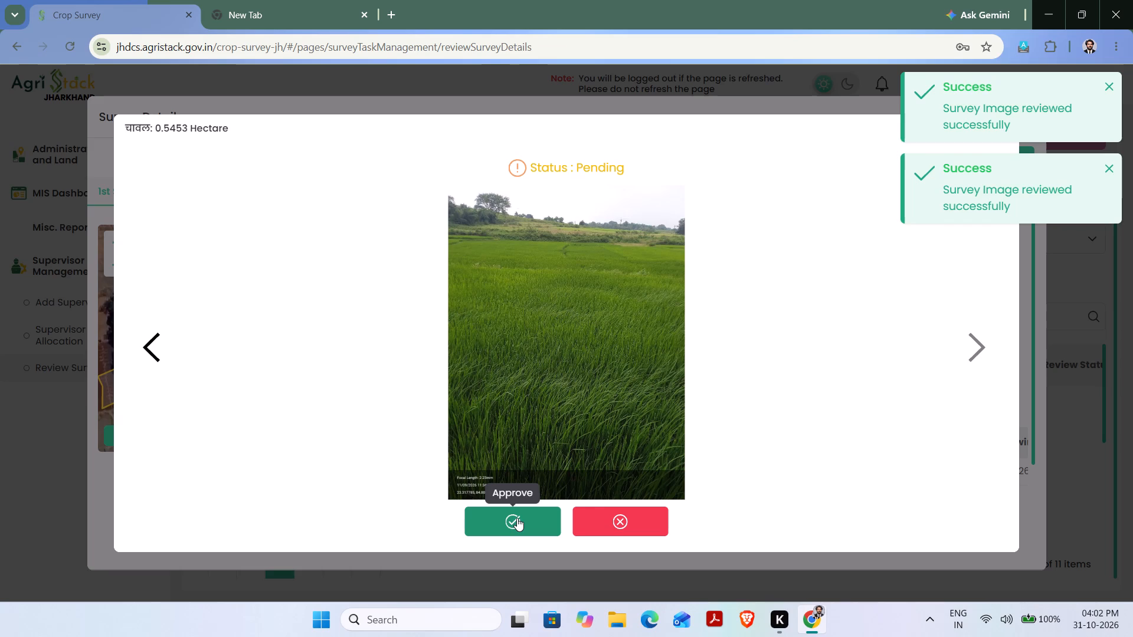
{"action": "left_click", "coordinate": [516, 515]}
{"action": "left_click_drag", "start_coordinate": [627, 381], "coordinate": [598, 385]}
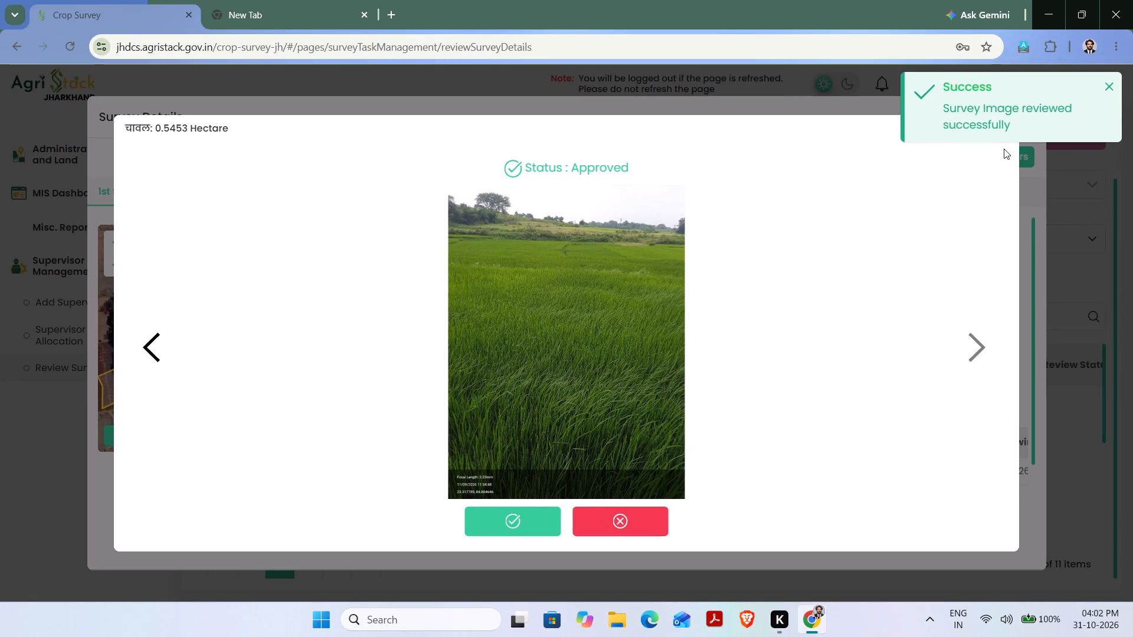
{"action": "left_click", "coordinate": [1000, 133]}
Mark survey 1592 as approved, save the review, and close its survey details.
{"action": "scroll", "coordinate": [527, 408], "scroll_direction": "down", "scroll_amount": 1}
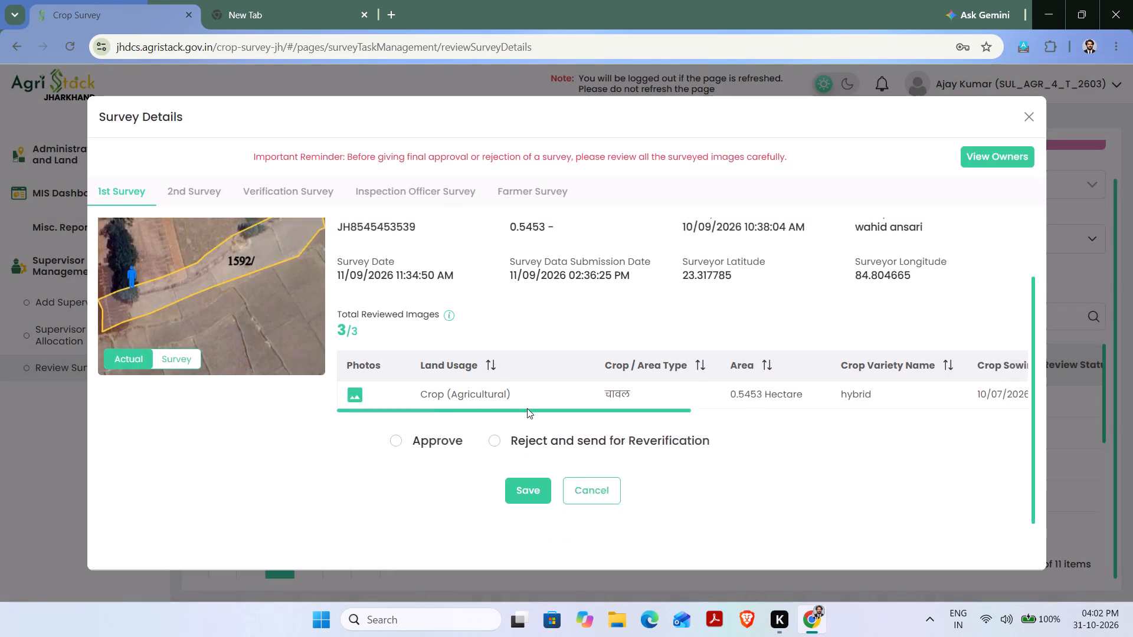
{"action": "scroll", "coordinate": [527, 408], "scroll_direction": "down", "scroll_amount": 1}
{"action": "left_click", "coordinate": [449, 419]}
{"action": "left_click", "coordinate": [523, 472]}
{"action": "left_click", "coordinate": [575, 361]}
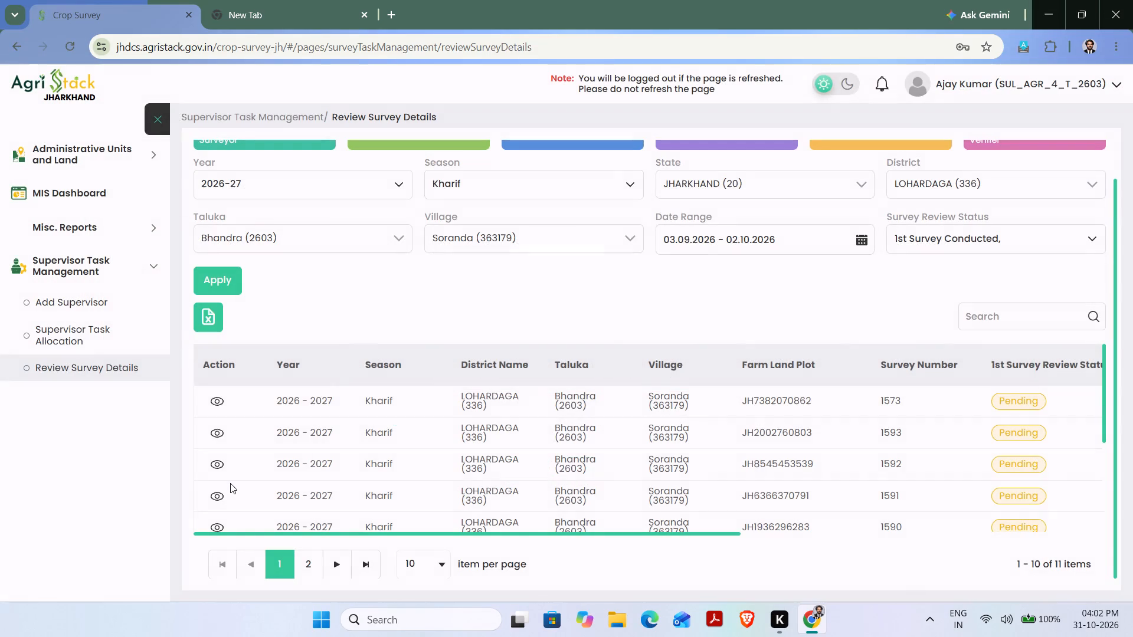
Open survey number 1591, approve all three images of its मक्का crop, and close the image viewer.
{"action": "left_click", "coordinate": [222, 490]}
{"action": "left_click", "coordinate": [350, 471]}
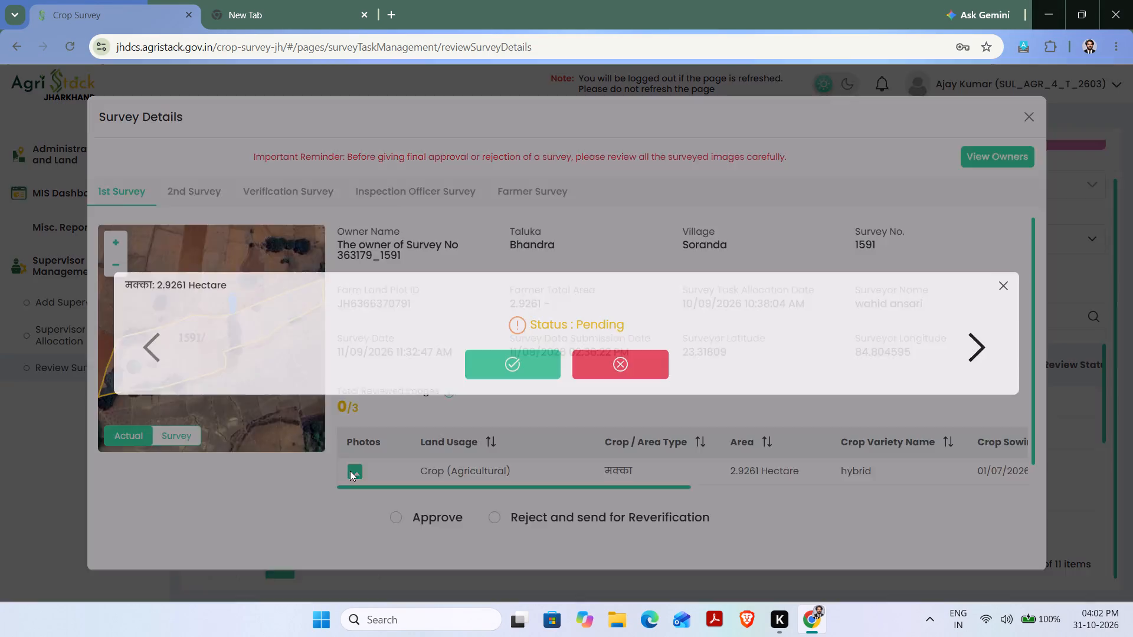
{"action": "left_click", "coordinate": [523, 523]}
{"action": "left_click_drag", "start_coordinate": [622, 430], "coordinate": [538, 445]}
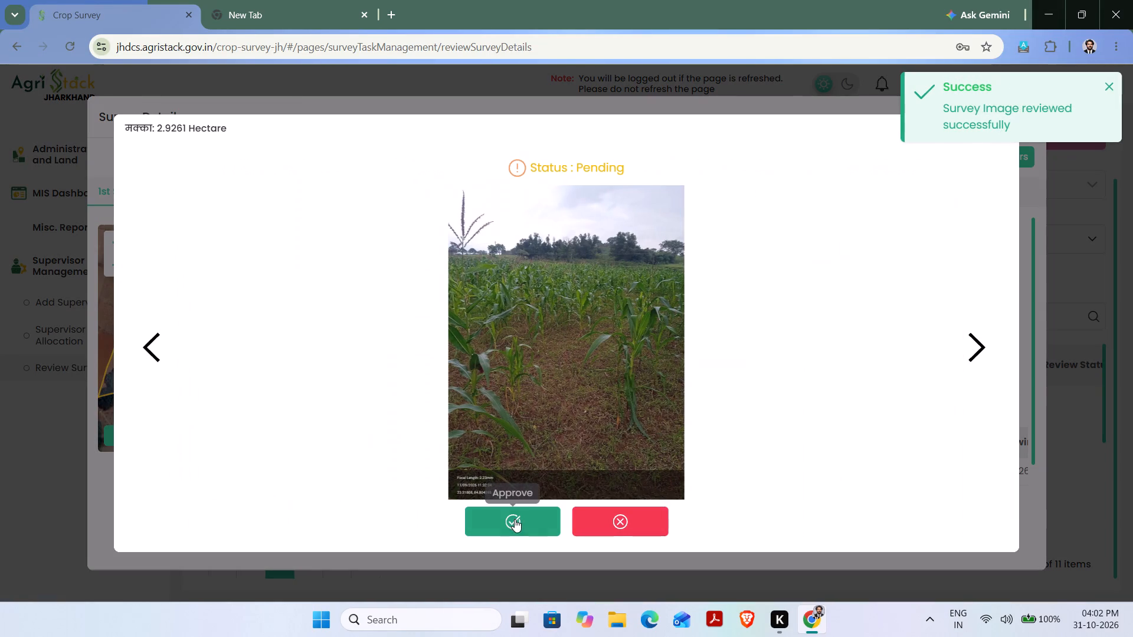
{"action": "left_click", "coordinate": [515, 515]}
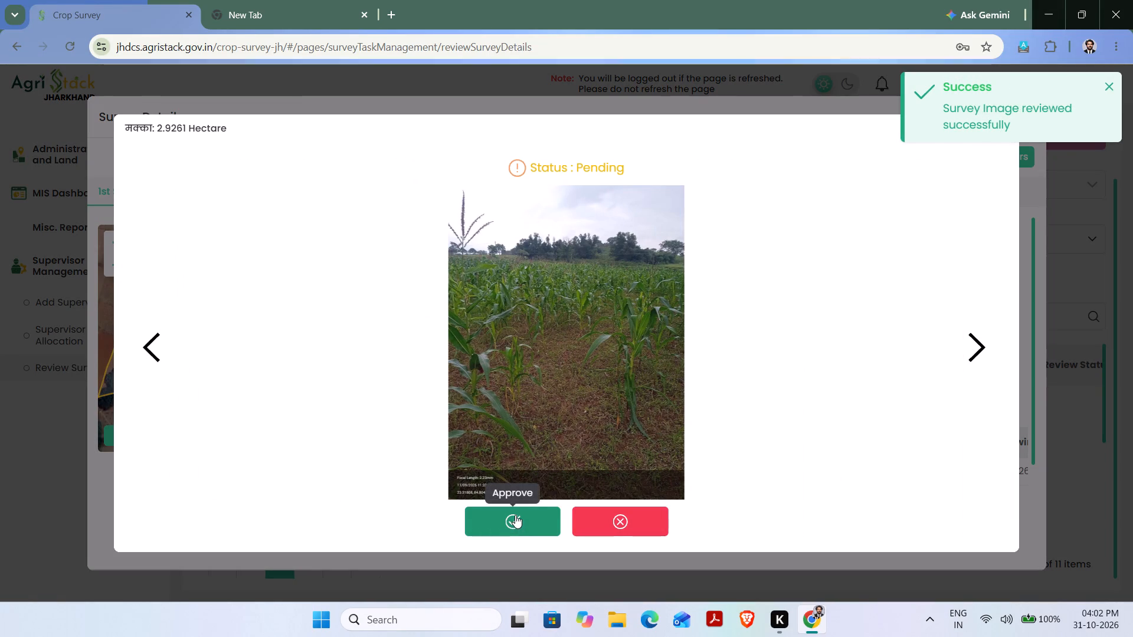
{"action": "left_click_drag", "start_coordinate": [614, 434], "coordinate": [552, 449]}
{"action": "left_click", "coordinate": [519, 511]}
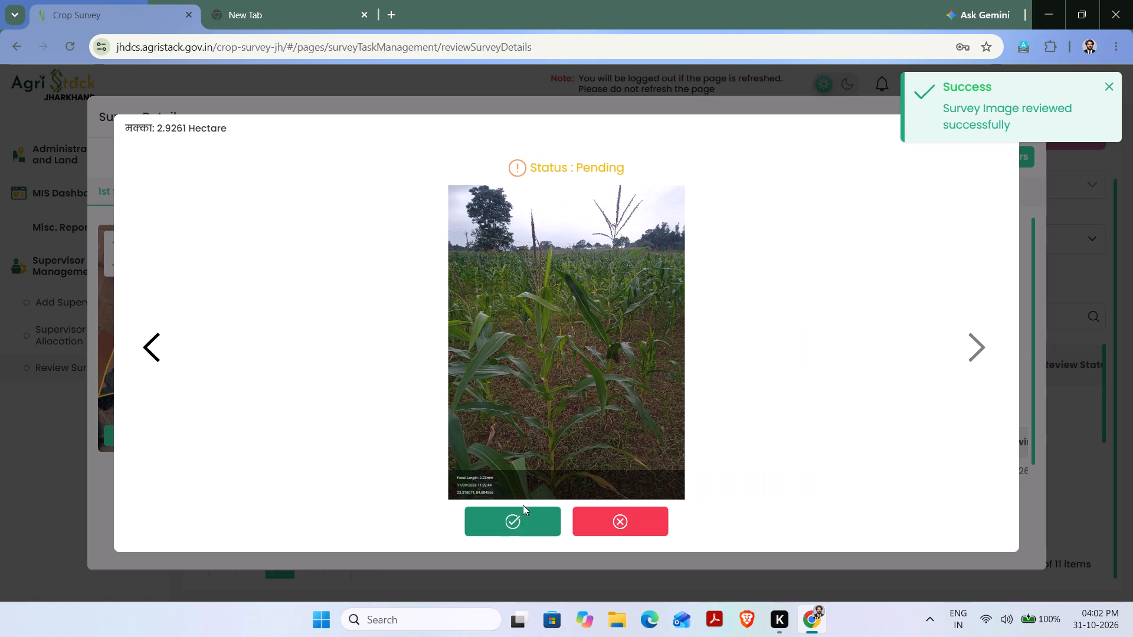
{"action": "left_click_drag", "start_coordinate": [617, 406], "coordinate": [561, 406]}
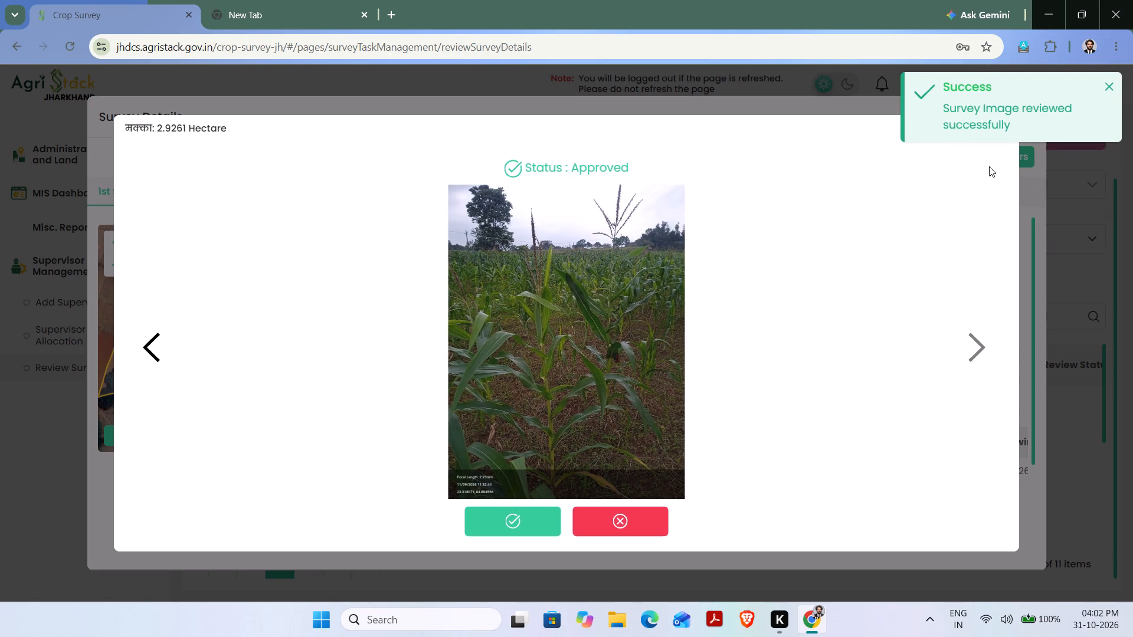
{"action": "left_click", "coordinate": [1003, 132]}
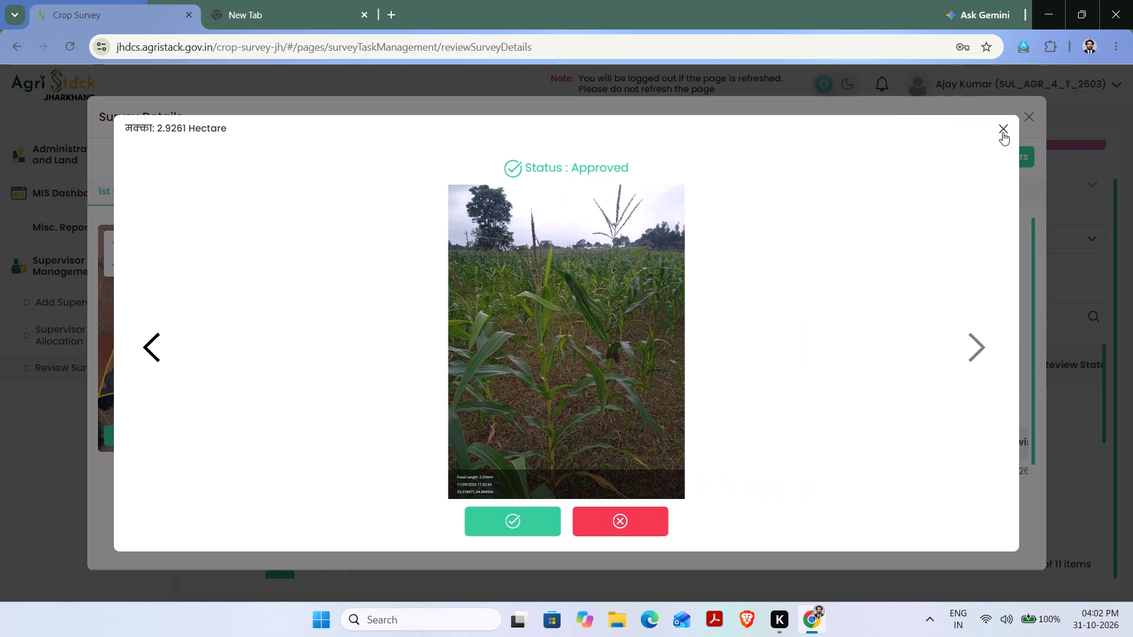
Mark survey 1591 as approved, save the review, and close its survey details.
{"action": "scroll", "coordinate": [499, 429], "scroll_direction": "down", "scroll_amount": 1}
{"action": "left_click", "coordinate": [435, 426]}
{"action": "left_click", "coordinate": [532, 474]}
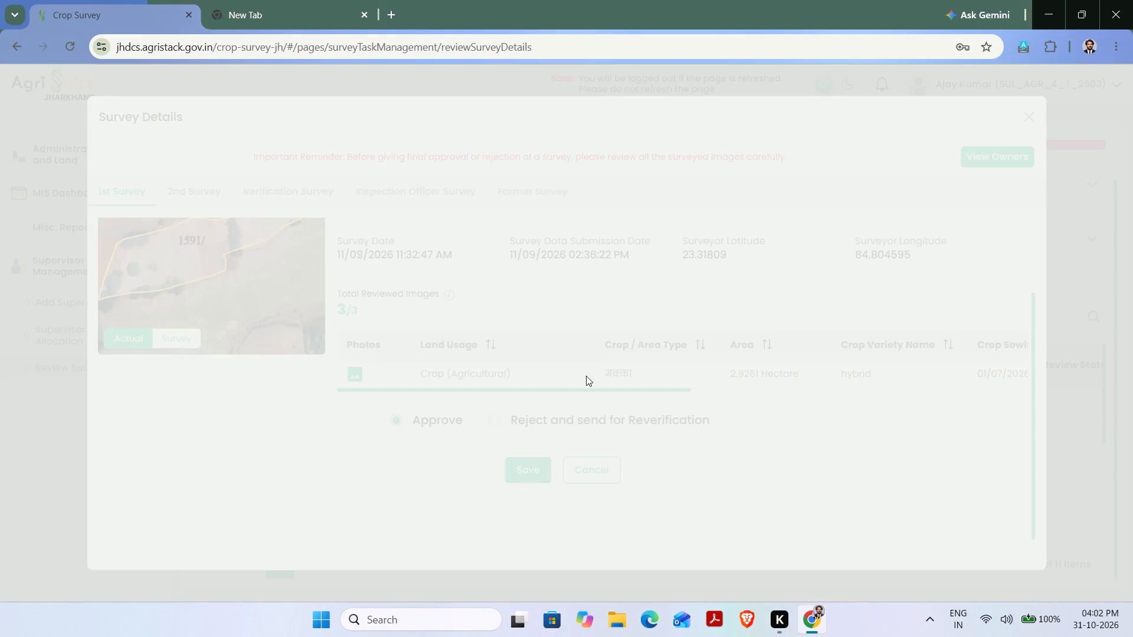
{"action": "left_click", "coordinate": [586, 376]}
{"action": "left_click", "coordinate": [217, 501]}
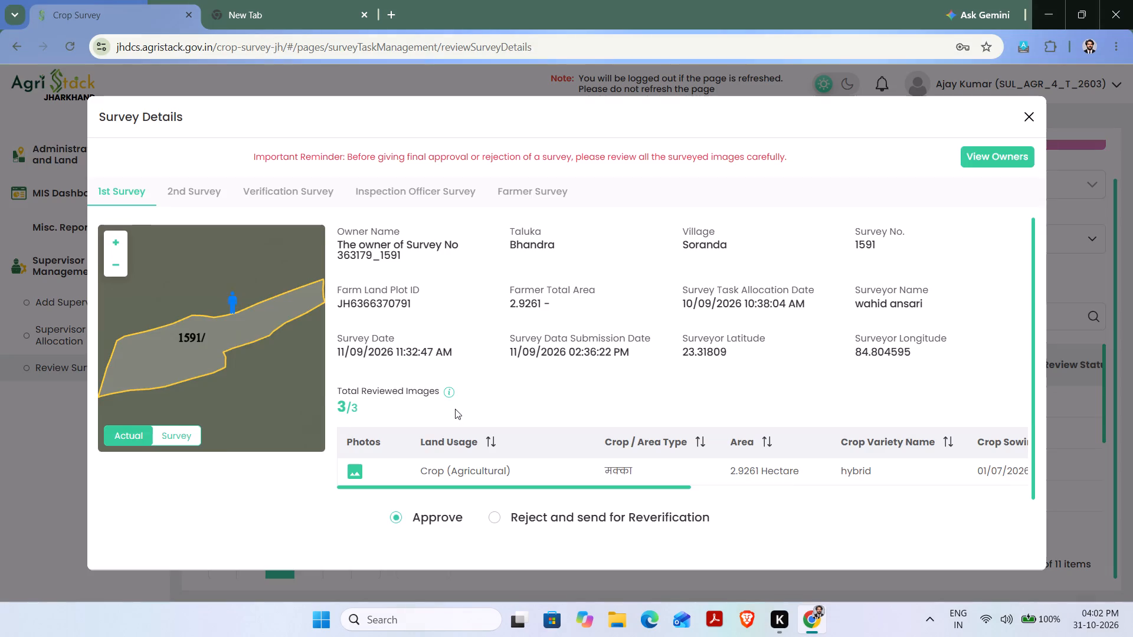
{"action": "left_click", "coordinate": [1032, 116]}
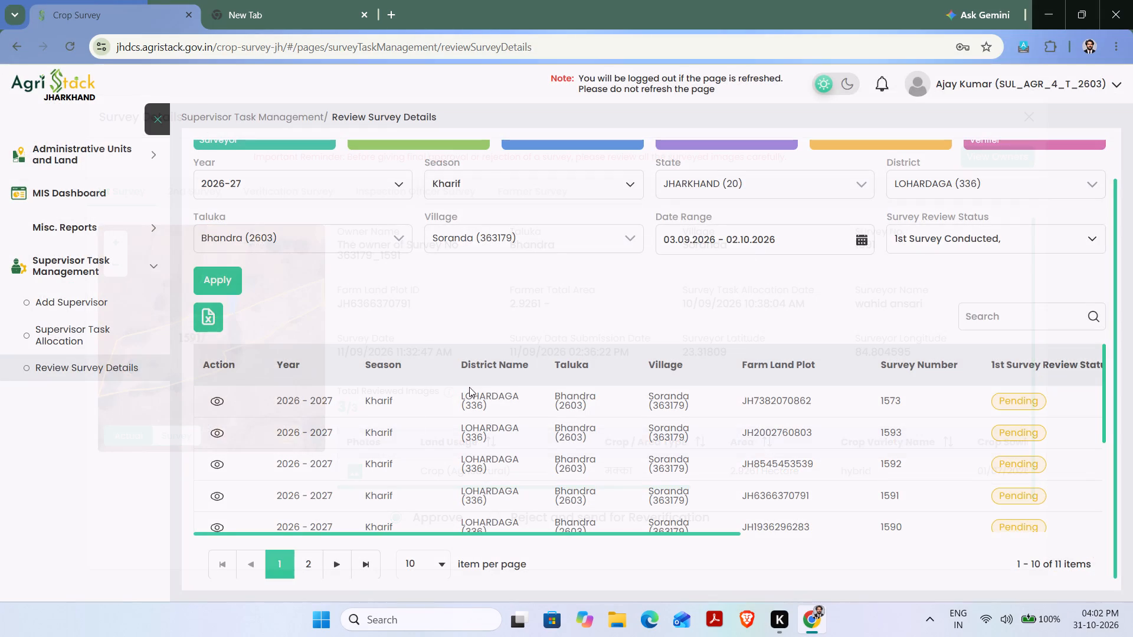
Open survey number 1590, approve all three images of its Waste fallow area, and close the image viewer.
{"action": "left_click", "coordinate": [217, 520]}
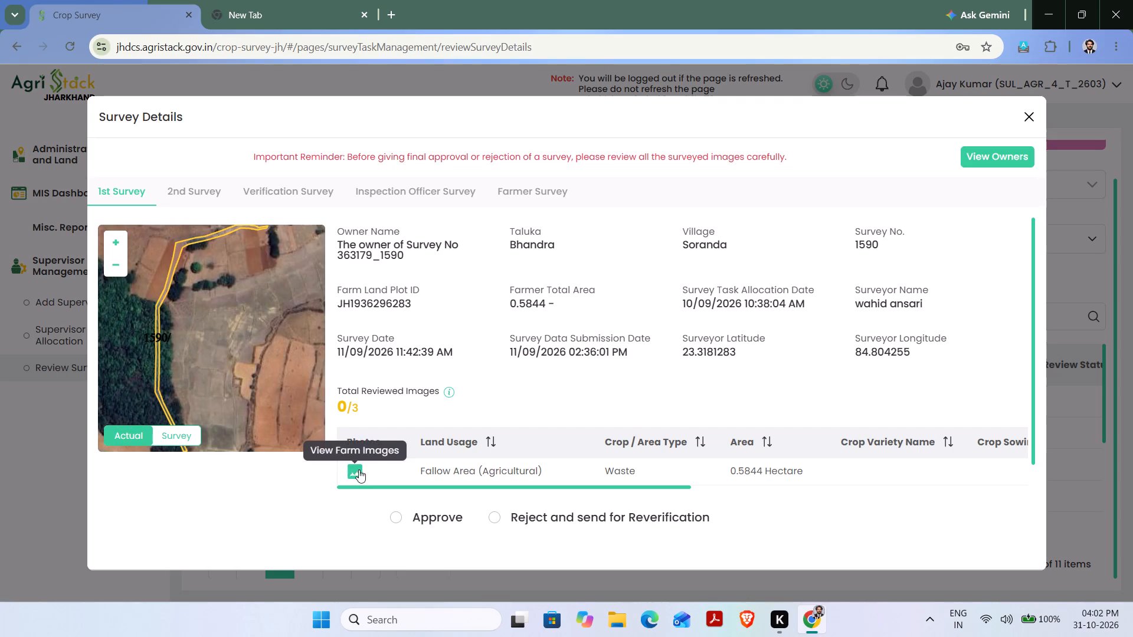
{"action": "left_click", "coordinate": [358, 469]}
{"action": "left_click", "coordinate": [358, 474]}
{"action": "left_click", "coordinate": [487, 529]}
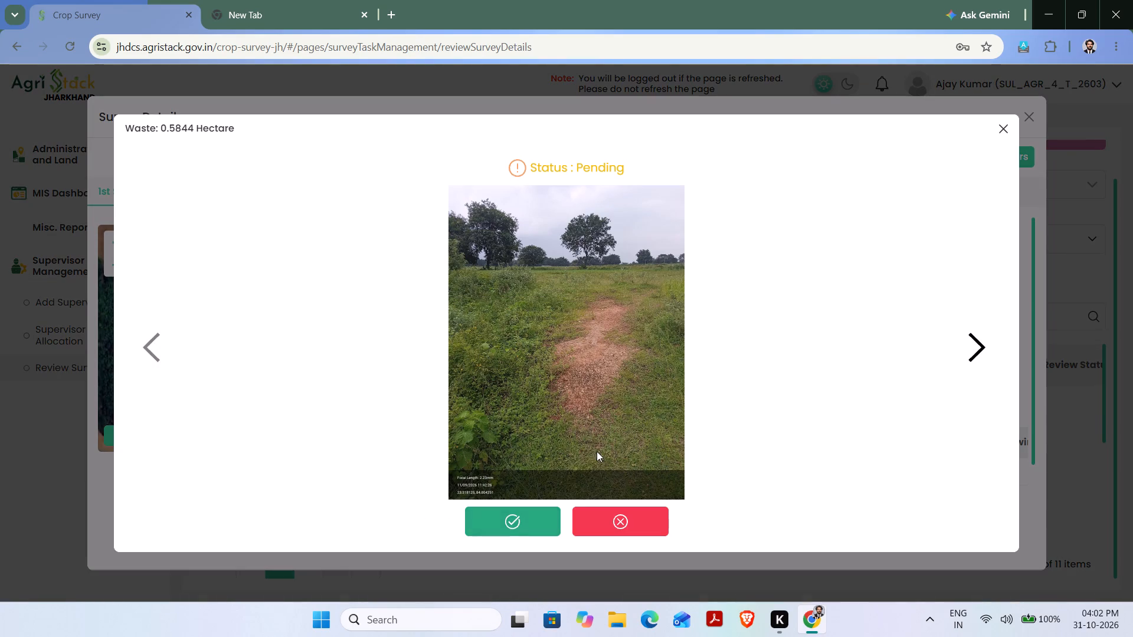
{"action": "left_click_drag", "start_coordinate": [612, 434], "coordinate": [533, 448]}
{"action": "left_click", "coordinate": [508, 515]}
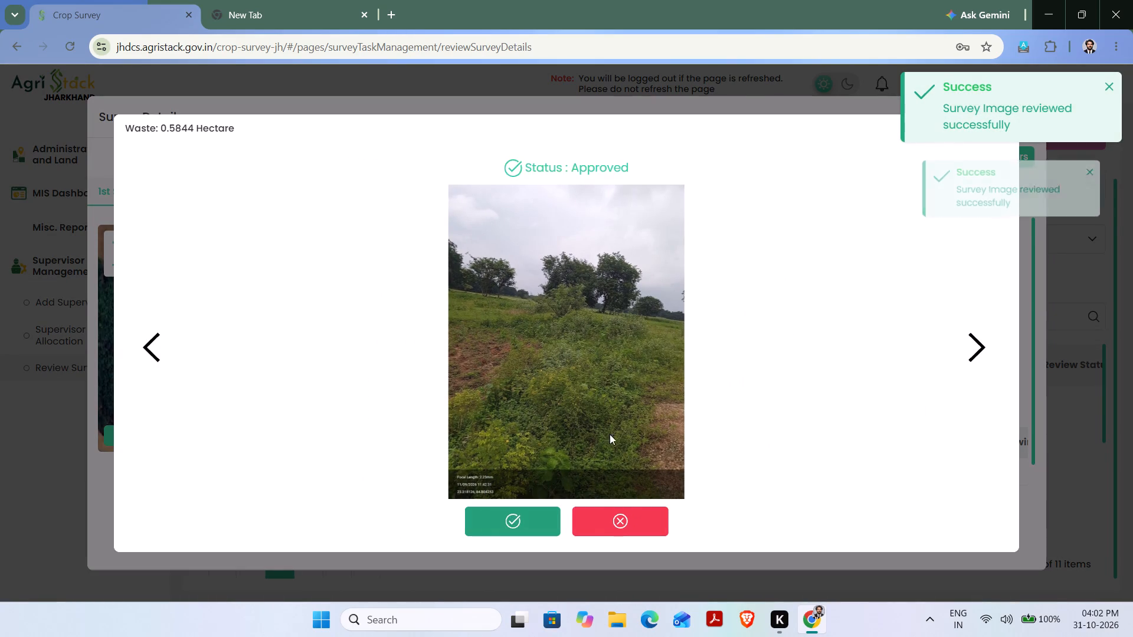
{"action": "left_click_drag", "start_coordinate": [614, 422], "coordinate": [514, 441]}
{"action": "left_click", "coordinate": [513, 518]}
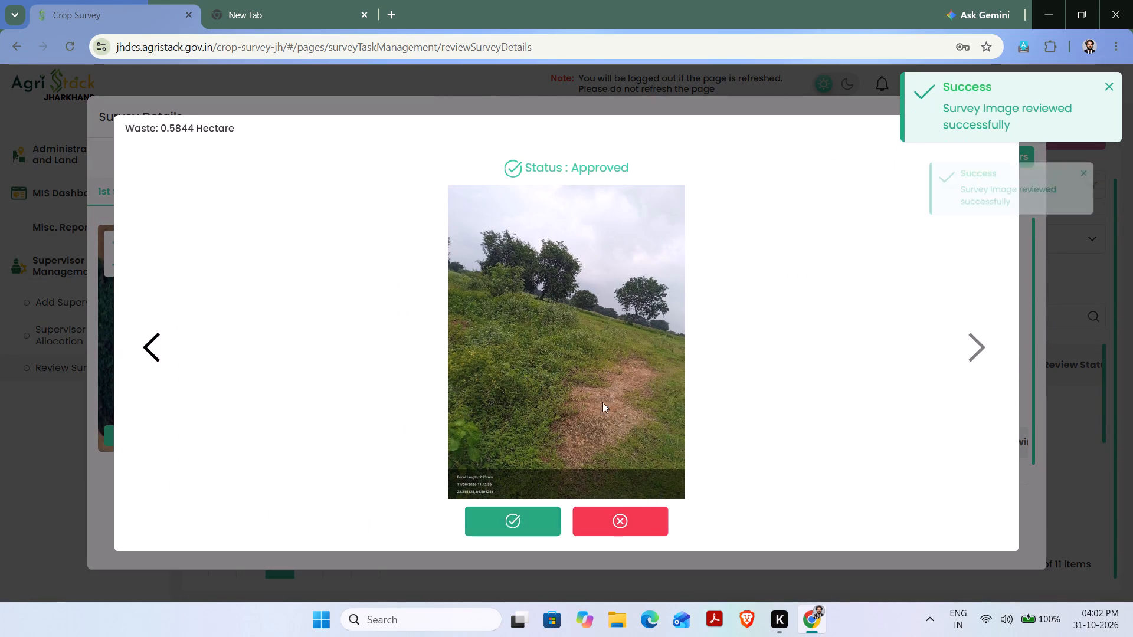
{"action": "left_click_drag", "start_coordinate": [606, 395], "coordinate": [581, 399]}
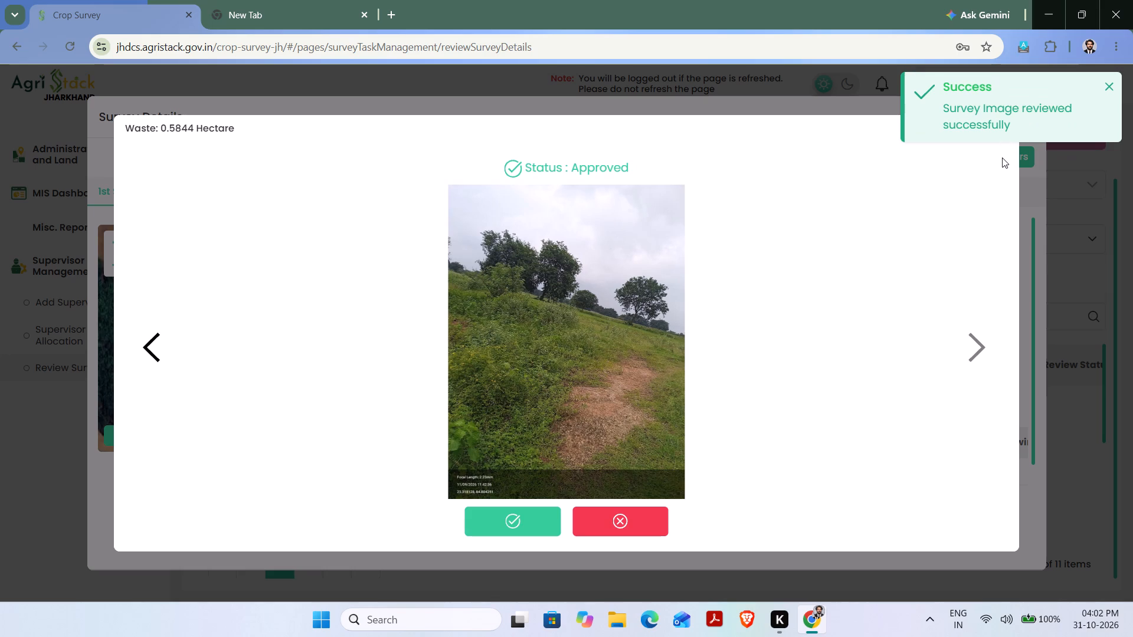
{"action": "left_click", "coordinate": [972, 193]}
{"action": "left_click", "coordinate": [1007, 126]}
Mark survey 1590 as approved, save the review, and close its survey details.
{"action": "scroll", "coordinate": [537, 399], "scroll_direction": "down", "scroll_amount": 1}
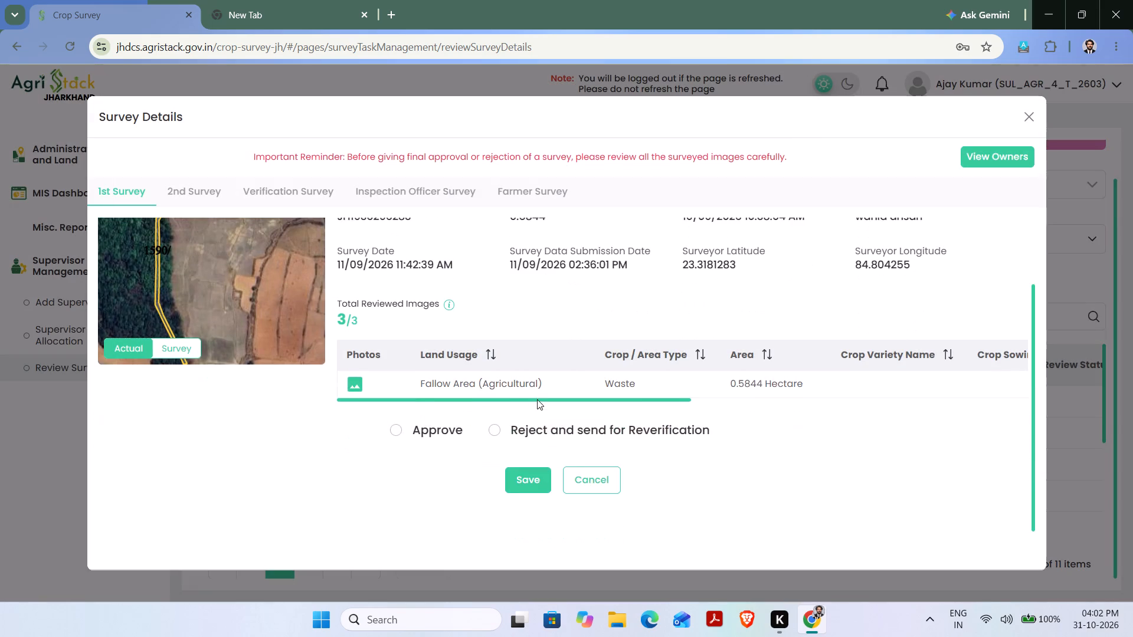
{"action": "left_click", "coordinate": [454, 423]}
{"action": "left_click", "coordinate": [515, 458]}
{"action": "left_click", "coordinate": [575, 370]}
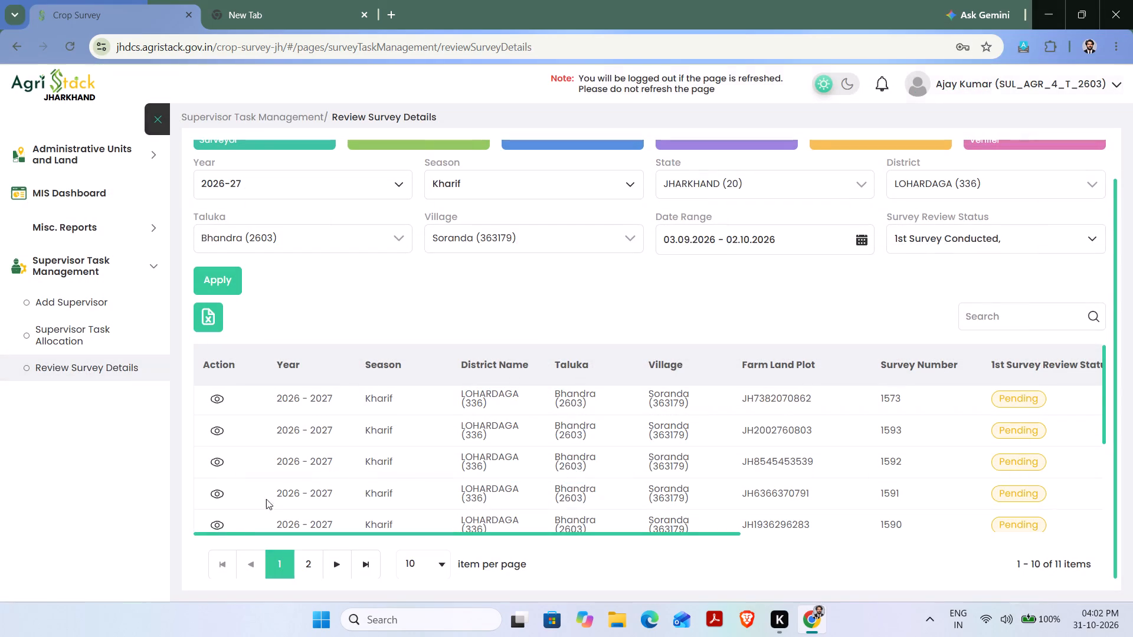
Open survey number 53, approve all three images of its Fallow area, and close the image viewer.
{"action": "scroll", "coordinate": [328, 507], "scroll_direction": "down", "scroll_amount": 3}
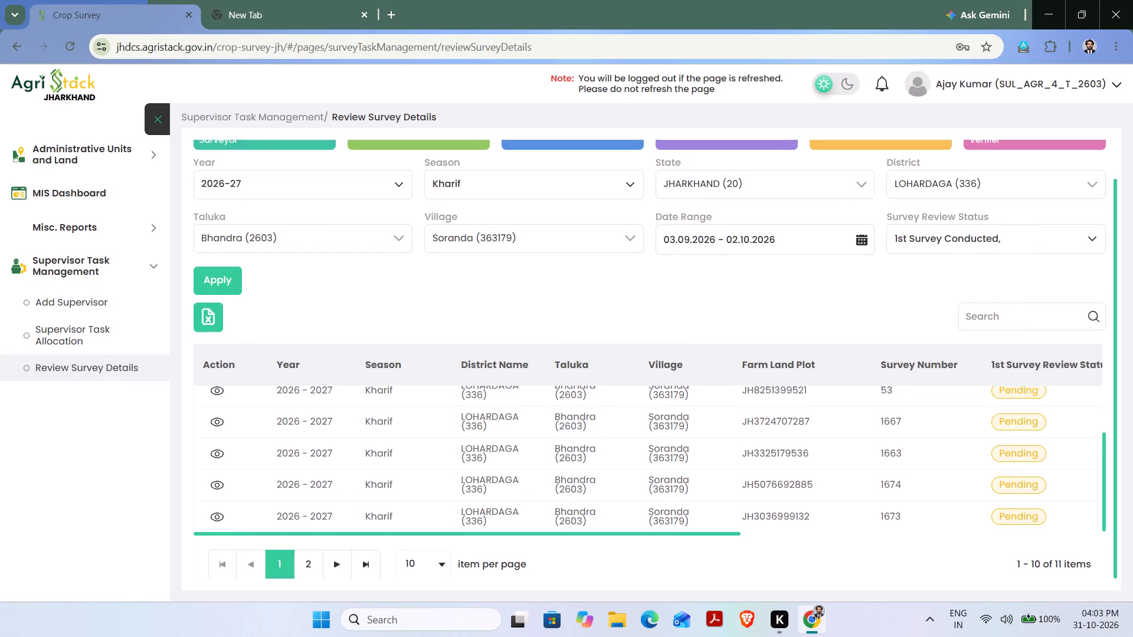
{"action": "left_click", "coordinate": [217, 393]}
{"action": "left_click", "coordinate": [350, 477]}
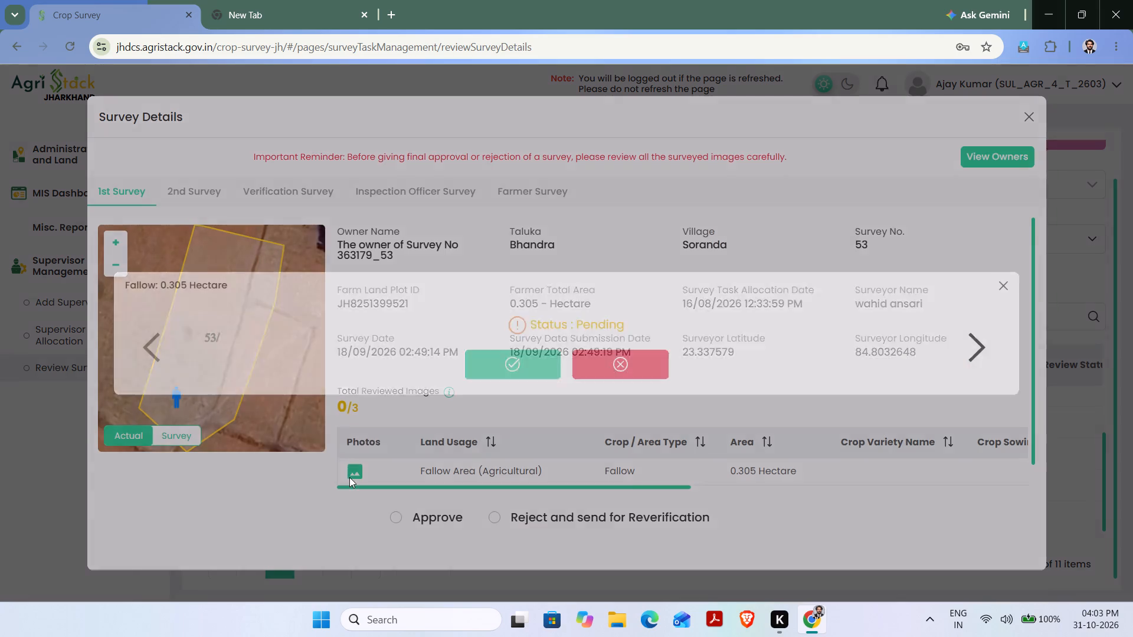
{"action": "left_click", "coordinate": [500, 528]}
{"action": "left_click_drag", "start_coordinate": [596, 454], "coordinate": [502, 459]}
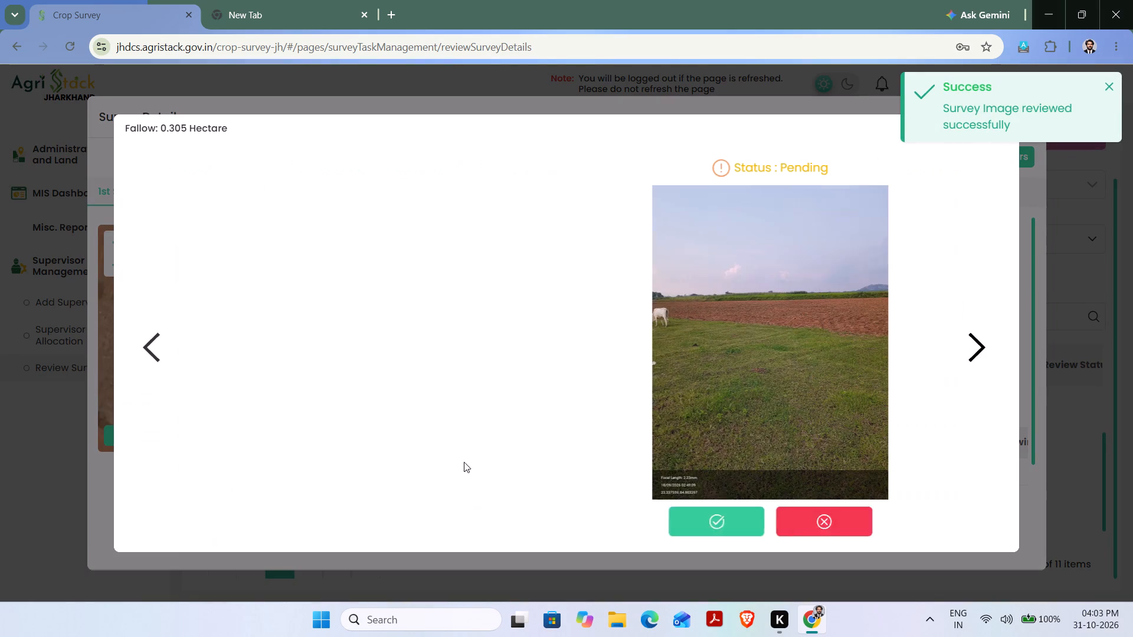
{"action": "left_click", "coordinate": [503, 521]}
{"action": "left_click_drag", "start_coordinate": [605, 433], "coordinate": [573, 436]}
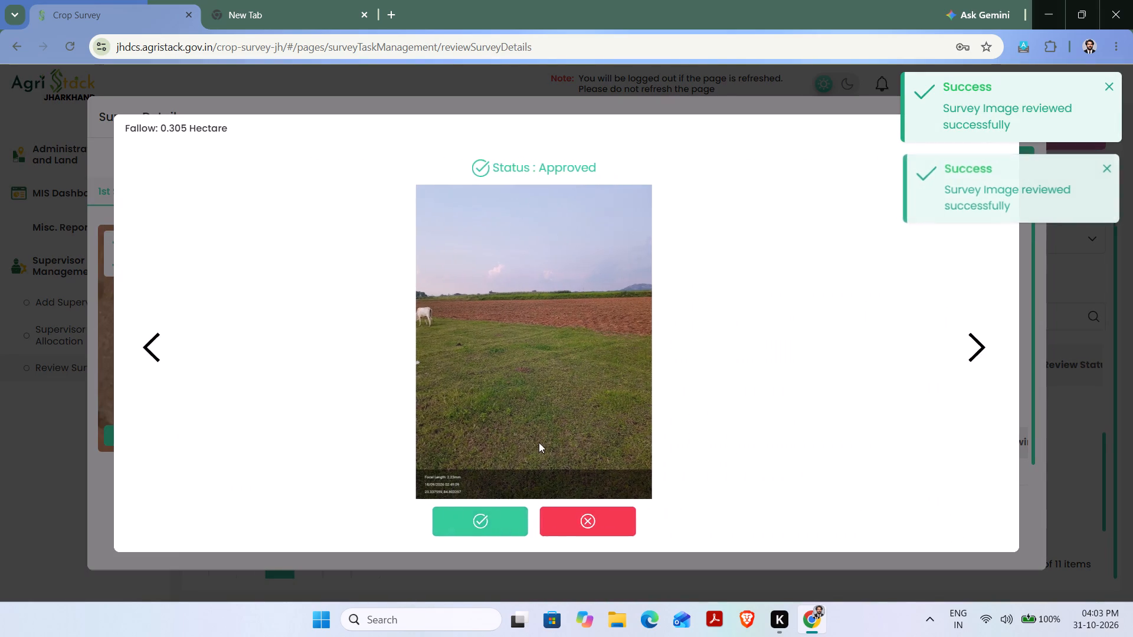
{"action": "left_click", "coordinate": [520, 518]}
{"action": "left_click_drag", "start_coordinate": [614, 398], "coordinate": [584, 398]}
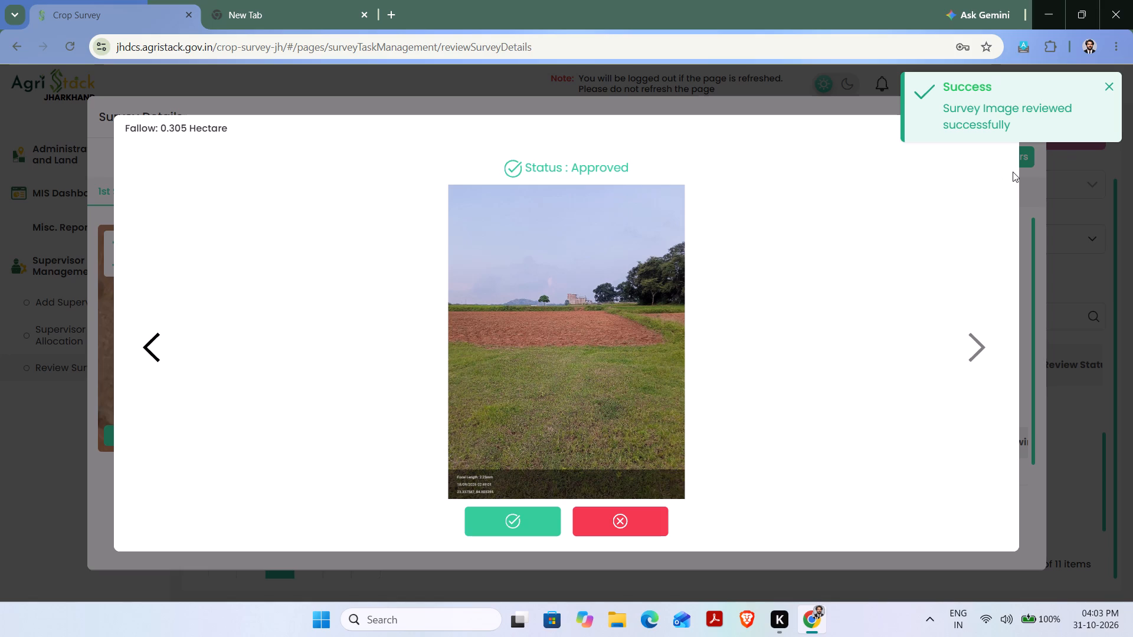
{"action": "left_click", "coordinate": [1002, 129]}
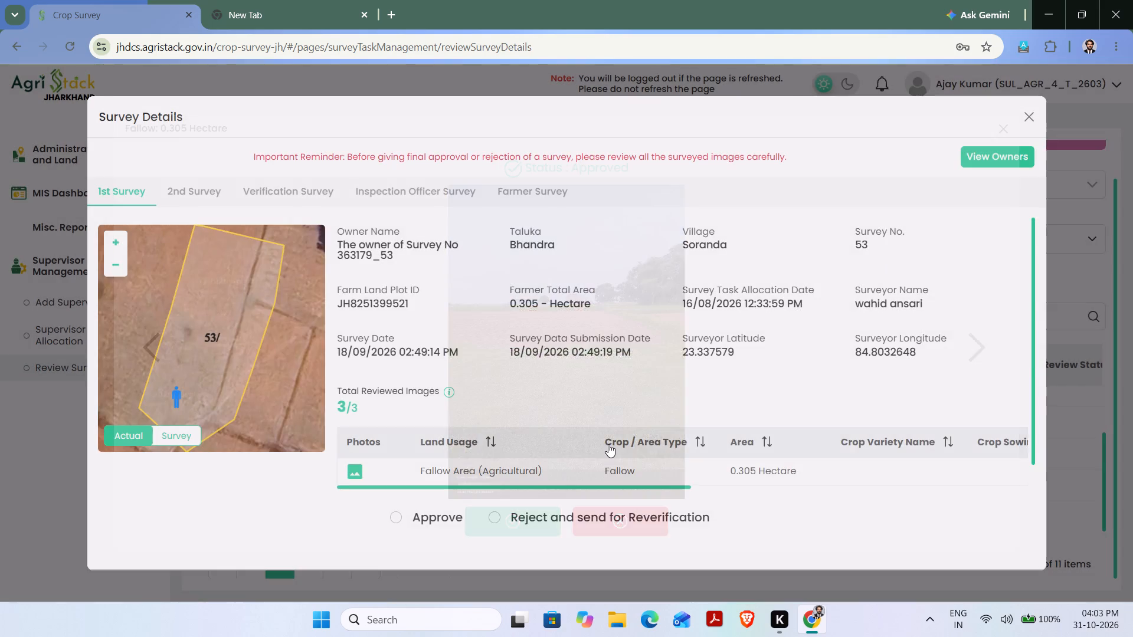
Mark survey 53 as approved, save the review, and close its survey details.
{"action": "scroll", "coordinate": [608, 444], "scroll_direction": "down", "scroll_amount": 1}
{"action": "left_click", "coordinate": [437, 425]}
{"action": "left_click", "coordinate": [535, 479]}
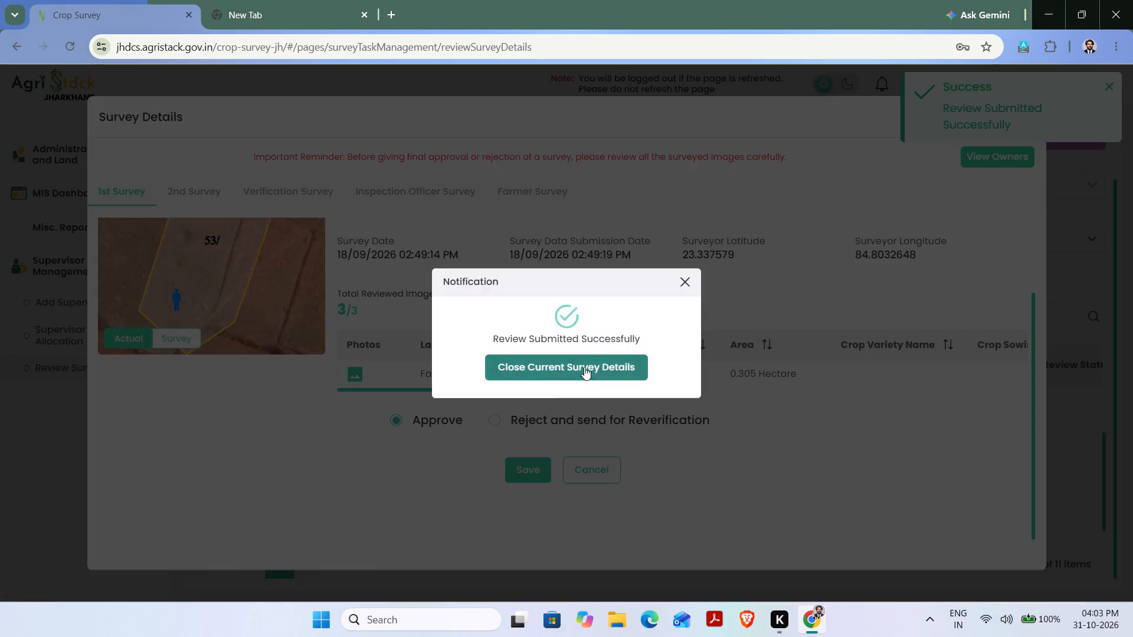
{"action": "left_click", "coordinate": [584, 366]}
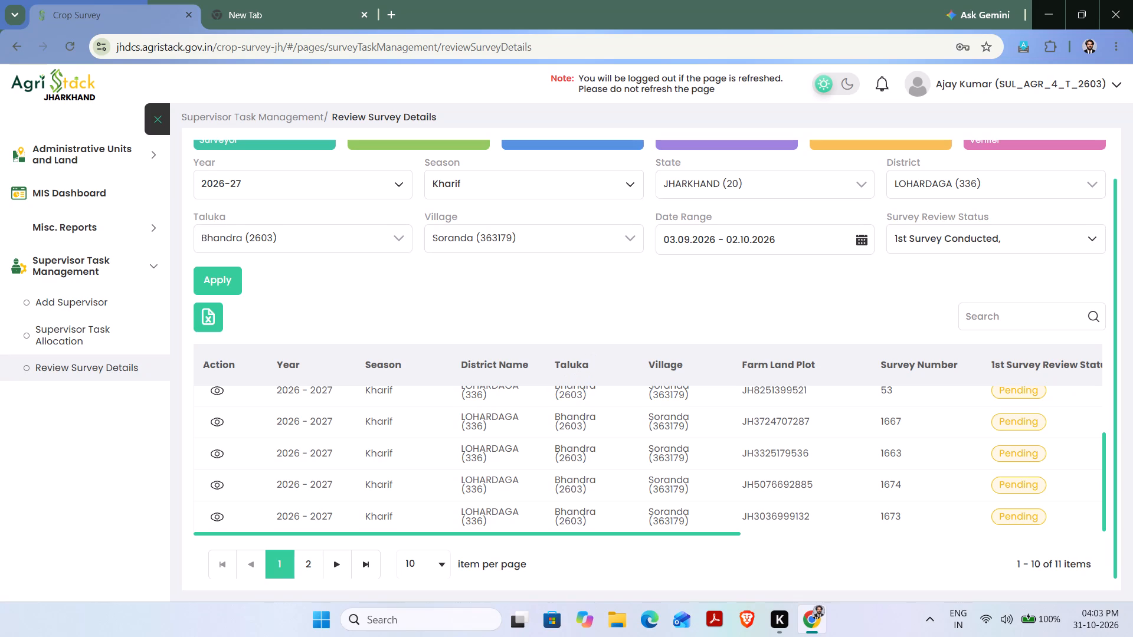
Open survey number 1667, approve all three images of its Fallow area, and close the image viewer.
{"action": "left_click", "coordinate": [220, 426]}
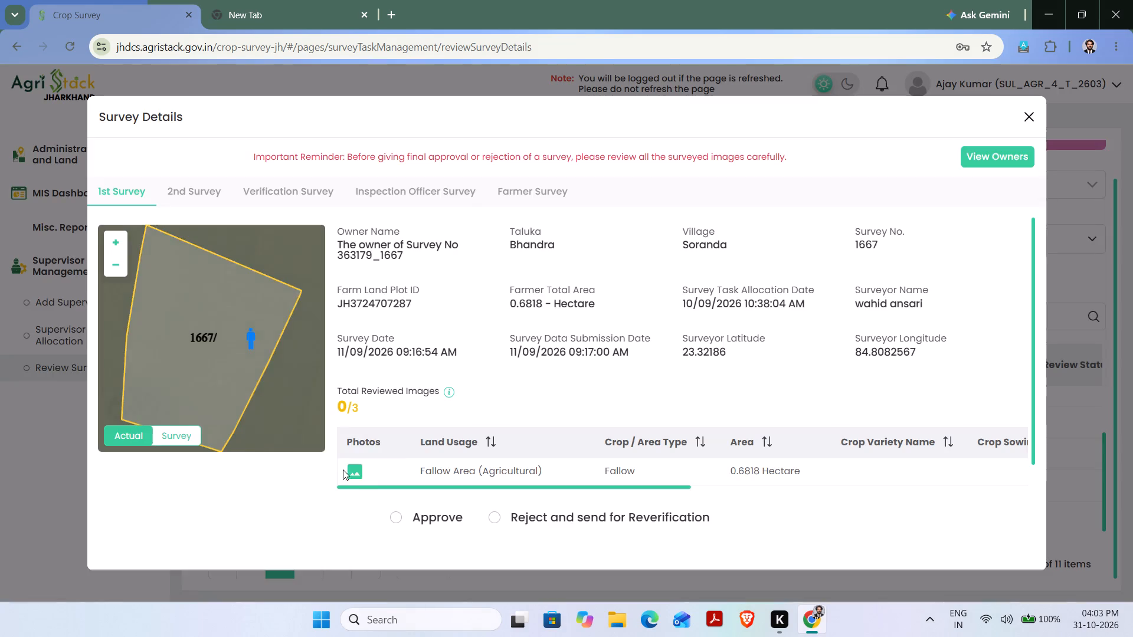
{"action": "left_click", "coordinate": [354, 469]}
{"action": "left_click", "coordinate": [493, 526]}
{"action": "left_click_drag", "start_coordinate": [581, 451], "coordinate": [503, 467]}
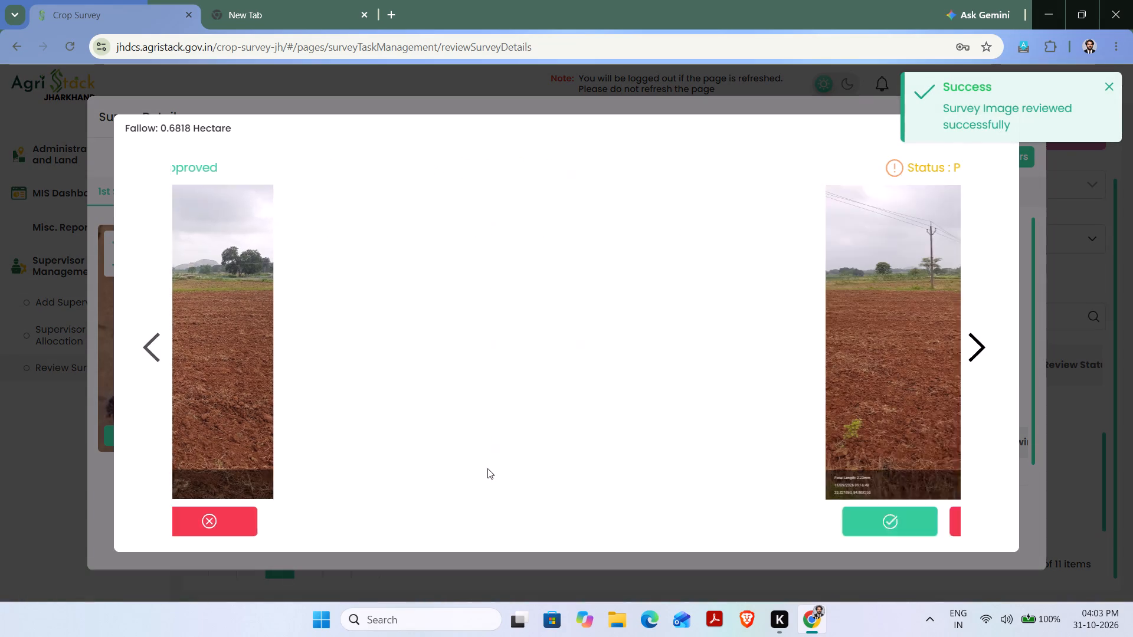
{"action": "left_click", "coordinate": [505, 515]}
{"action": "left_click_drag", "start_coordinate": [608, 420], "coordinate": [545, 433]}
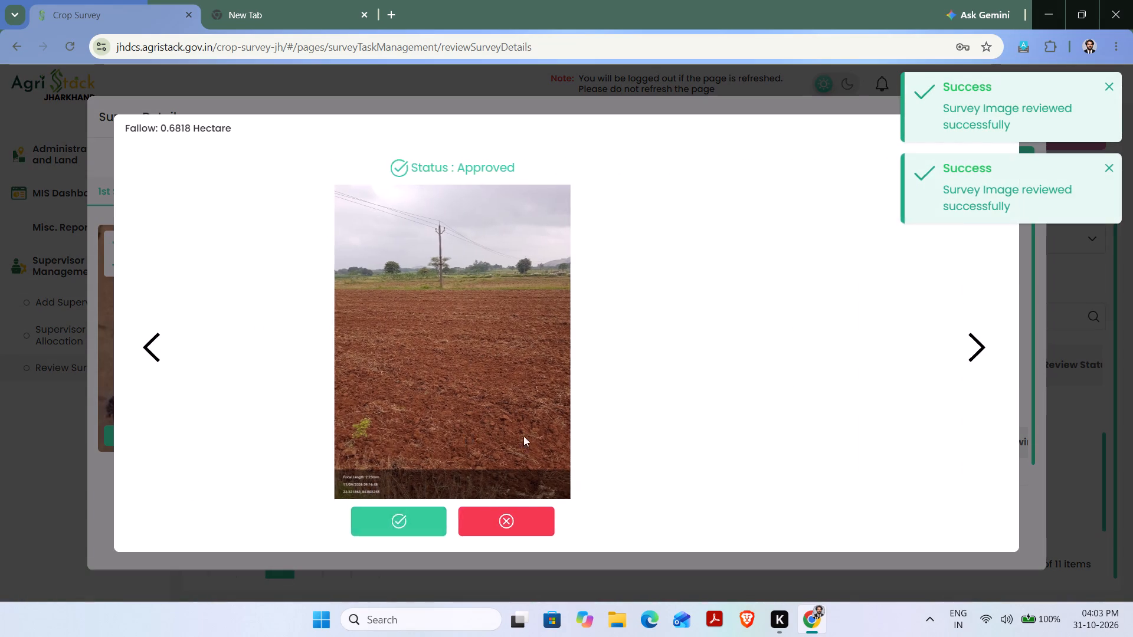
{"action": "left_click", "coordinate": [522, 519]}
{"action": "left_click_drag", "start_coordinate": [658, 369], "coordinate": [626, 376]}
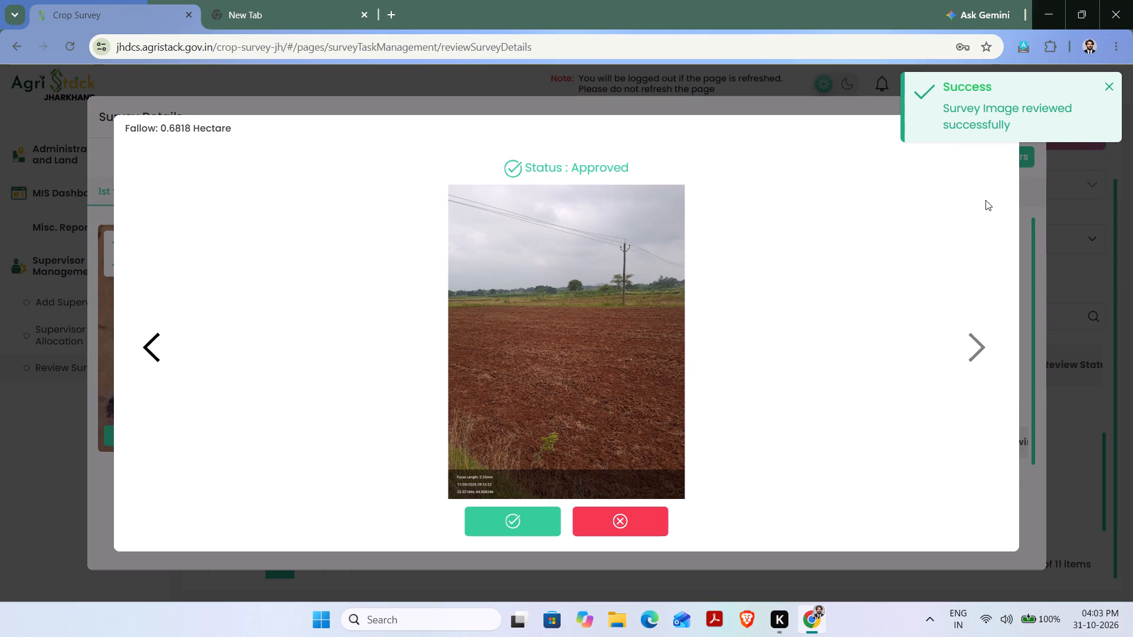
{"action": "left_click", "coordinate": [1003, 134]}
Mark survey 1667 as approved, save the review, and close its survey details.
{"action": "scroll", "coordinate": [578, 399], "scroll_direction": "down", "scroll_amount": 1}
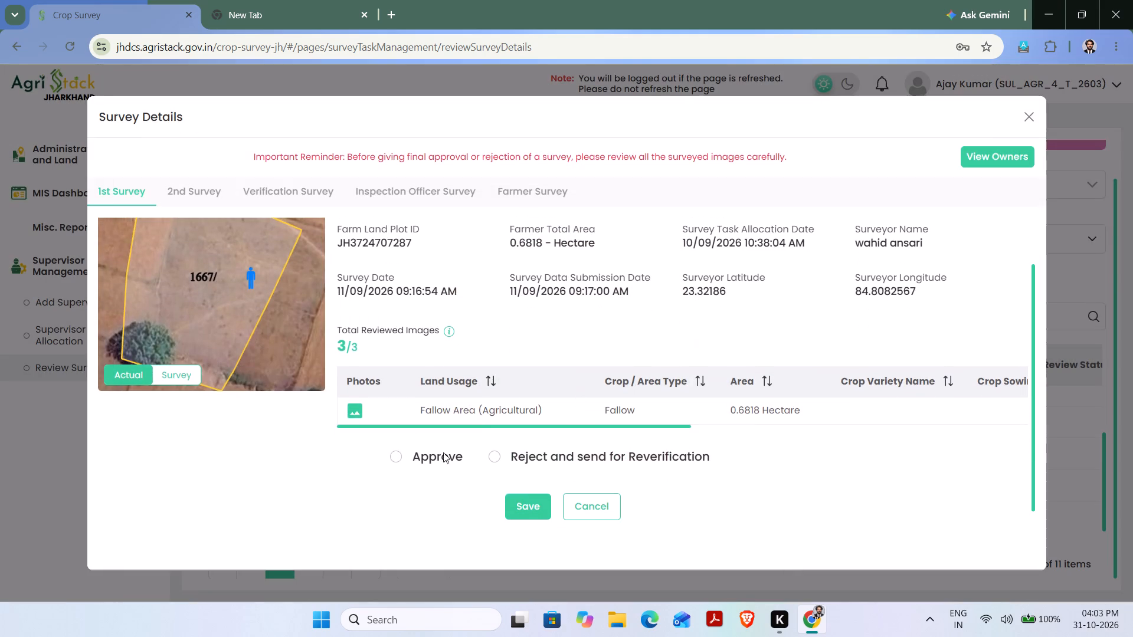
{"action": "left_click", "coordinate": [432, 458]}
{"action": "left_click", "coordinate": [513, 497]}
{"action": "left_click", "coordinate": [570, 367]}
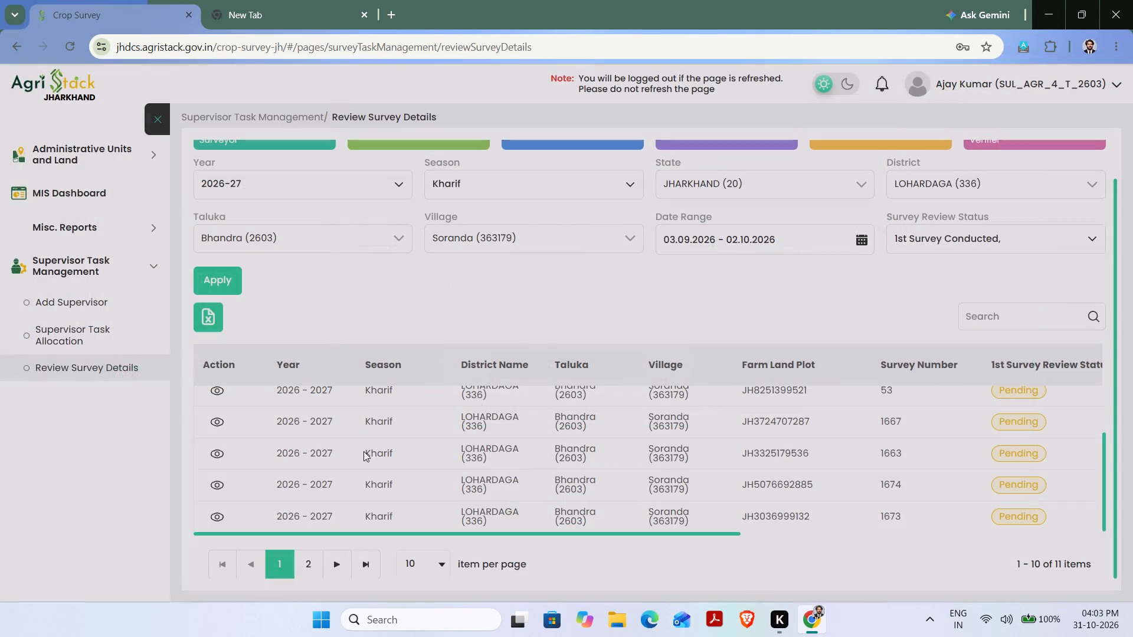
Open survey number 1663 and approve all three images of its Fallow area.
{"action": "left_click", "coordinate": [209, 456]}
{"action": "double_click", "coordinate": [209, 456]}
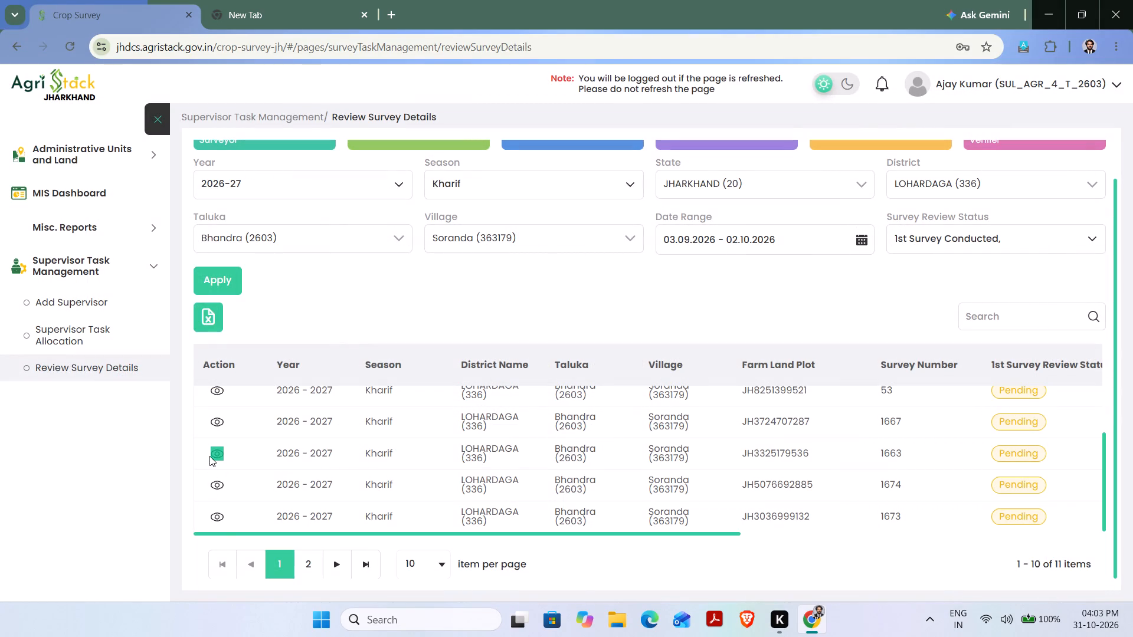
{"action": "left_click", "coordinate": [217, 454]}
{"action": "left_click", "coordinate": [351, 474]}
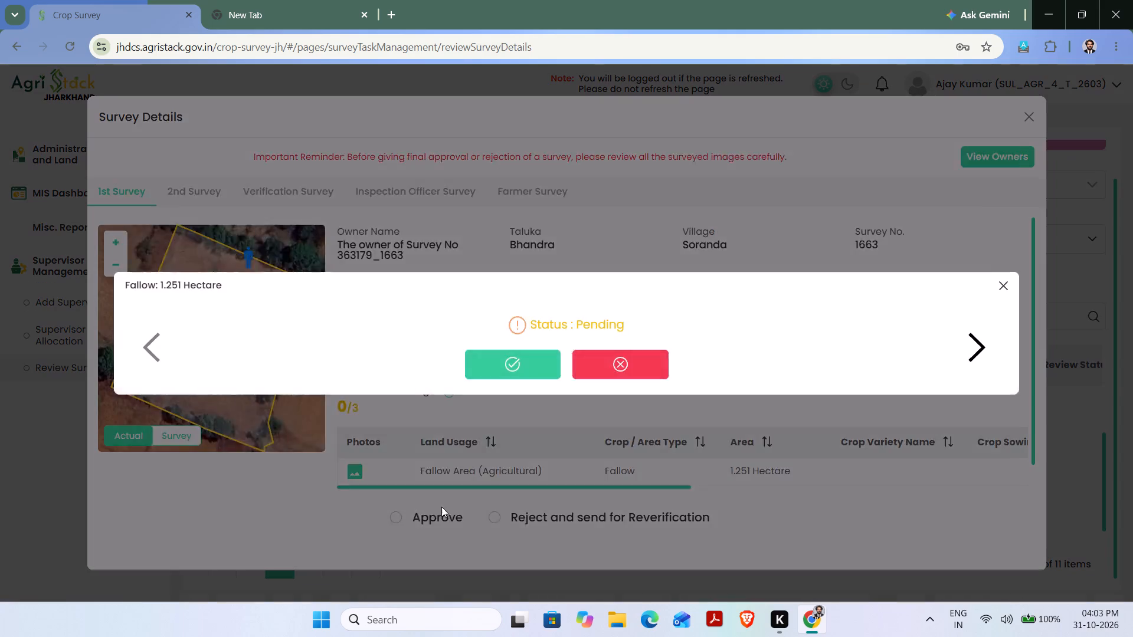
{"action": "left_click", "coordinate": [498, 524]}
{"action": "left_click_drag", "start_coordinate": [602, 435], "coordinate": [509, 449]}
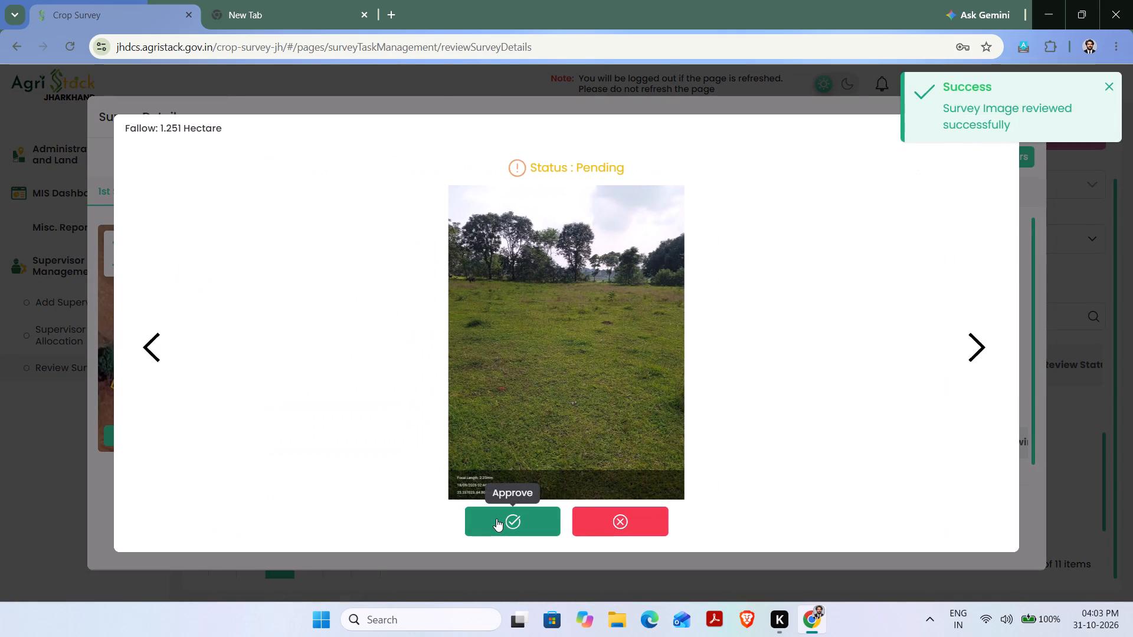
{"action": "left_click", "coordinate": [496, 517]}
{"action": "left_click_drag", "start_coordinate": [595, 431], "coordinate": [555, 439]}
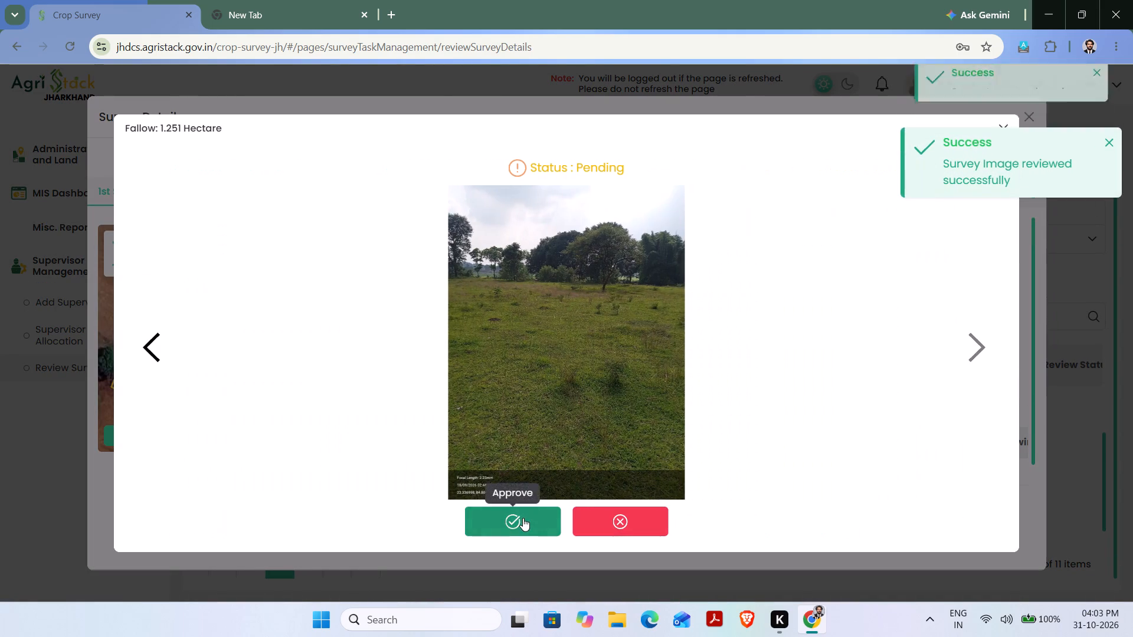
{"action": "left_click", "coordinate": [522, 518]}
{"action": "left_click_drag", "start_coordinate": [612, 428], "coordinate": [590, 431]}
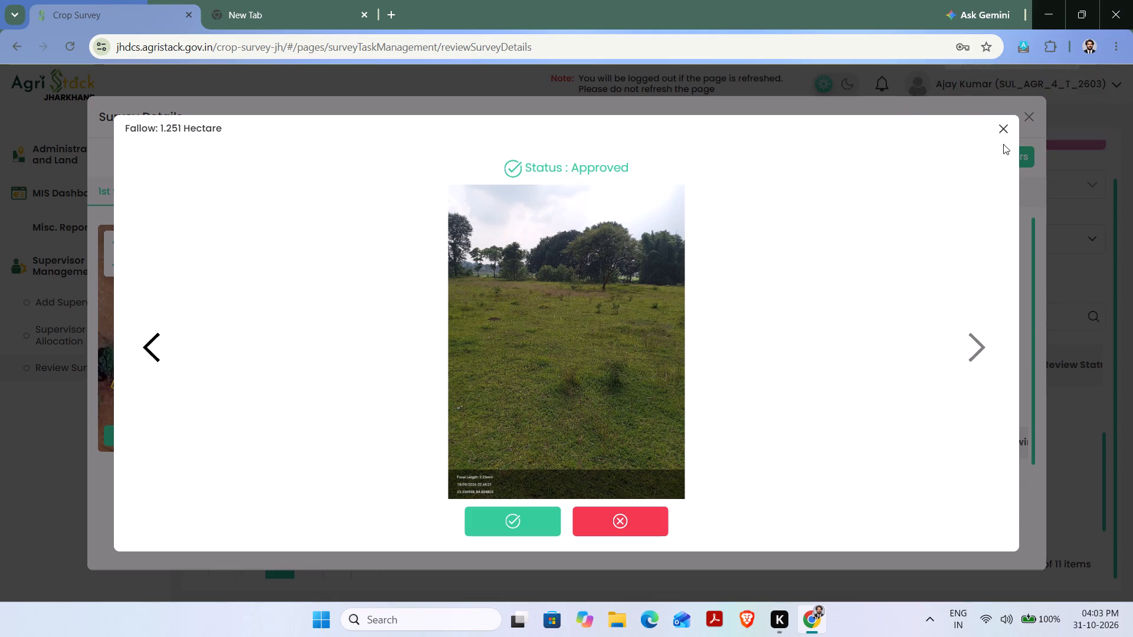
Close the image viewer, mark survey 1663 as approved, save the review, and close its survey details.
{"action": "left_click", "coordinate": [1002, 128]}
{"action": "scroll", "coordinate": [533, 438], "scroll_direction": "down", "scroll_amount": 1}
{"action": "left_click", "coordinate": [427, 447]}
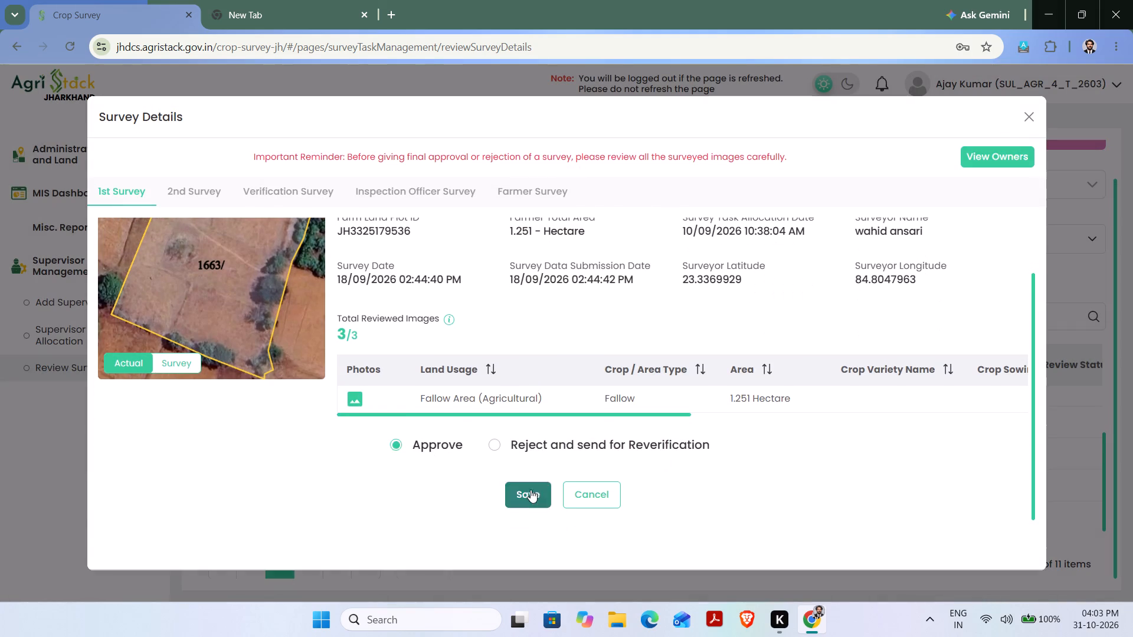
{"action": "left_click", "coordinate": [531, 490]}
{"action": "double_click", "coordinate": [556, 368]}
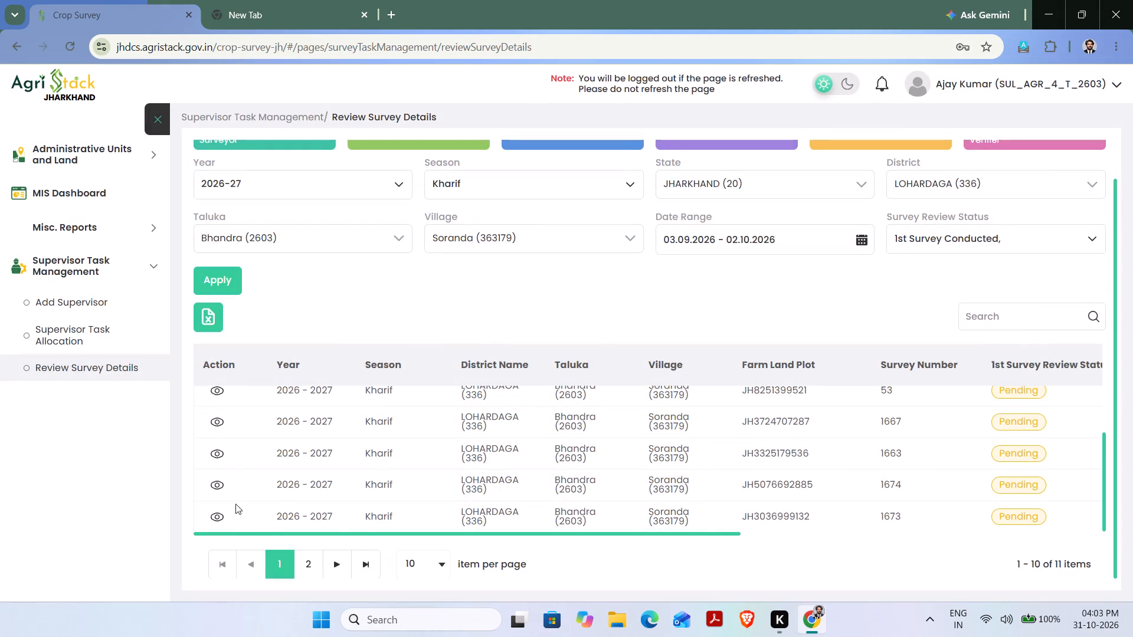
Open survey number 1674, approve all three images of its Fallow area, and close the image viewer.
{"action": "left_click", "coordinate": [212, 478]}
{"action": "left_click", "coordinate": [344, 472]}
{"action": "left_click", "coordinate": [355, 472]}
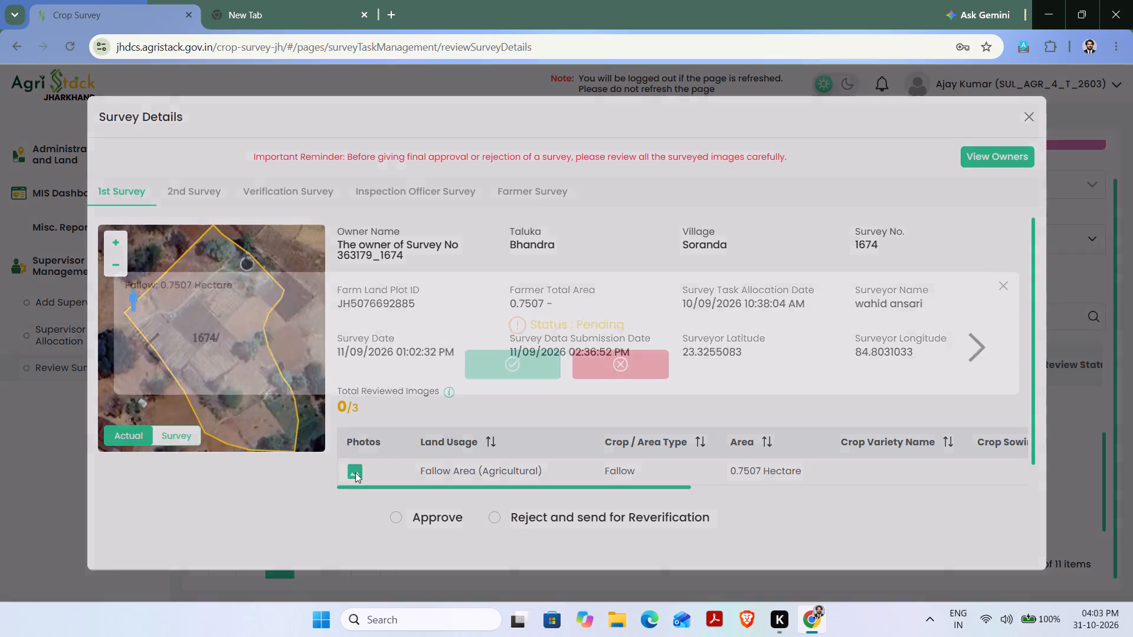
{"action": "left_click", "coordinate": [478, 529]}
{"action": "left_click_drag", "start_coordinate": [540, 428], "coordinate": [459, 440]}
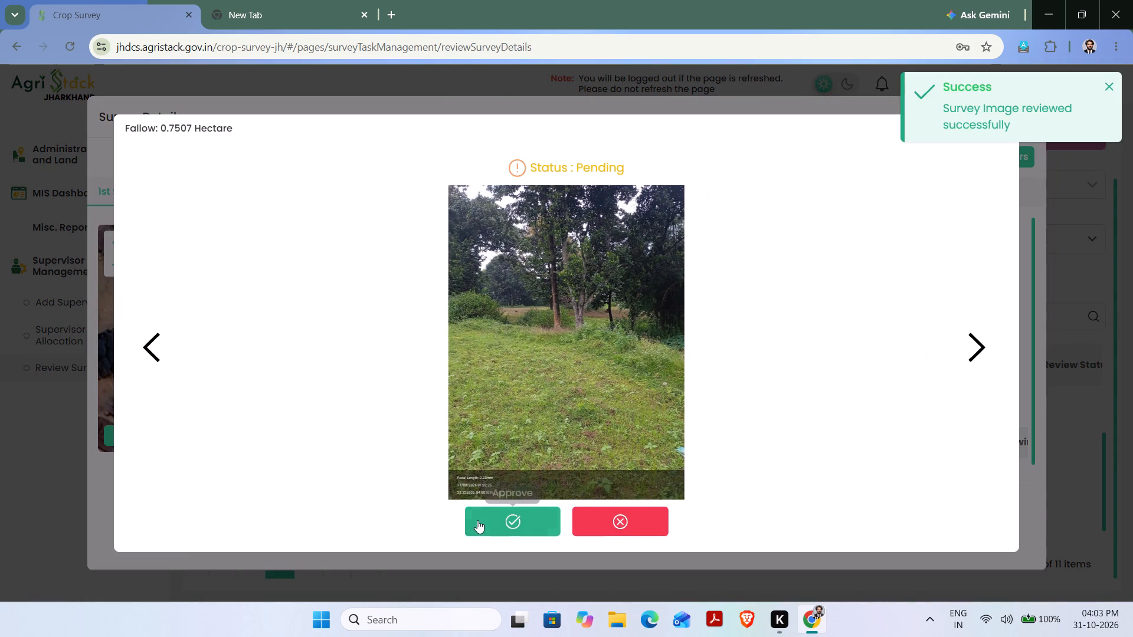
{"action": "left_click", "coordinate": [479, 520]}
{"action": "left_click_drag", "start_coordinate": [598, 436], "coordinate": [515, 442]}
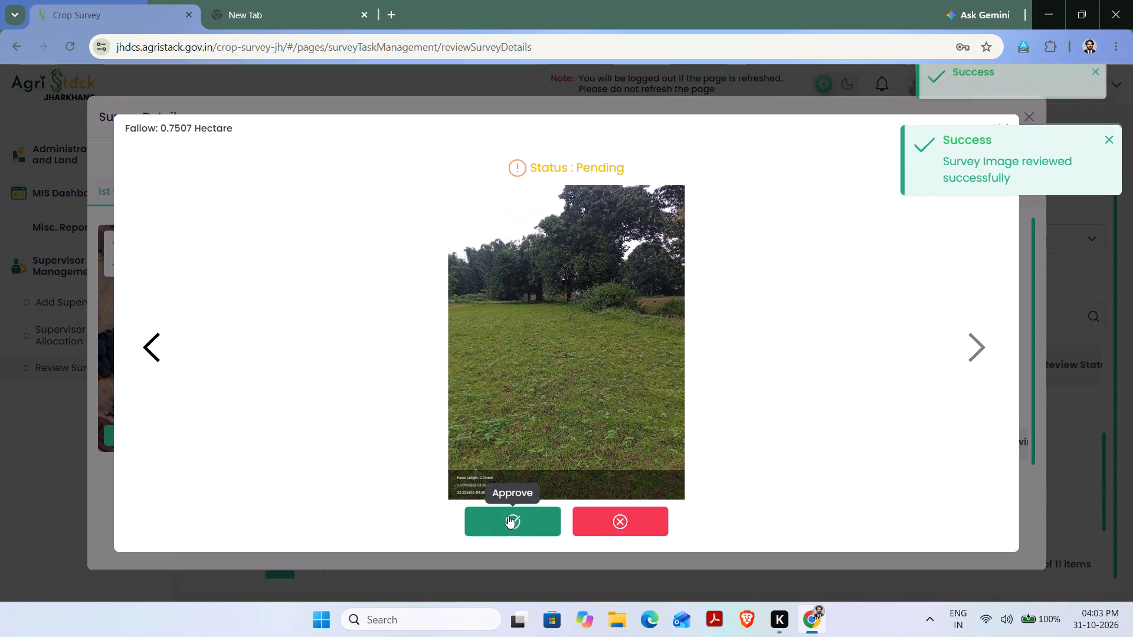
{"action": "left_click", "coordinate": [508, 515]}
{"action": "left_click_drag", "start_coordinate": [605, 406], "coordinate": [582, 405]}
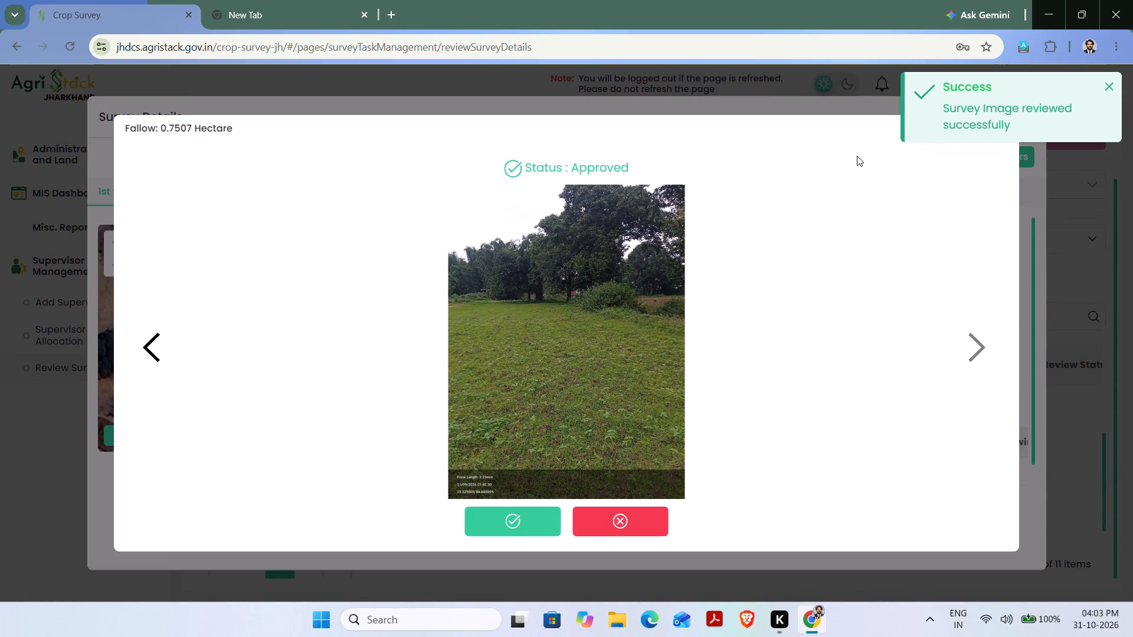
{"action": "double_click", "coordinate": [930, 189]}
{"action": "left_click", "coordinate": [637, 340]}
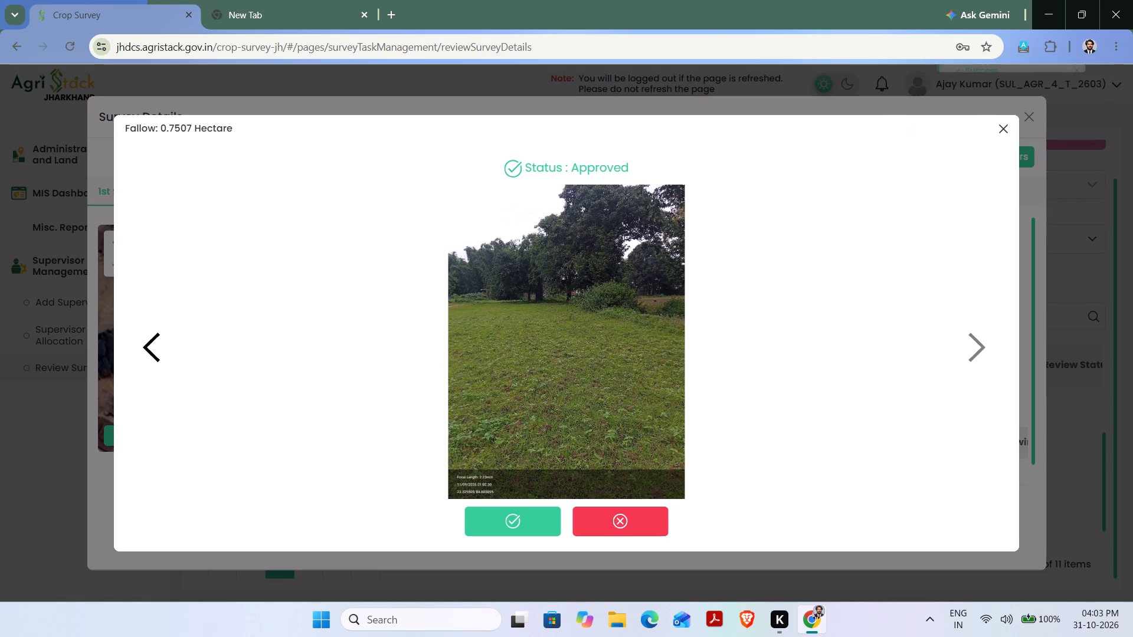
{"action": "left_click", "coordinate": [1006, 125]}
Mark survey 1674 as approved, save the review, and close its survey details.
{"action": "scroll", "coordinate": [535, 412], "scroll_direction": "down", "scroll_amount": 2}
{"action": "left_click", "coordinate": [438, 423]}
{"action": "left_click", "coordinate": [526, 472]}
{"action": "left_click", "coordinate": [566, 361]}
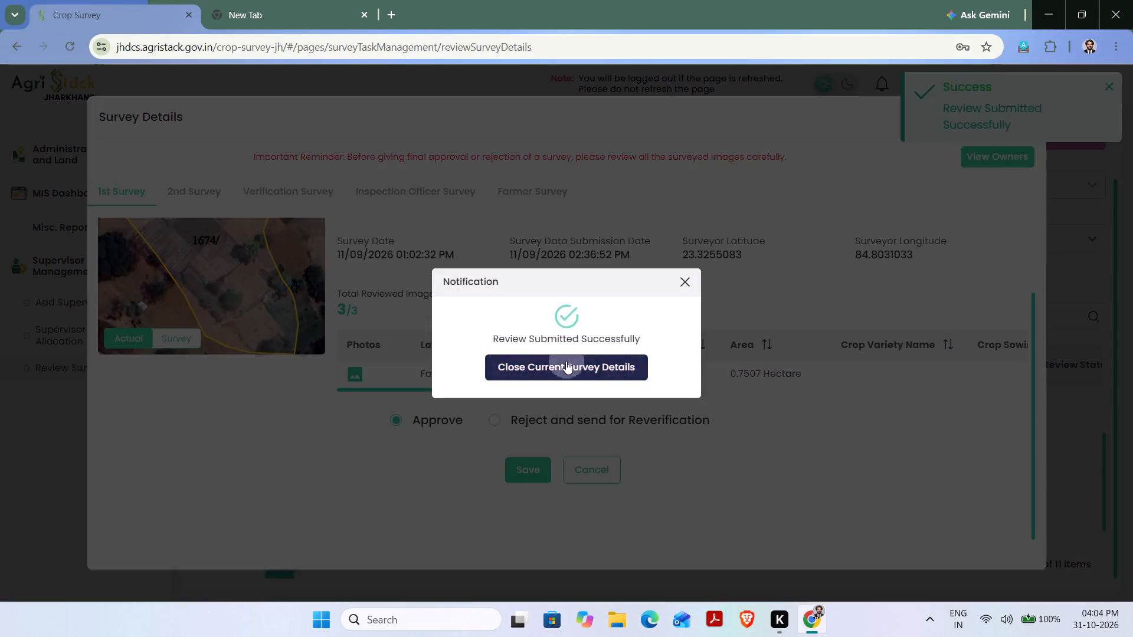
Open survey number 1673, approve all three images of its Fallow area, and close the image viewer.
{"action": "left_click", "coordinate": [215, 521]}
{"action": "left_click", "coordinate": [359, 468]}
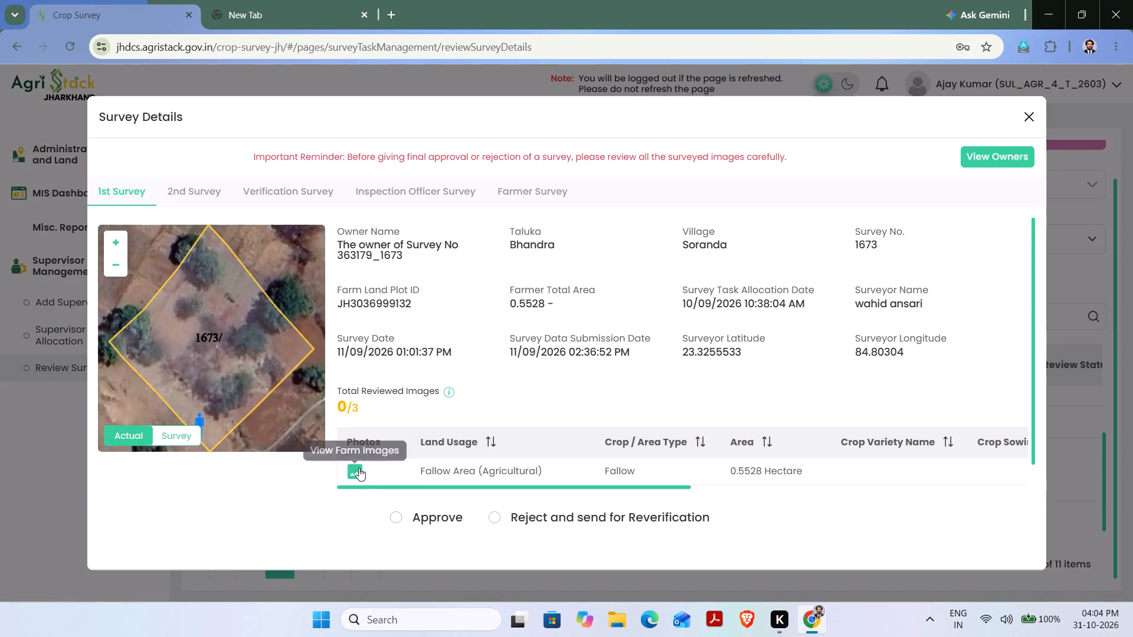
{"action": "left_click", "coordinate": [507, 508]}
{"action": "left_click_drag", "start_coordinate": [611, 451], "coordinate": [532, 461]}
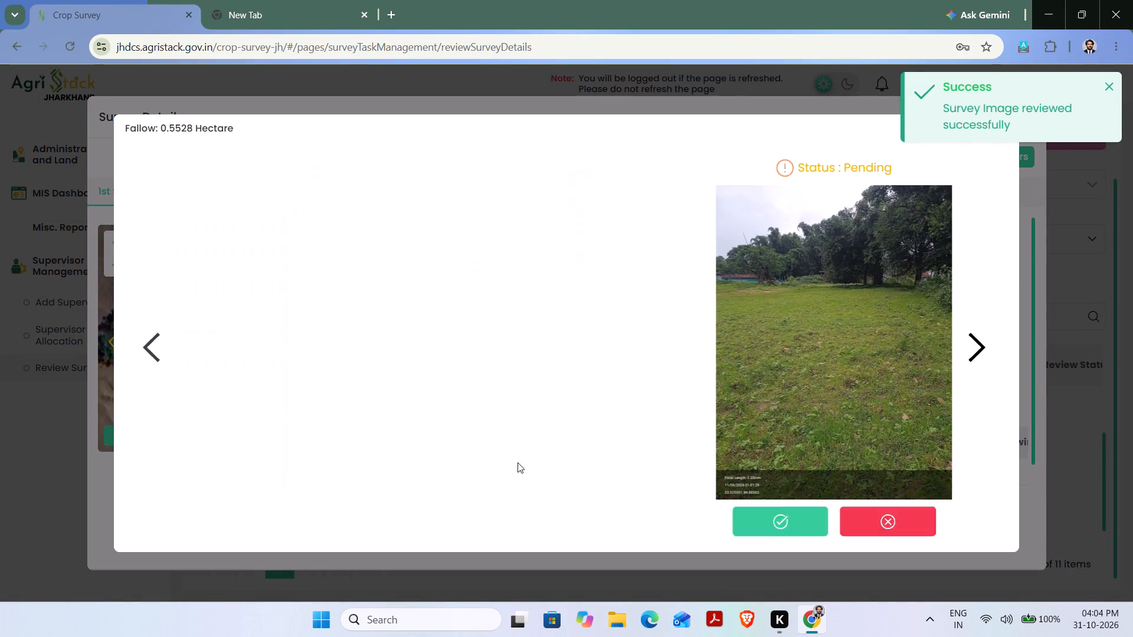
{"action": "left_click", "coordinate": [525, 517]}
{"action": "left_click_drag", "start_coordinate": [634, 408], "coordinate": [580, 416]}
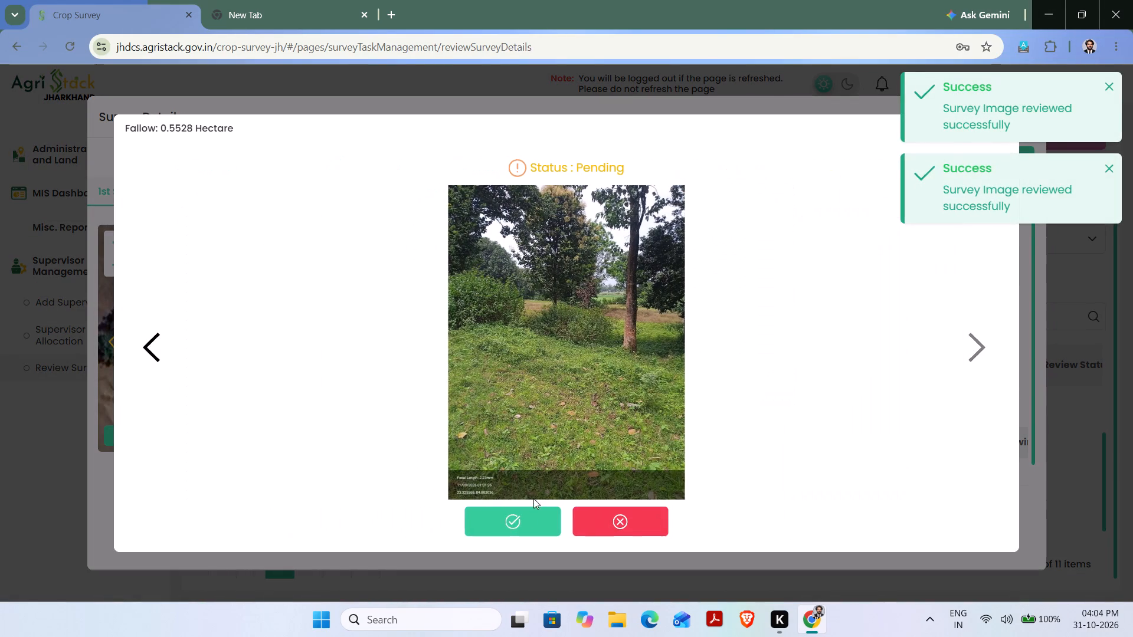
{"action": "left_click", "coordinate": [529, 512]}
{"action": "left_click_drag", "start_coordinate": [659, 352], "coordinate": [613, 365]}
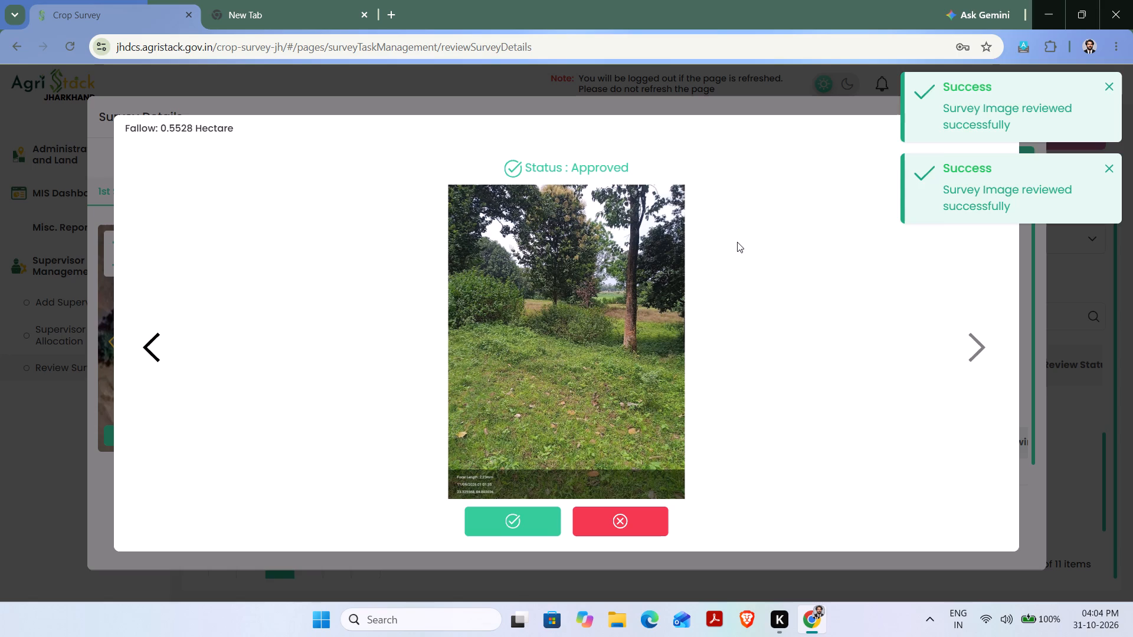
{"action": "double_click", "coordinate": [737, 242]}
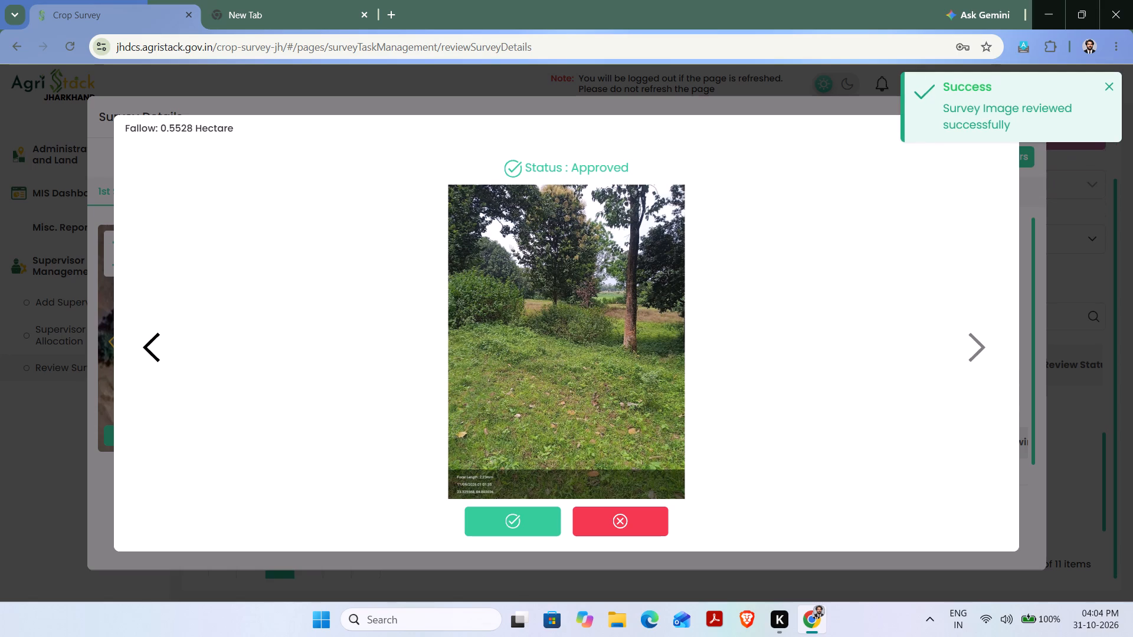
{"action": "left_click", "coordinate": [1000, 130]}
Mark survey 1673 as approved, save the review, and close its survey details.
{"action": "scroll", "coordinate": [493, 457], "scroll_direction": "down", "scroll_amount": 1}
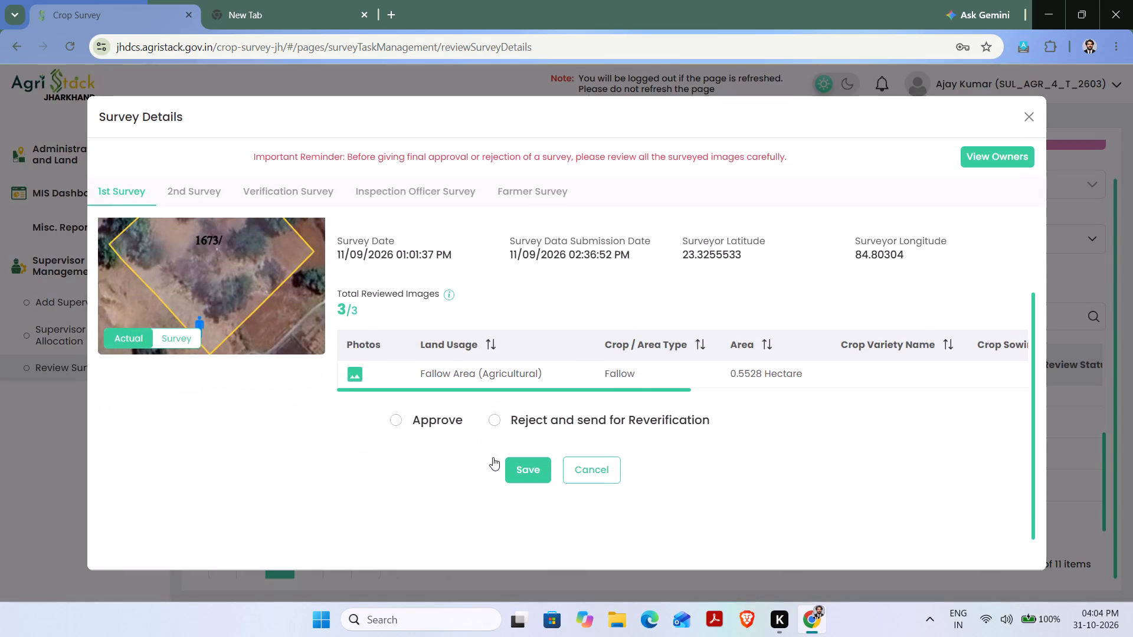
{"action": "left_click", "coordinate": [437, 422]}
{"action": "left_click", "coordinate": [532, 471]}
{"action": "left_click", "coordinate": [566, 359]}
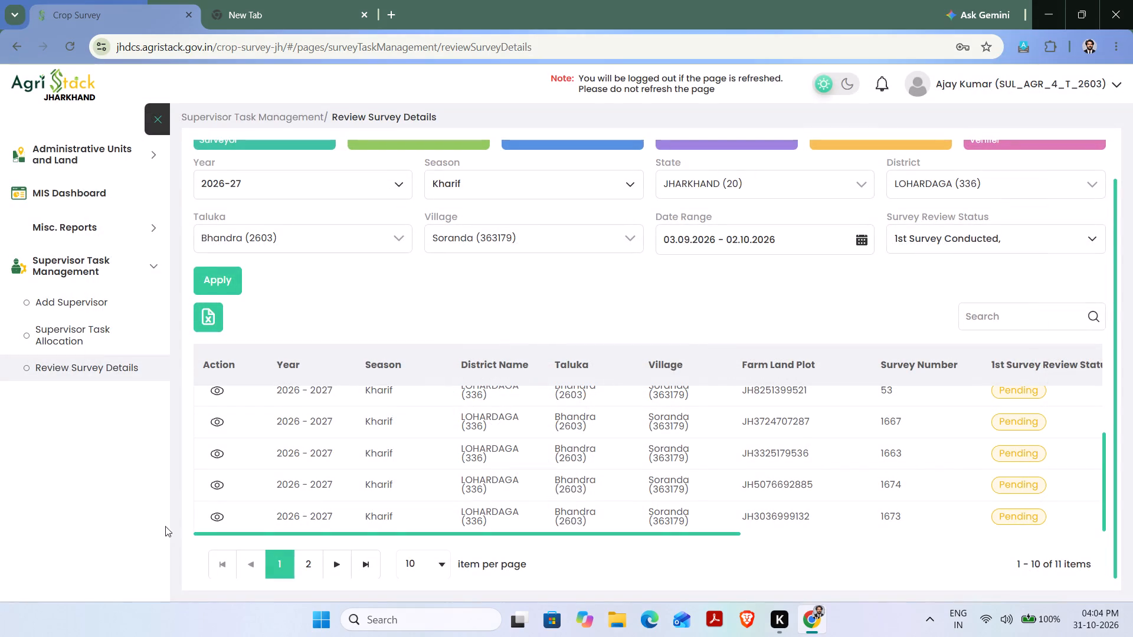
Reopen survey number 1674 to check its review, and close its survey details.
{"action": "left_click", "coordinate": [211, 480]}
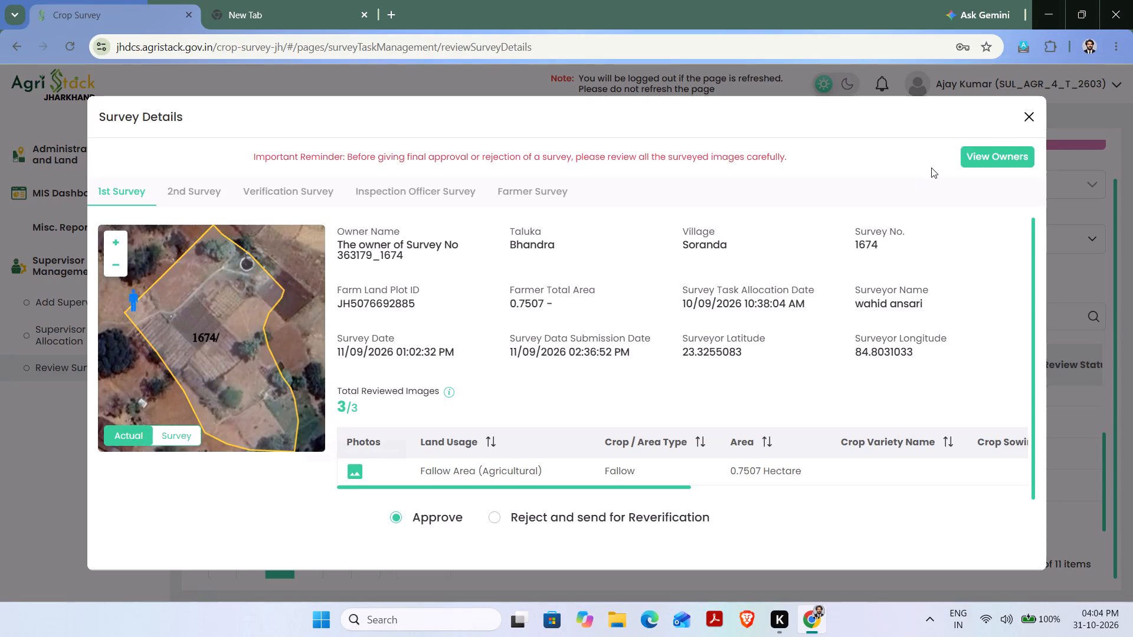
{"action": "left_click", "coordinate": [1020, 111]}
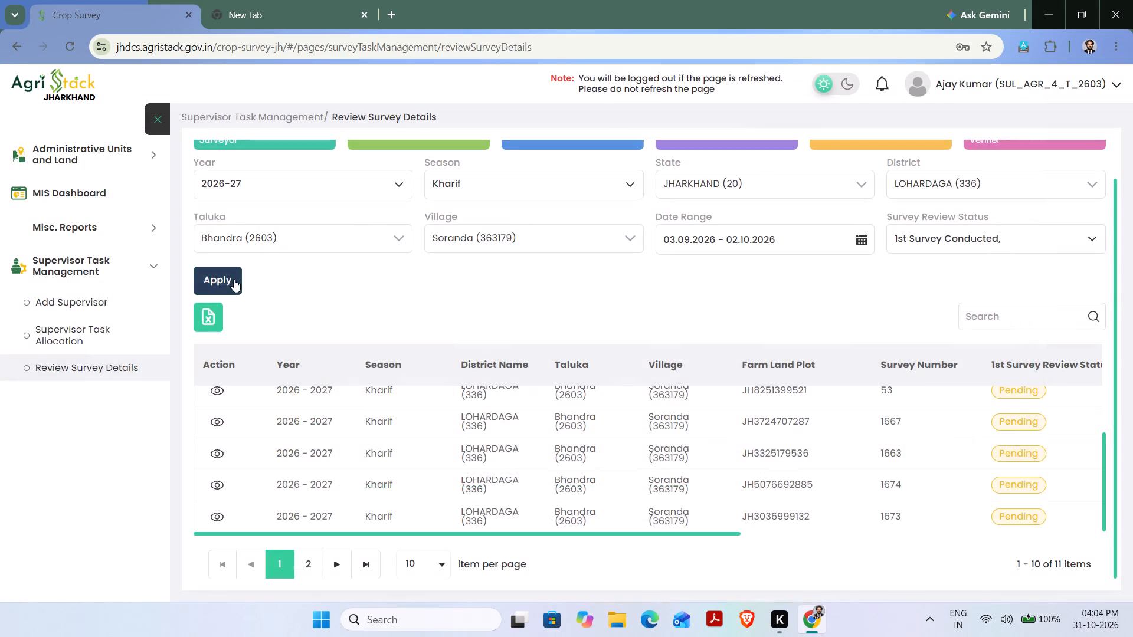
Reapply the current Soranda village filters to refresh the list of pending surveys.
{"action": "left_click", "coordinate": [234, 279]}
Open survey number 194, approve all three images of its Fallow area, and close the image viewer.
{"action": "left_click", "coordinate": [217, 395]}
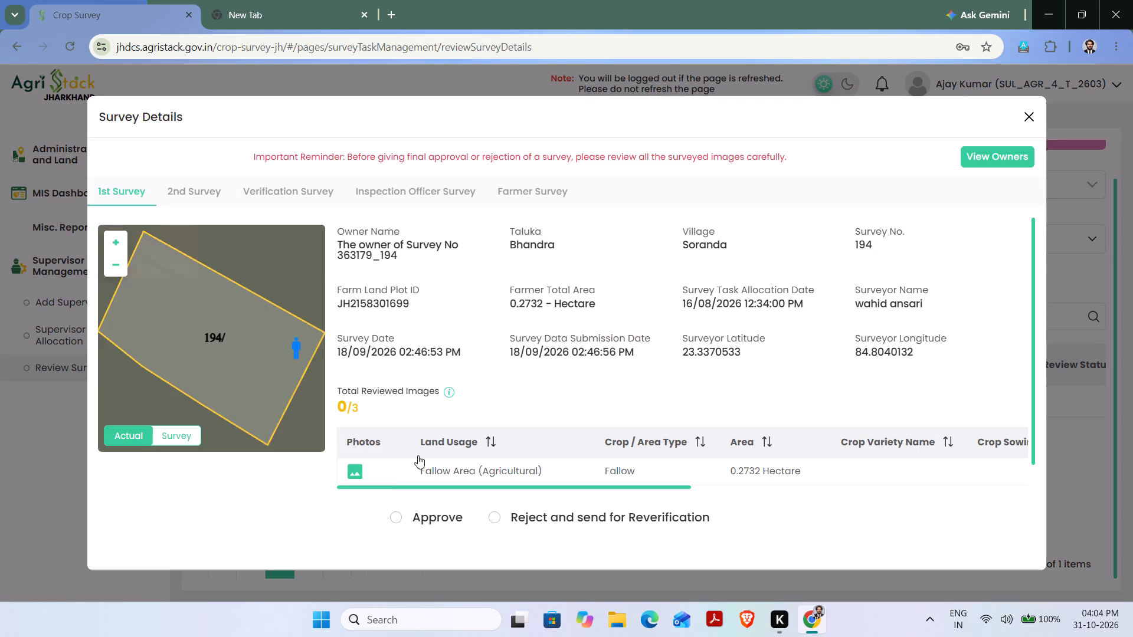
{"action": "left_click", "coordinate": [355, 472]}
{"action": "left_click", "coordinate": [510, 537]}
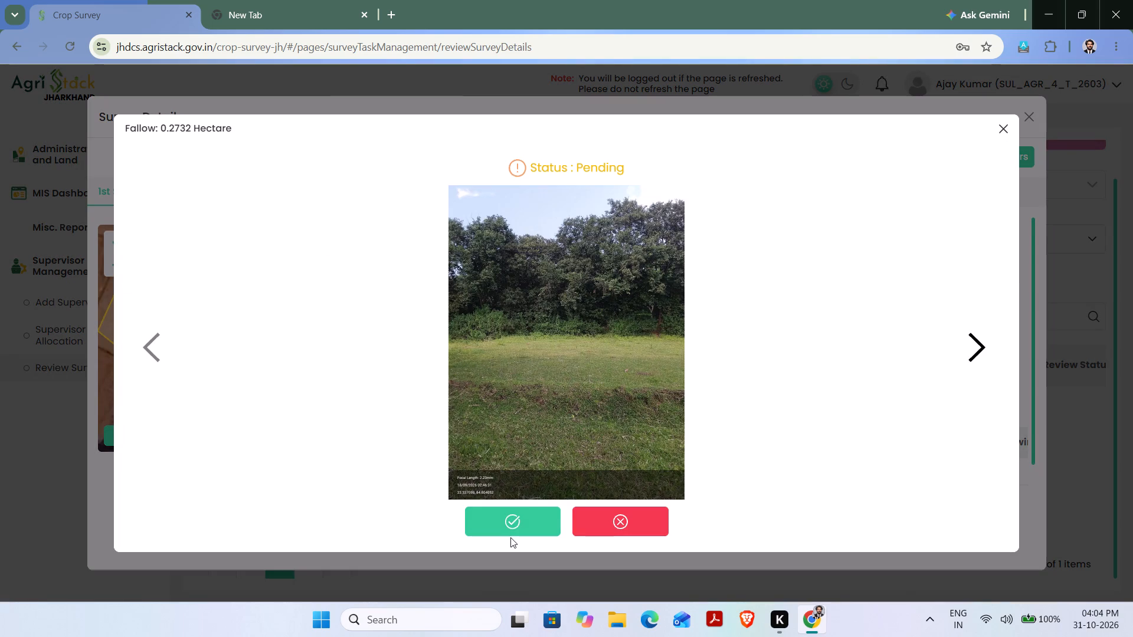
{"action": "left_click", "coordinate": [518, 522]}
{"action": "left_click_drag", "start_coordinate": [588, 433], "coordinate": [516, 444]}
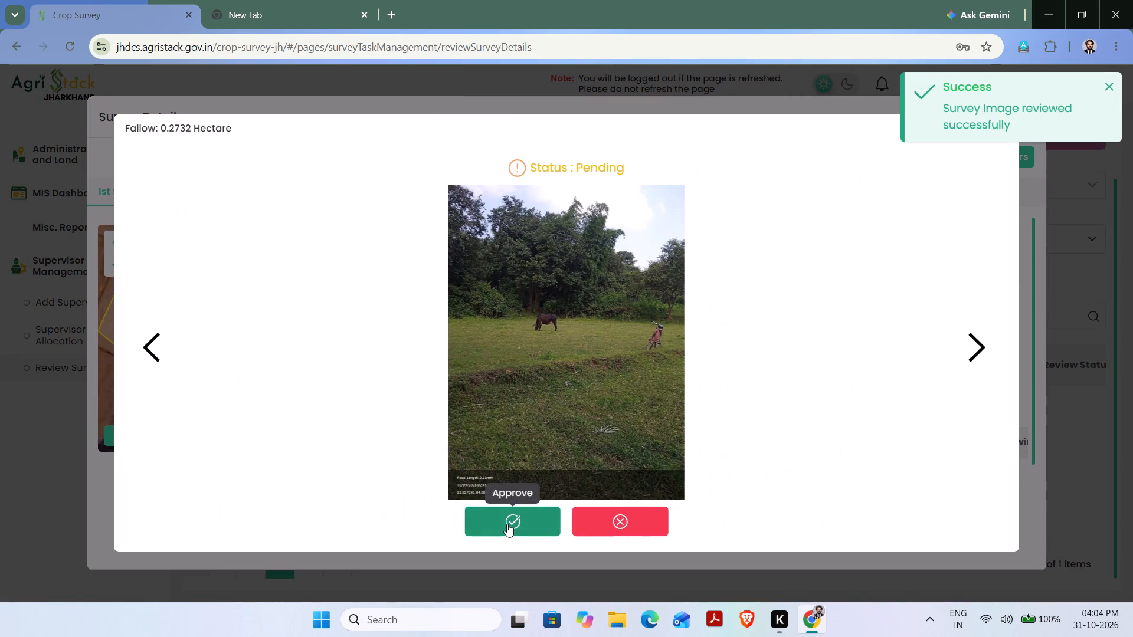
{"action": "left_click", "coordinate": [507, 524]}
{"action": "left_click_drag", "start_coordinate": [620, 413], "coordinate": [553, 423]}
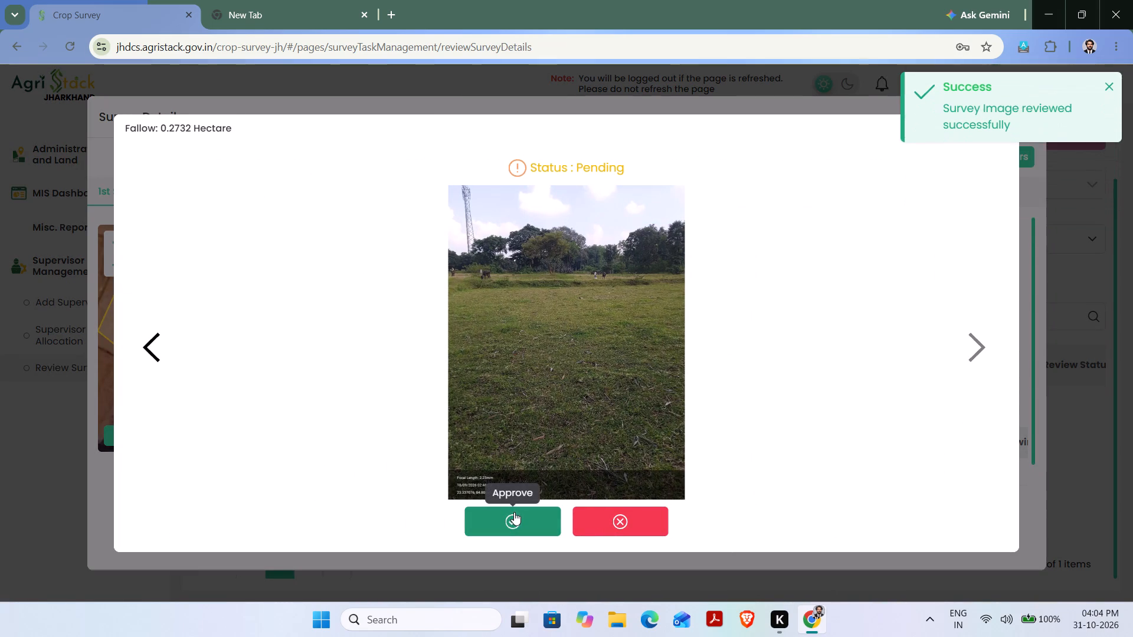
{"action": "left_click", "coordinate": [514, 512]}
{"action": "left_click", "coordinate": [548, 363]}
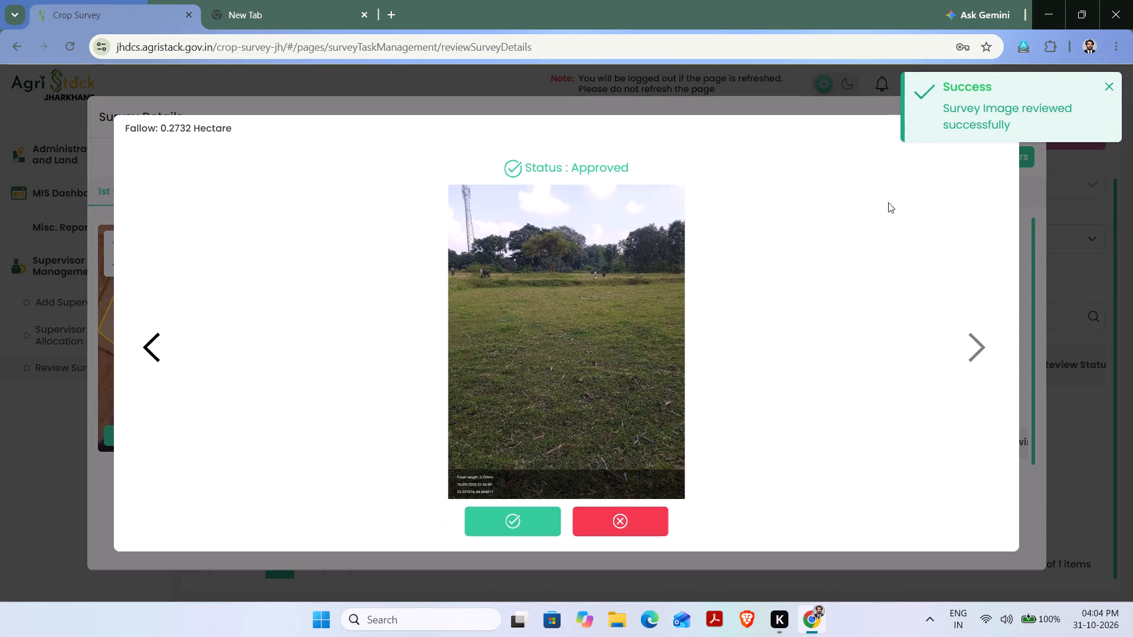
{"action": "left_click", "coordinate": [1006, 126]}
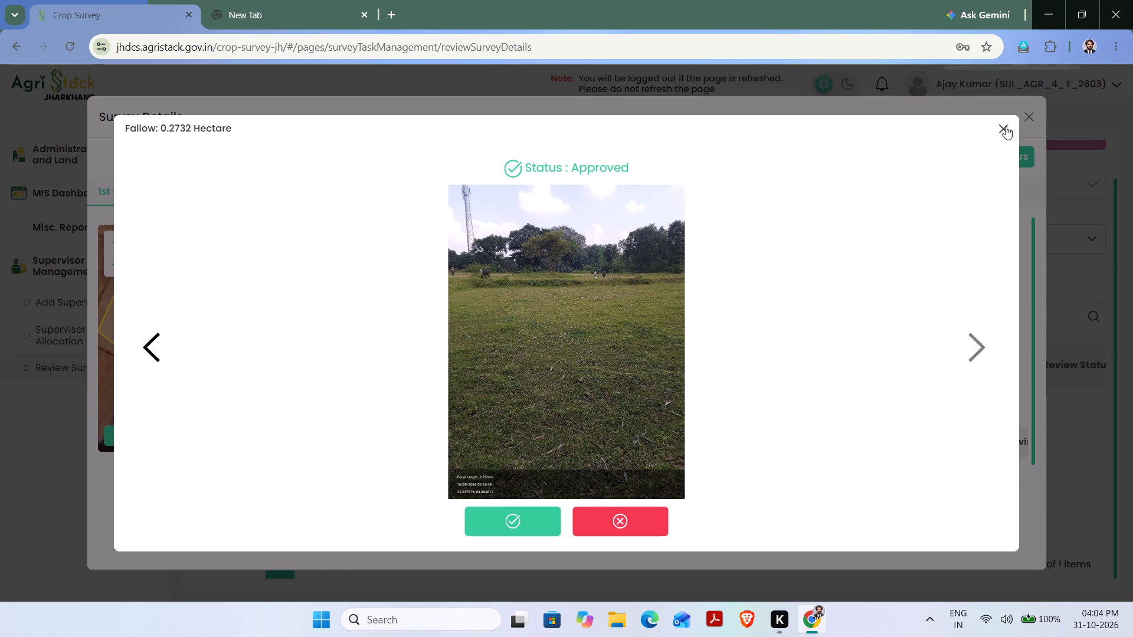
Mark survey 194 as approved, save the review, and close its survey details.
{"action": "scroll", "coordinate": [510, 385], "scroll_direction": "down", "scroll_amount": 1}
{"action": "left_click", "coordinate": [414, 424]}
{"action": "left_click", "coordinate": [532, 469]}
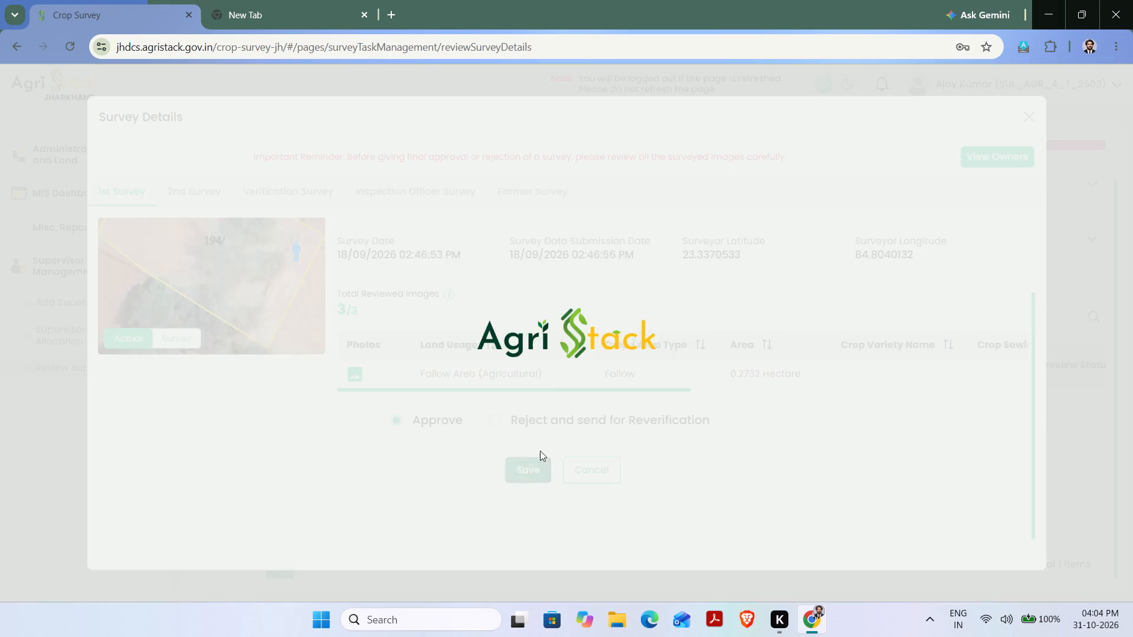
{"action": "left_click", "coordinate": [575, 379]}
Reapply the current filters to check for remaining Soranda surveys in the selected date range.
{"action": "left_click", "coordinate": [220, 288]}
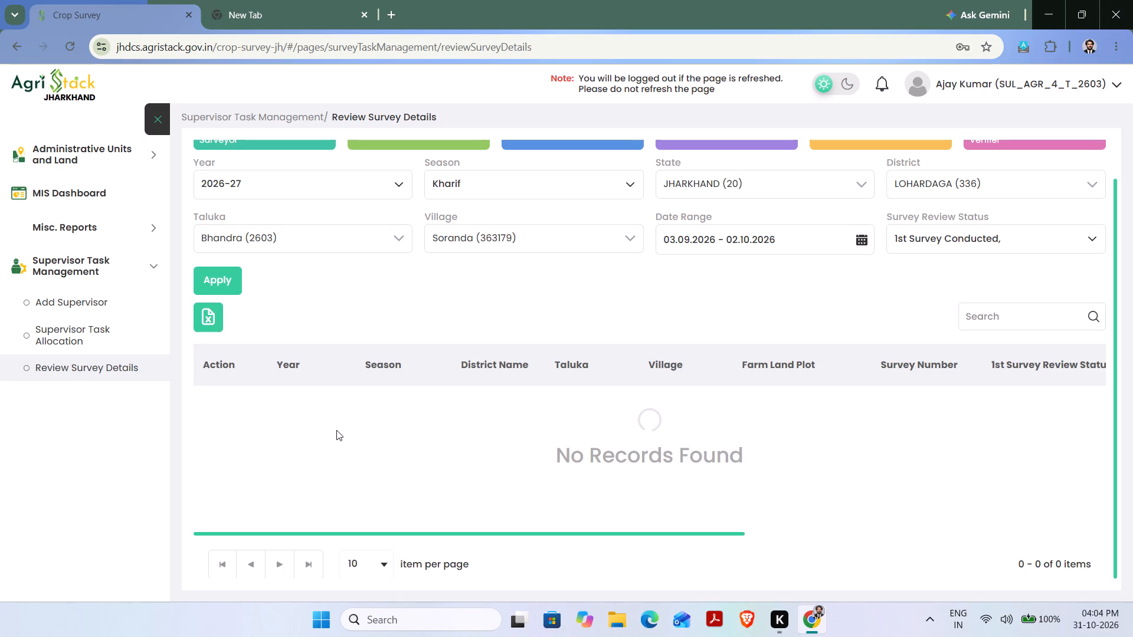
Set the date range to 02.10.2026 - 30.10.2026 and apply the filters for Soranda village.
{"action": "left_click", "coordinate": [863, 241]}
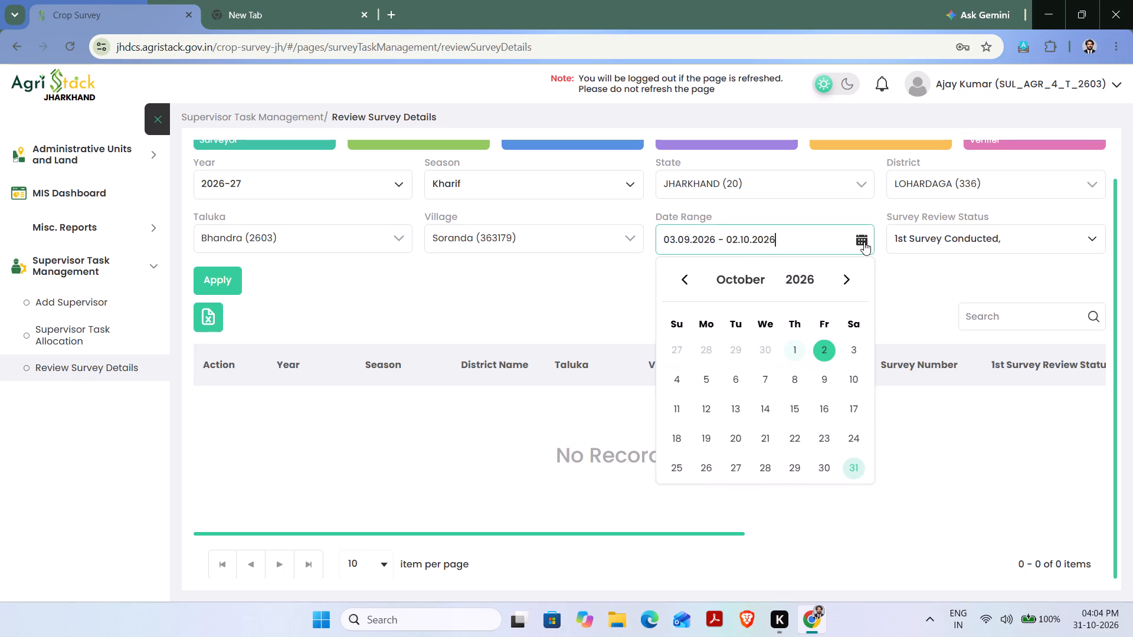
{"action": "left_click", "coordinate": [827, 347]}
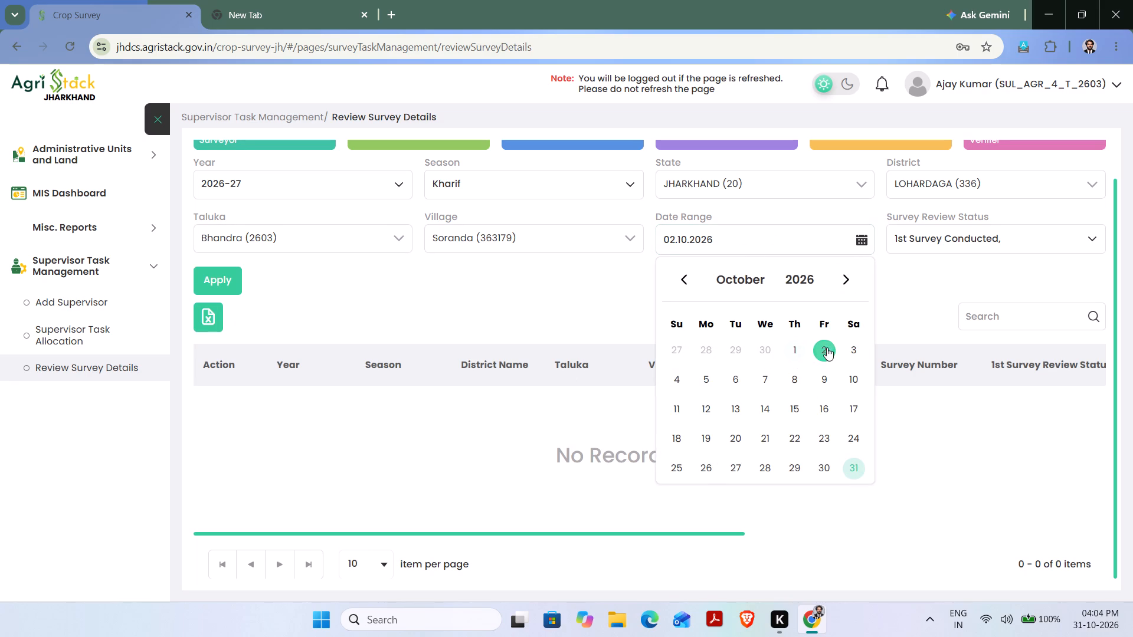
{"action": "left_click", "coordinate": [824, 468]}
{"action": "left_click", "coordinate": [228, 278]}
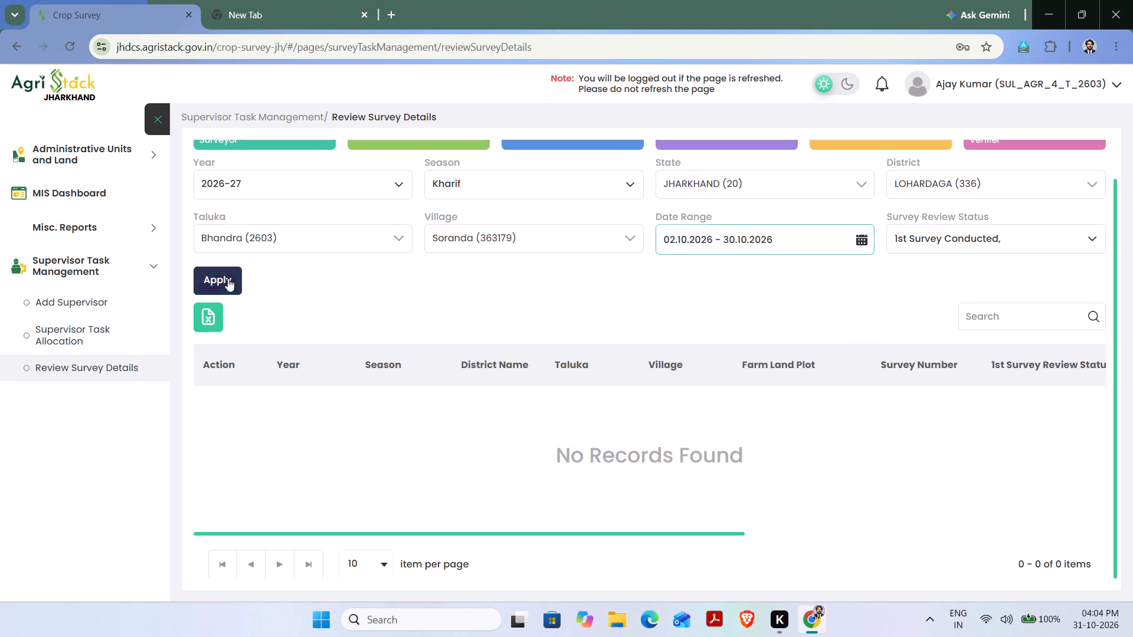
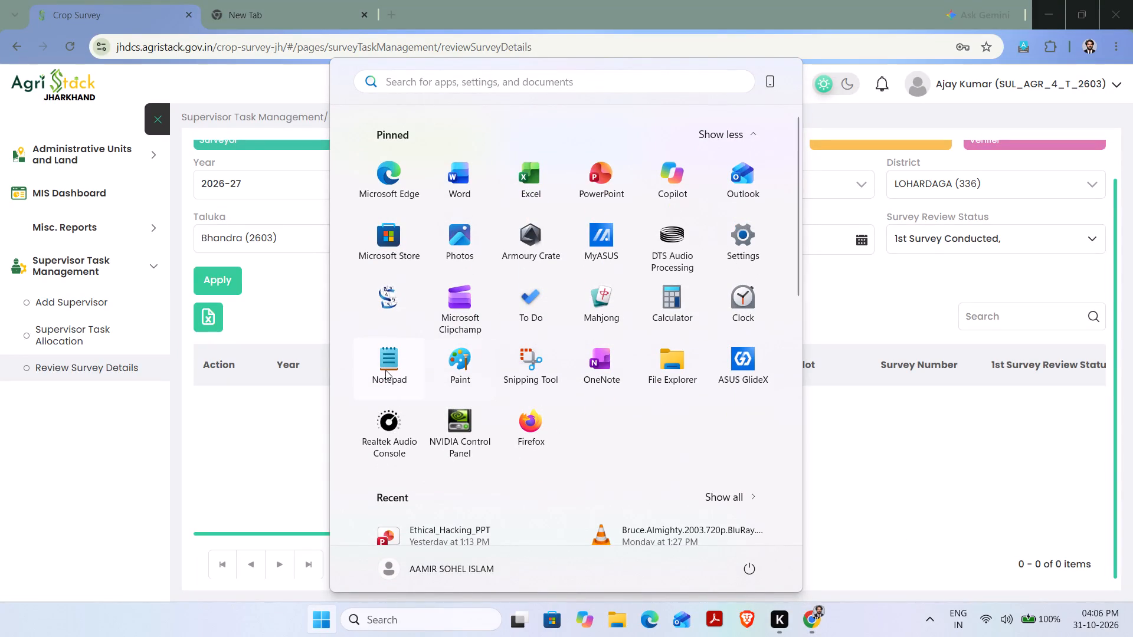
Use the Calculator app to add 7763 and 291, and close it.
{"action": "left_click", "coordinate": [668, 297]}
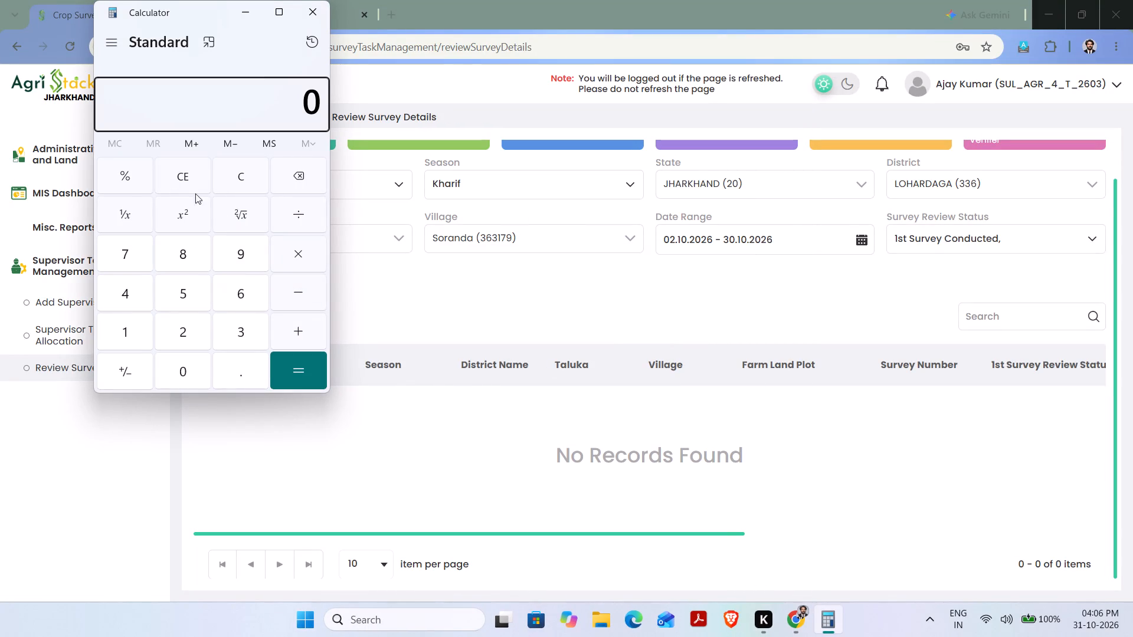
{"action": "left_click", "coordinate": [177, 170]}
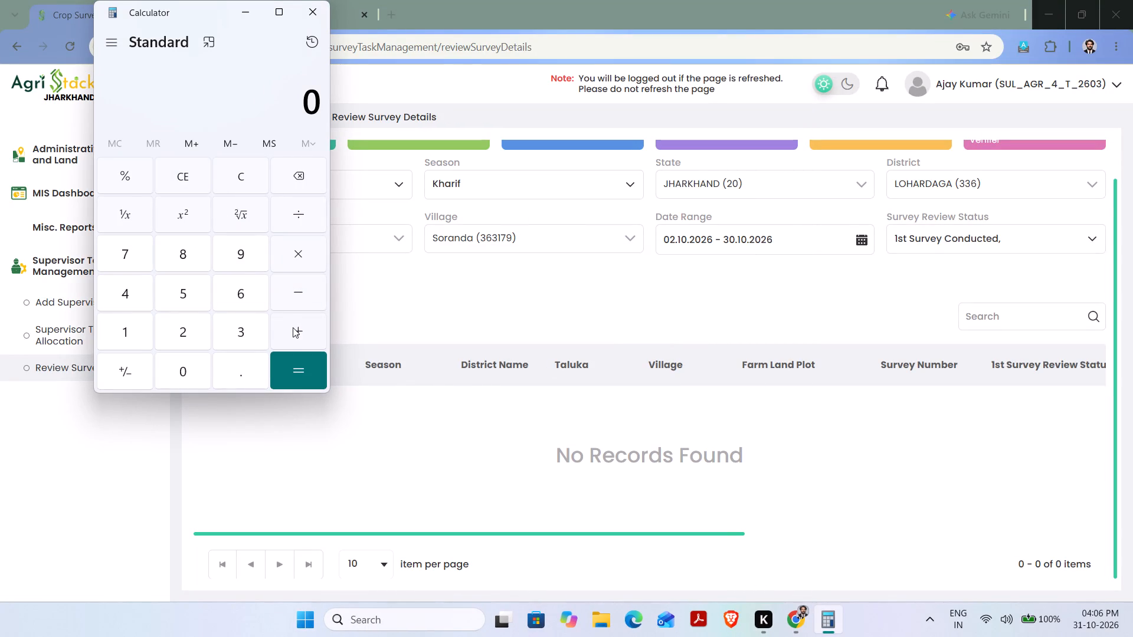
{"action": "type", "text": "77"}
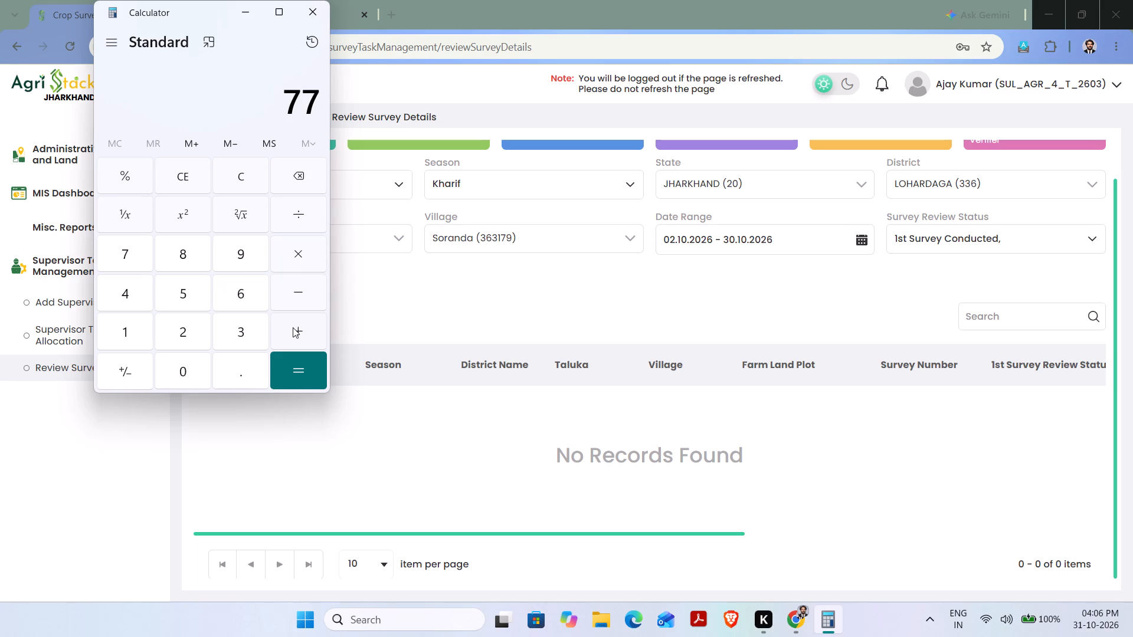
{"action": "type", "text": "63"}
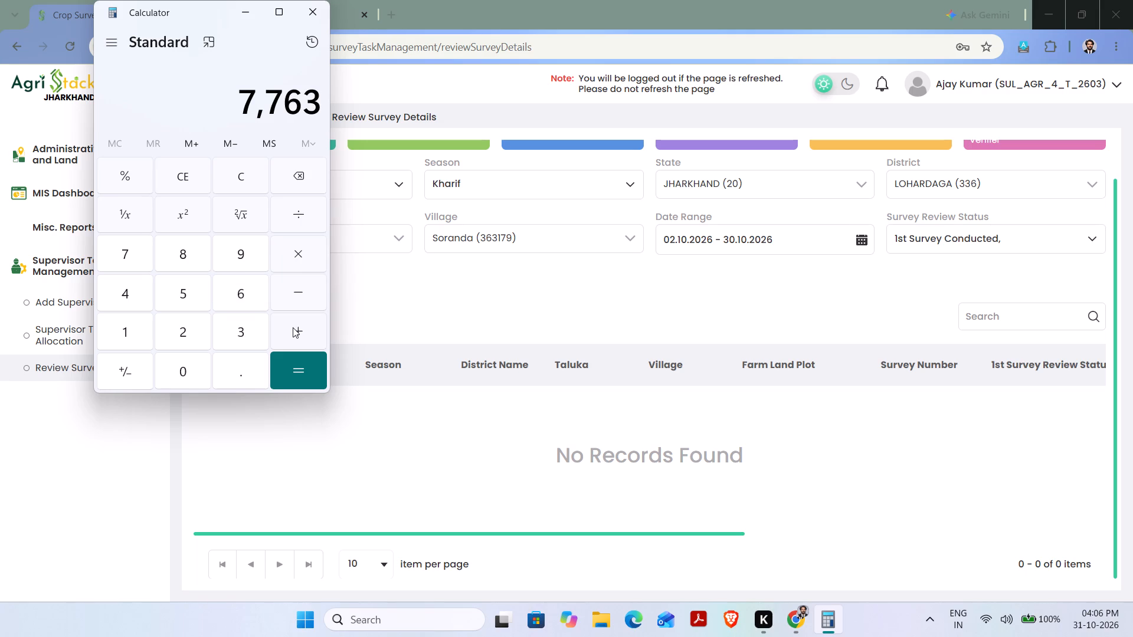
{"action": "left_click", "coordinate": [312, 335]}
{"action": "type", "text": "291"}
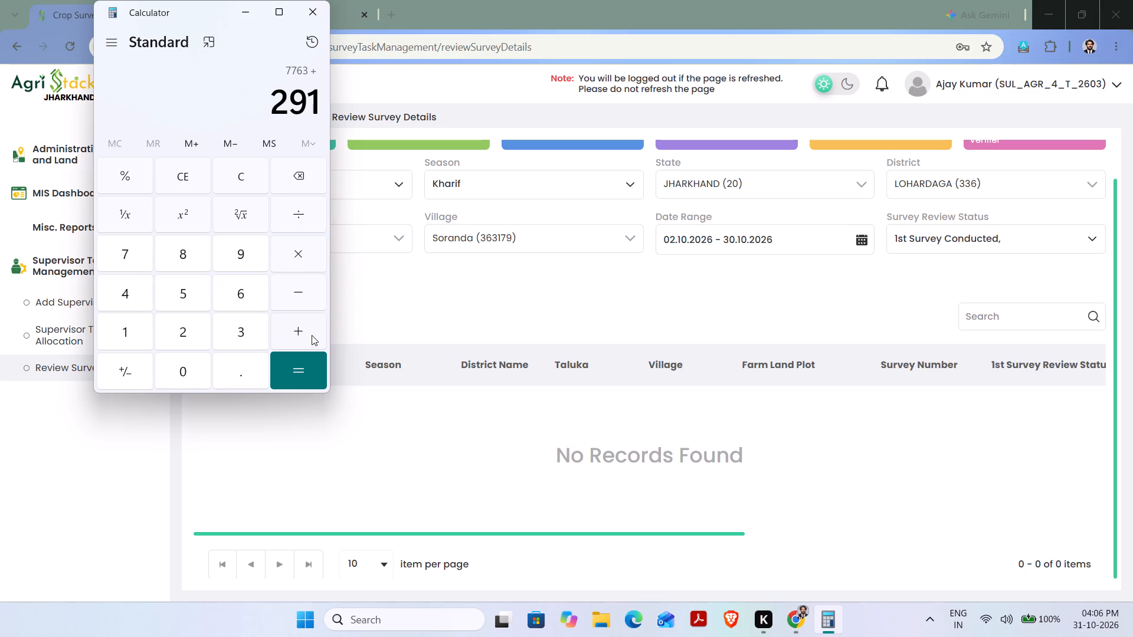
{"action": "key", "text": "Return"}
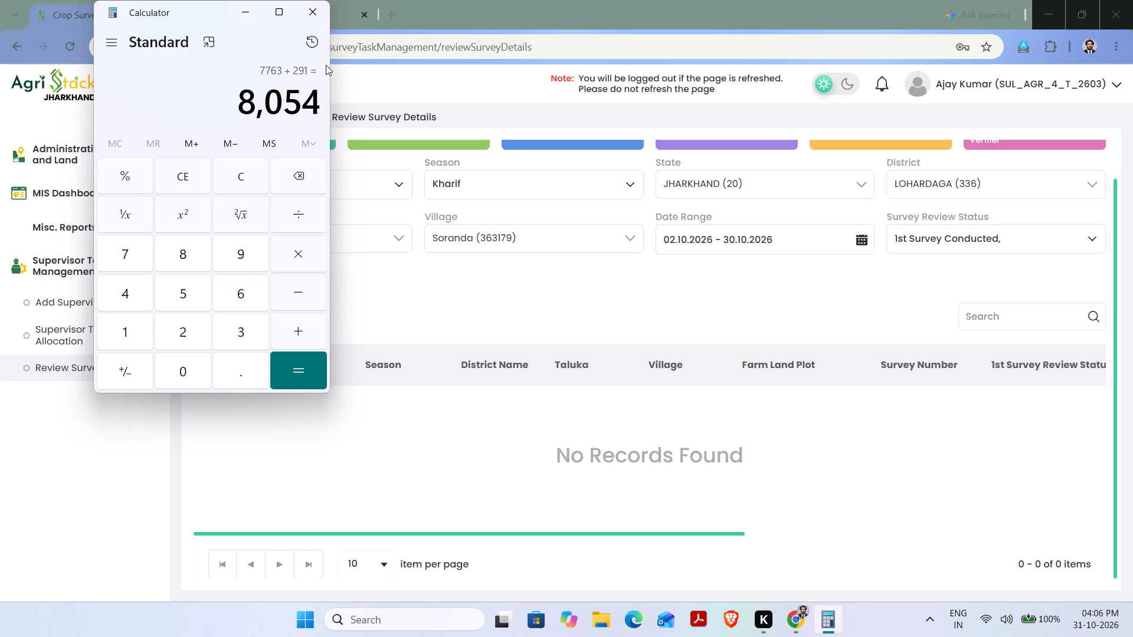
{"action": "left_click", "coordinate": [309, 11]}
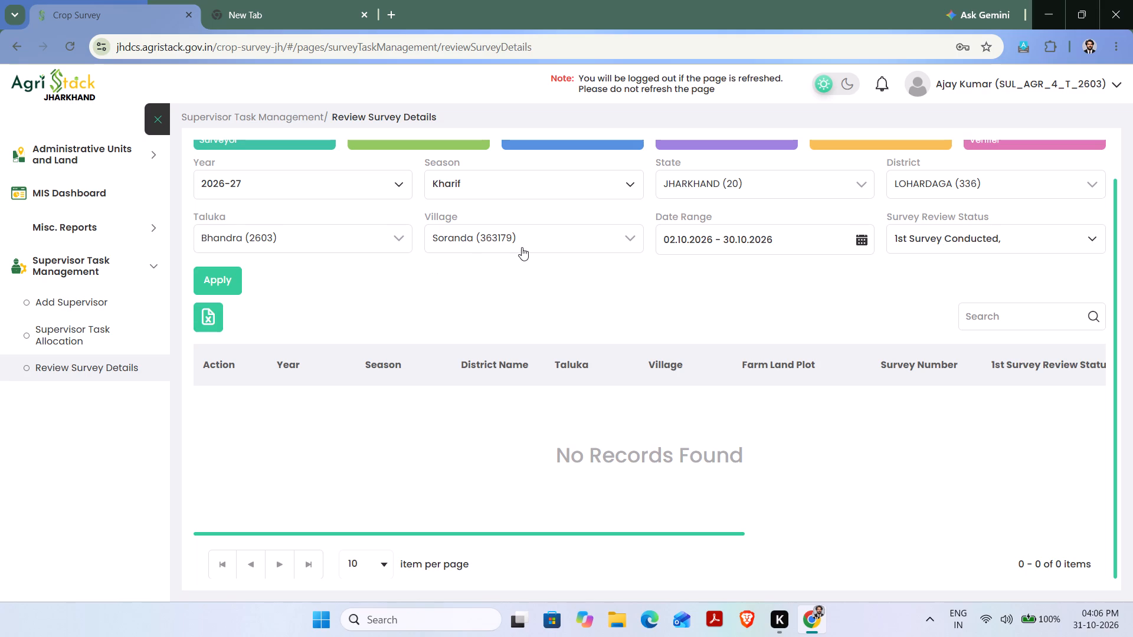
Add Palmi (363182) to the village filter alongside Soranda and apply the filters.
{"action": "left_click", "coordinate": [522, 247]}
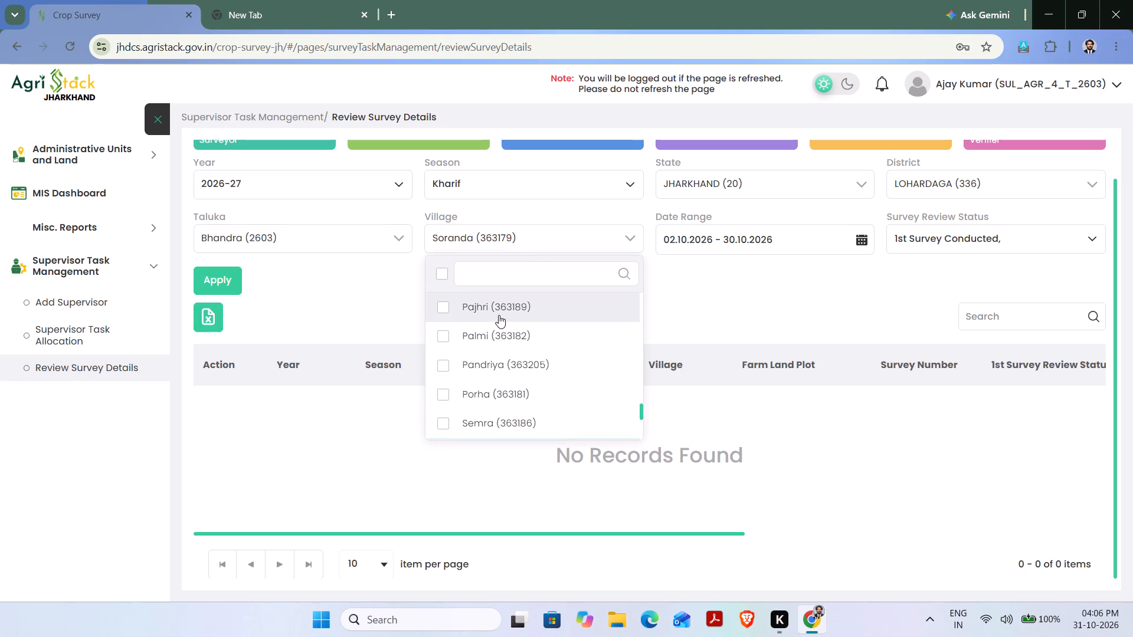
{"action": "left_click", "coordinate": [496, 332]}
{"action": "left_click", "coordinate": [220, 280]}
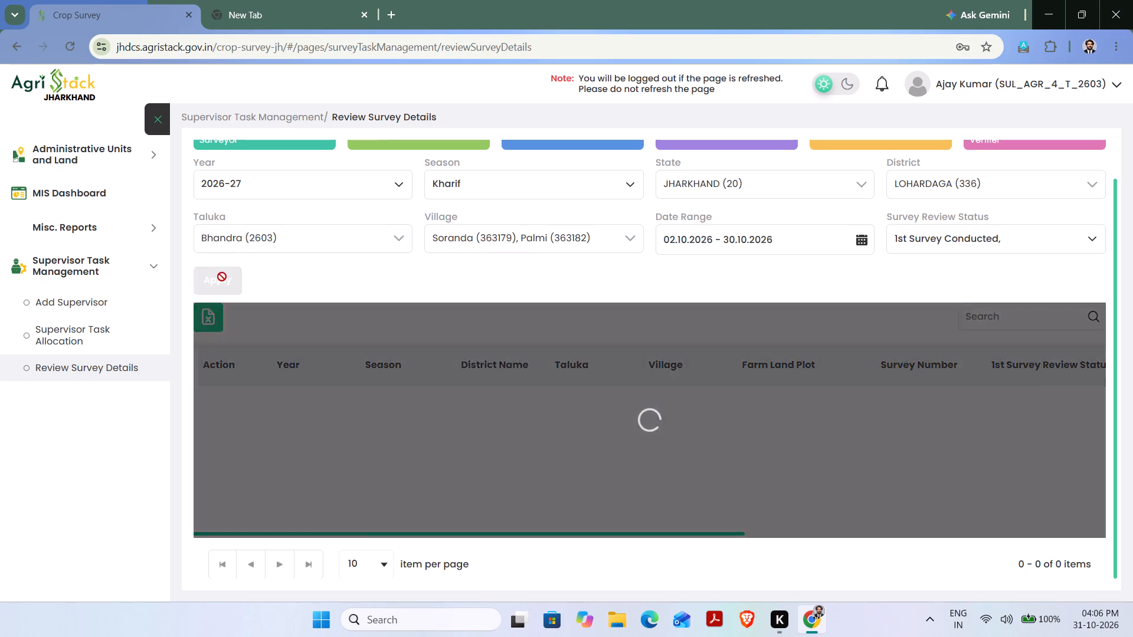
Set the date range to 04.09.2026 - 03.10.2026 and apply the filters for Soranda and Palmi villages.
{"action": "left_click", "coordinate": [858, 245]}
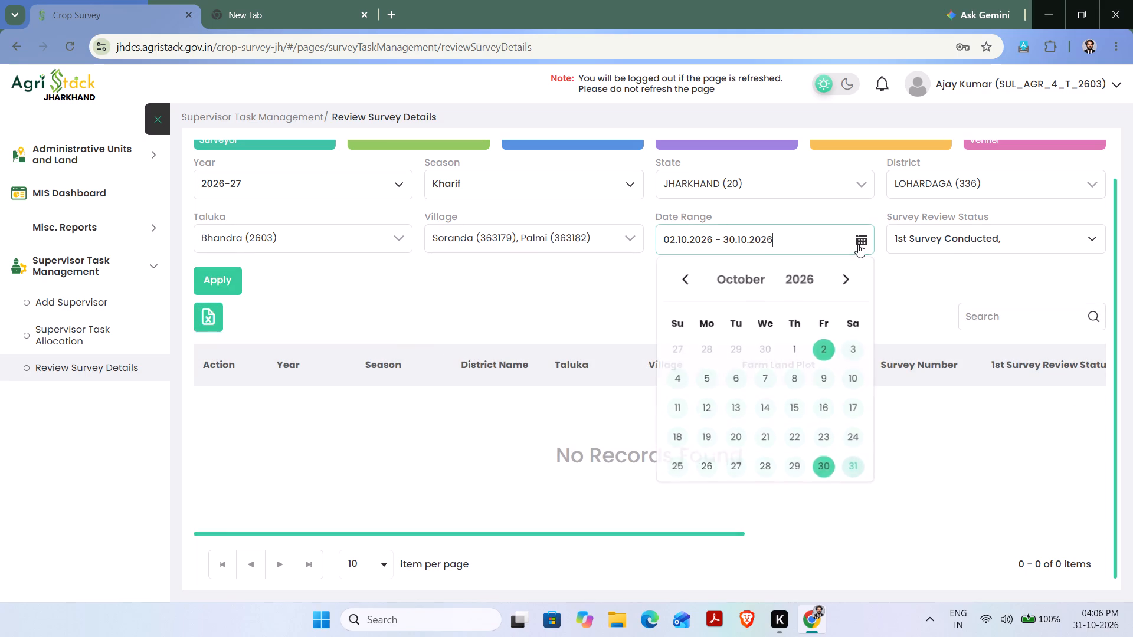
{"action": "left_click", "coordinate": [674, 281]}
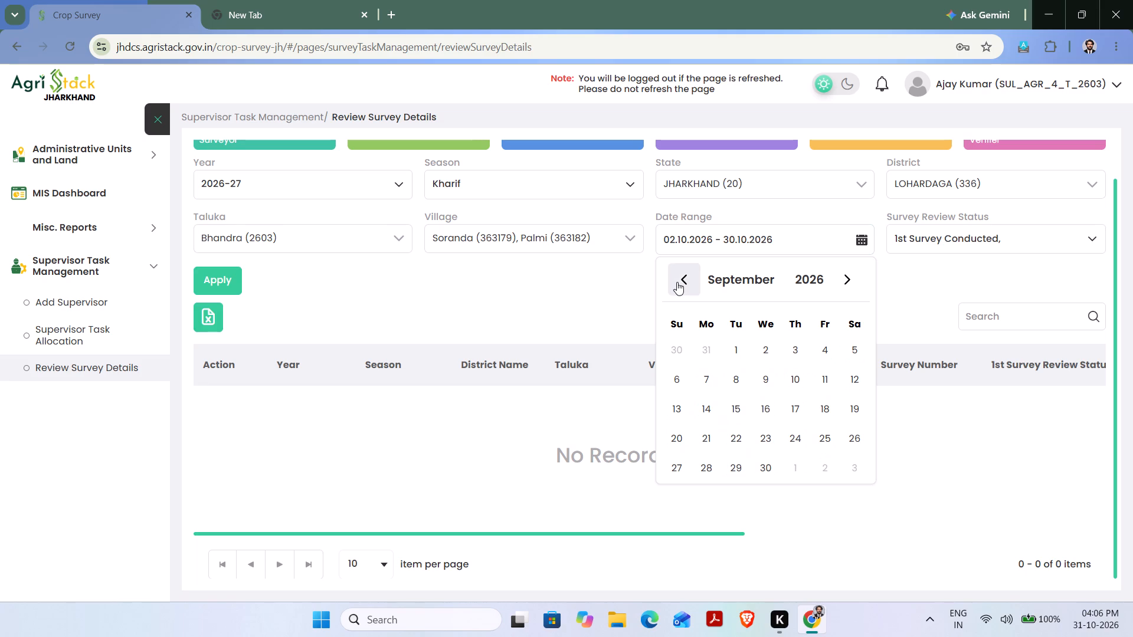
{"action": "left_click", "coordinate": [831, 353]}
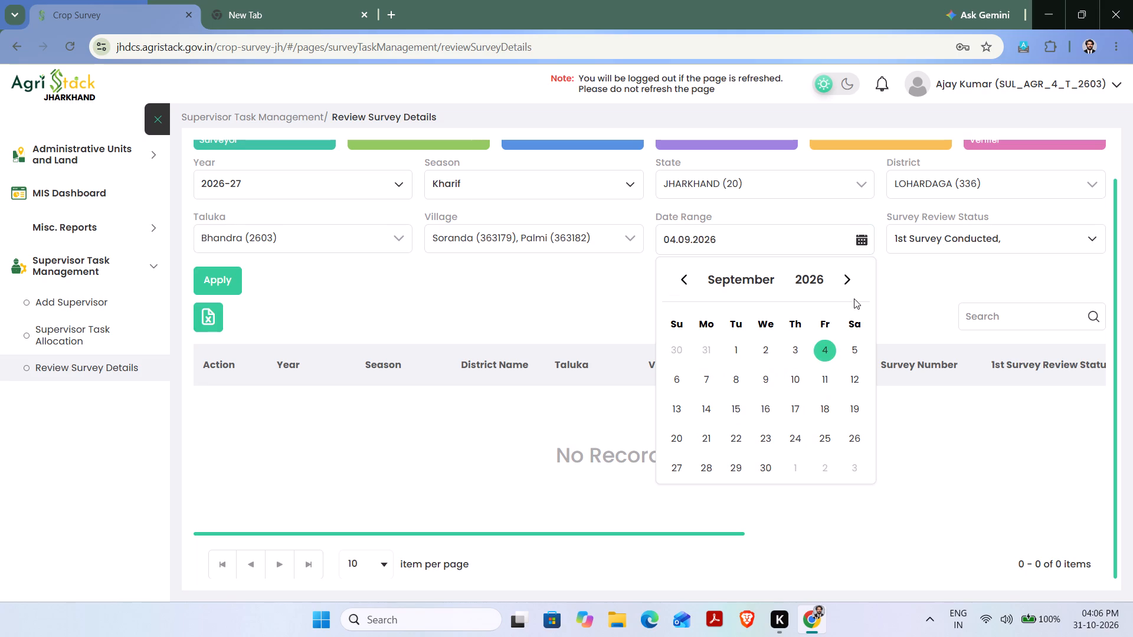
{"action": "left_click", "coordinate": [856, 281]}
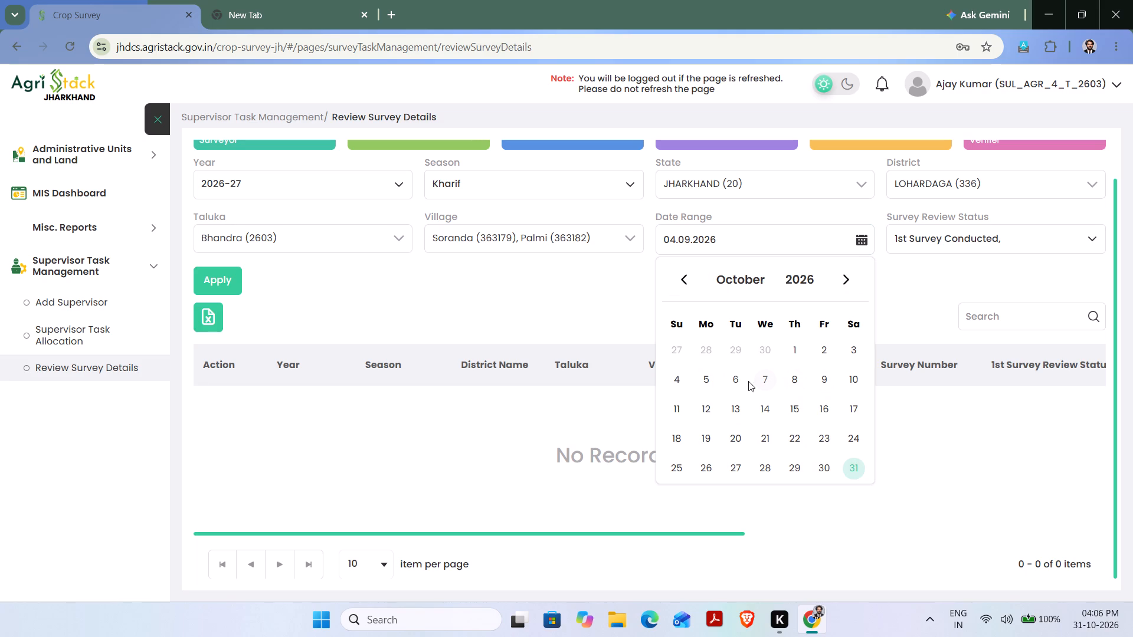
{"action": "left_click", "coordinate": [847, 351]}
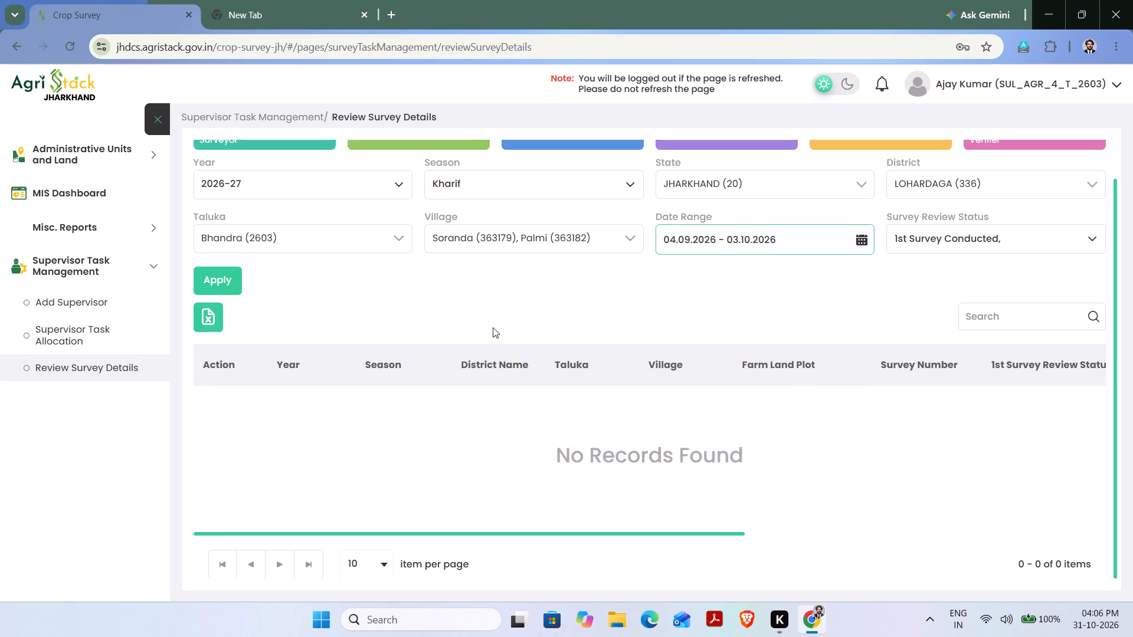
{"action": "left_click", "coordinate": [227, 277]}
Replace Palmi and Soranda with Semra (363186) in the village filter and apply the filters.
{"action": "left_click", "coordinate": [495, 245]}
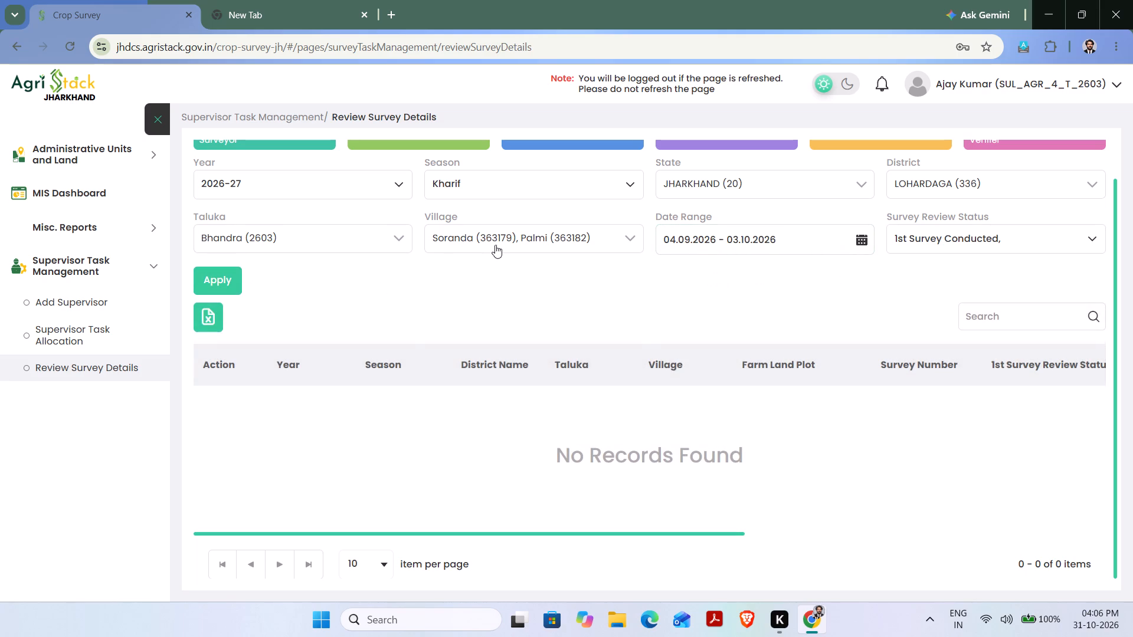
{"action": "left_click", "coordinate": [473, 422]}
{"action": "scroll", "coordinate": [473, 422], "scroll_direction": "down", "scroll_amount": 1}
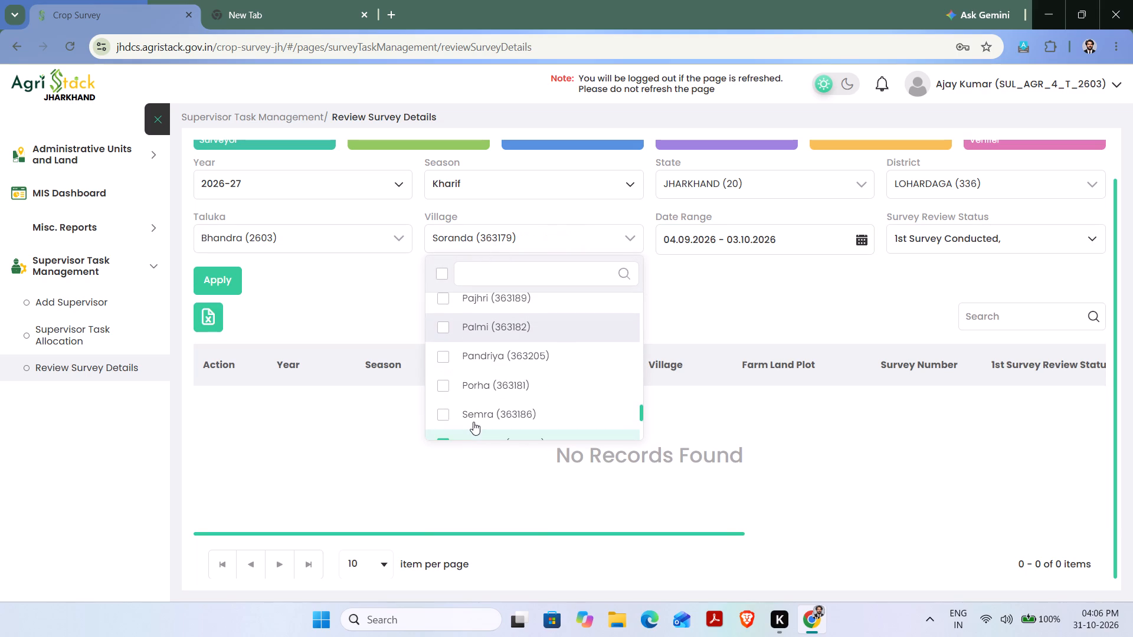
{"action": "scroll", "coordinate": [473, 422], "scroll_direction": "down", "scroll_amount": 2}
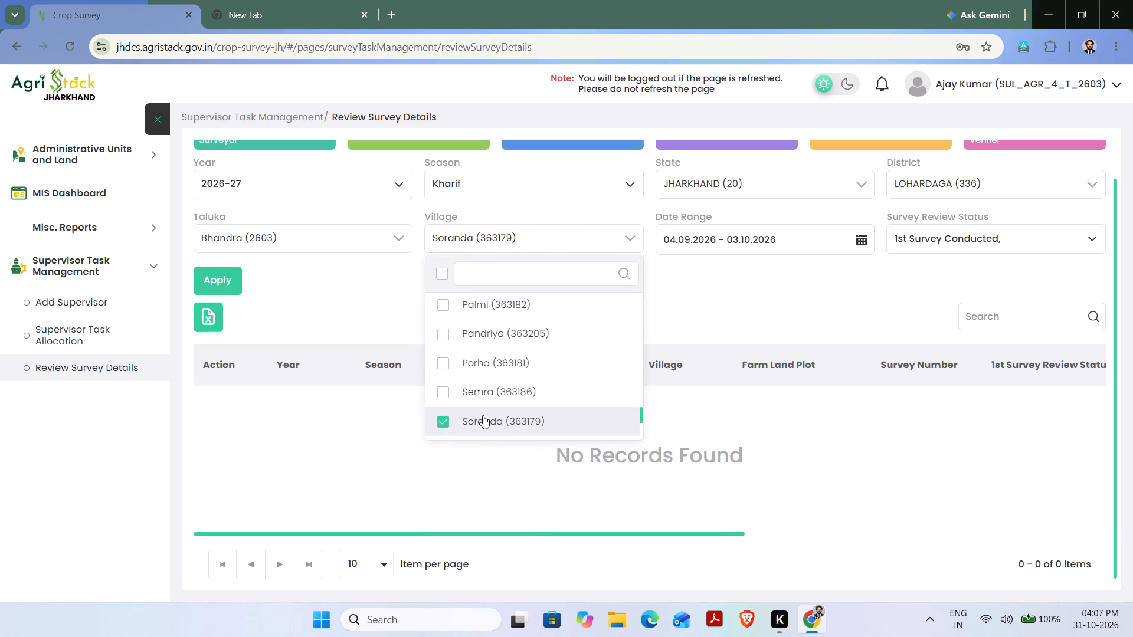
{"action": "left_click", "coordinate": [483, 418]}
{"action": "left_click", "coordinate": [484, 389]}
{"action": "left_click", "coordinate": [231, 276]}
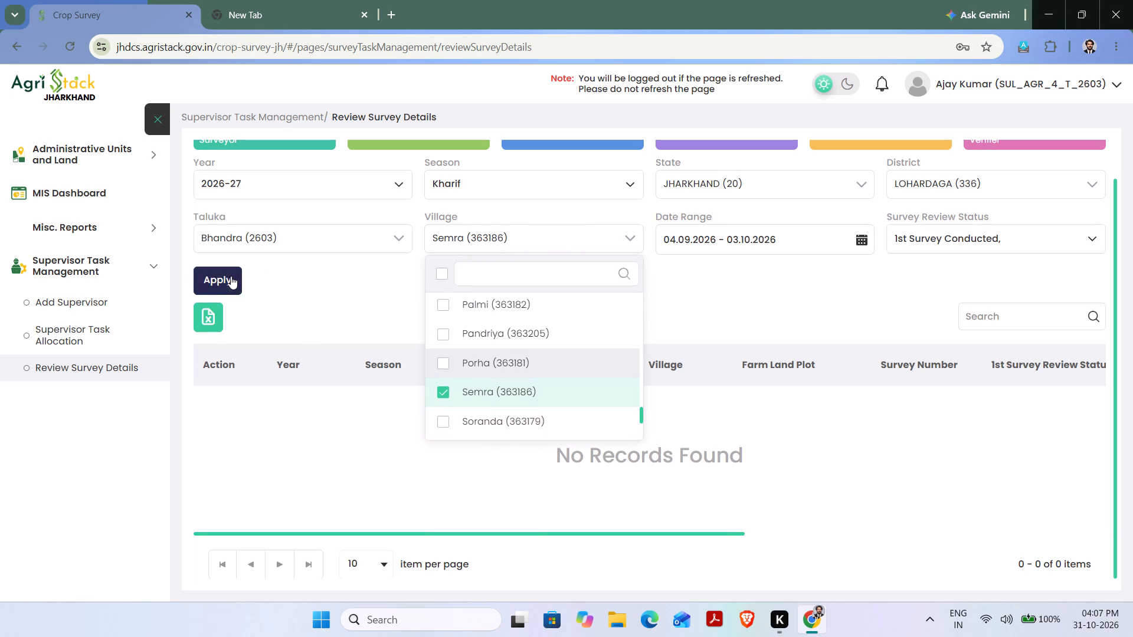
Switch the village filter from Semra to Pandriya (363205) and apply the filters.
{"action": "left_click", "coordinate": [472, 231]}
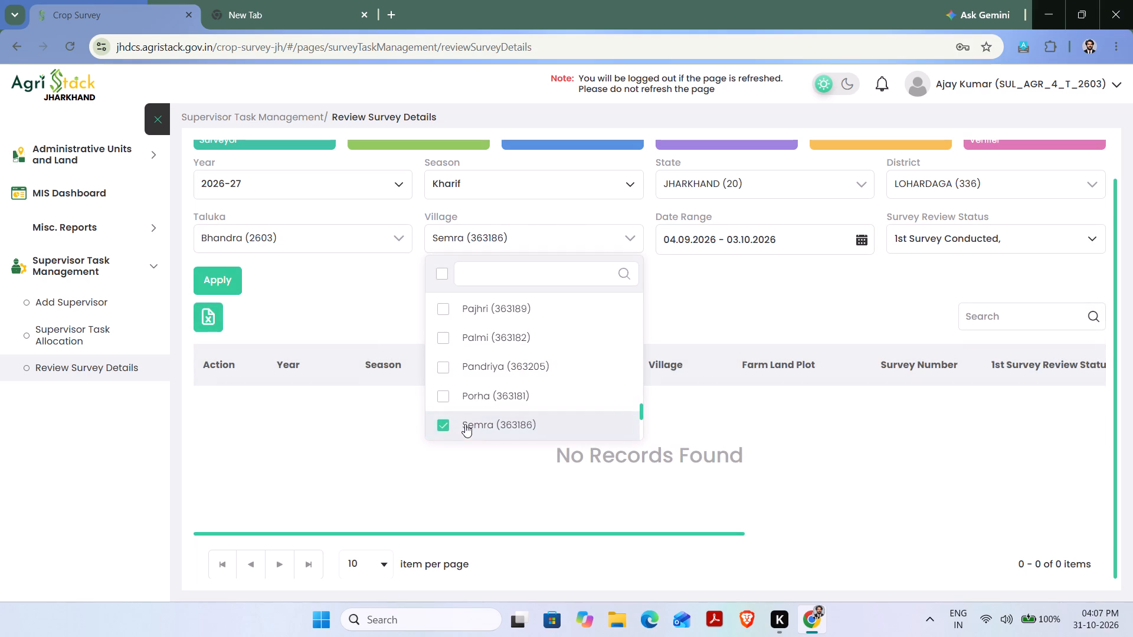
{"action": "left_click", "coordinate": [464, 429]}
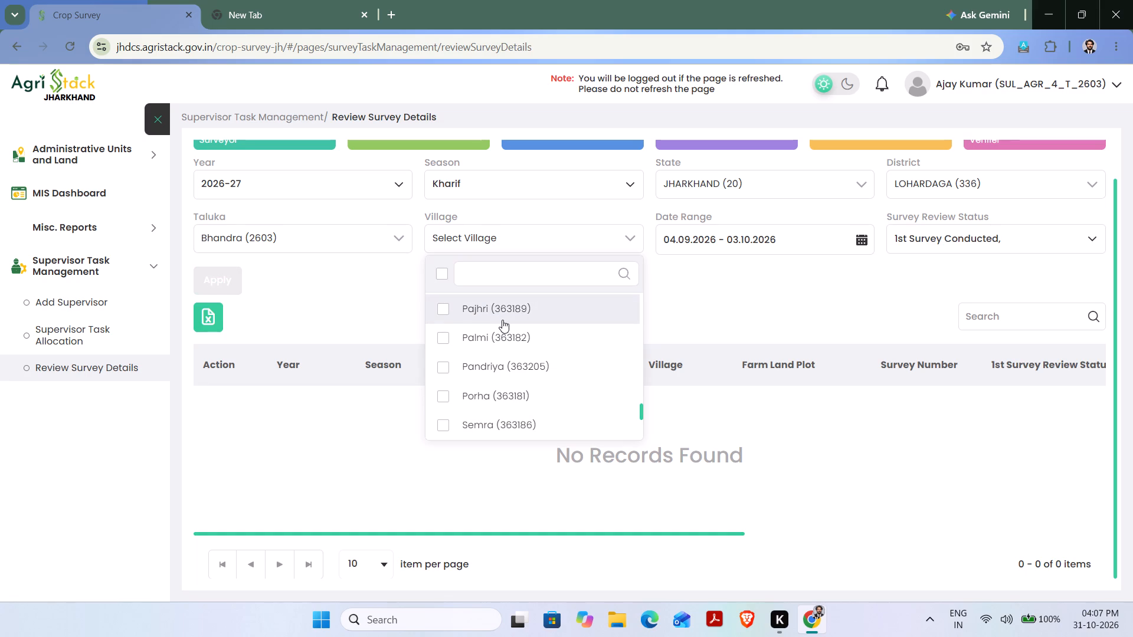
{"action": "left_click", "coordinate": [498, 363]}
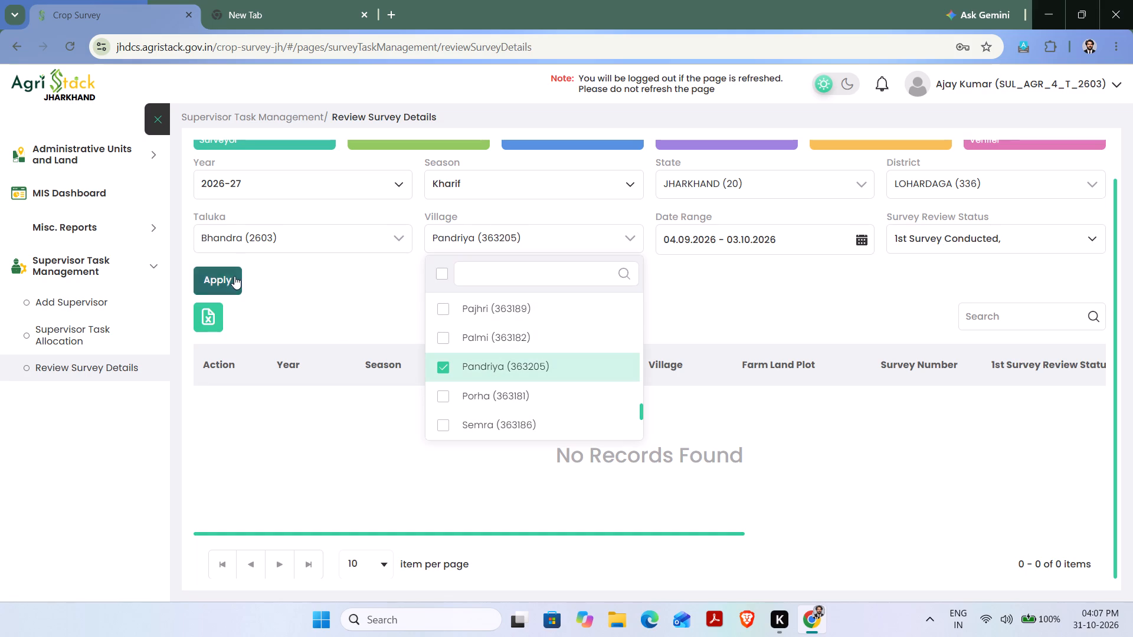
{"action": "left_click", "coordinate": [234, 276]}
Switch the village filter from Pandriya to Makunda (363193) and apply the filters.
{"action": "left_click", "coordinate": [499, 238]}
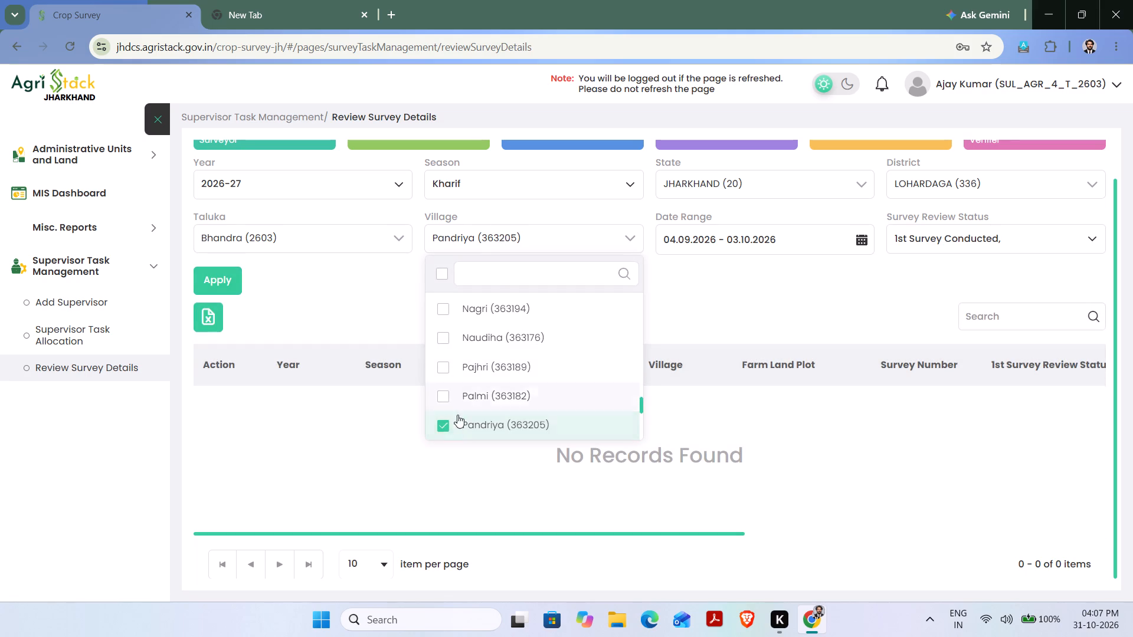
{"action": "left_click", "coordinate": [453, 434]}
{"action": "scroll", "coordinate": [479, 382], "scroll_direction": "up", "scroll_amount": 1}
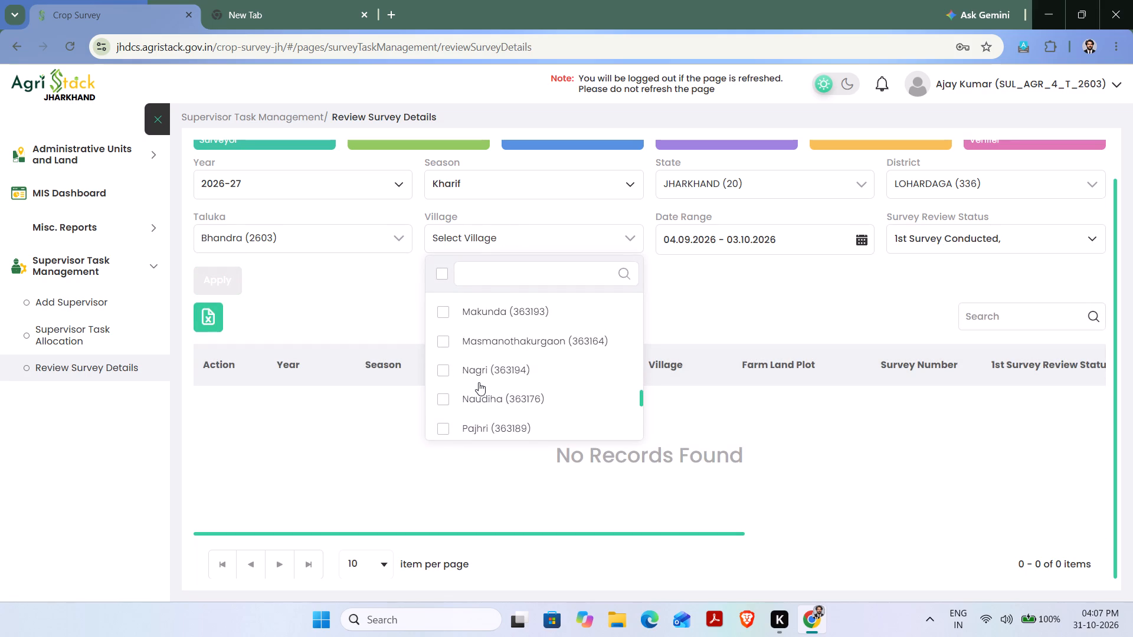
{"action": "scroll", "coordinate": [479, 382], "scroll_direction": "up", "scroll_amount": 1}
{"action": "left_click", "coordinate": [484, 354]}
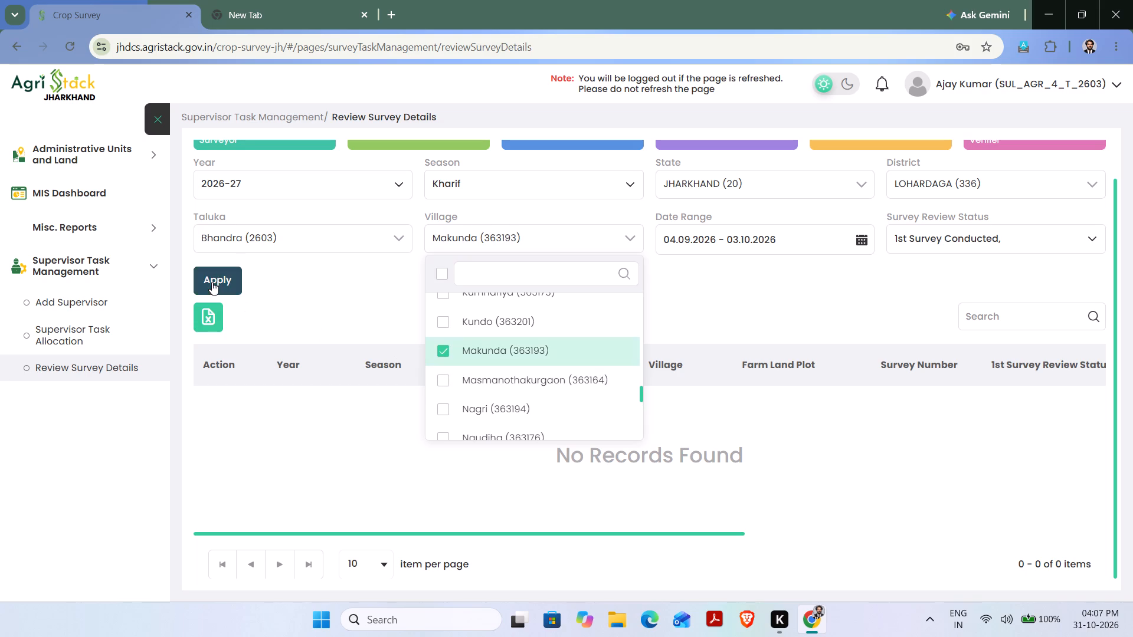
{"action": "left_click", "coordinate": [214, 281]}
Switch the village filter from Makunda to Khawaskhijri (363198) and apply the filters.
{"action": "left_click", "coordinate": [524, 214]}
{"action": "left_click", "coordinate": [519, 225]}
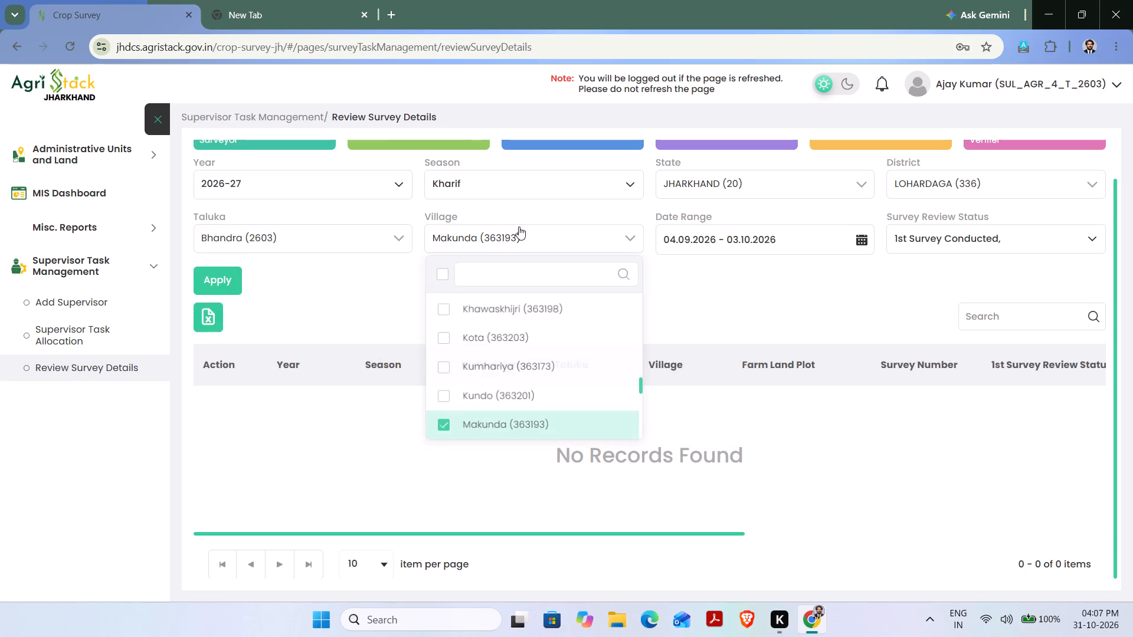
{"action": "left_click", "coordinate": [477, 421]}
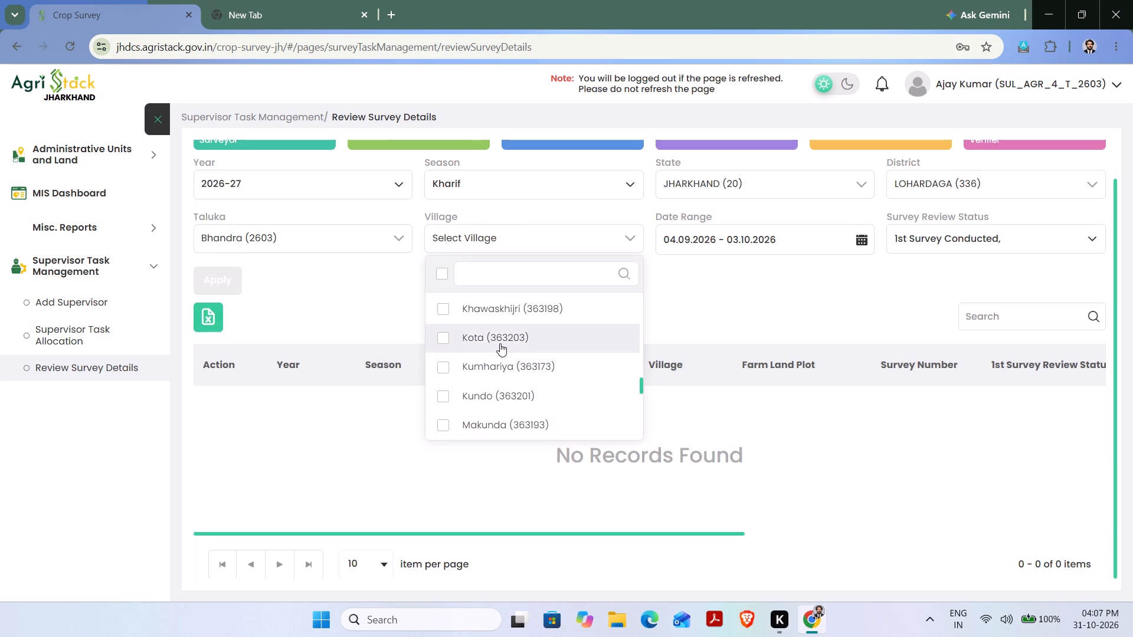
{"action": "scroll", "coordinate": [500, 343], "scroll_direction": "up", "scroll_amount": 1}
{"action": "left_click", "coordinate": [497, 397]}
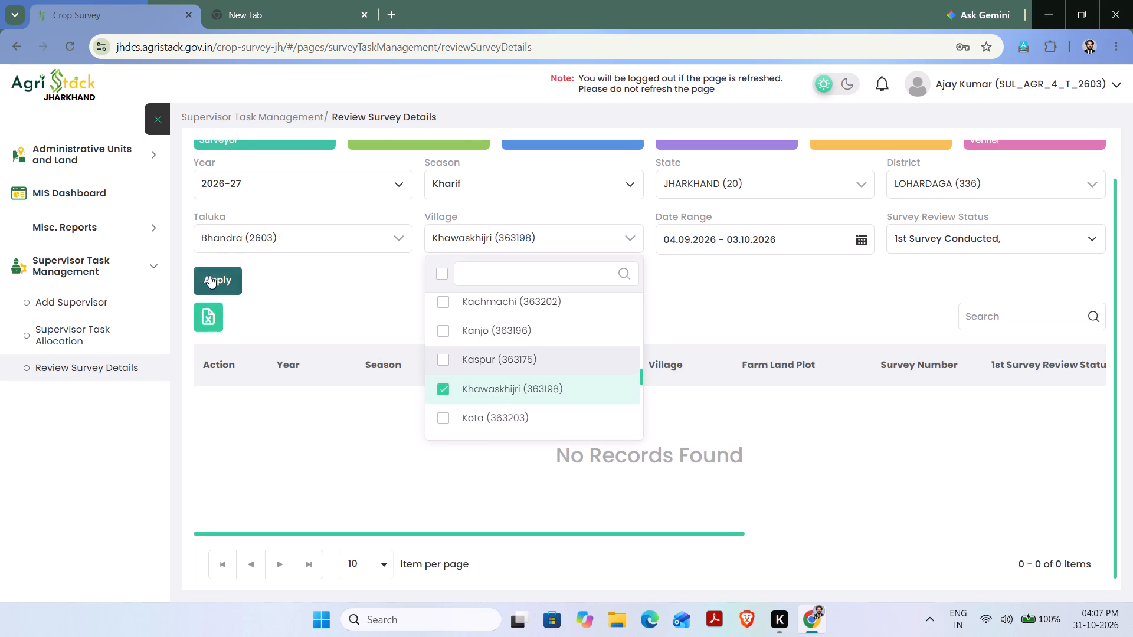
{"action": "left_click", "coordinate": [207, 275]}
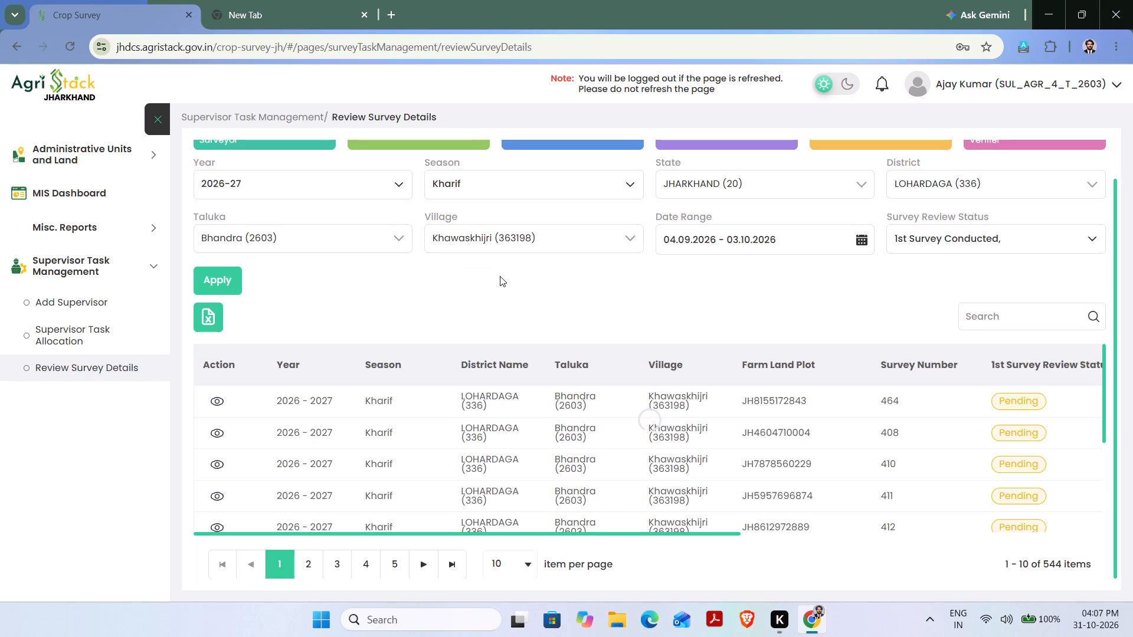
{"action": "left_click", "coordinate": [500, 276]}
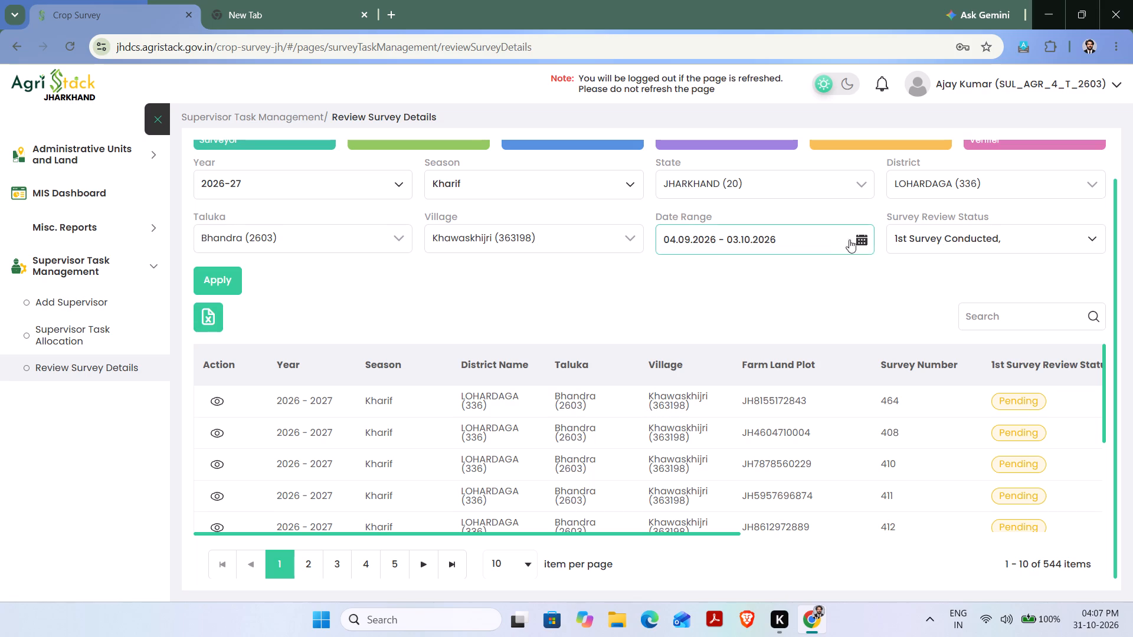
Try to filter the Khawaskhijri surveys by the date range 03.08.2026 - 04.09.2026.
{"action": "left_click", "coordinate": [864, 241]}
{"action": "left_click", "coordinate": [679, 288]}
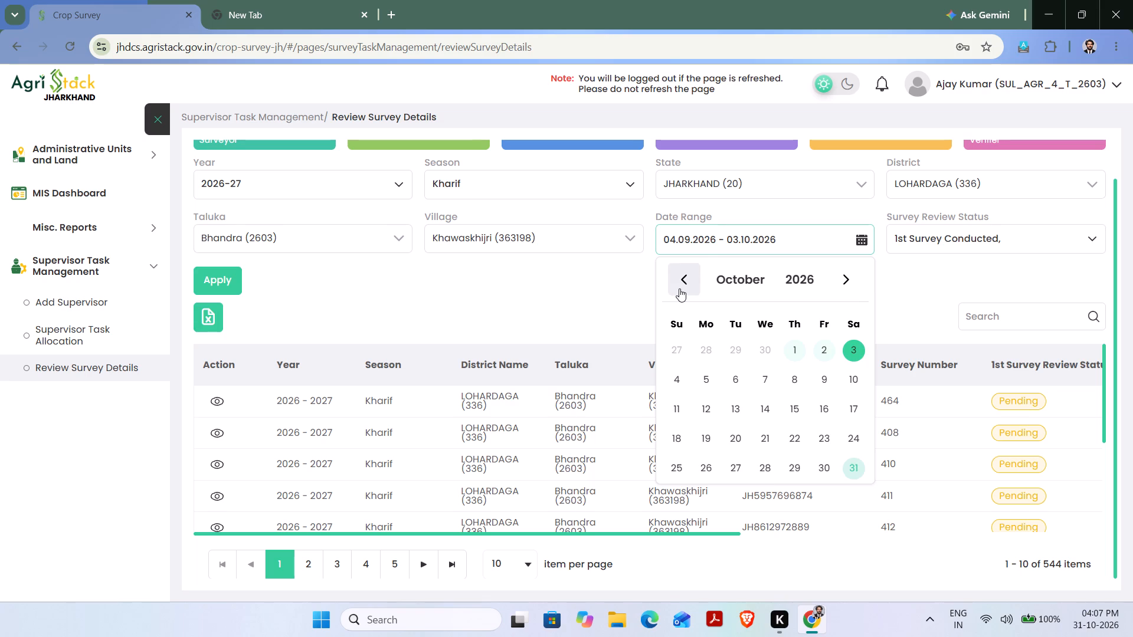
{"action": "left_click", "coordinate": [680, 291]}
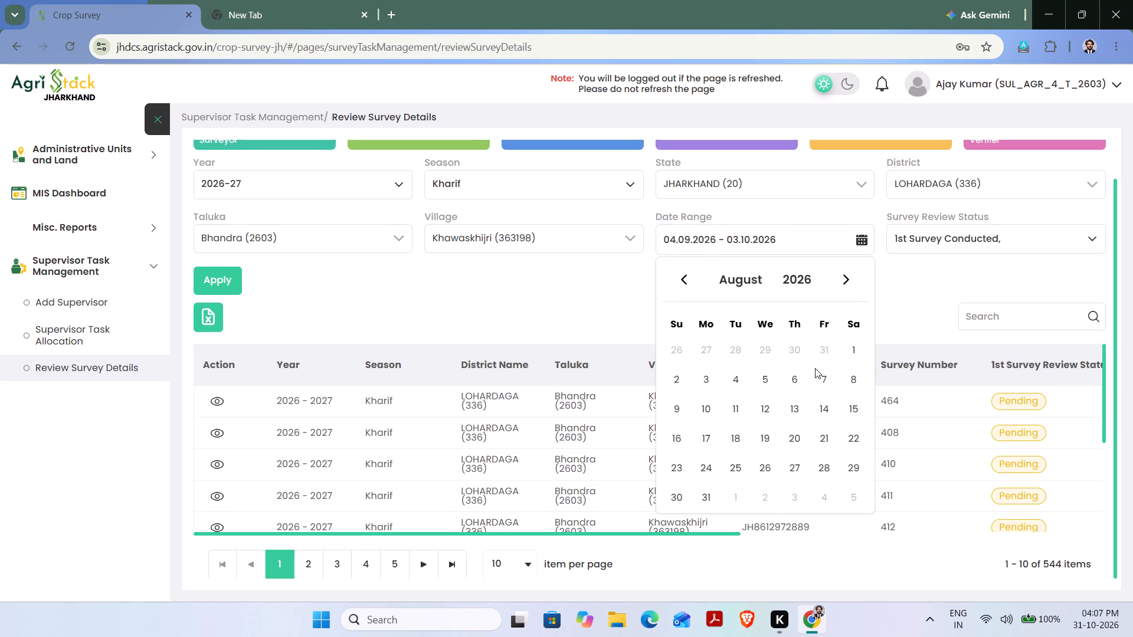
{"action": "left_click", "coordinate": [703, 381]}
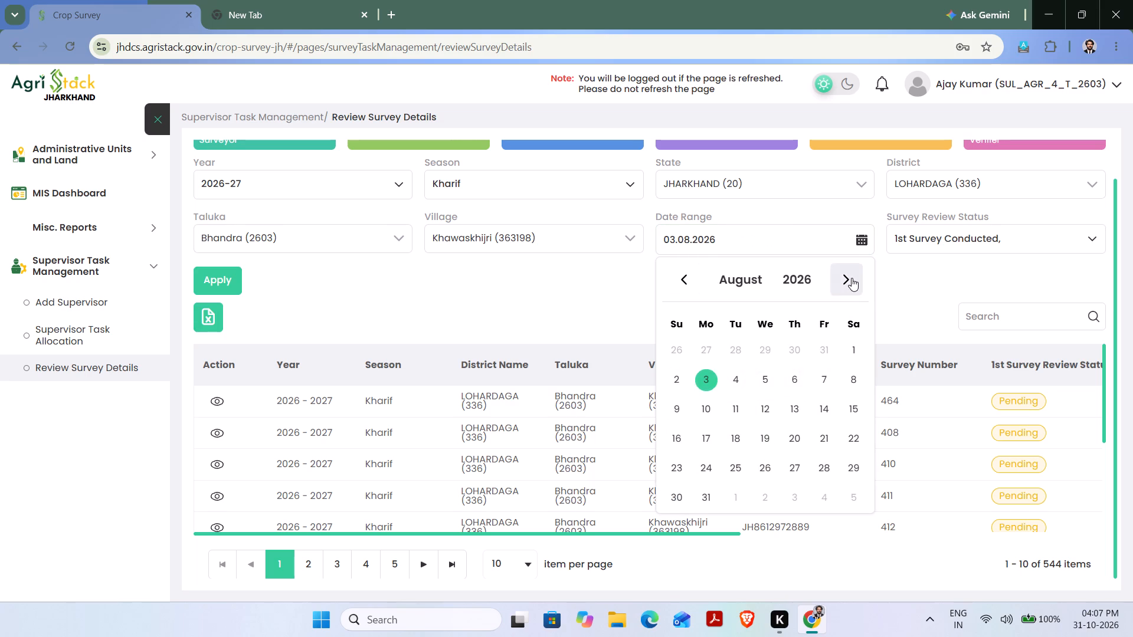
{"action": "left_click", "coordinate": [852, 277]}
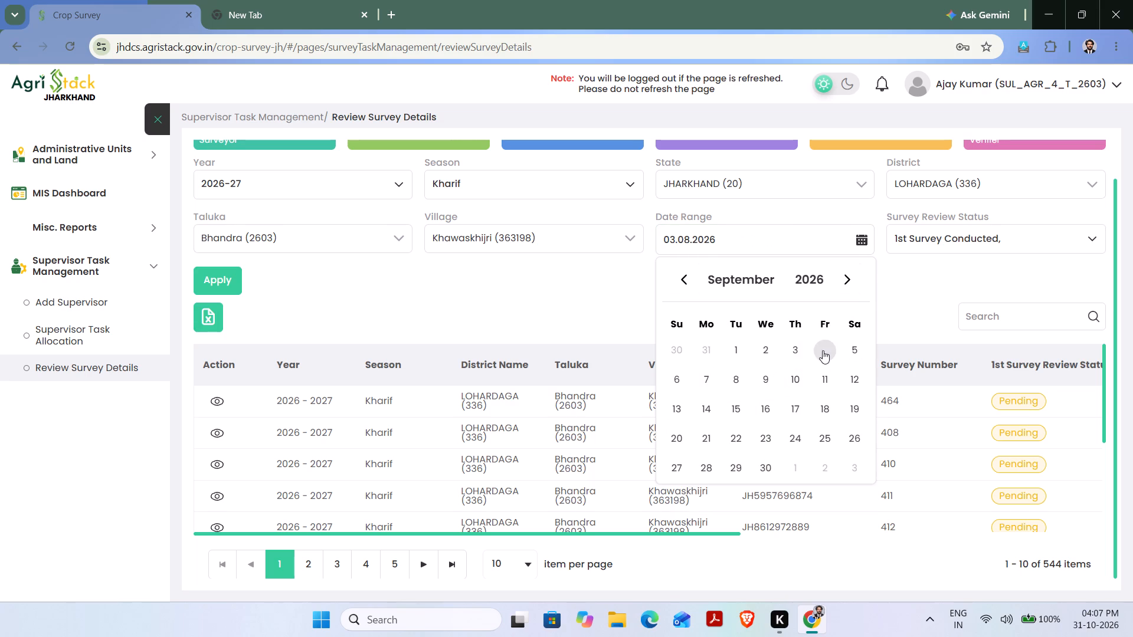
{"action": "left_click", "coordinate": [823, 350]}
{"action": "left_click", "coordinate": [232, 288]}
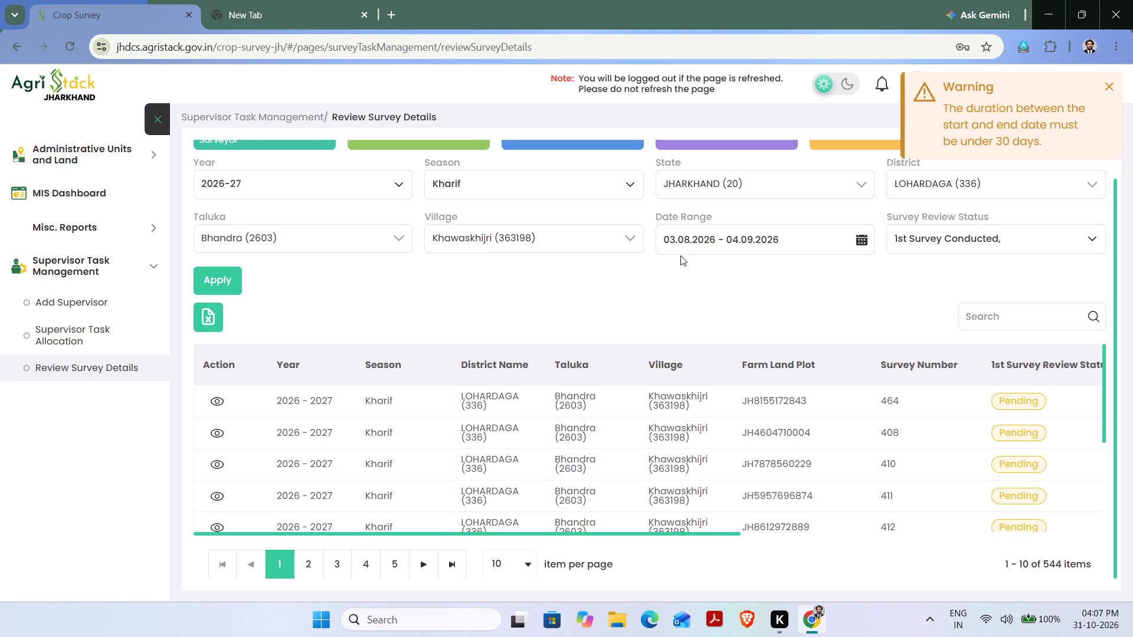
Filter the Khawaskhijri surveys by the date range 03.08.2026 - 02.09.2026 and check the resulting records.
{"action": "left_click", "coordinate": [861, 244]}
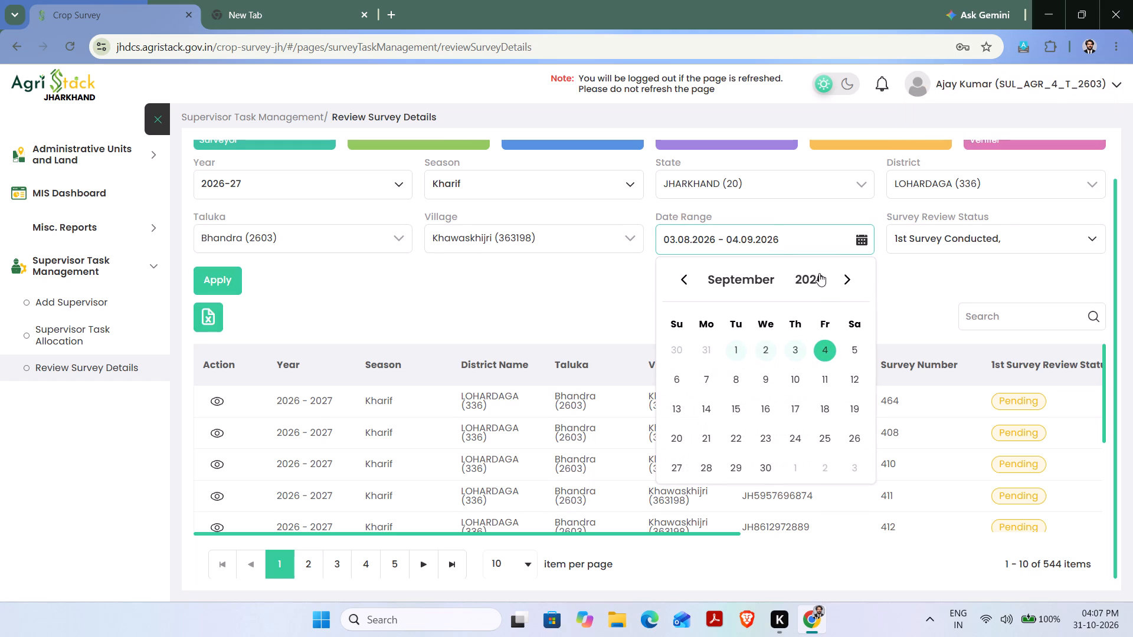
{"action": "left_click", "coordinate": [679, 283]}
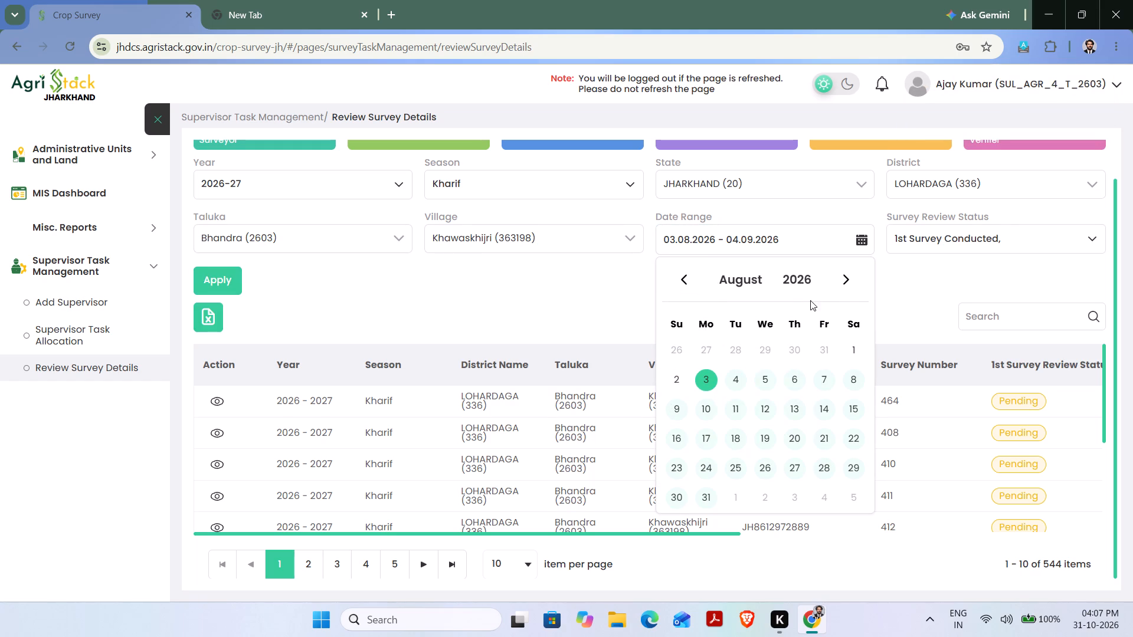
{"action": "left_click", "coordinate": [846, 277]}
{"action": "left_click", "coordinate": [679, 285]}
{"action": "left_click", "coordinate": [710, 374]}
{"action": "left_click", "coordinate": [843, 273]}
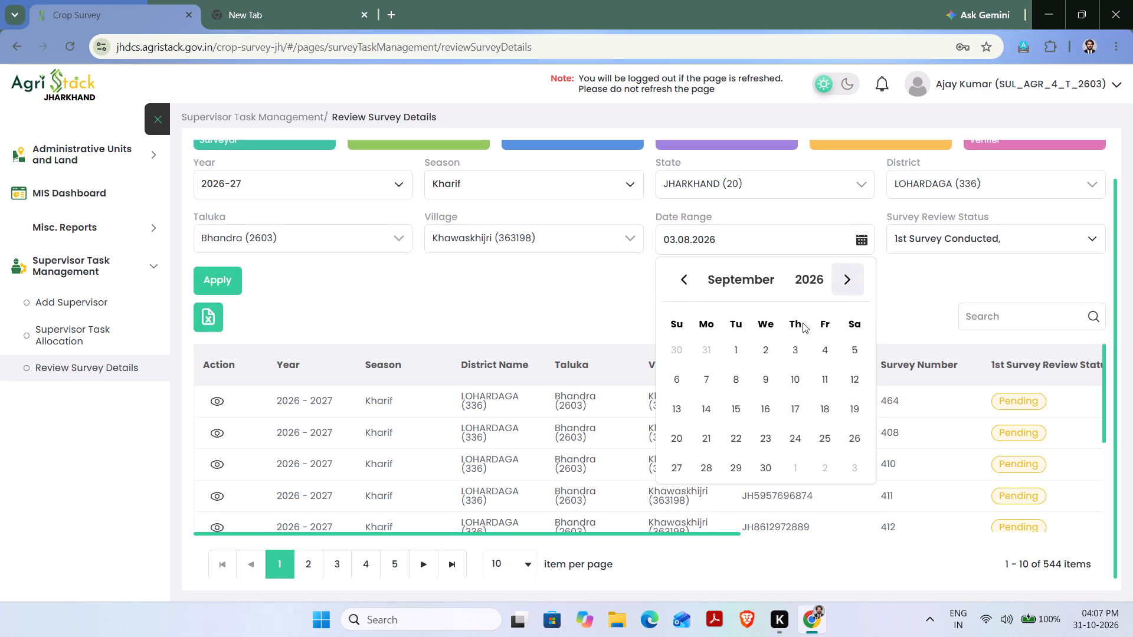
{"action": "left_click", "coordinate": [762, 353]}
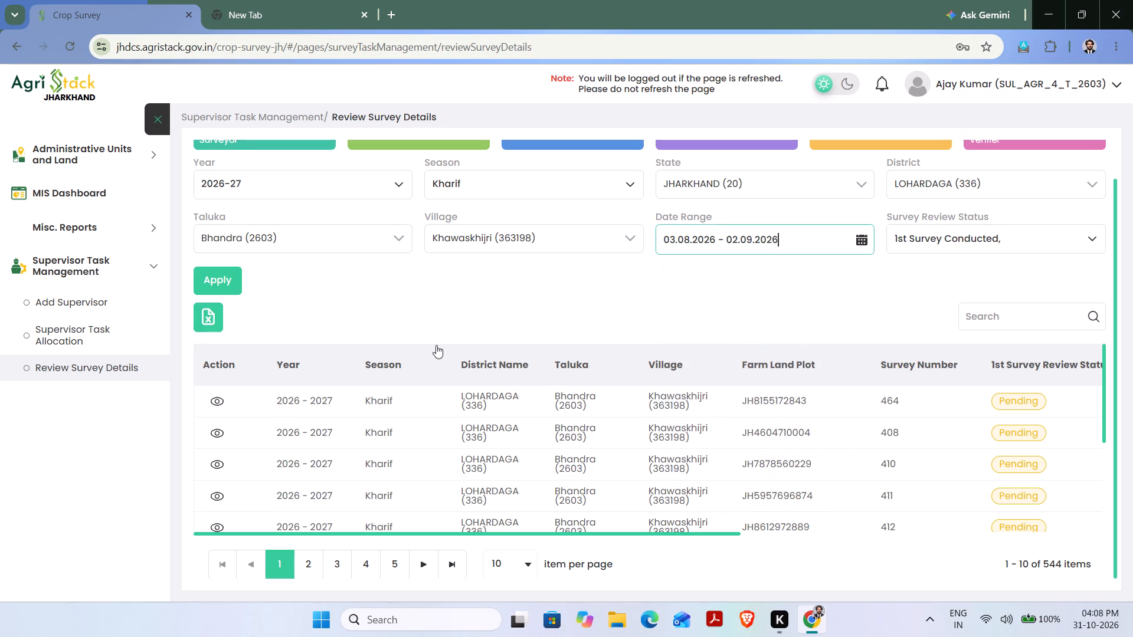
{"action": "left_click", "coordinate": [231, 286]}
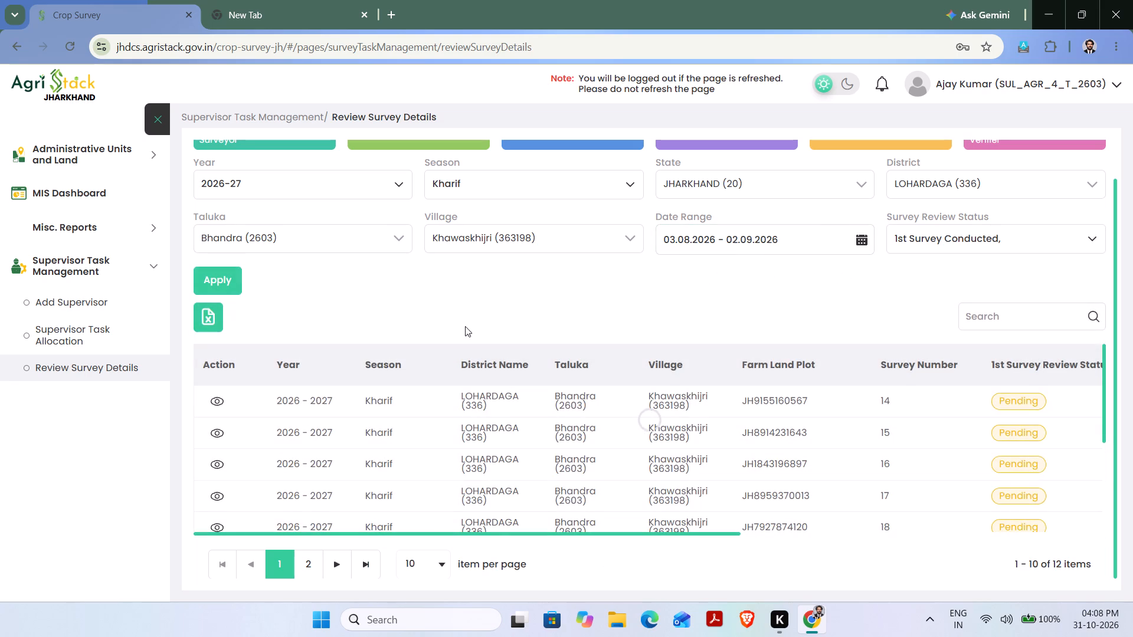
{"action": "scroll", "coordinate": [465, 326], "scroll_direction": "down", "scroll_amount": 2}
{"action": "left_click", "coordinate": [465, 326]}
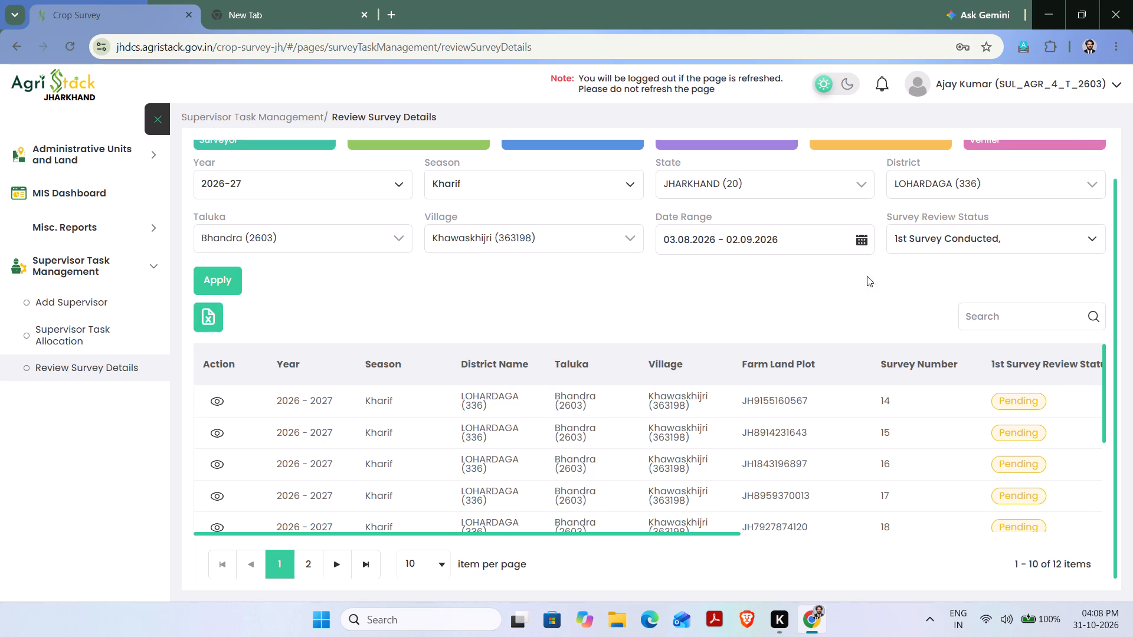
Change the survey date range to 03.09.2026 - 02.10.2026 and apply the filters for Khawaskhijri.
{"action": "left_click", "coordinate": [863, 246]}
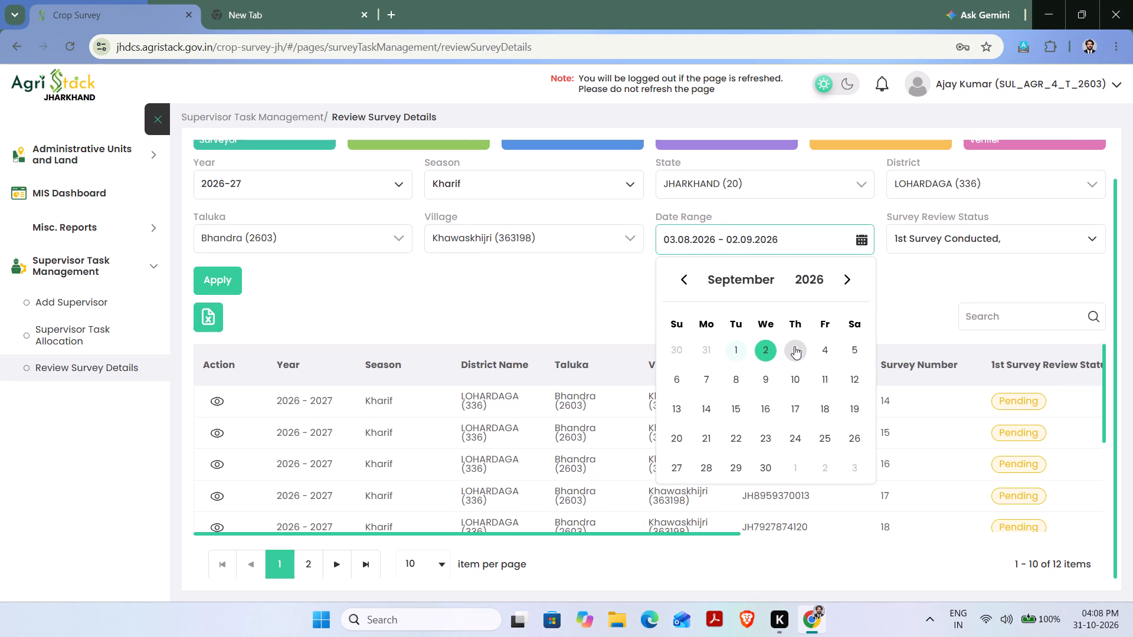
{"action": "left_click", "coordinate": [794, 344]}
{"action": "left_click", "coordinate": [844, 284]}
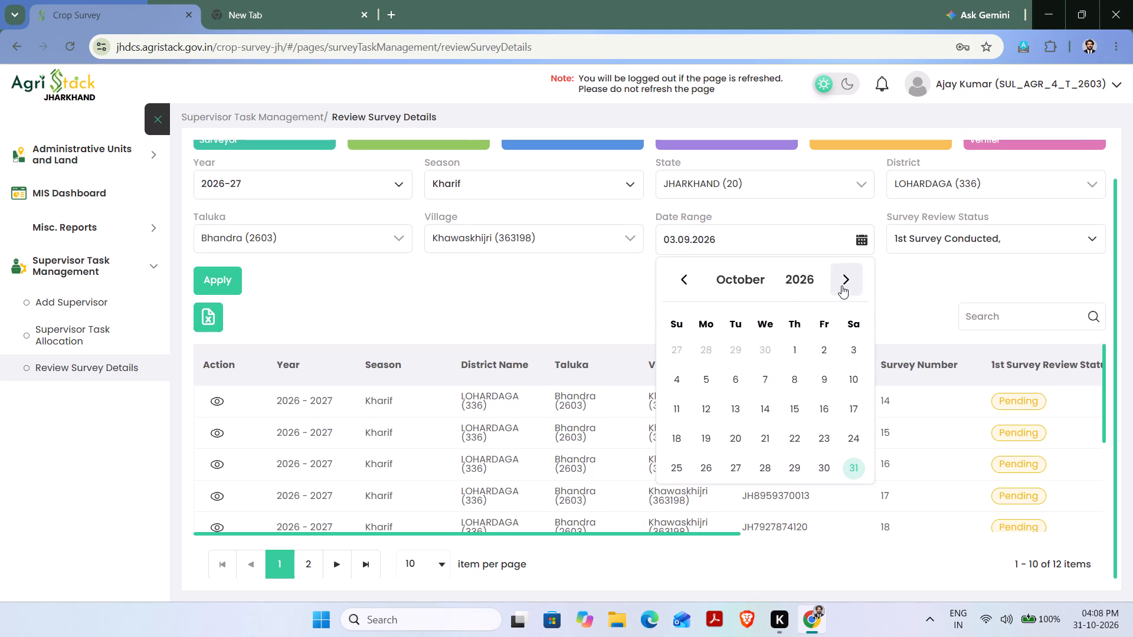
{"action": "left_click", "coordinate": [820, 347]}
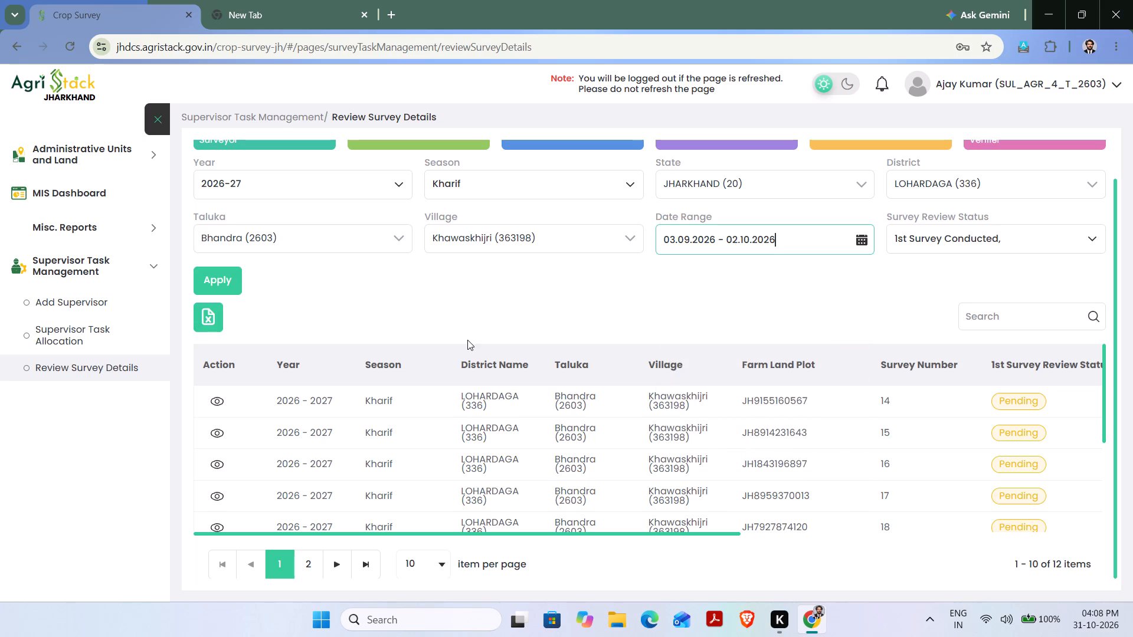
{"action": "double_click", "coordinate": [212, 279]}
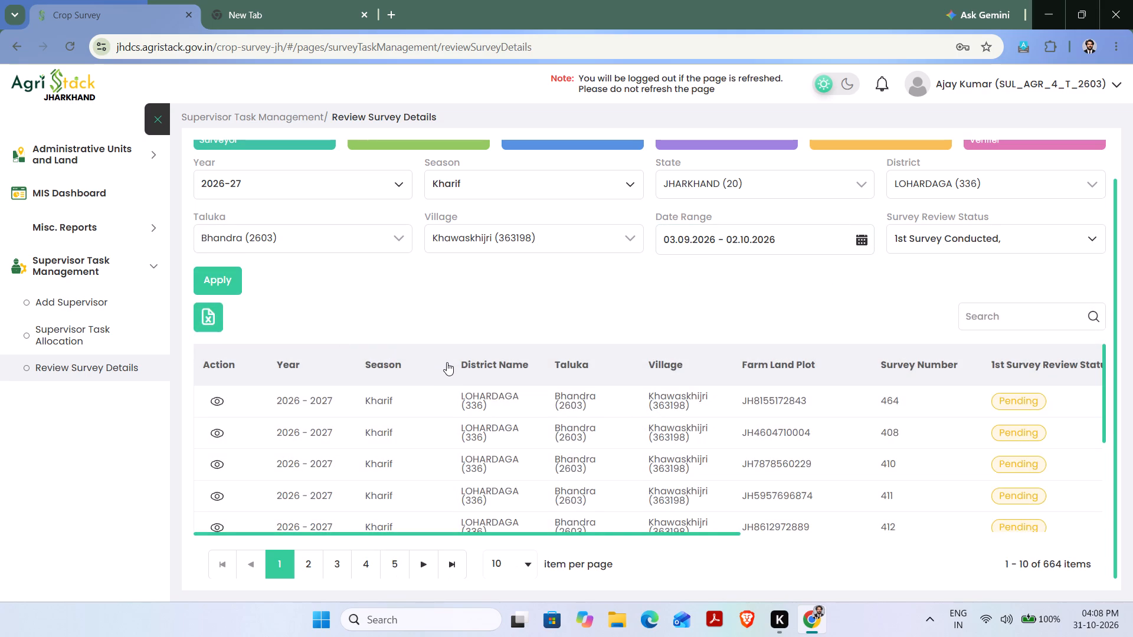